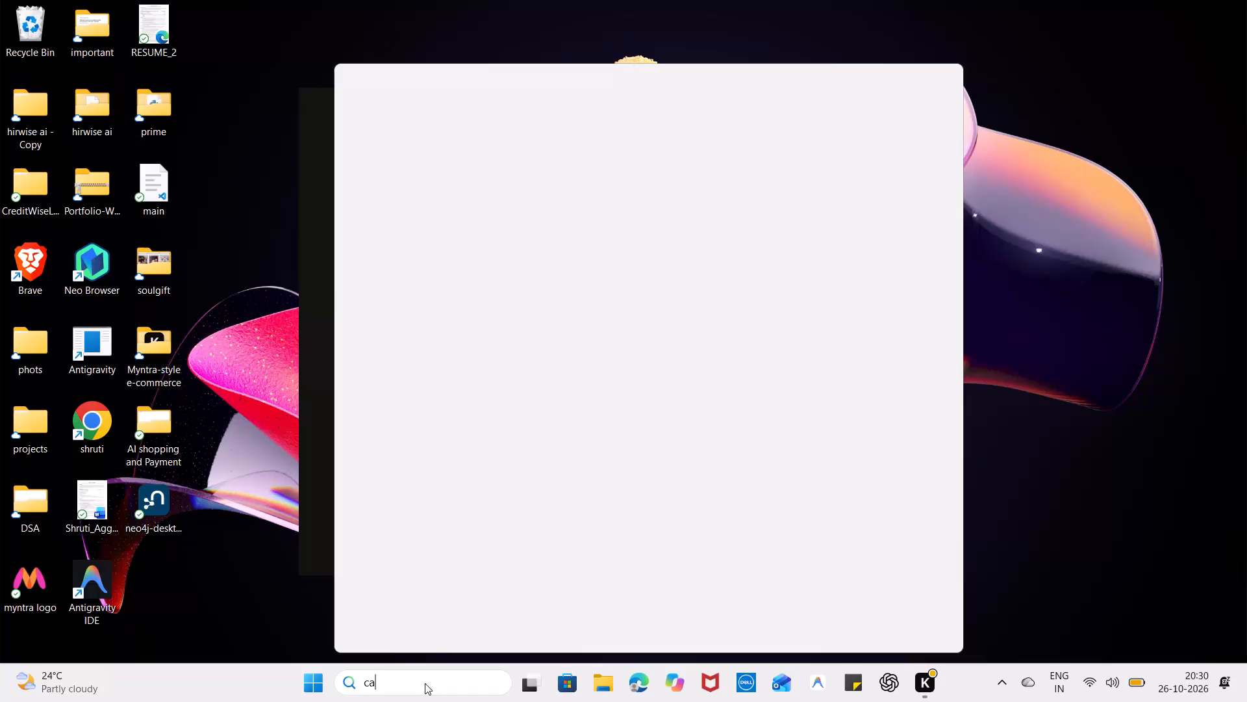
Search the computer for Canva and launch the app.
text(nva)
key(Return)
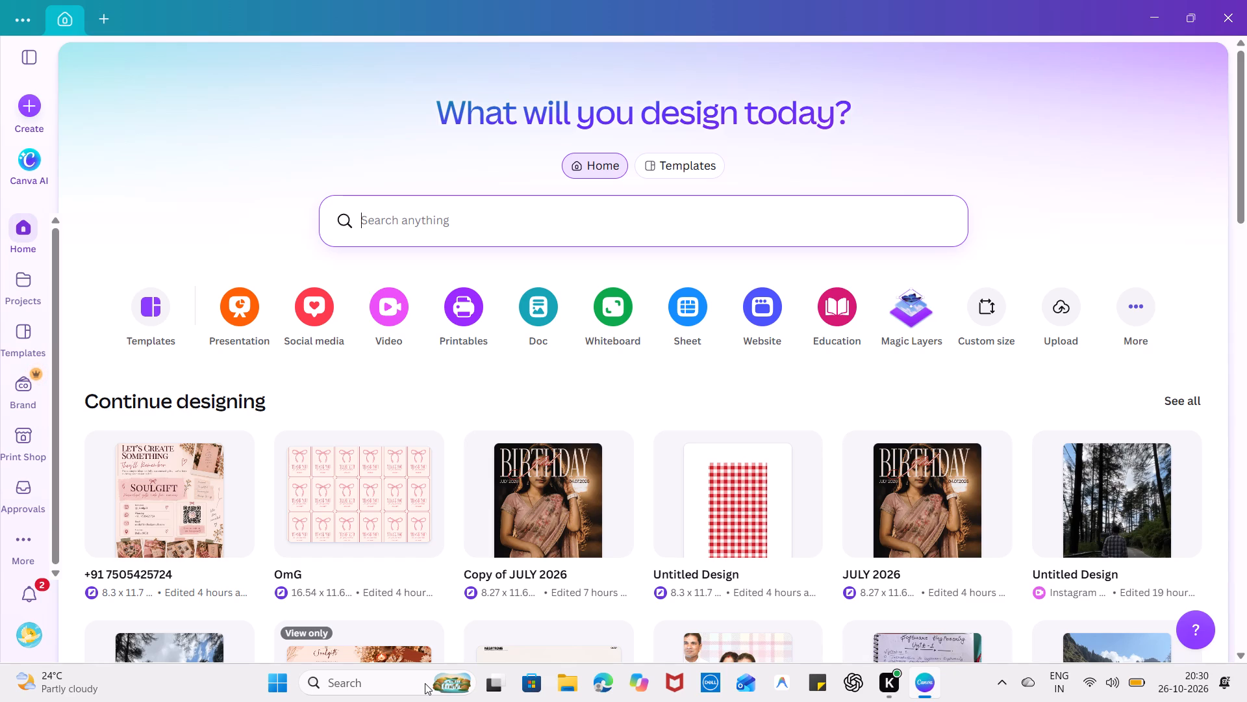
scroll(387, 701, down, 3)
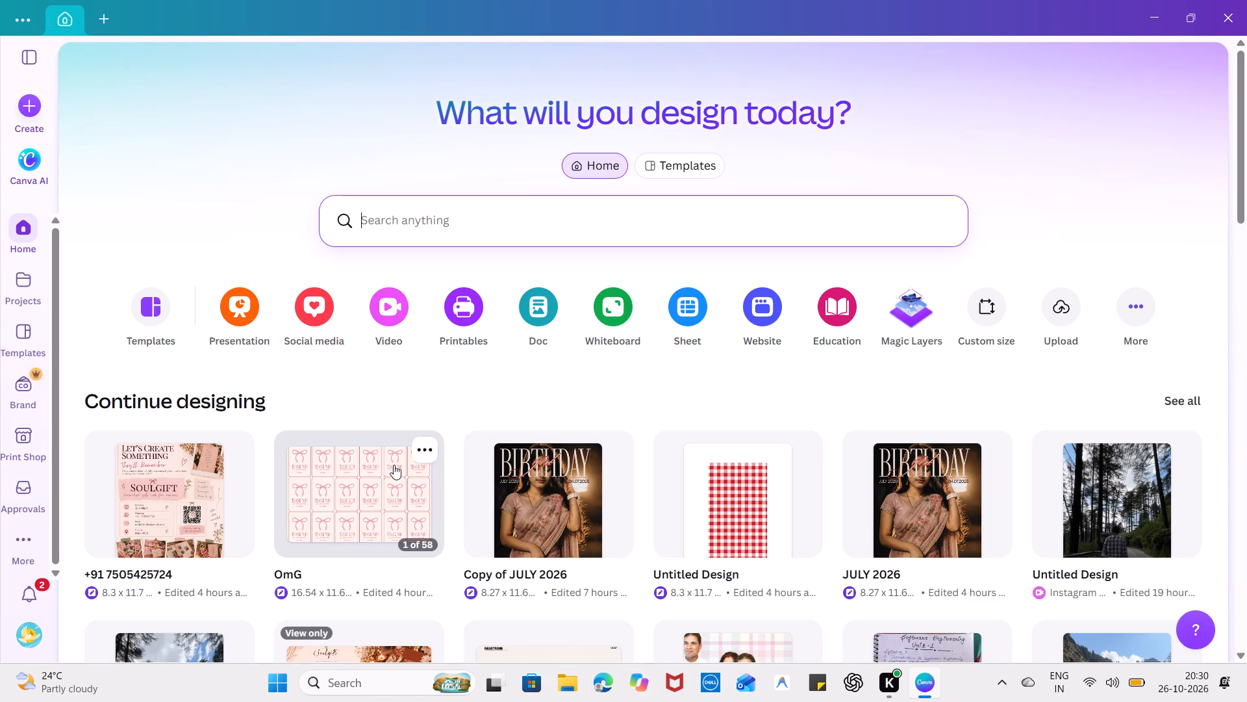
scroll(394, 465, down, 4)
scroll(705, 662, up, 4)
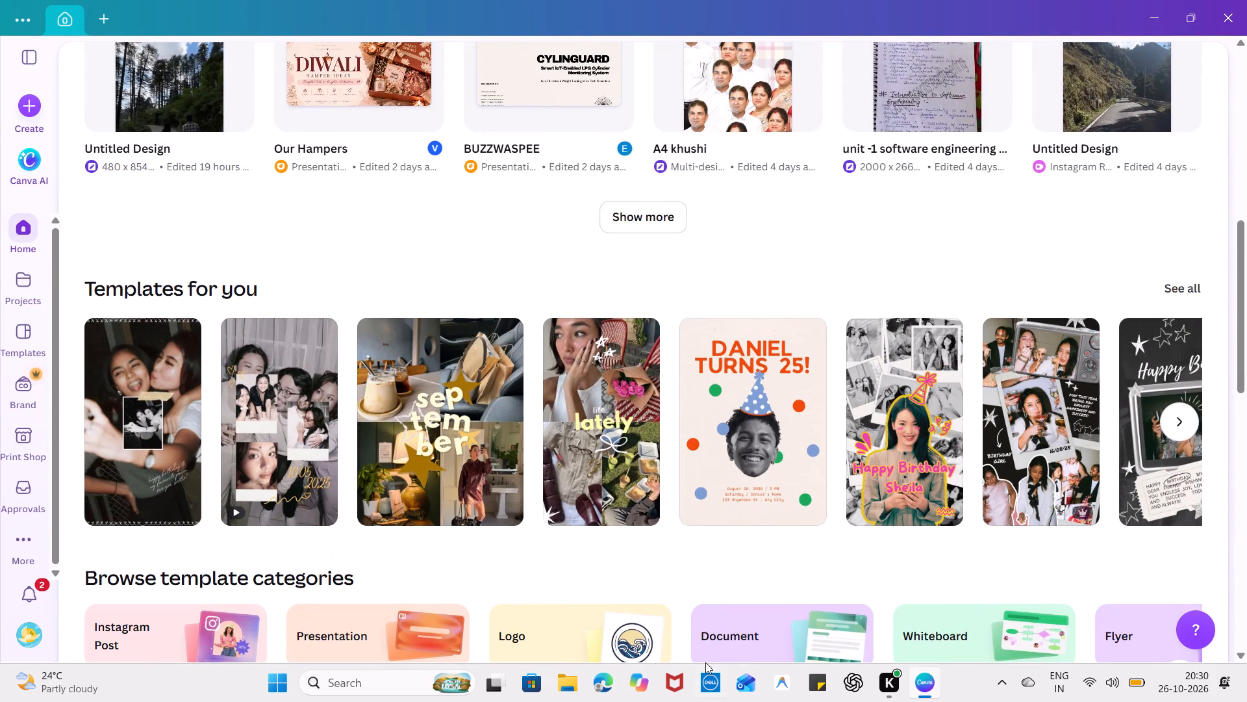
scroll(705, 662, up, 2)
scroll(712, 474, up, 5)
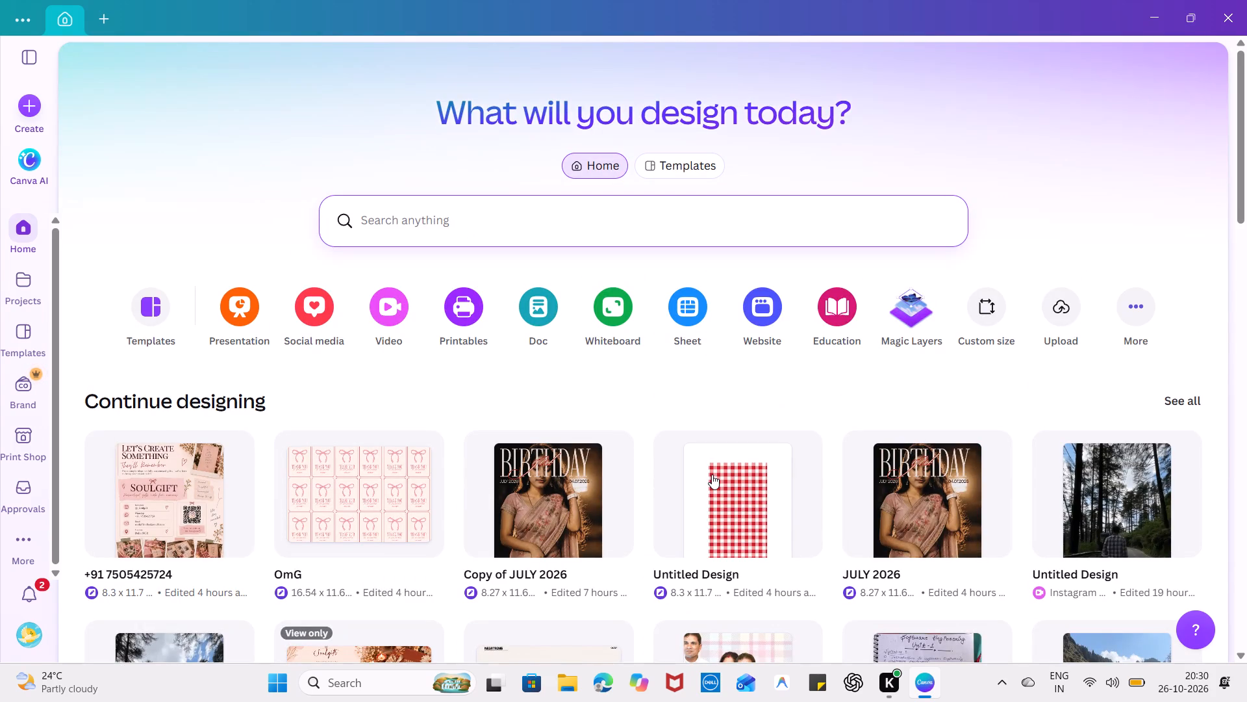
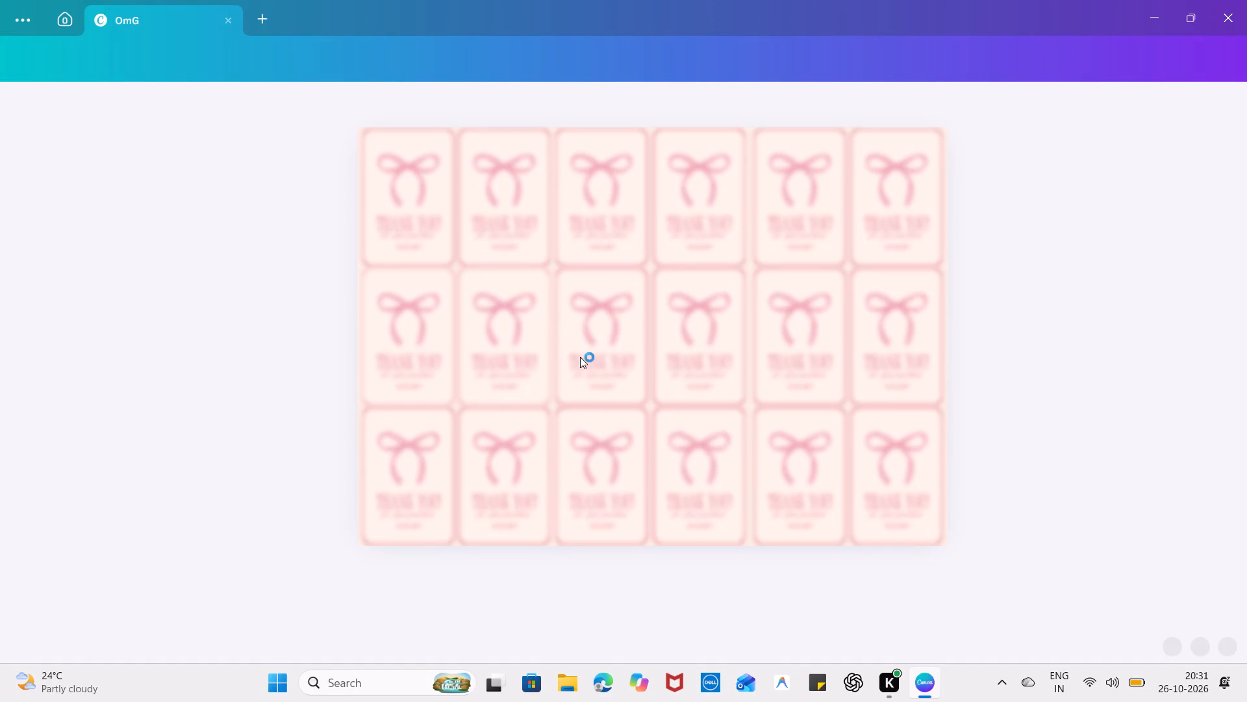
Go to the home page and look through the expanded list of recent designs.
click(253, 7)
click(69, 21)
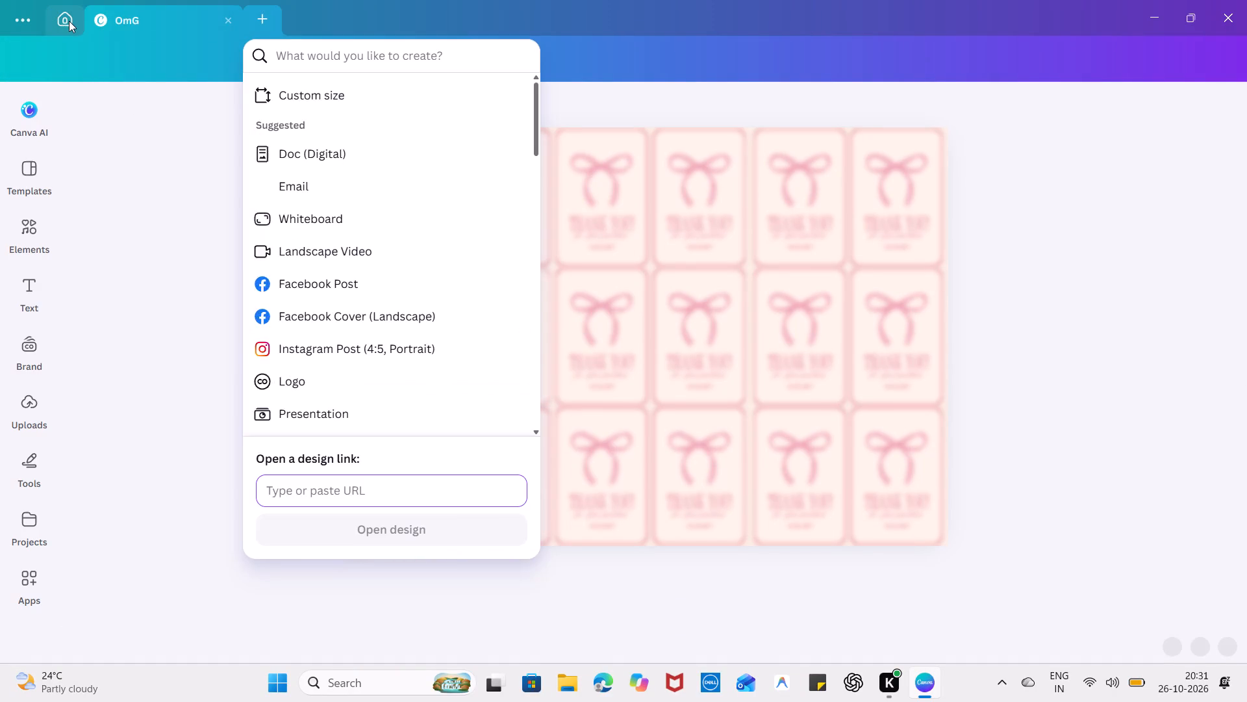
scroll(420, 318, down, 4)
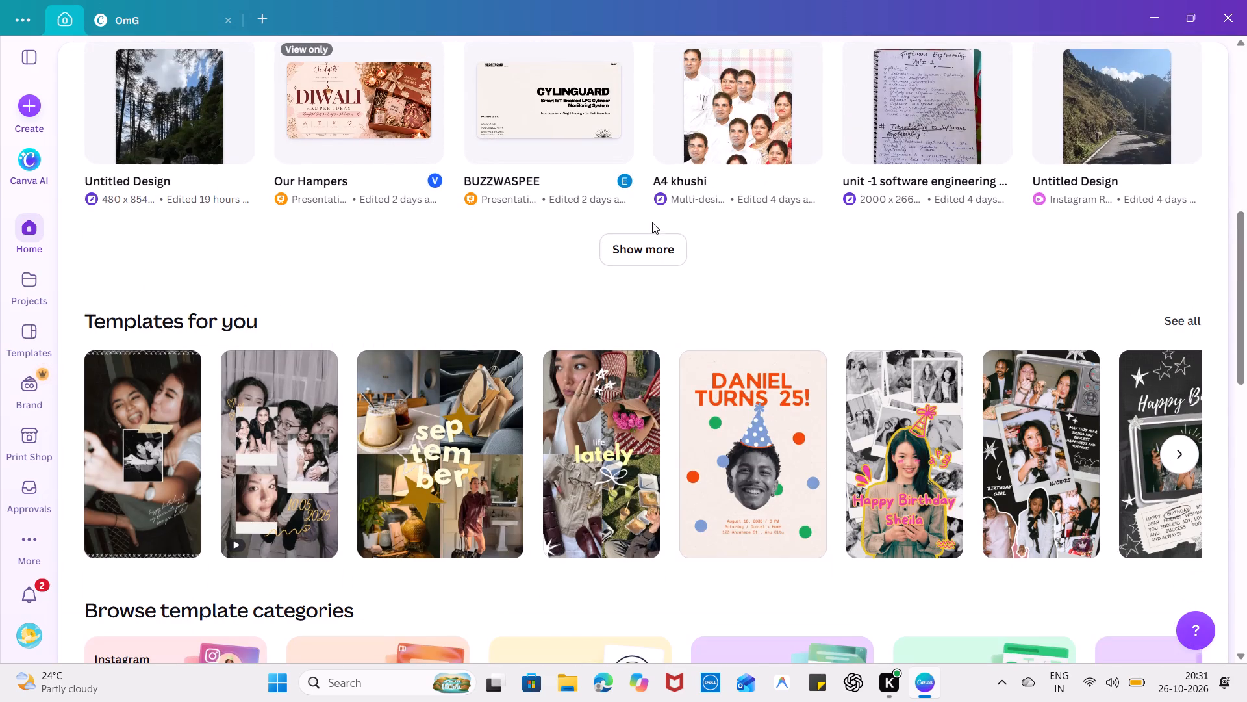
click(652, 246)
scroll(631, 382, down, 1)
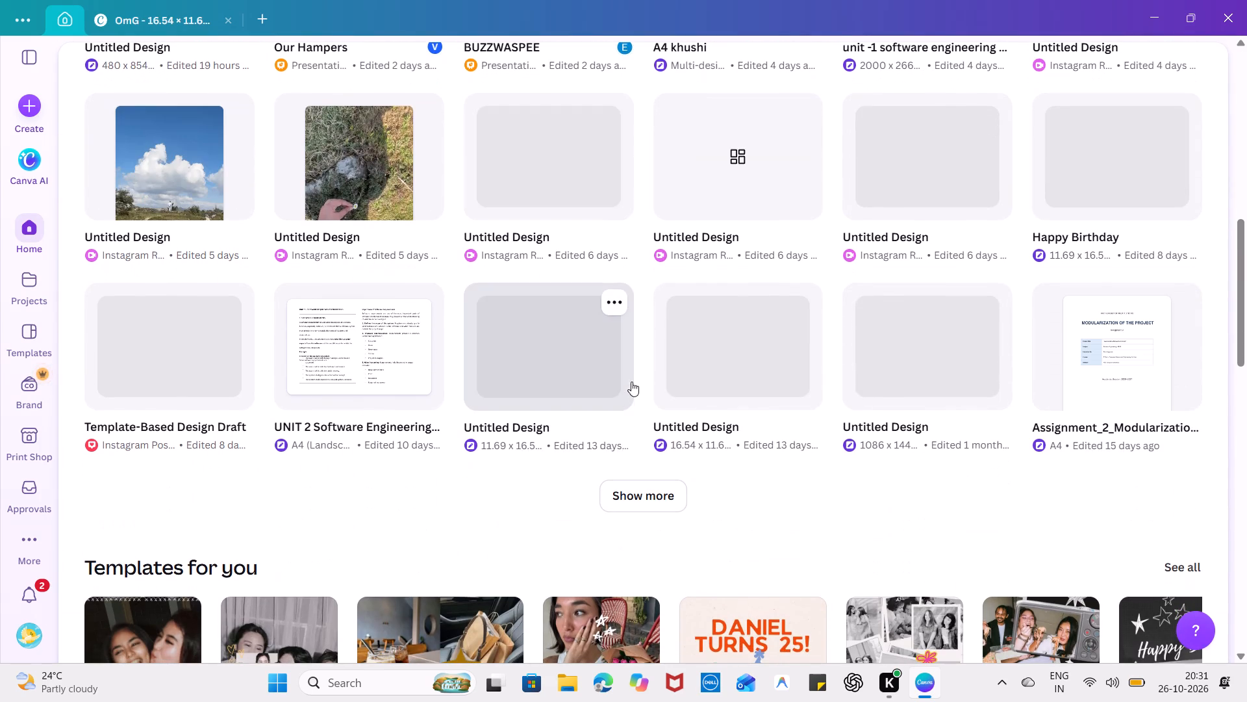
scroll(583, 349, up, 2)
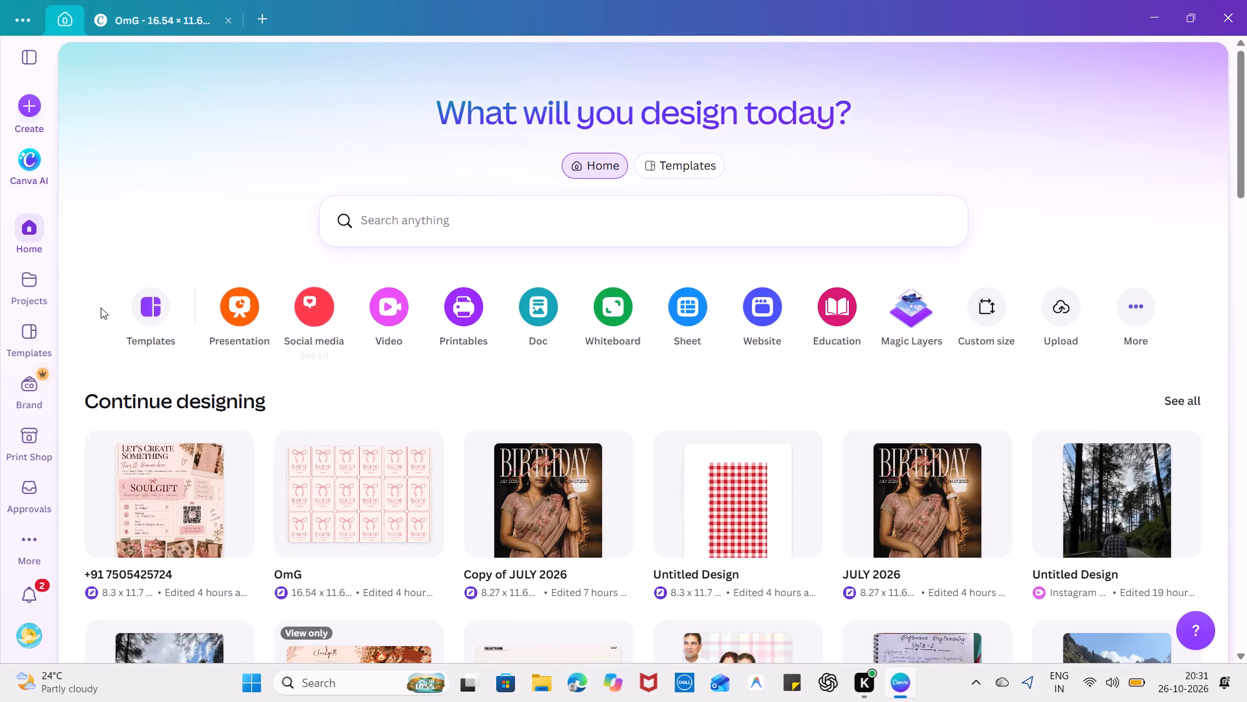
Look through the design types offered for creating a new design, including the popular and new formats.
click(1141, 305)
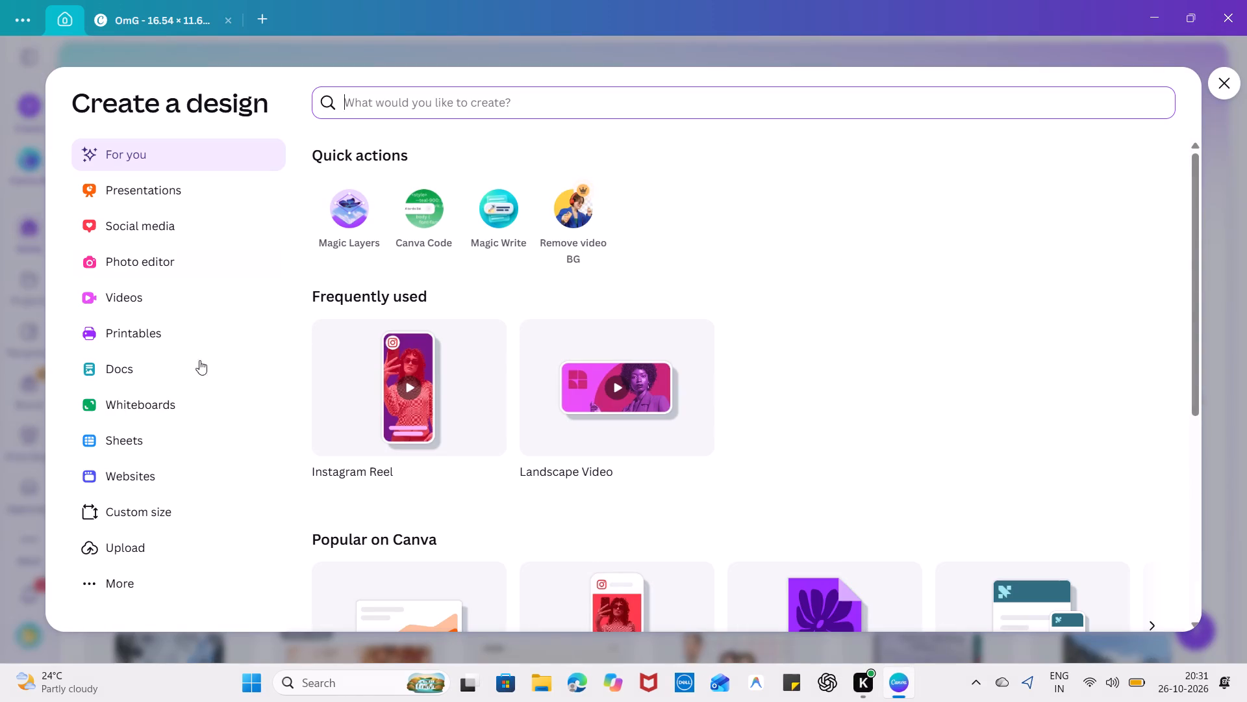
scroll(213, 381, down, 2)
scroll(645, 334, down, 5)
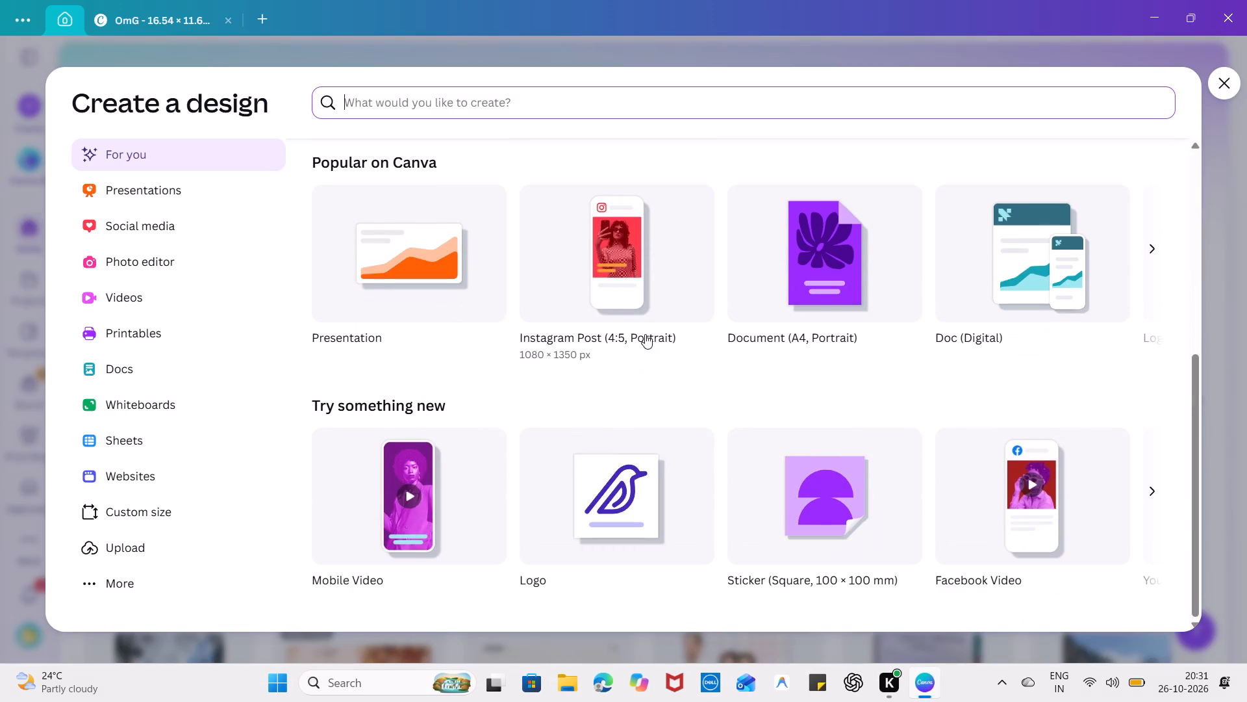
scroll(645, 334, down, 3)
click(1218, 75)
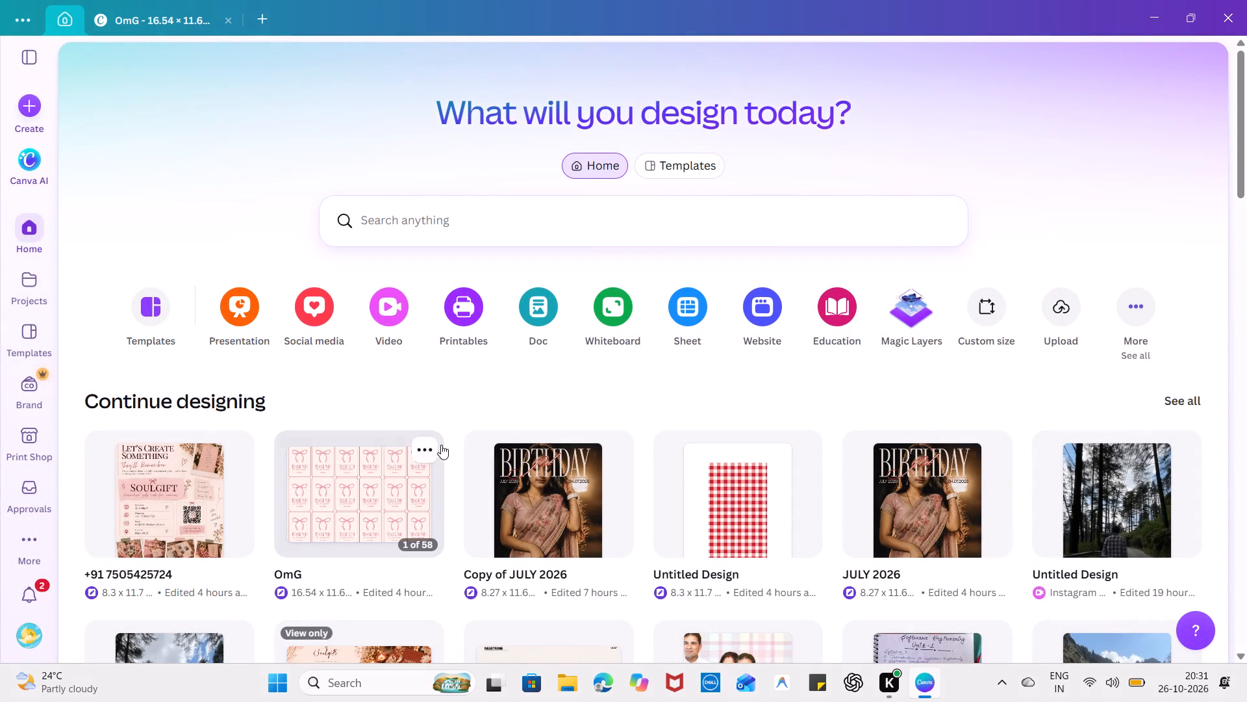
click(1132, 302)
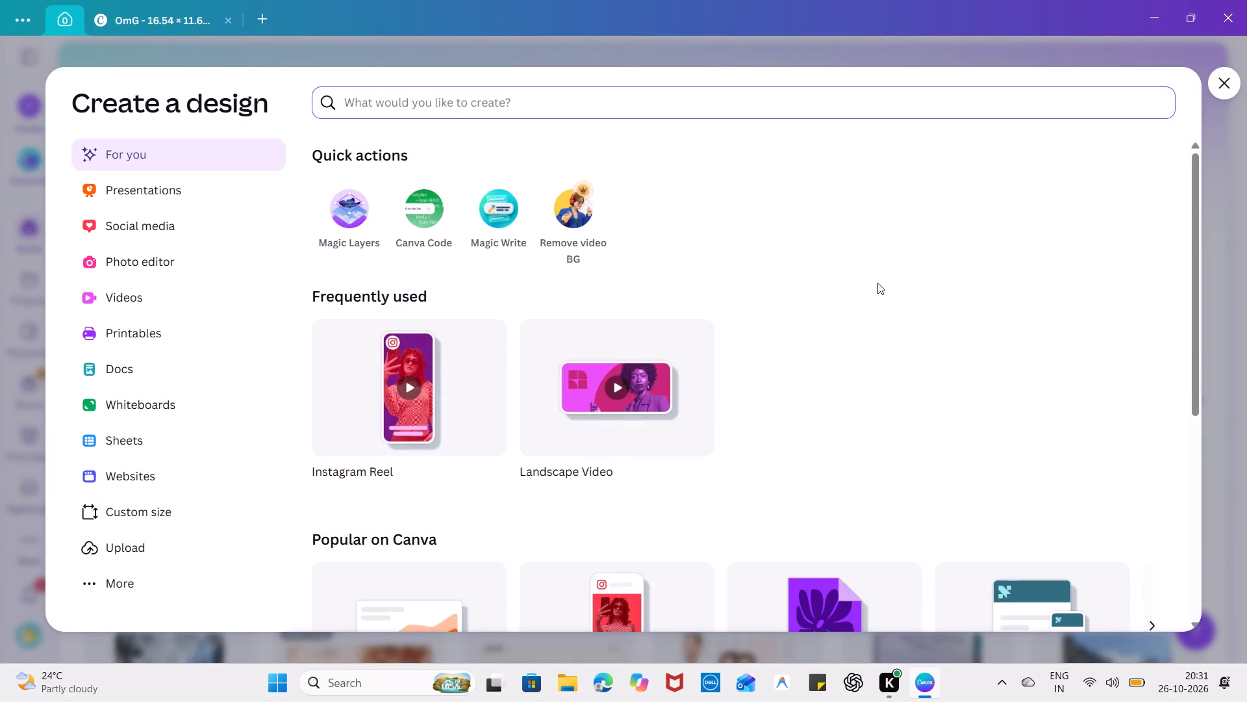
scroll(597, 428, down, 6)
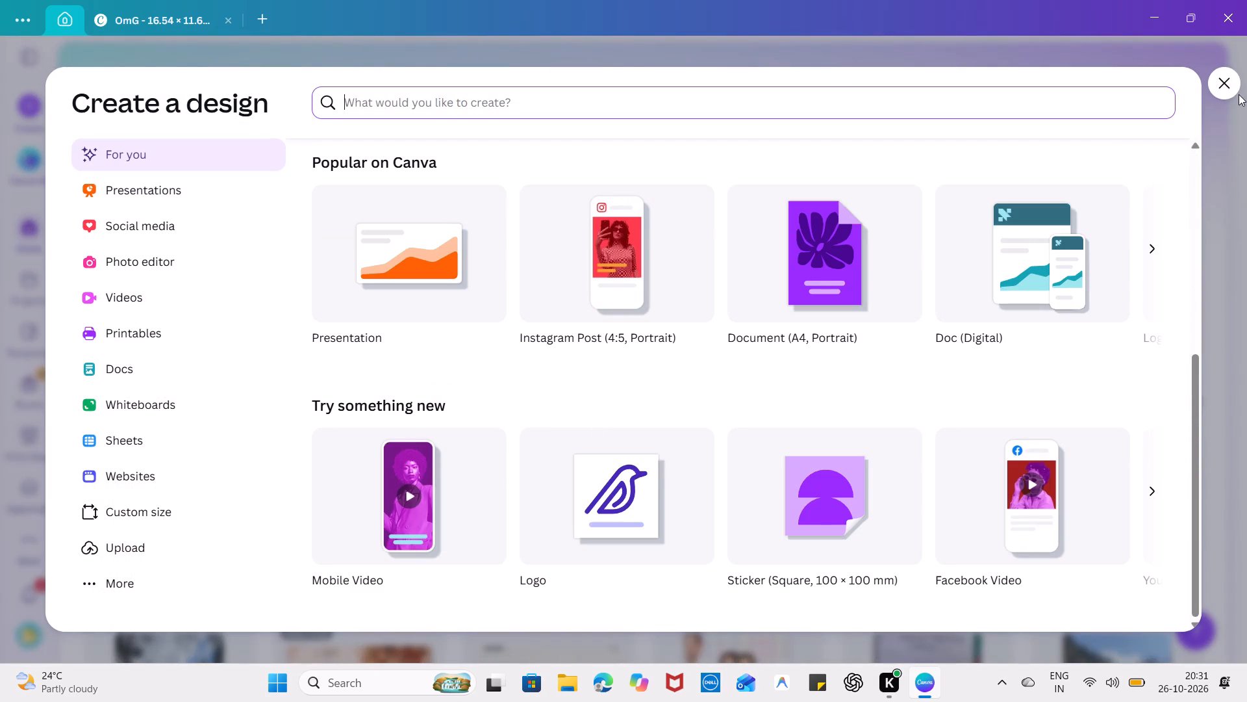
click(1238, 94)
click(1219, 80)
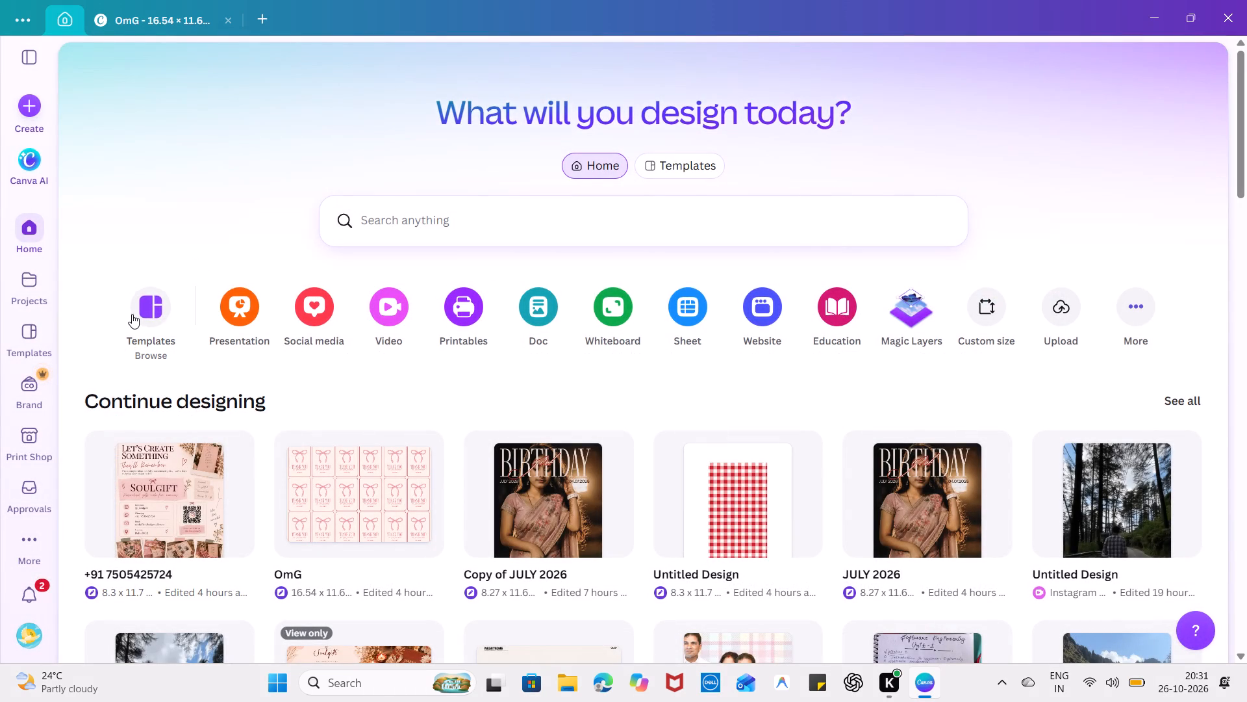
Open the template library and show the Logo templates.
click(132, 314)
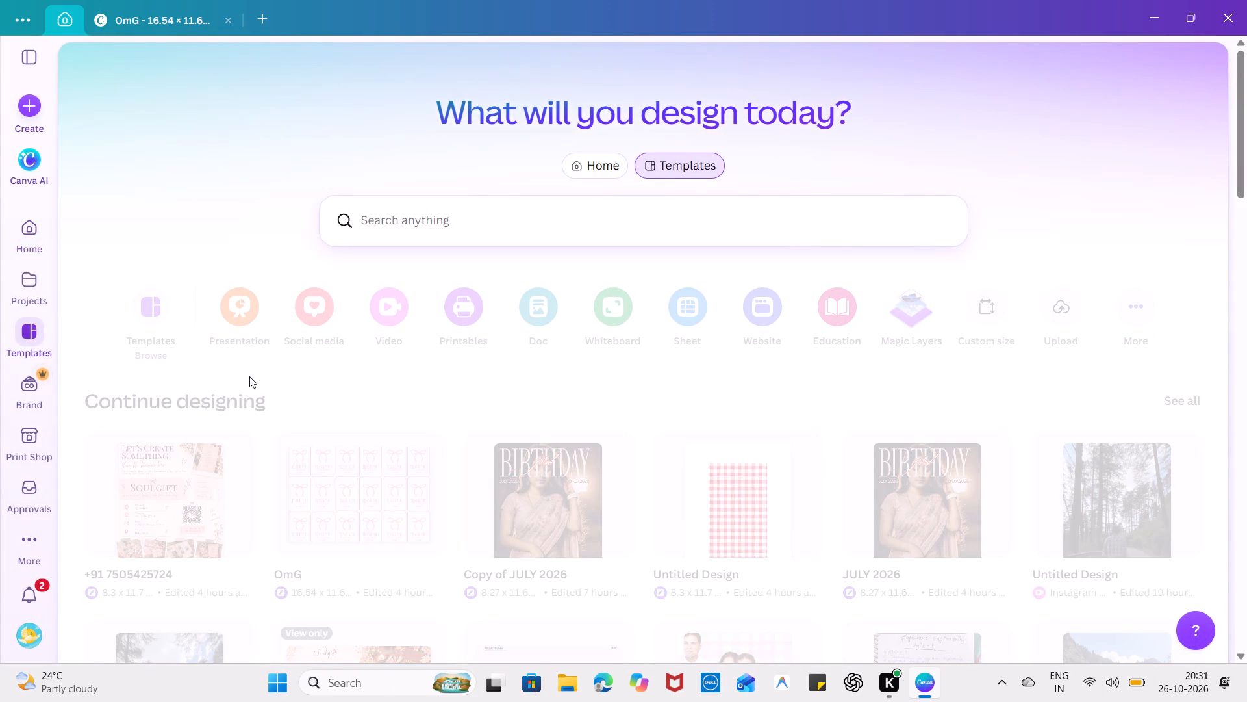
scroll(249, 376, down, 2)
scroll(365, 401, up, 2)
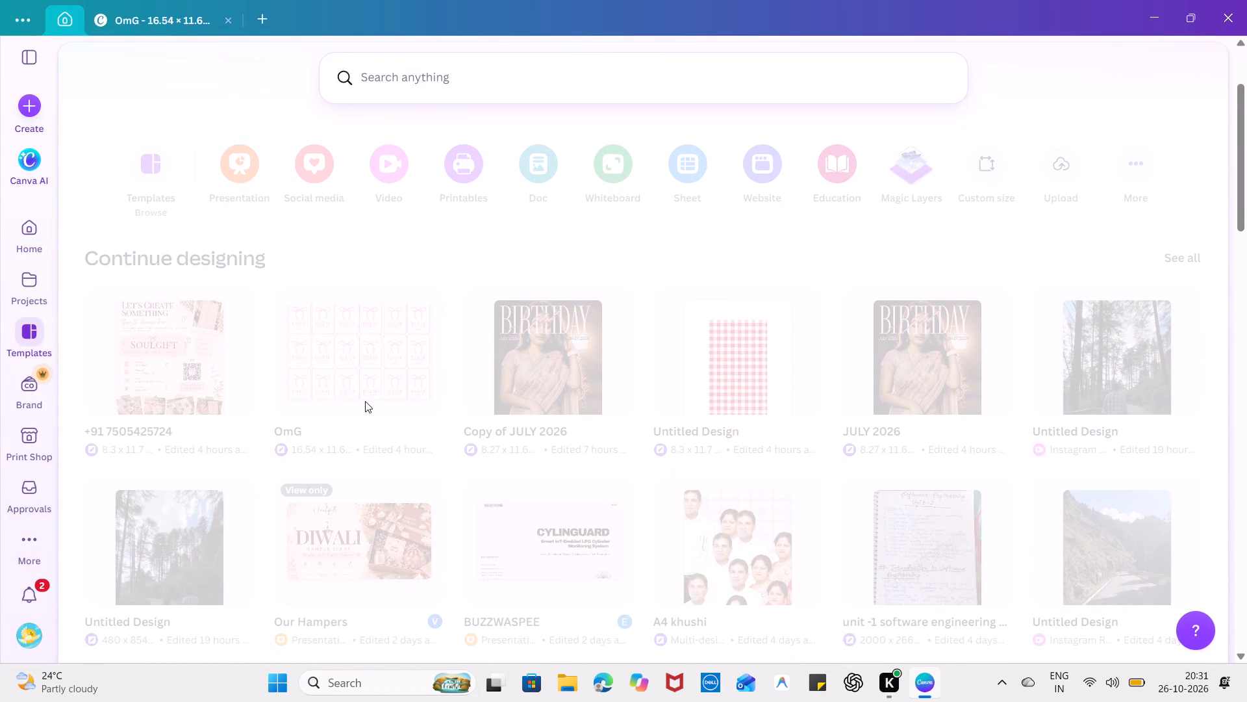
click(511, 70)
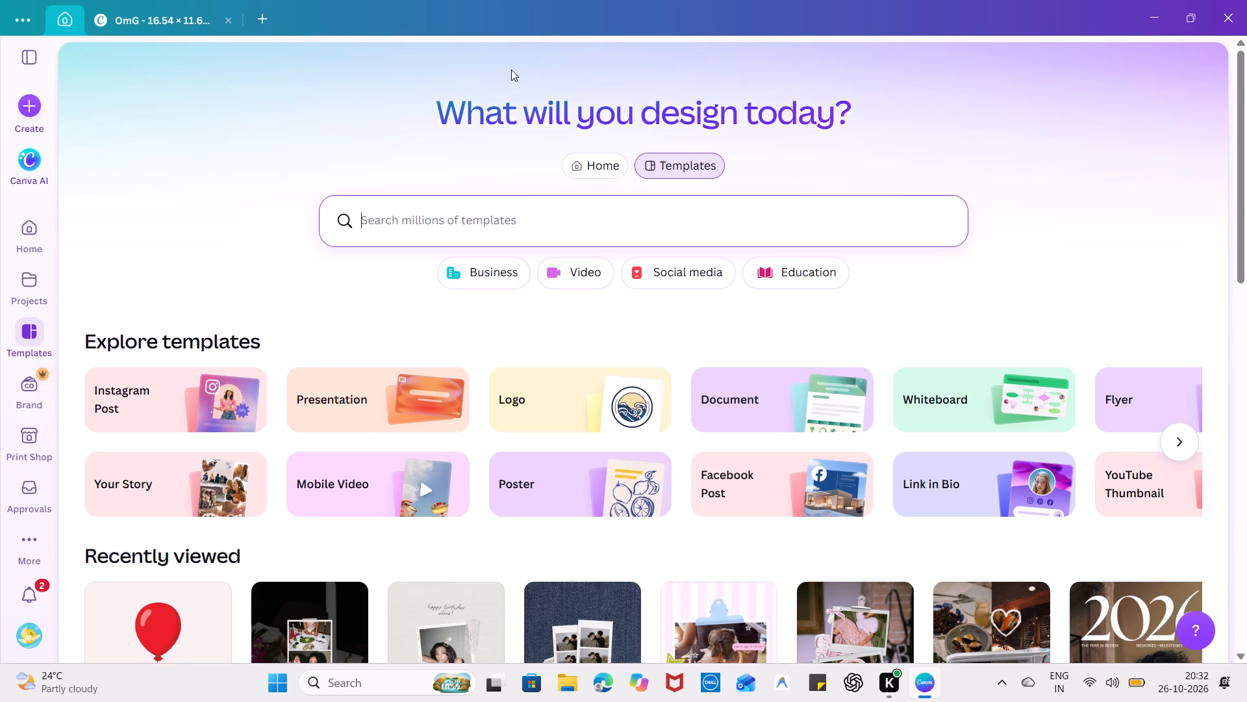
scroll(511, 70, down, 1)
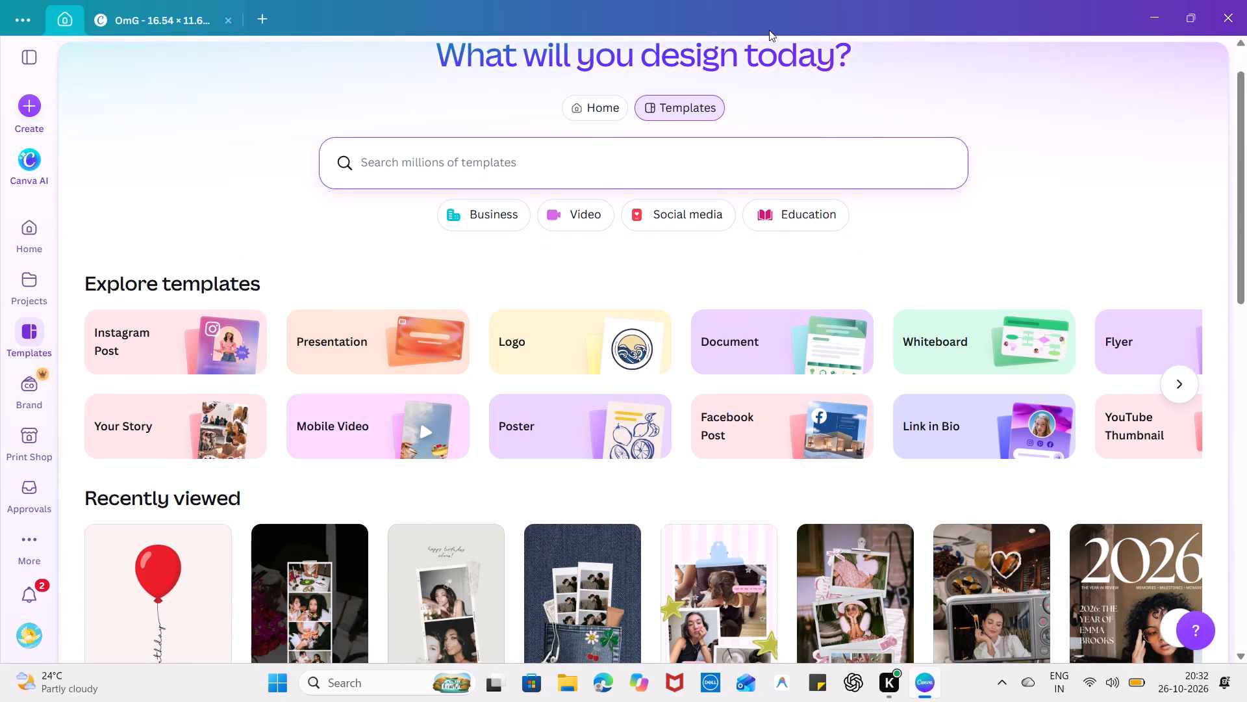
click(538, 359)
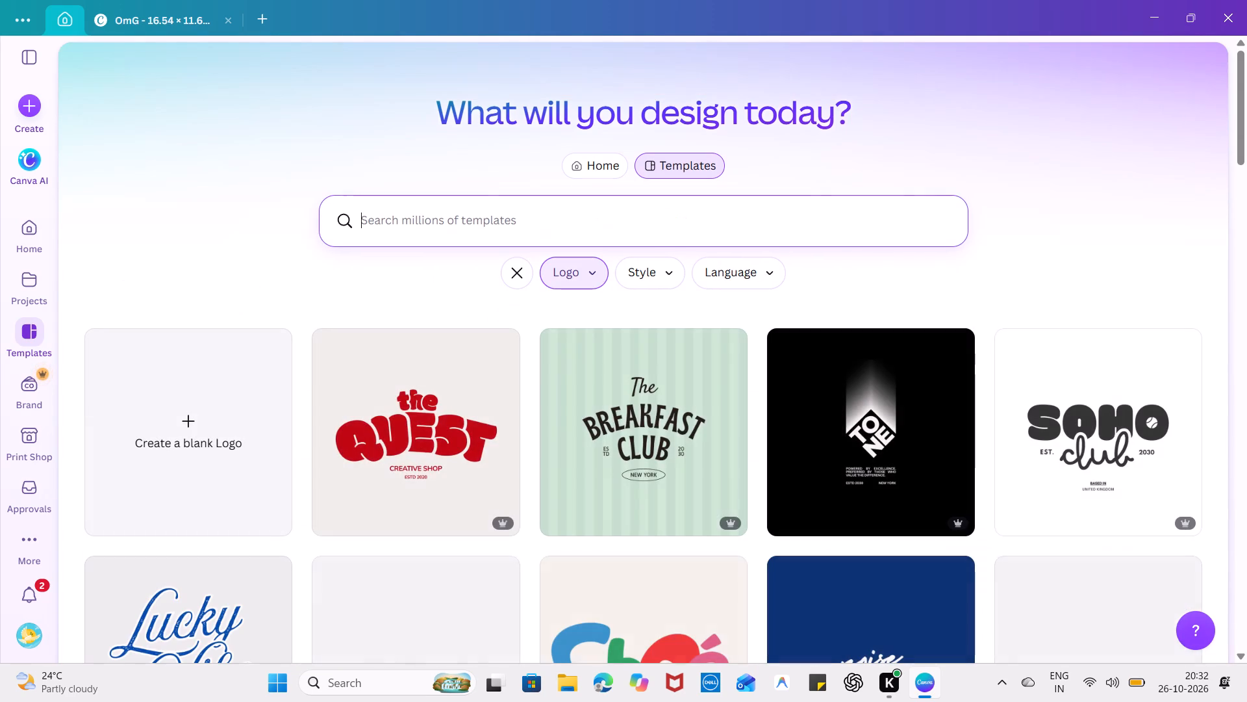
Browse the logo templates to find a suitable design.
click(562, 215)
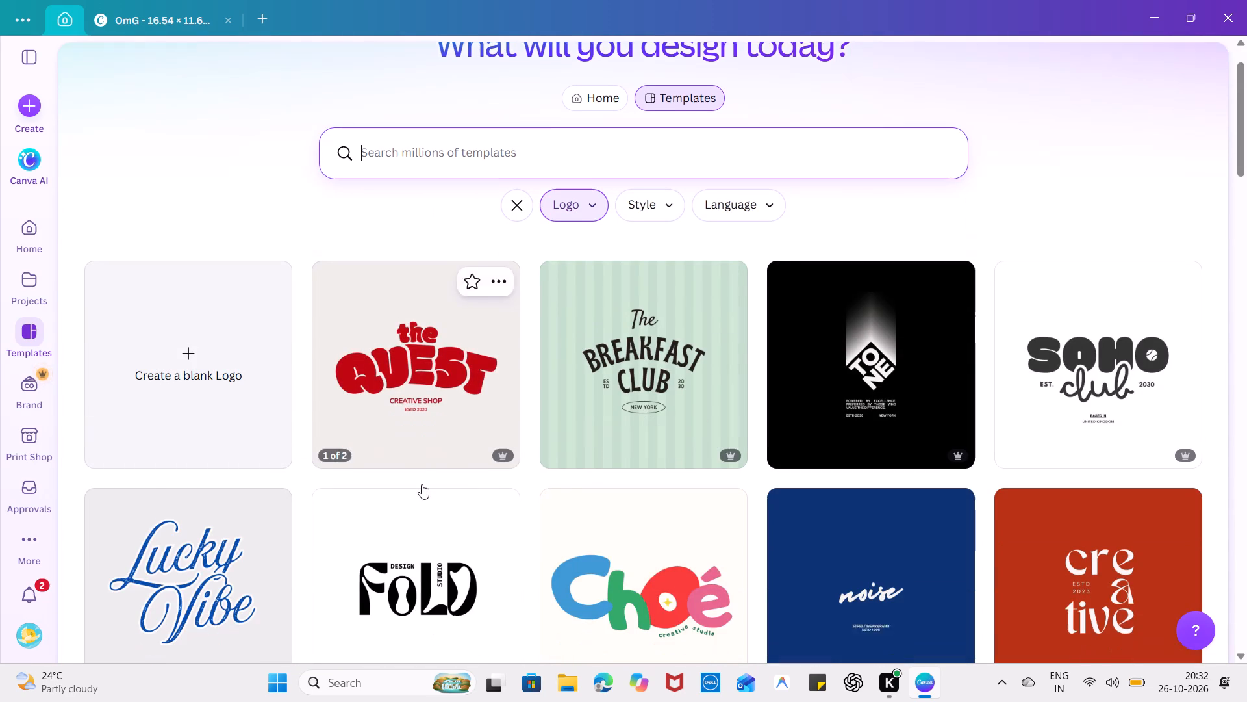
scroll(536, 507, down, 2)
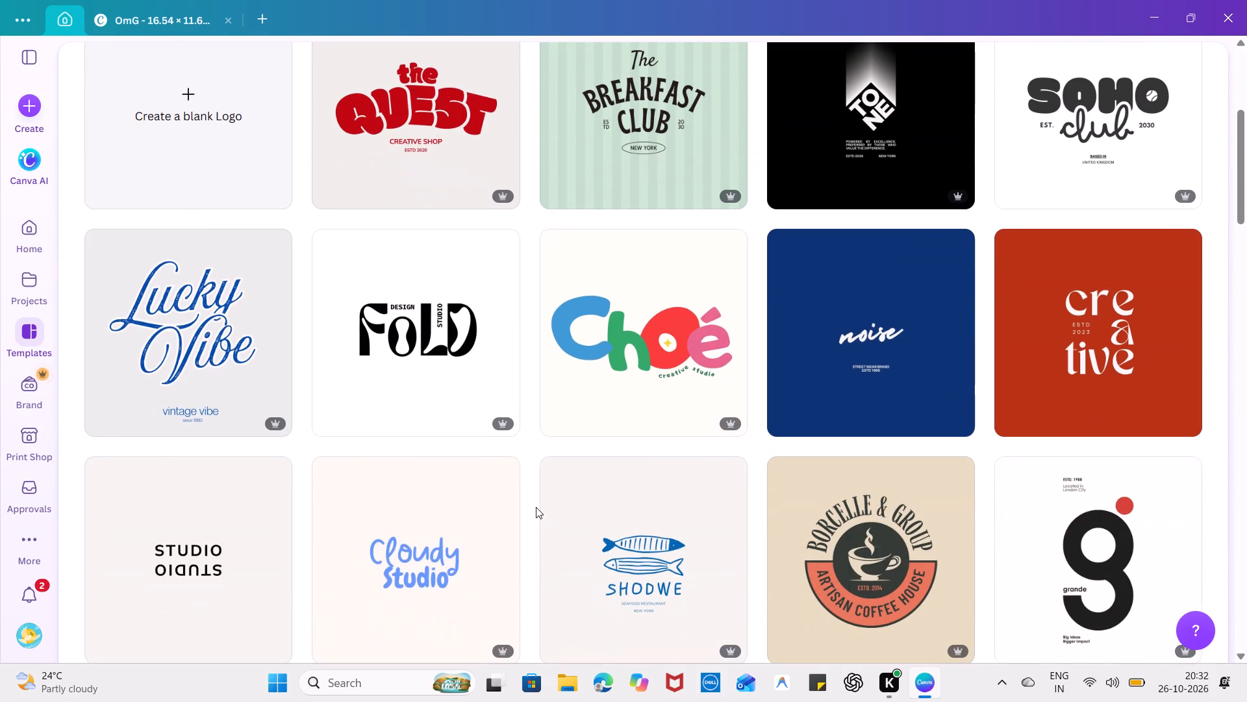
scroll(536, 507, down, 5)
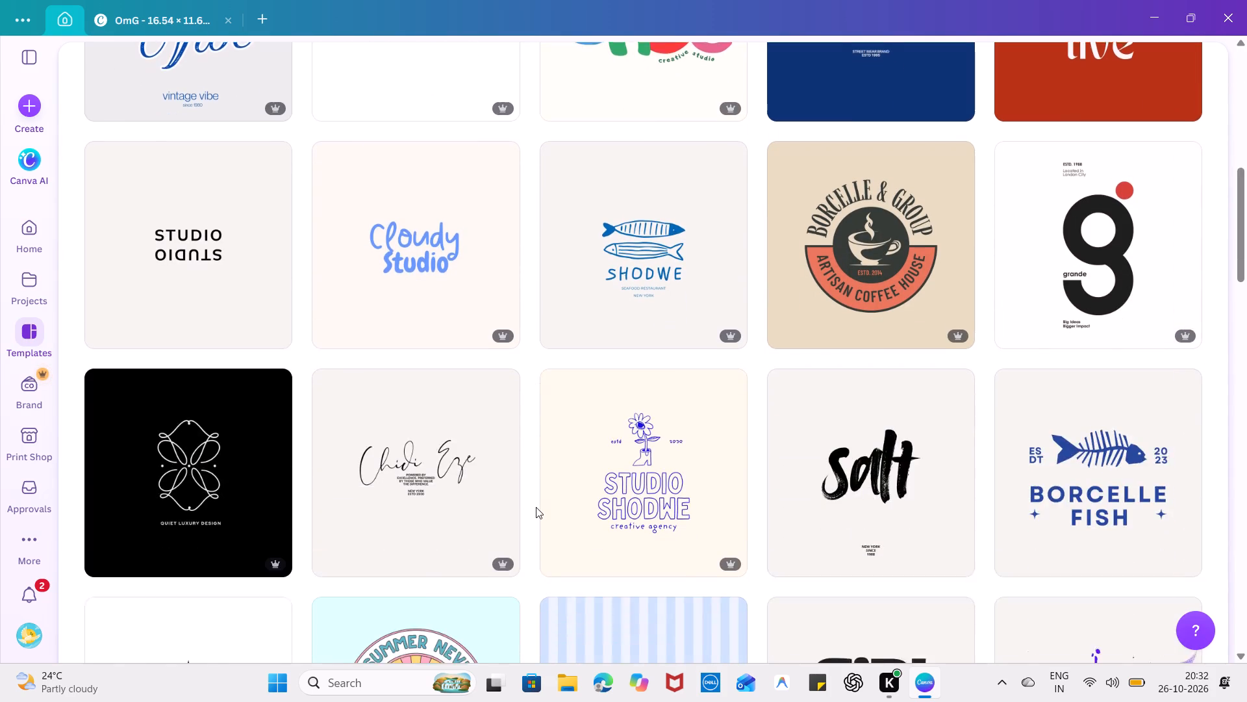
scroll(536, 507, down, 6)
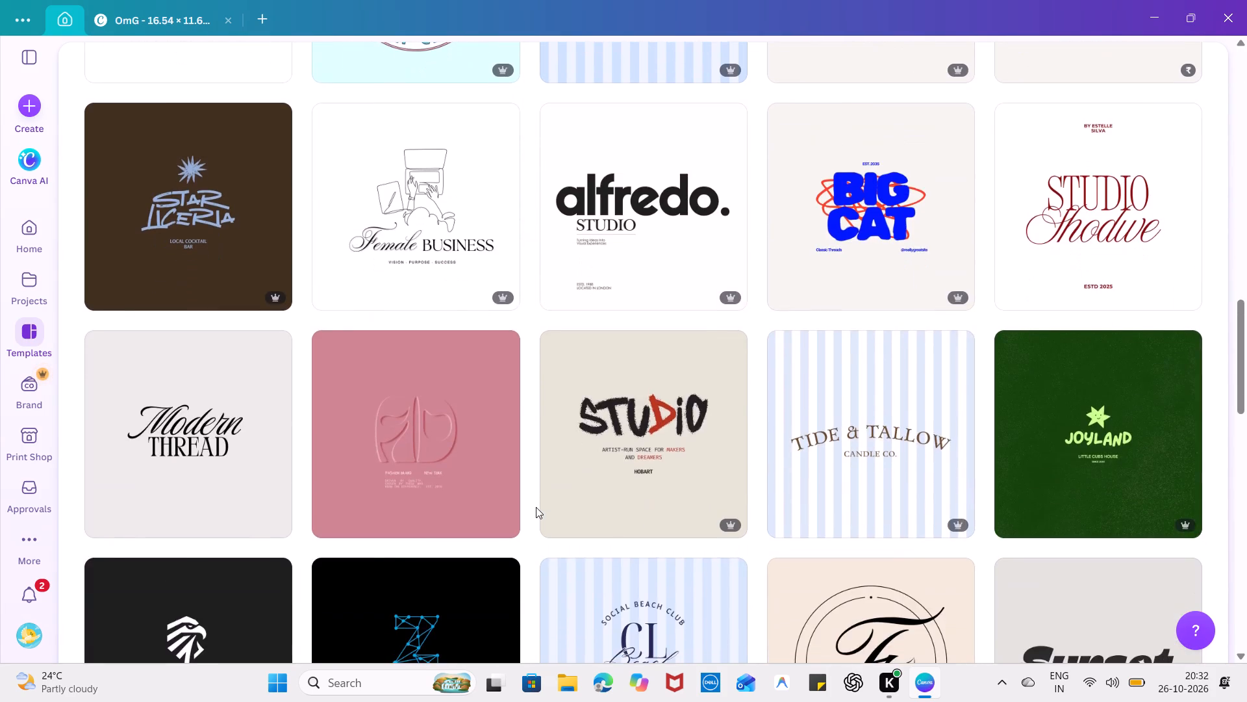
scroll(536, 507, down, 5)
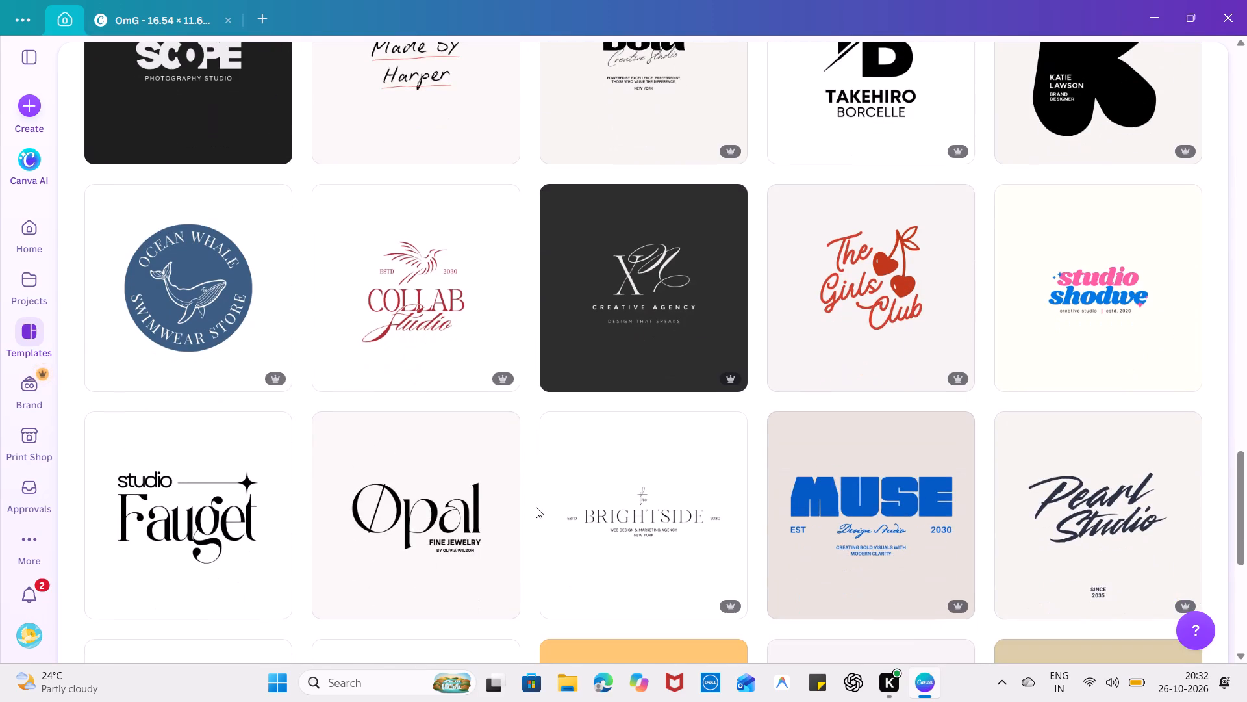
scroll(536, 507, down, 2)
scroll(418, 308, down, 2)
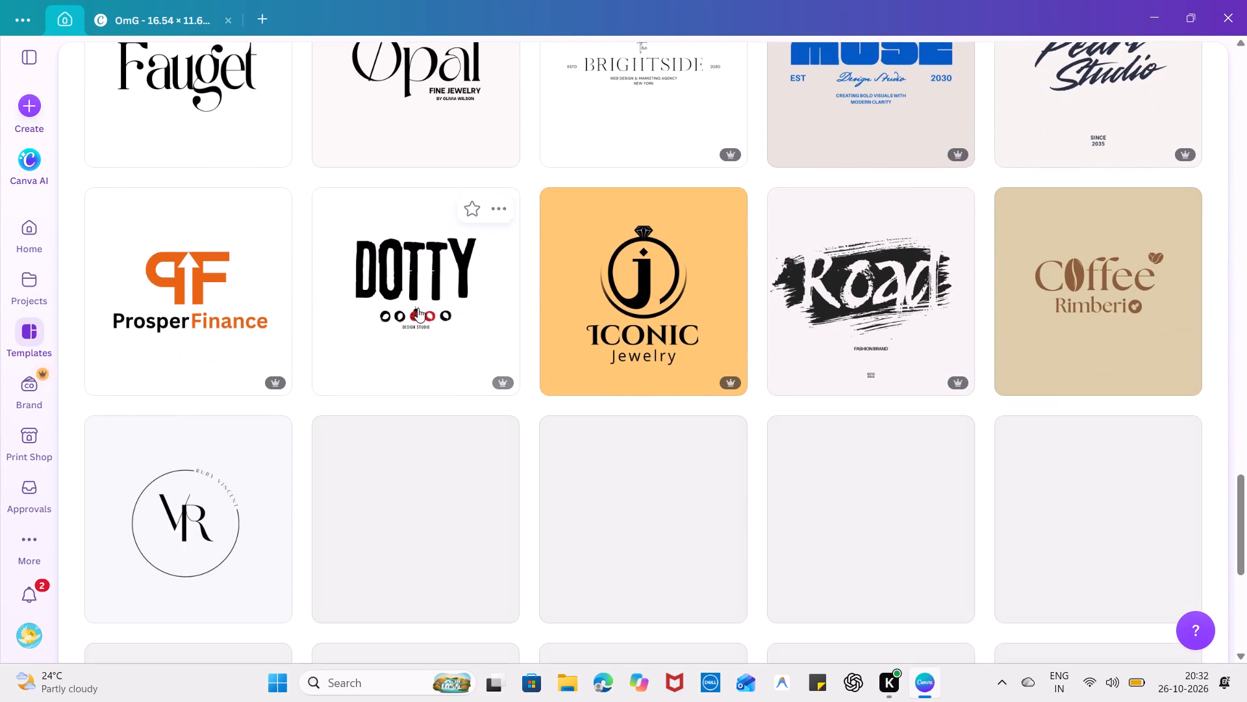
scroll(418, 308, down, 2)
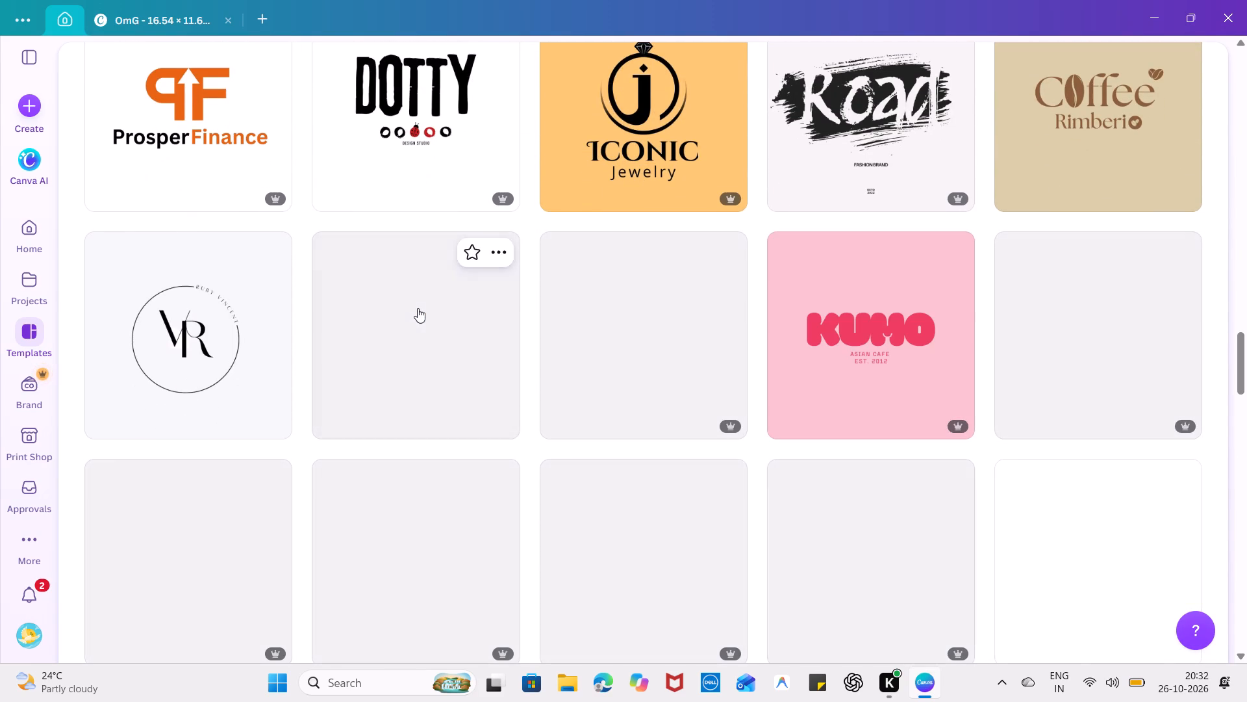
scroll(418, 308, down, 3)
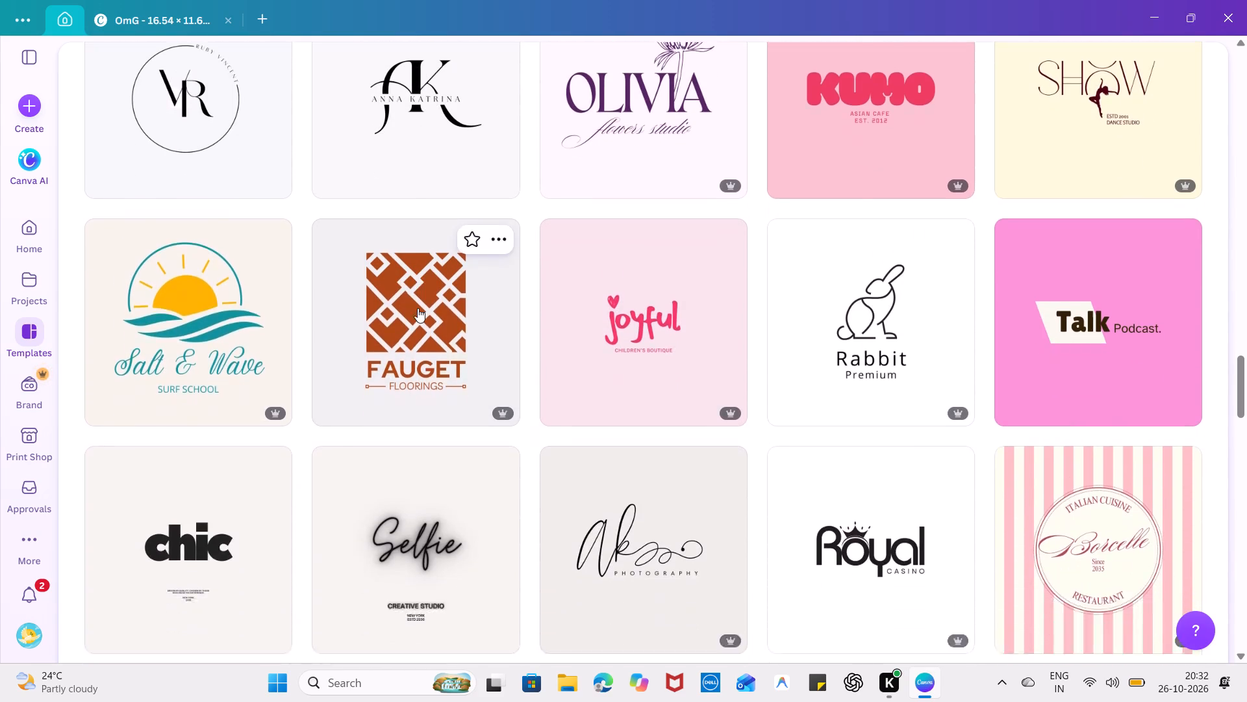
scroll(418, 308, down, 6)
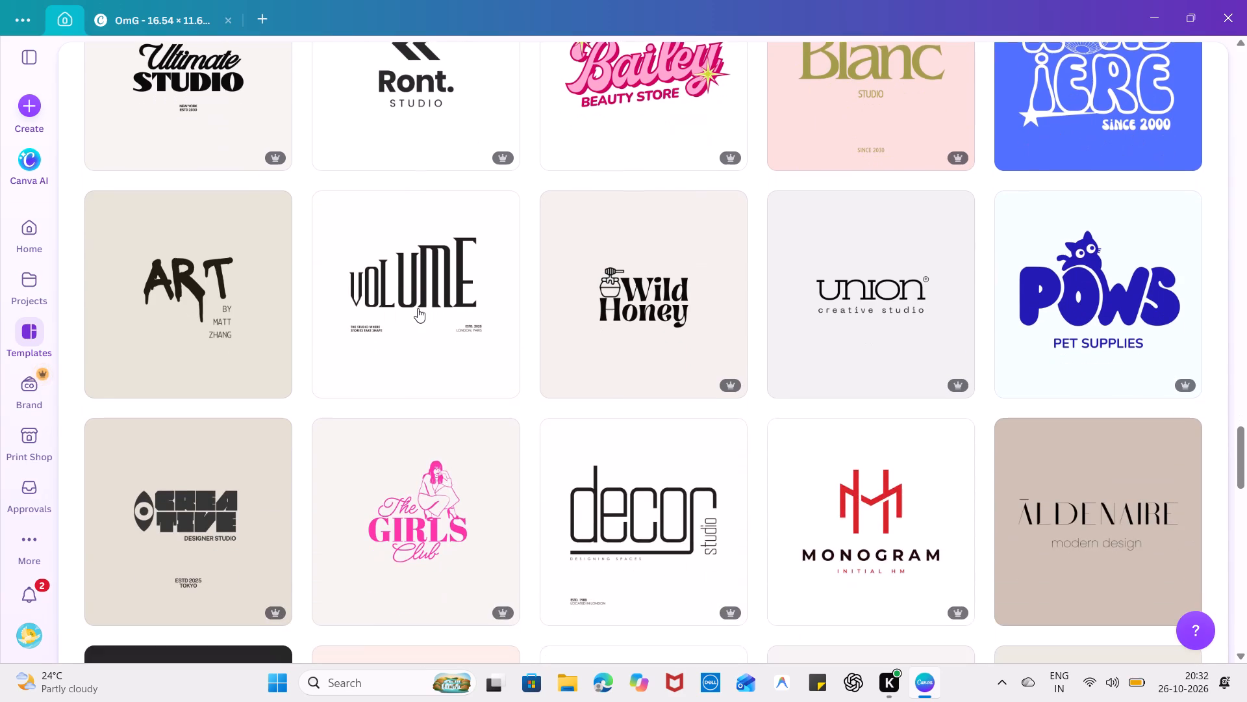
scroll(418, 308, down, 1)
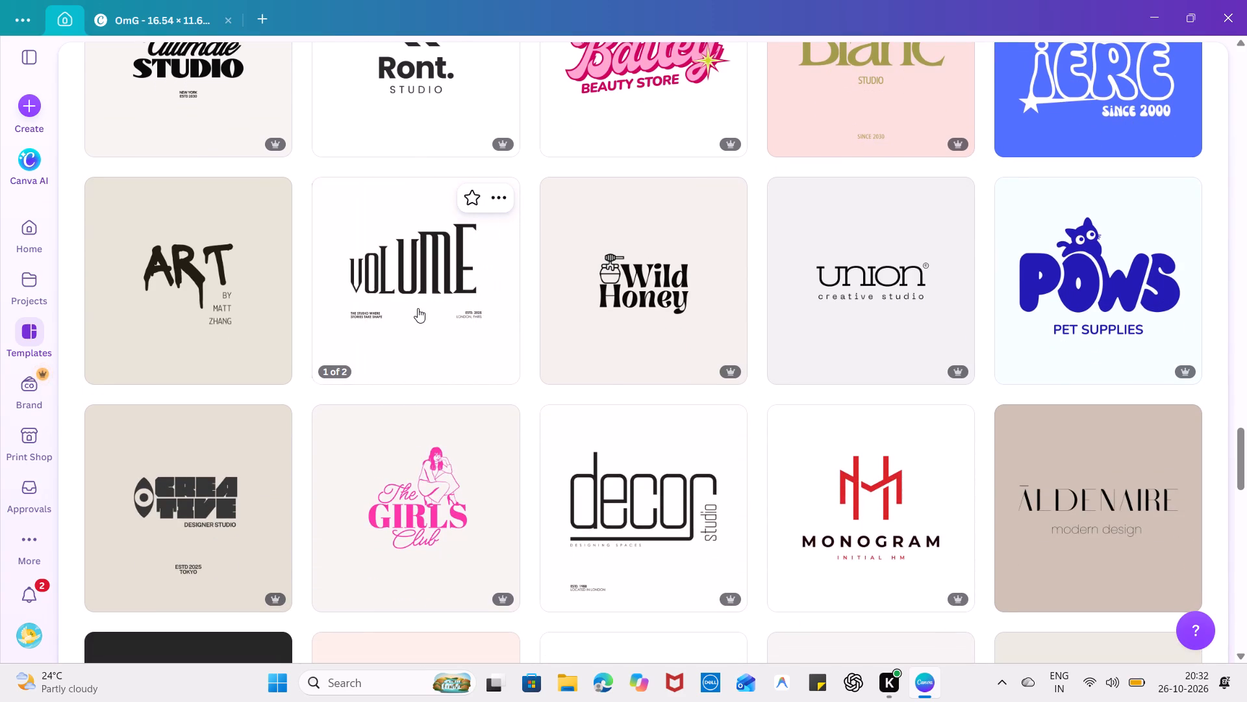
scroll(418, 308, down, 5)
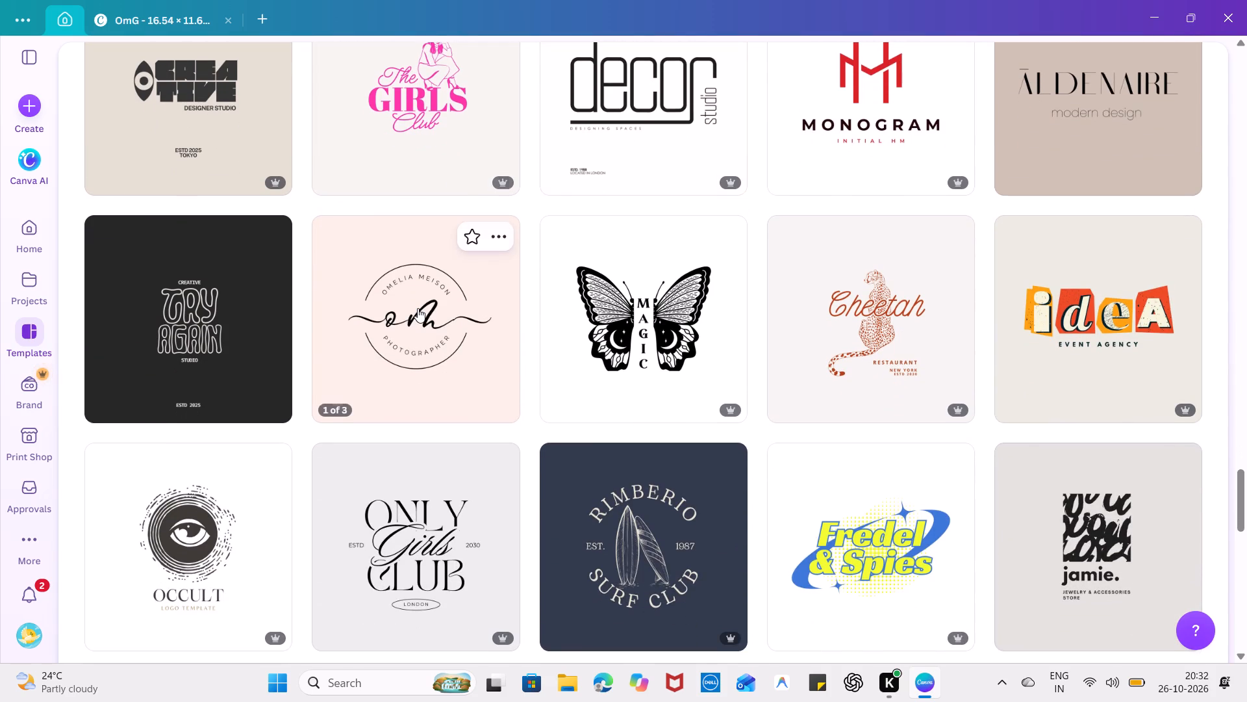
scroll(418, 308, down, 7)
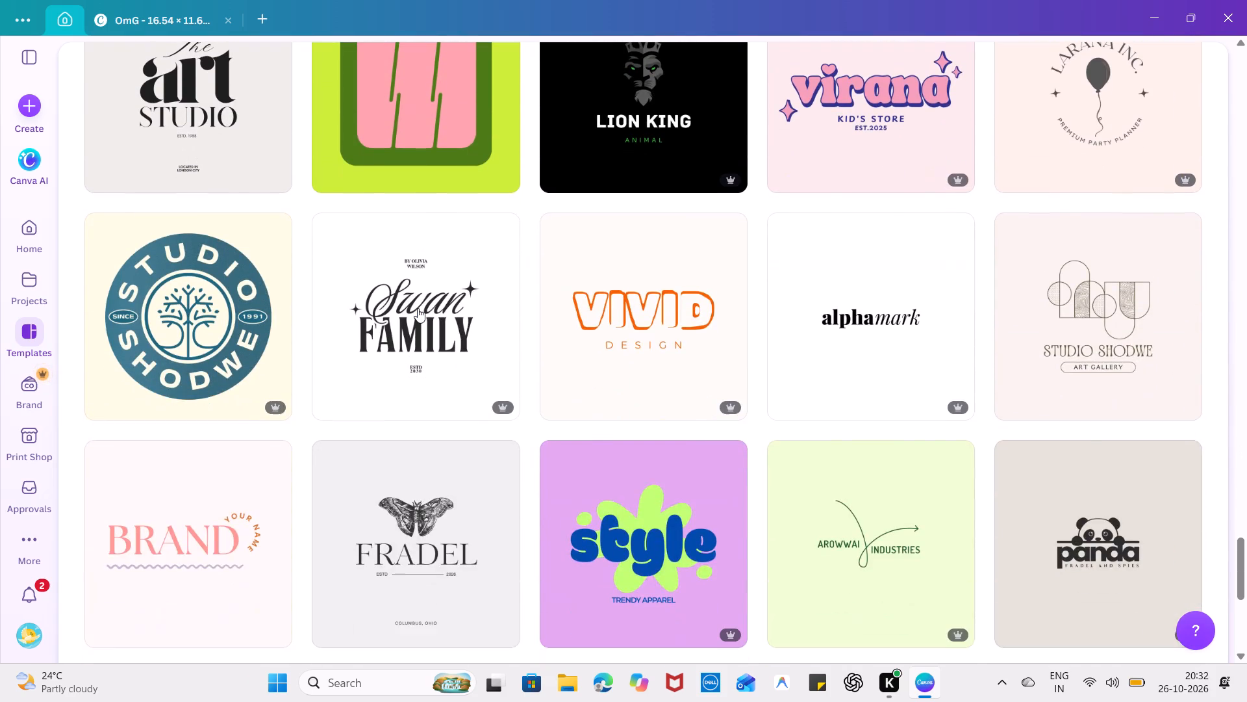
scroll(418, 308, down, 7)
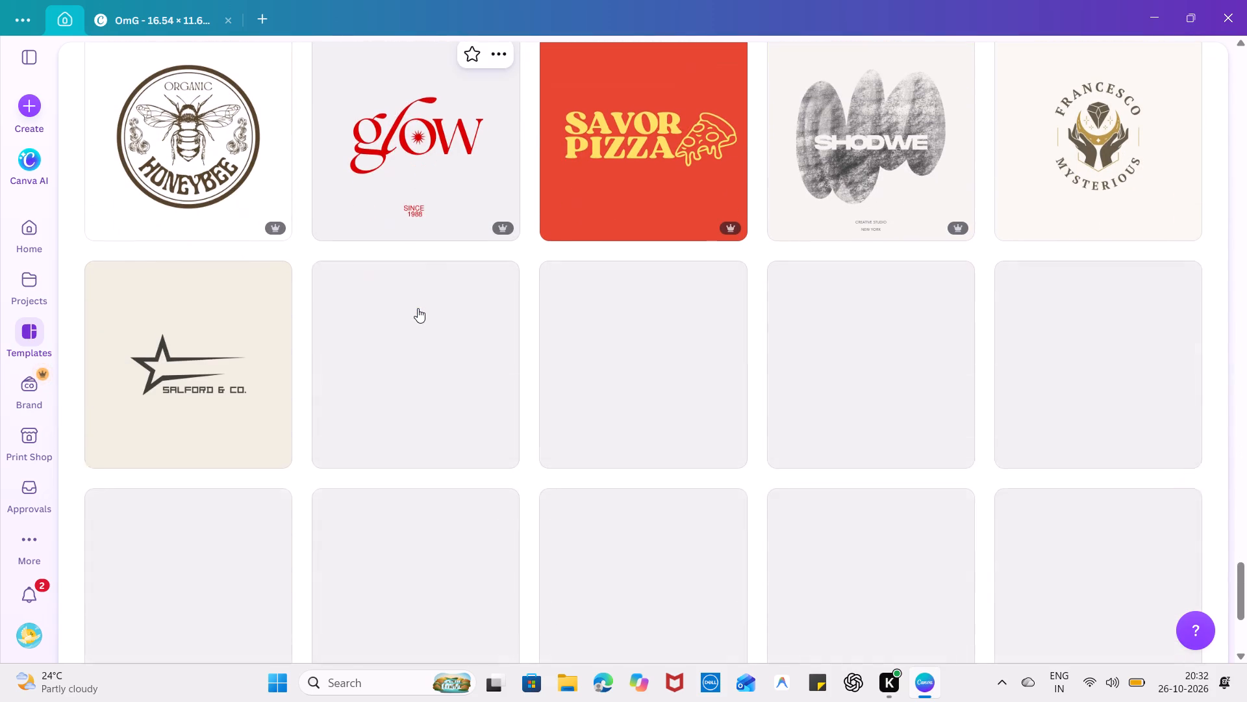
scroll(418, 308, down, 1)
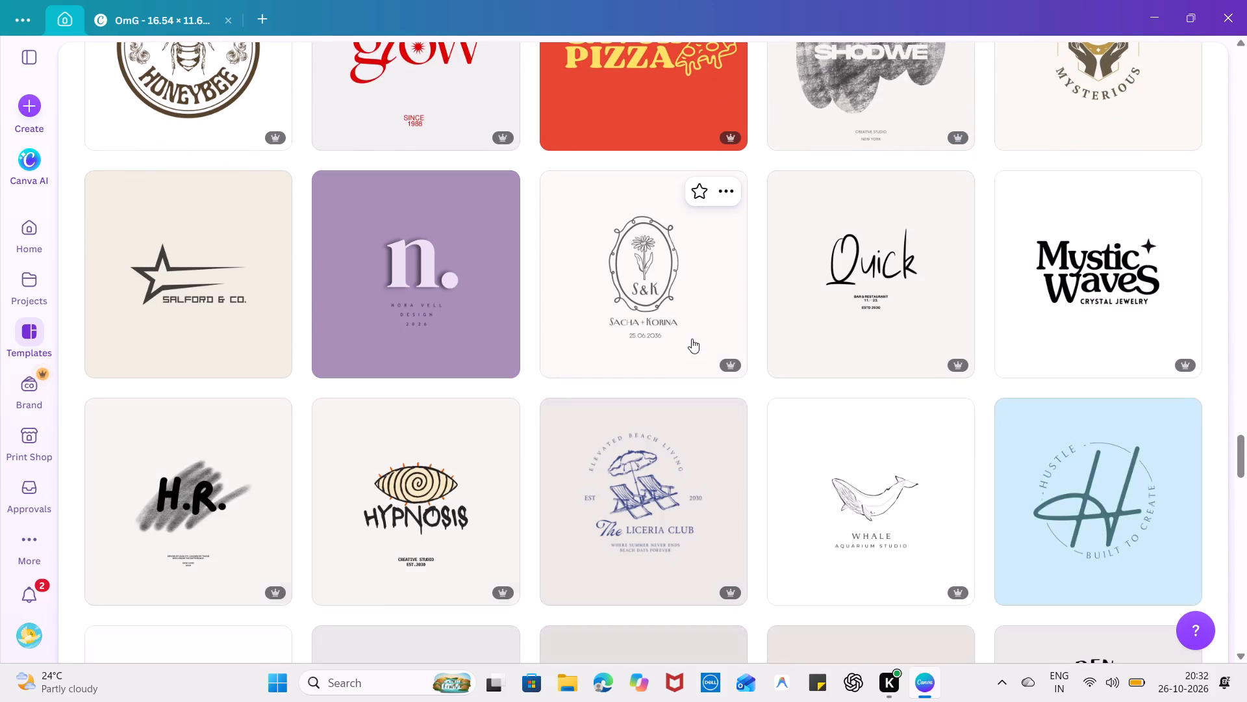
scroll(692, 339, down, 4)
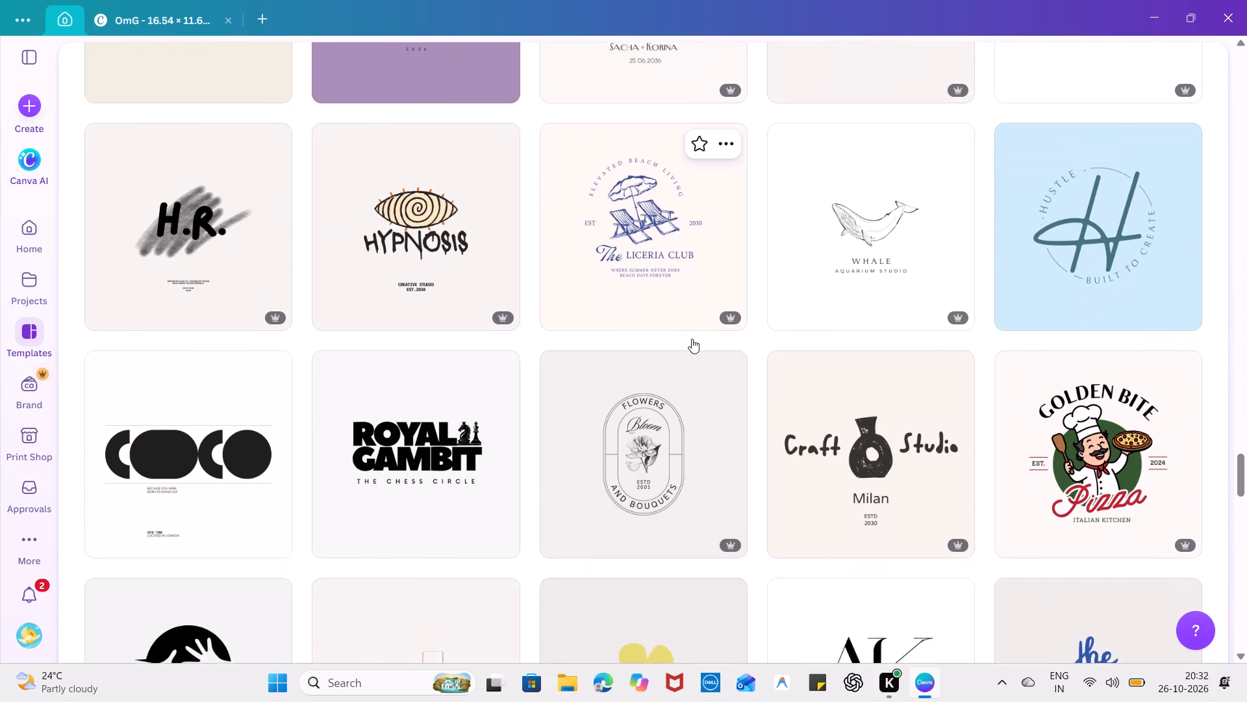
scroll(692, 339, down, 5)
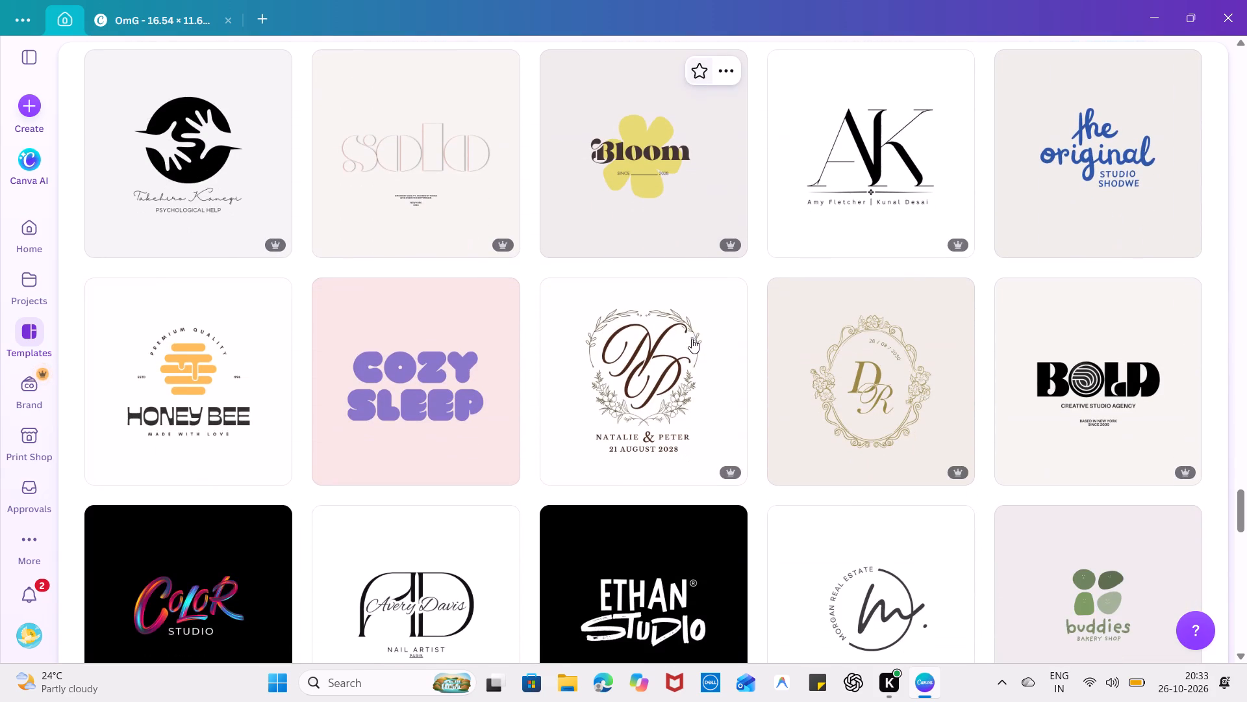
scroll(643, 134, down, 8)
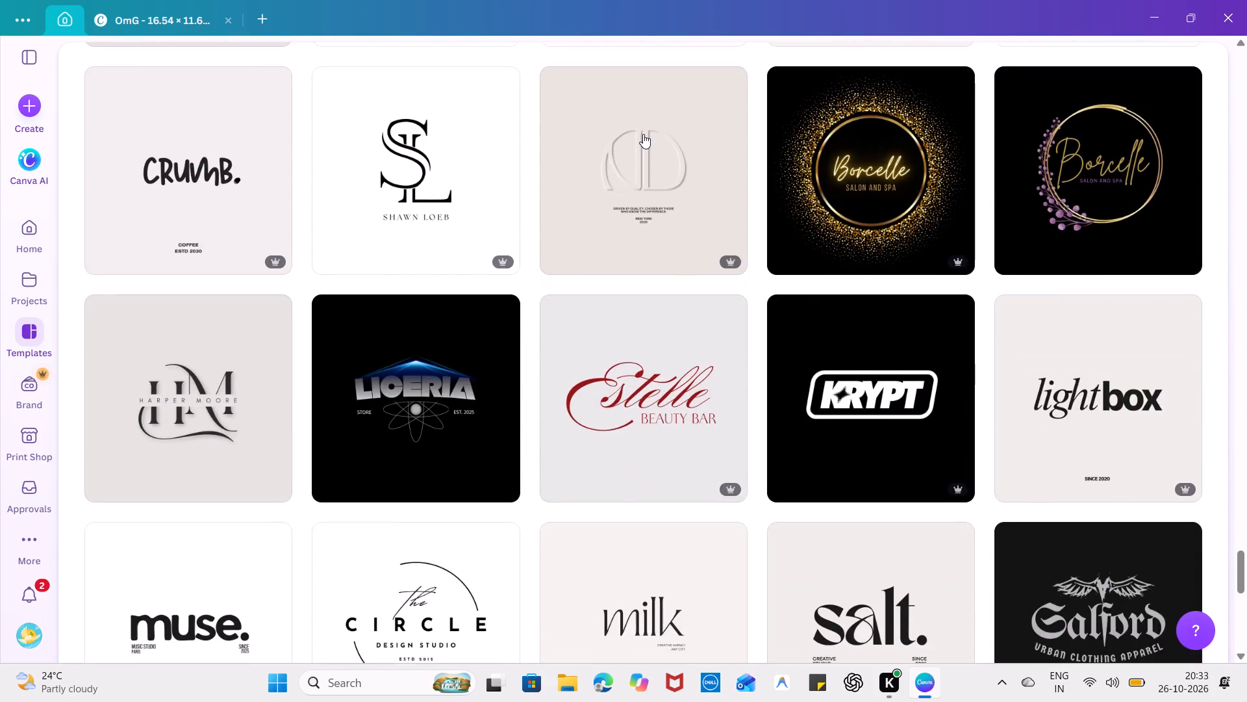
scroll(643, 134, down, 5)
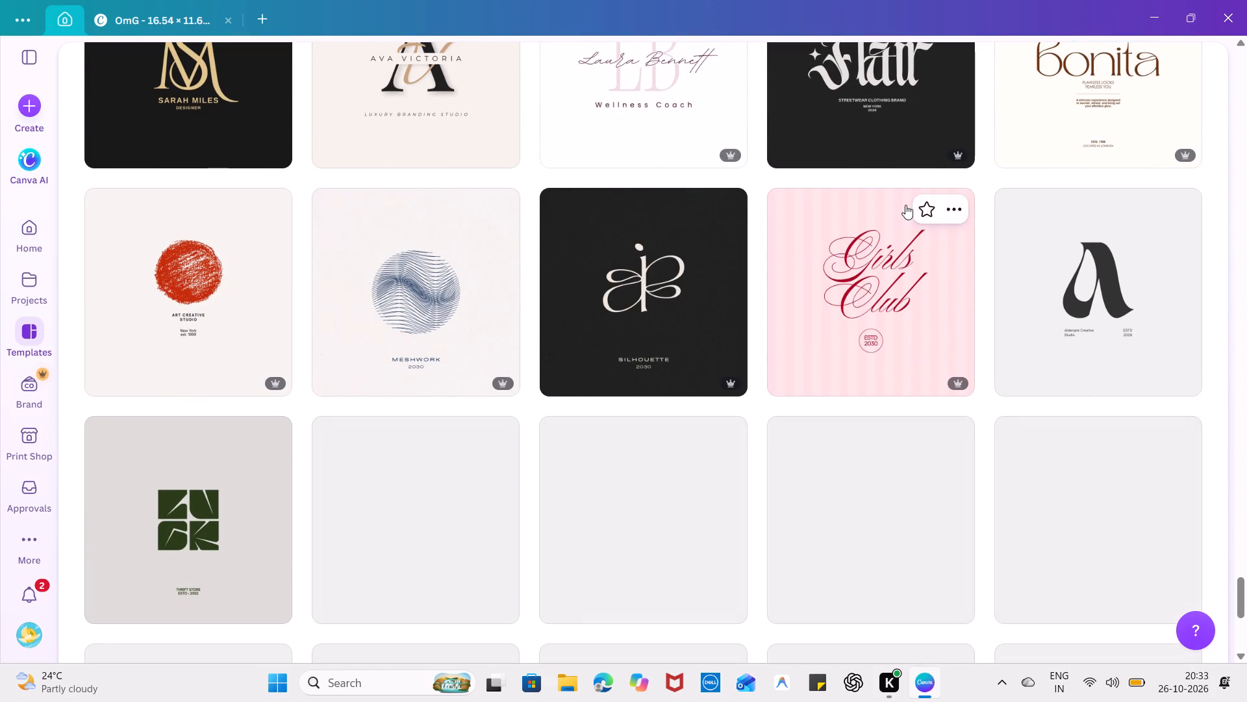
scroll(849, 251, down, 2)
Preview the pink Girls Club logo template and look through the similar designs suggested for it.
click(863, 192)
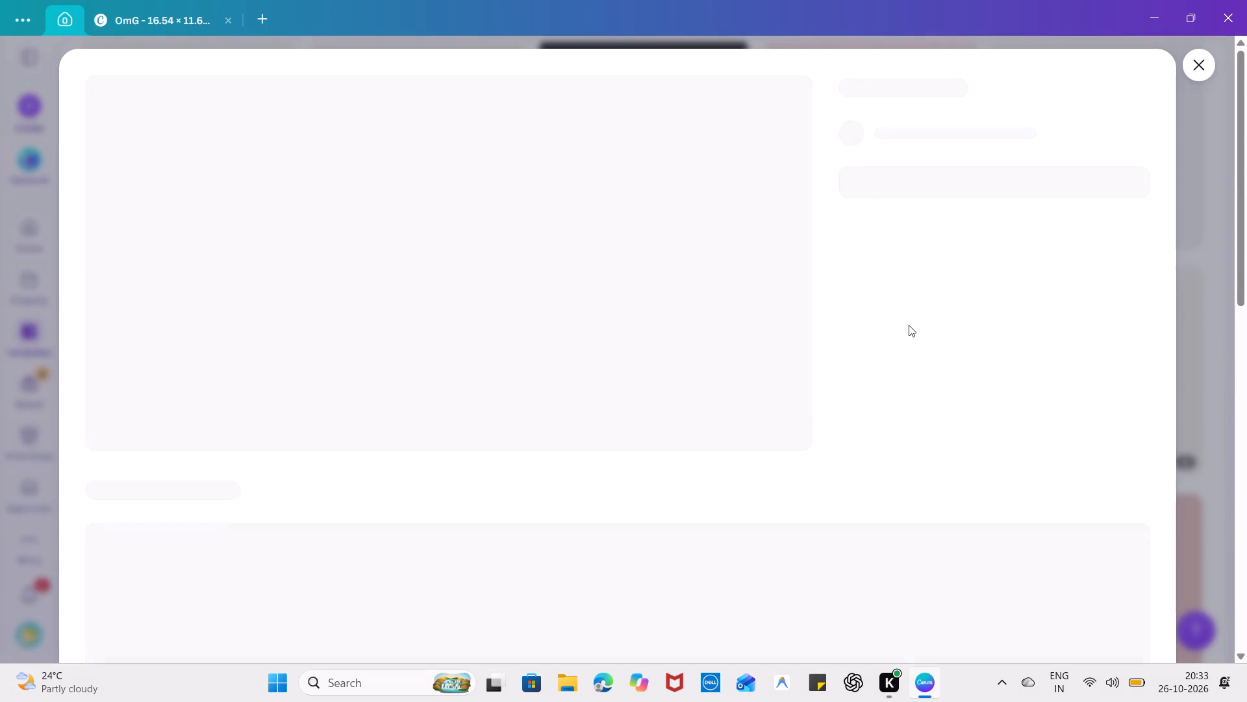
click(1208, 55)
click(879, 157)
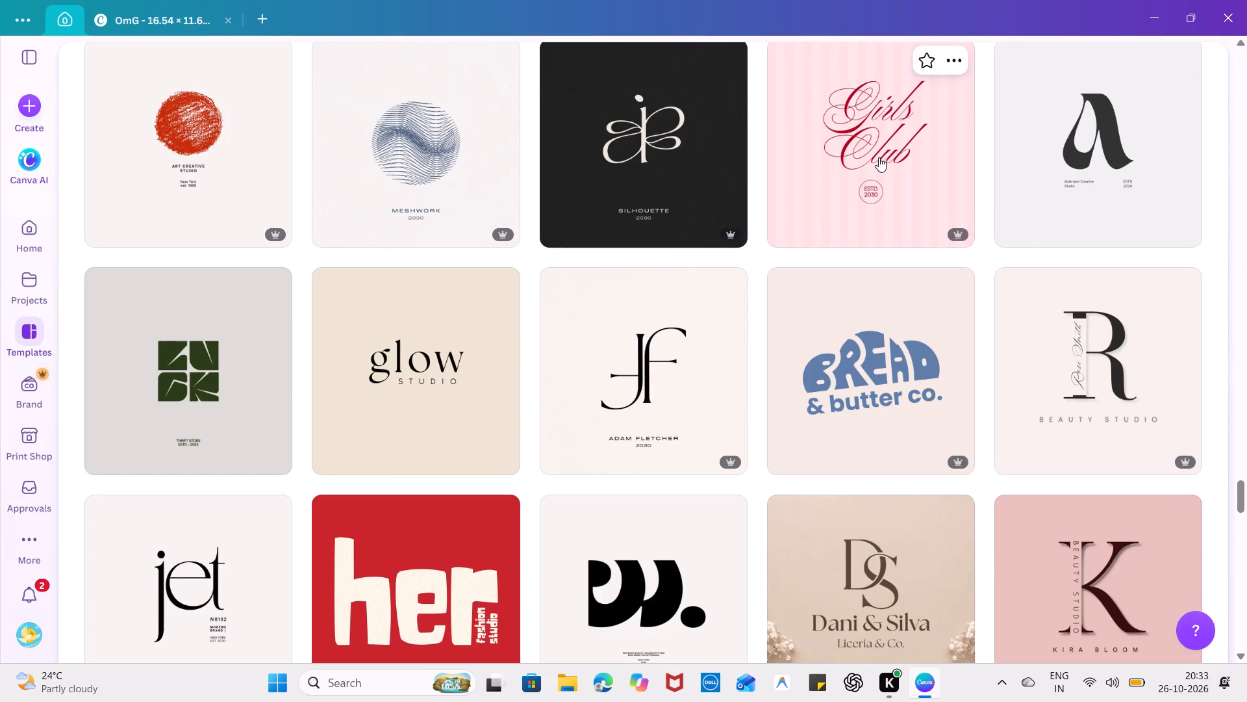
scroll(755, 316, down, 2)
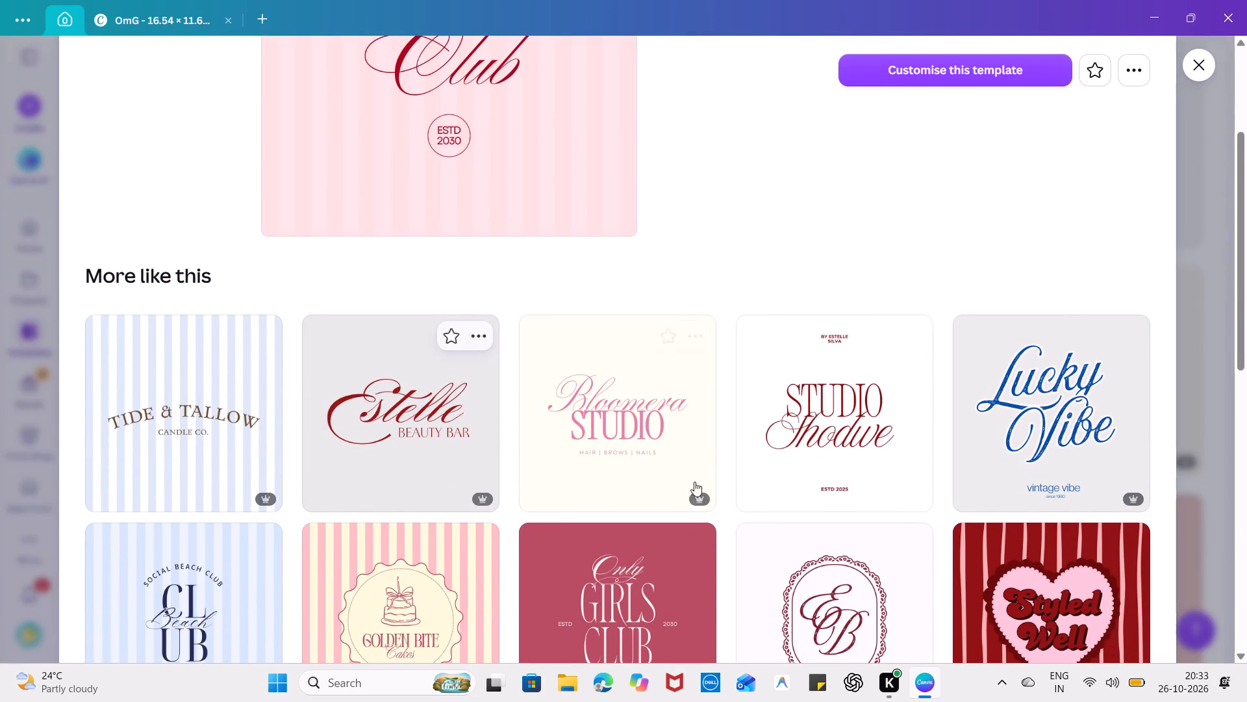
scroll(705, 499, down, 2)
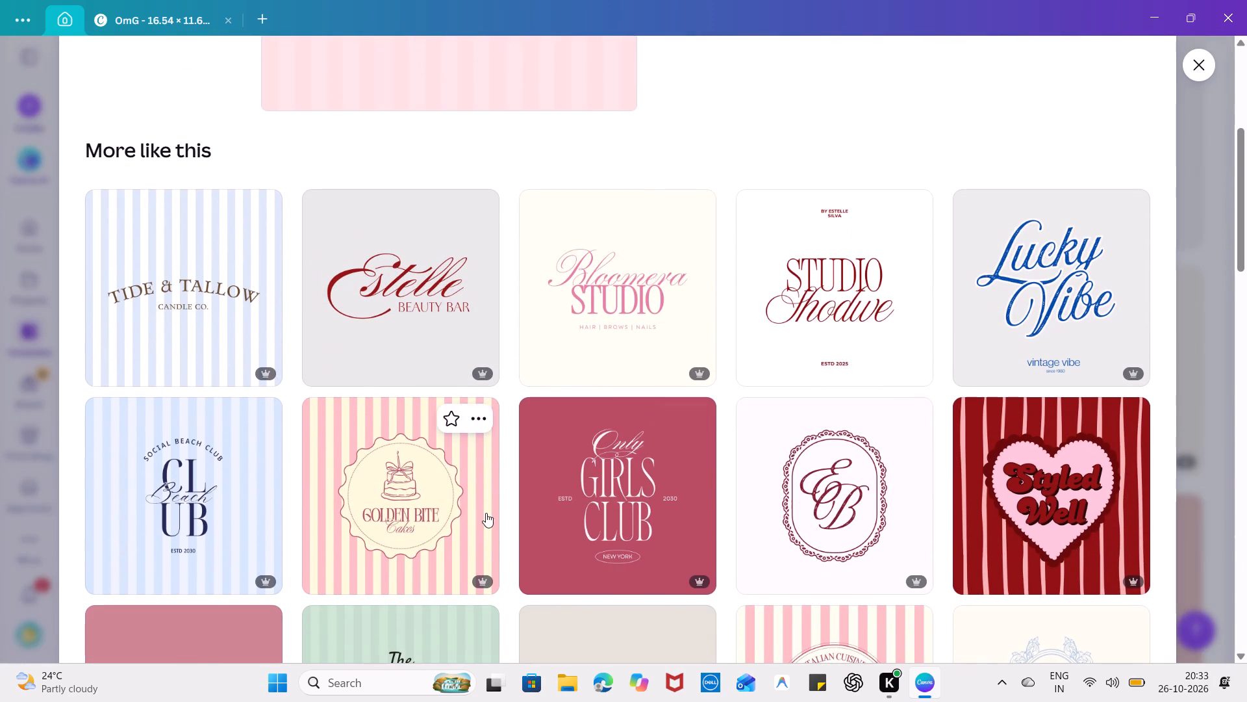
scroll(486, 513, down, 5)
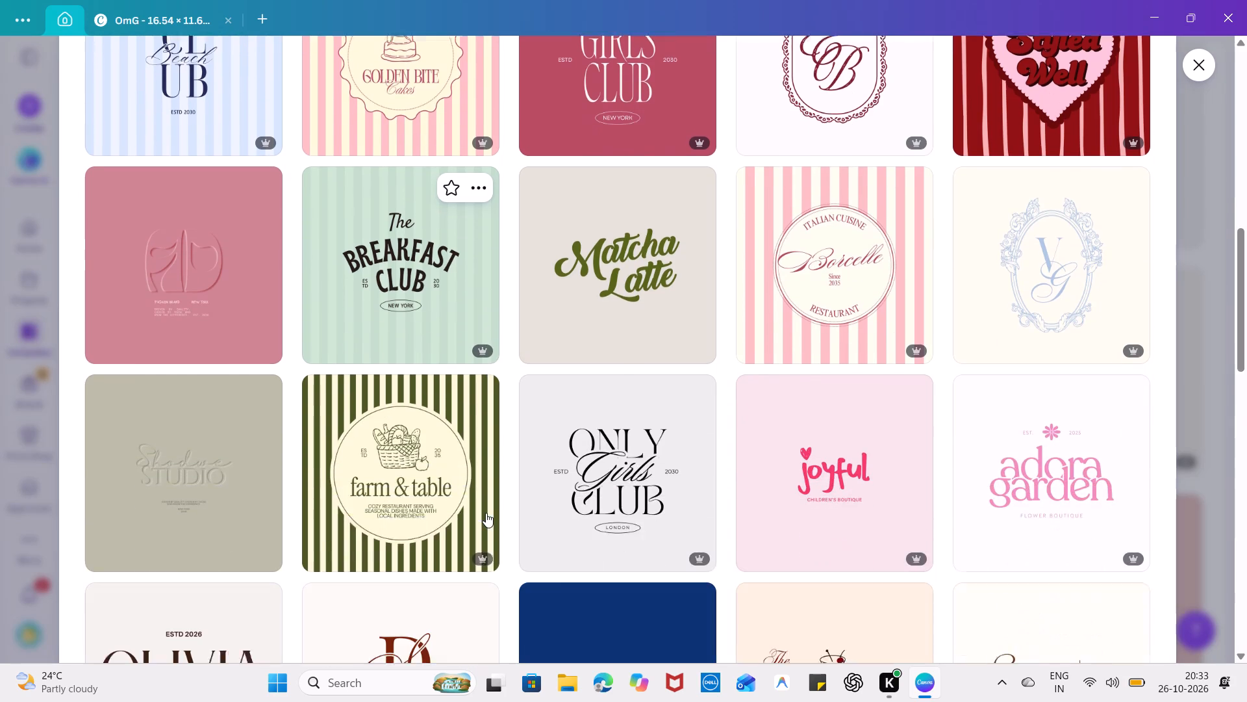
scroll(486, 513, down, 1)
scroll(486, 513, up, 2)
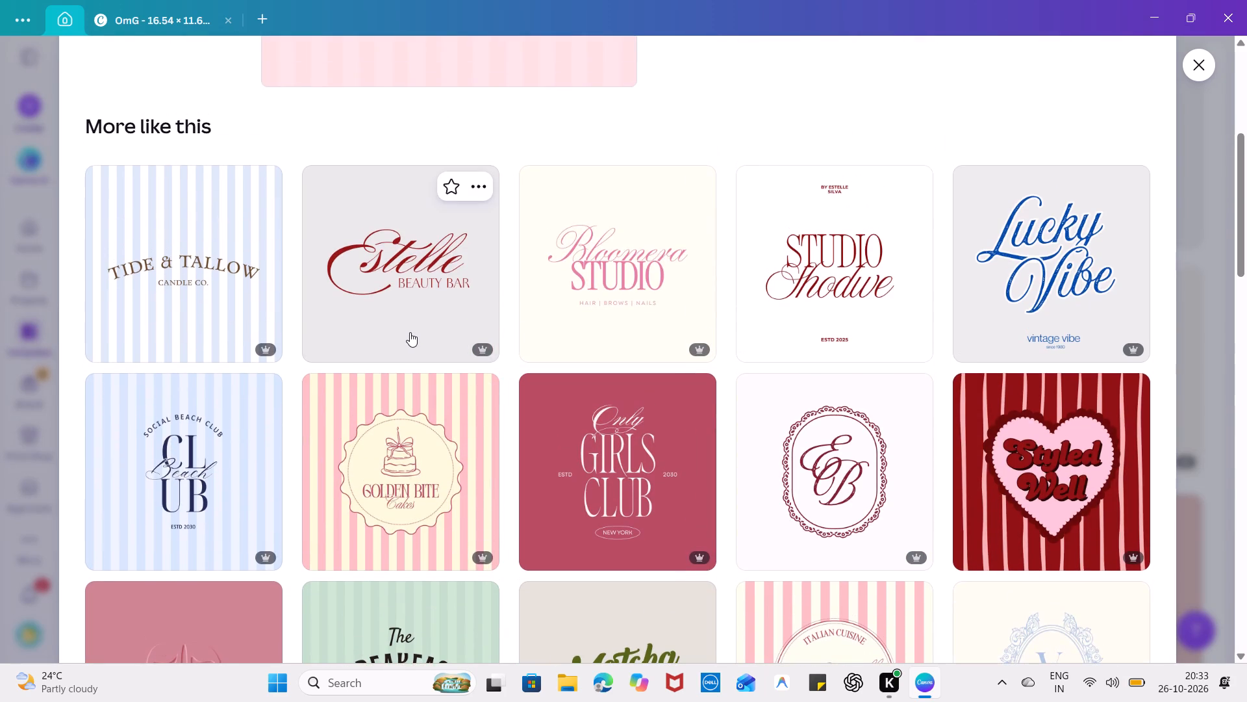
Preview the Estelle Beauty Bar logo template and look through its similar designs.
click(410, 332)
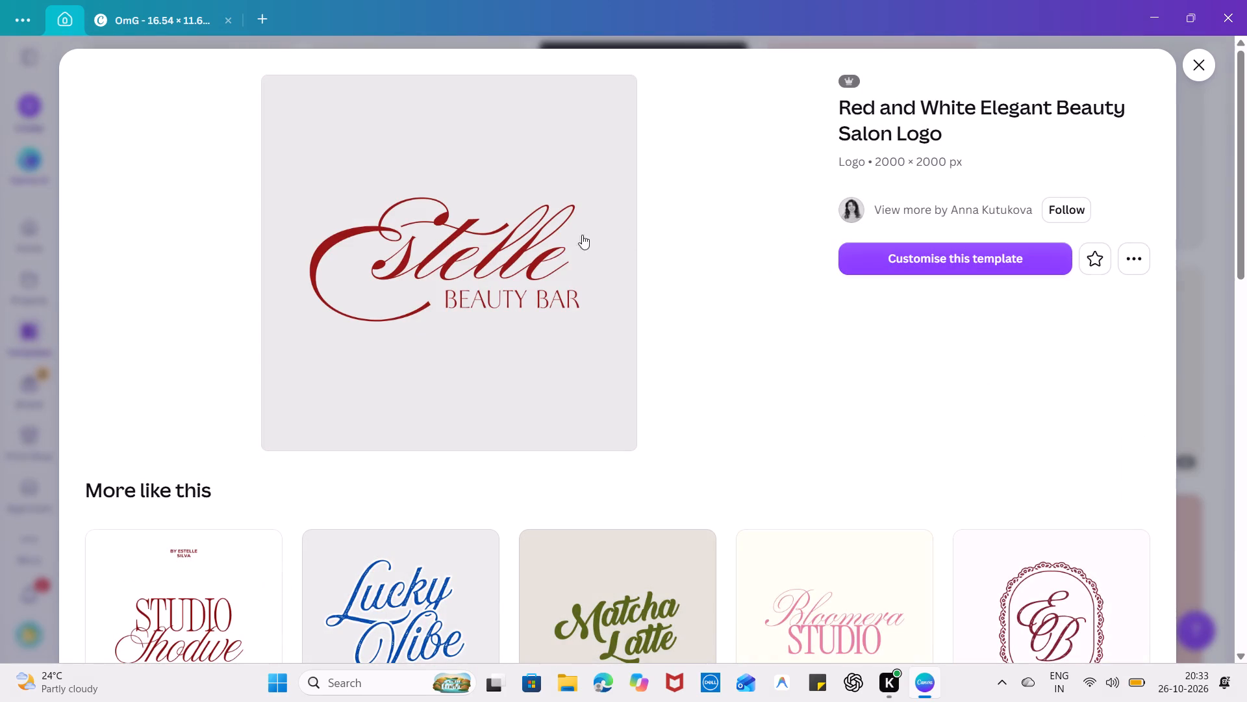
scroll(434, 269, down, 3)
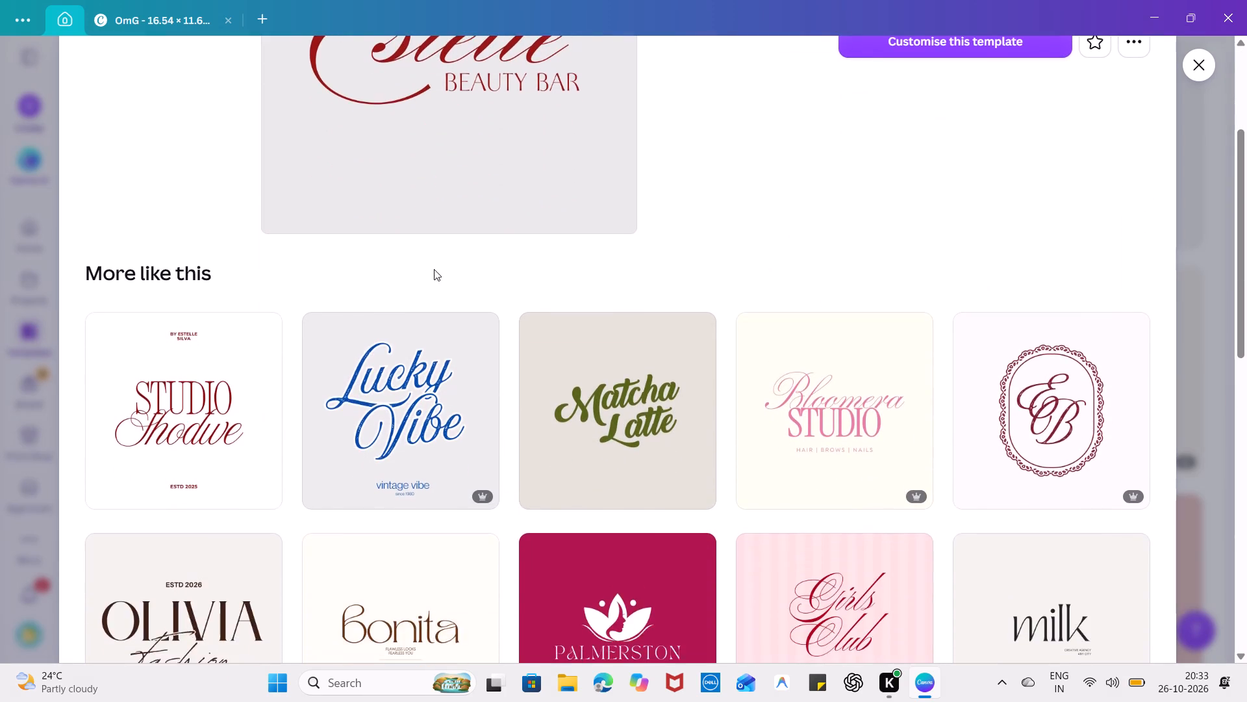
scroll(434, 269, down, 2)
scroll(434, 269, up, 1)
Open the Pink Monochrome Simple Modern Minimalist Fashion Brand Logo template for editing.
click(418, 464)
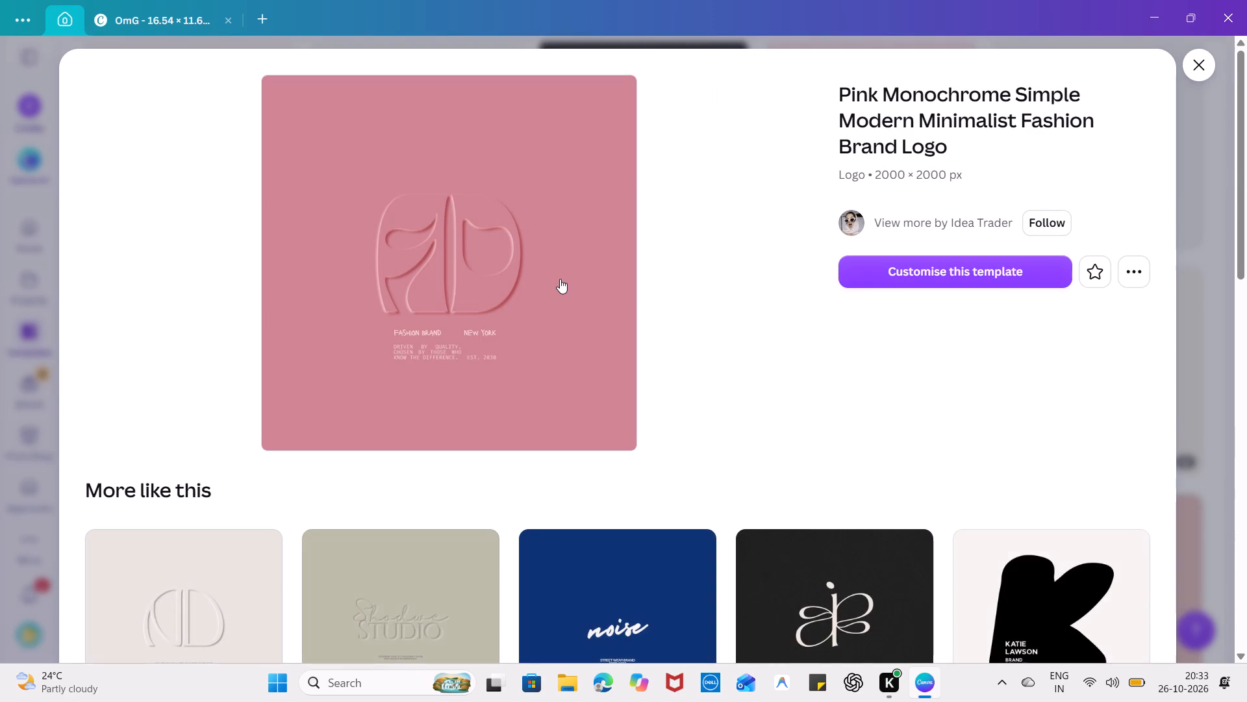
double_click(449, 238)
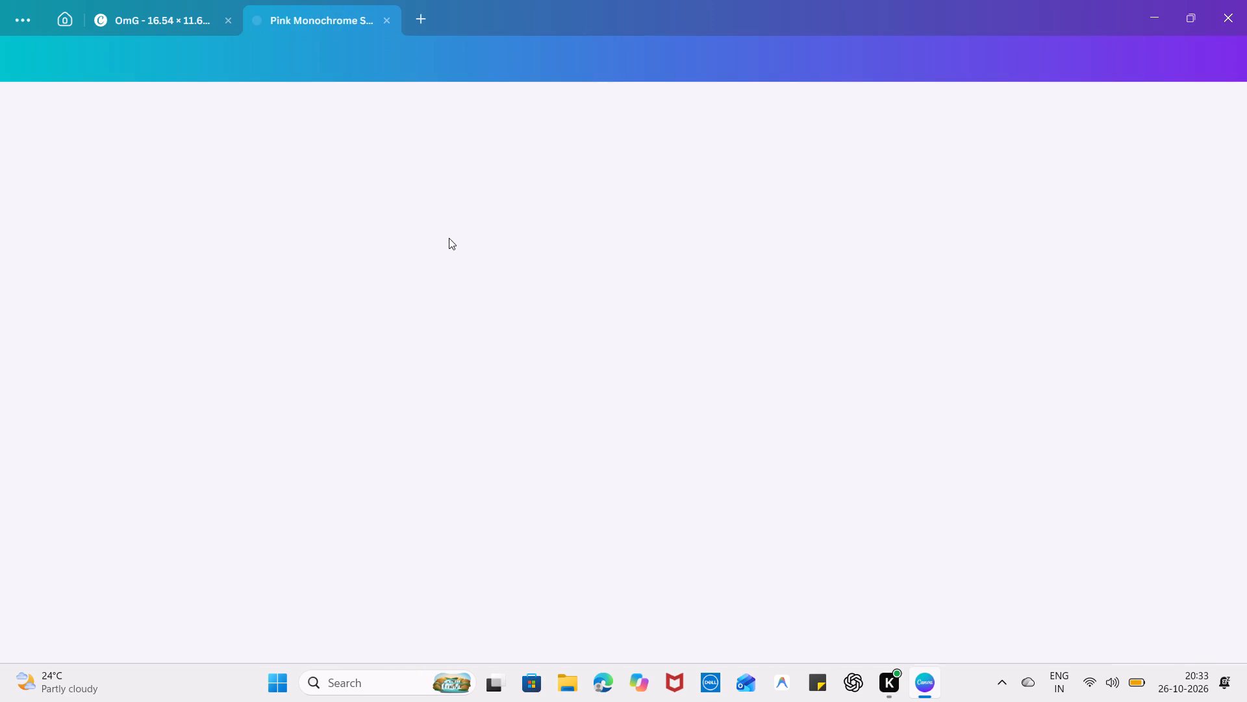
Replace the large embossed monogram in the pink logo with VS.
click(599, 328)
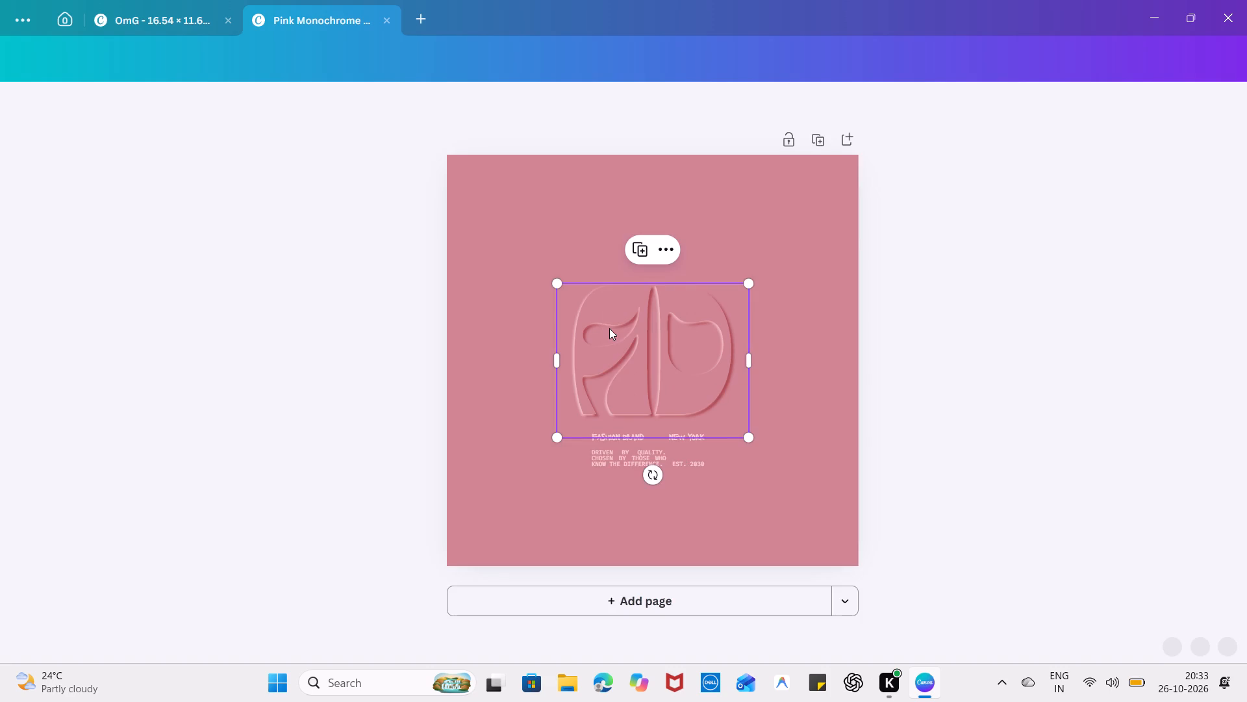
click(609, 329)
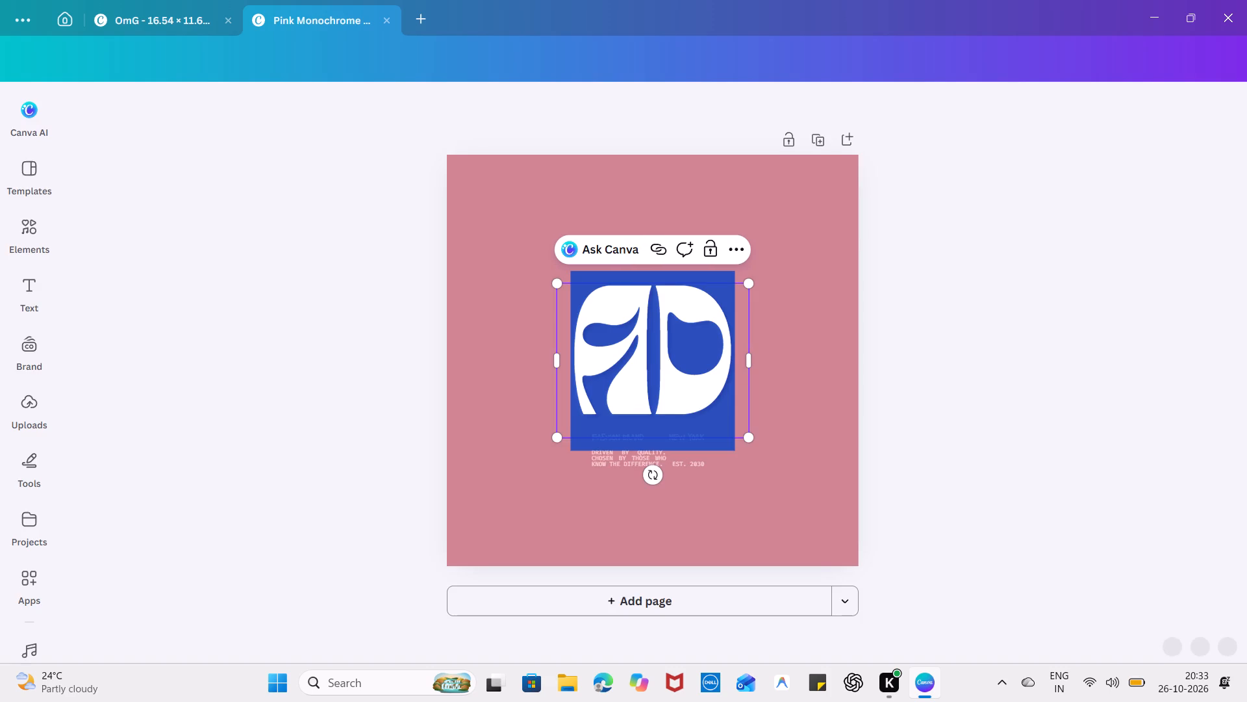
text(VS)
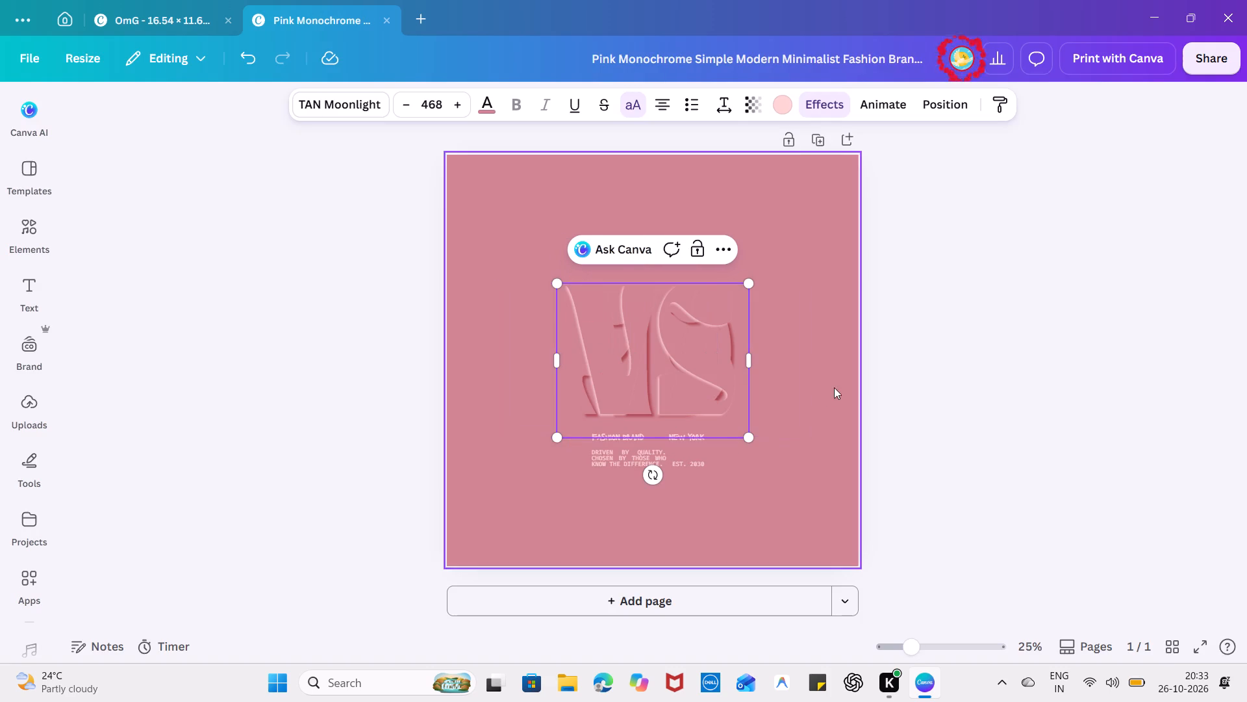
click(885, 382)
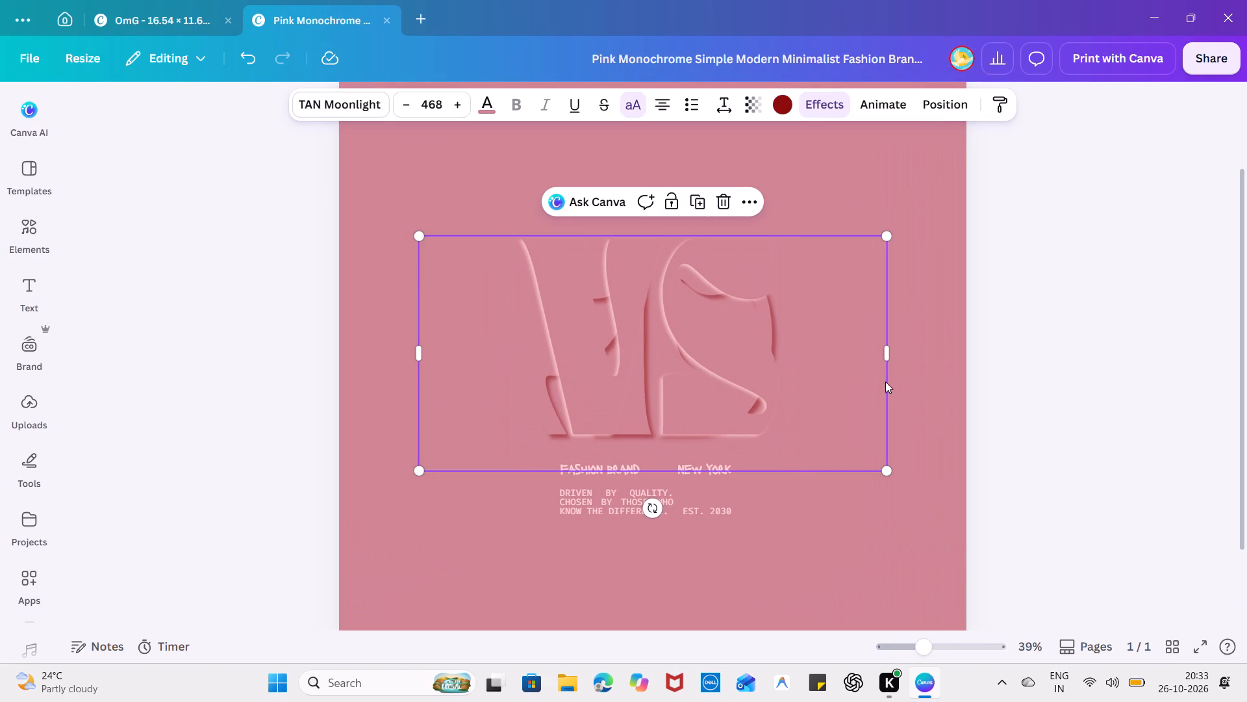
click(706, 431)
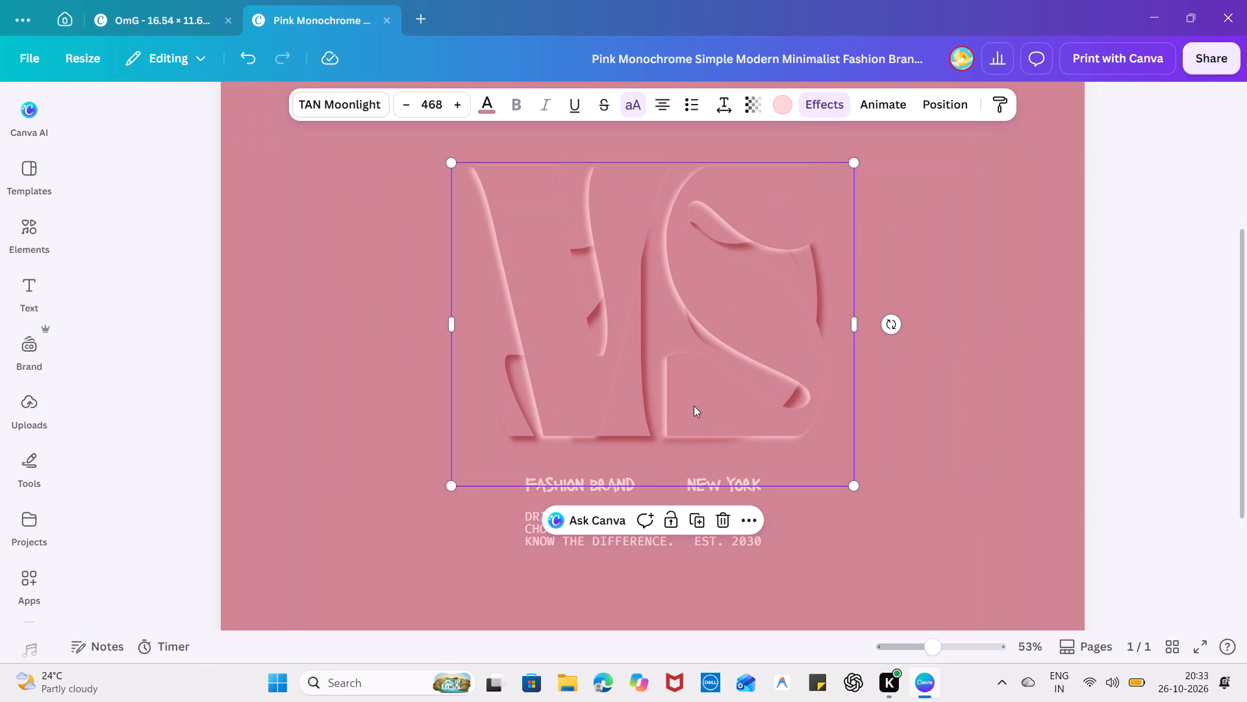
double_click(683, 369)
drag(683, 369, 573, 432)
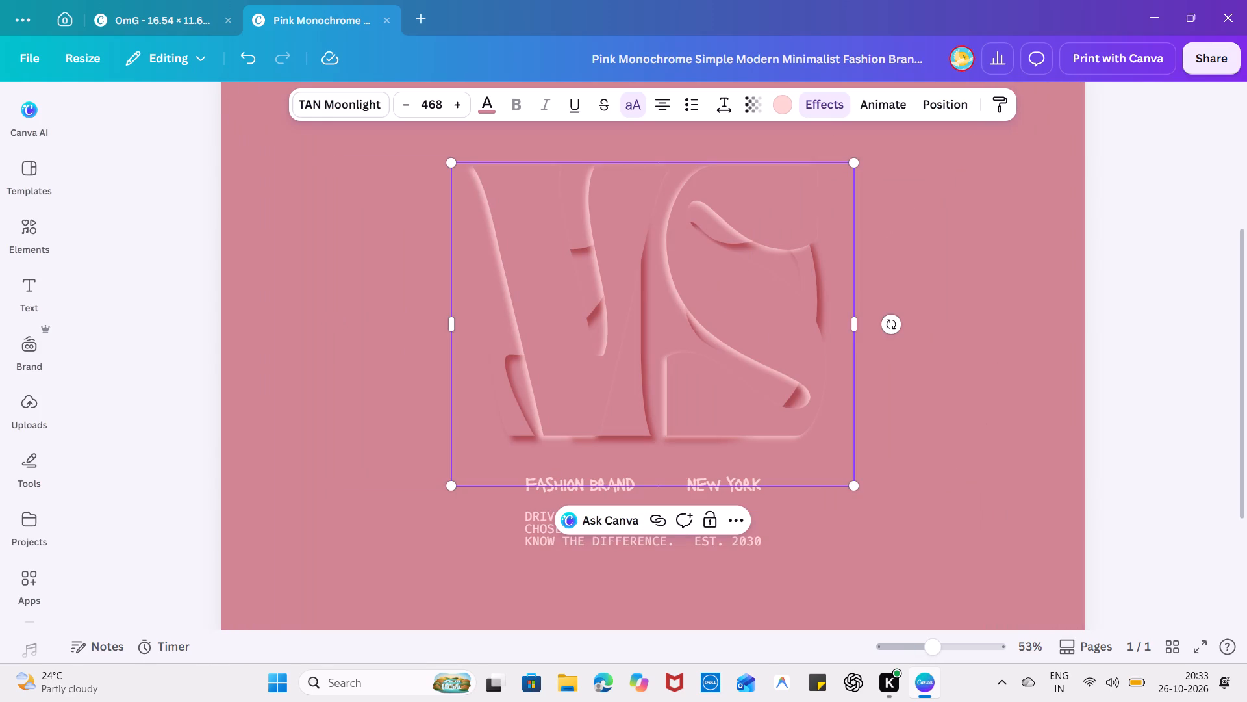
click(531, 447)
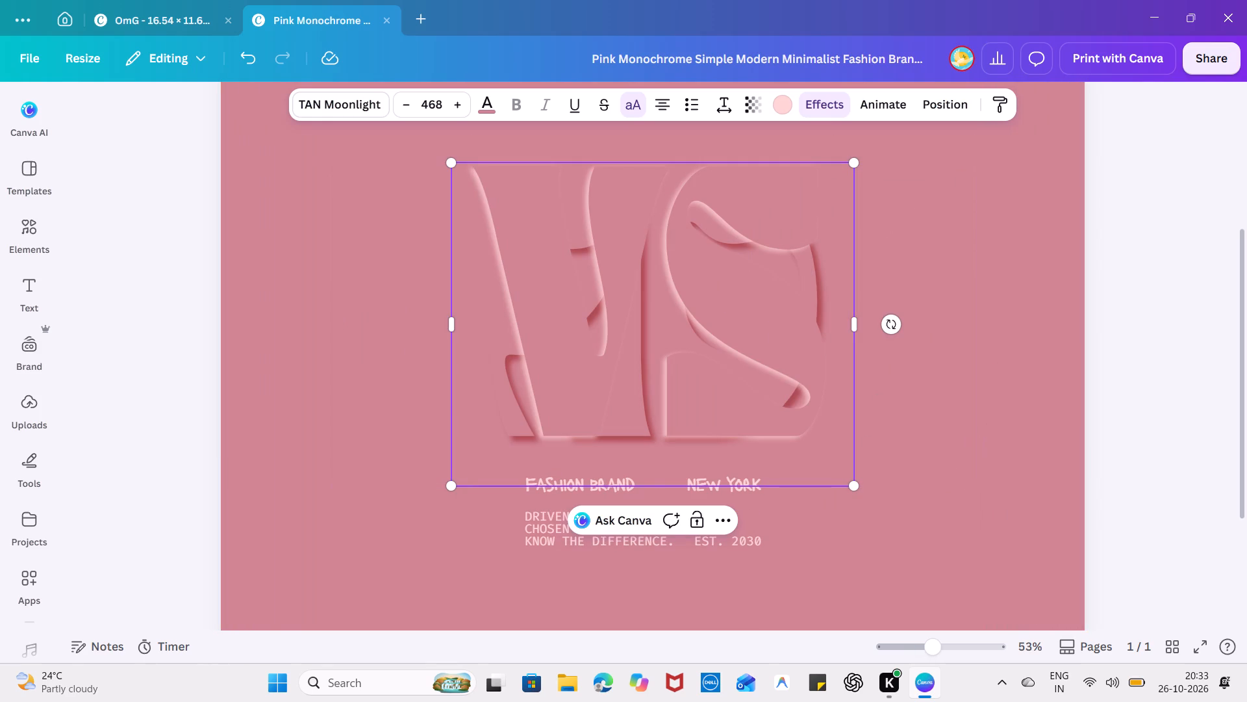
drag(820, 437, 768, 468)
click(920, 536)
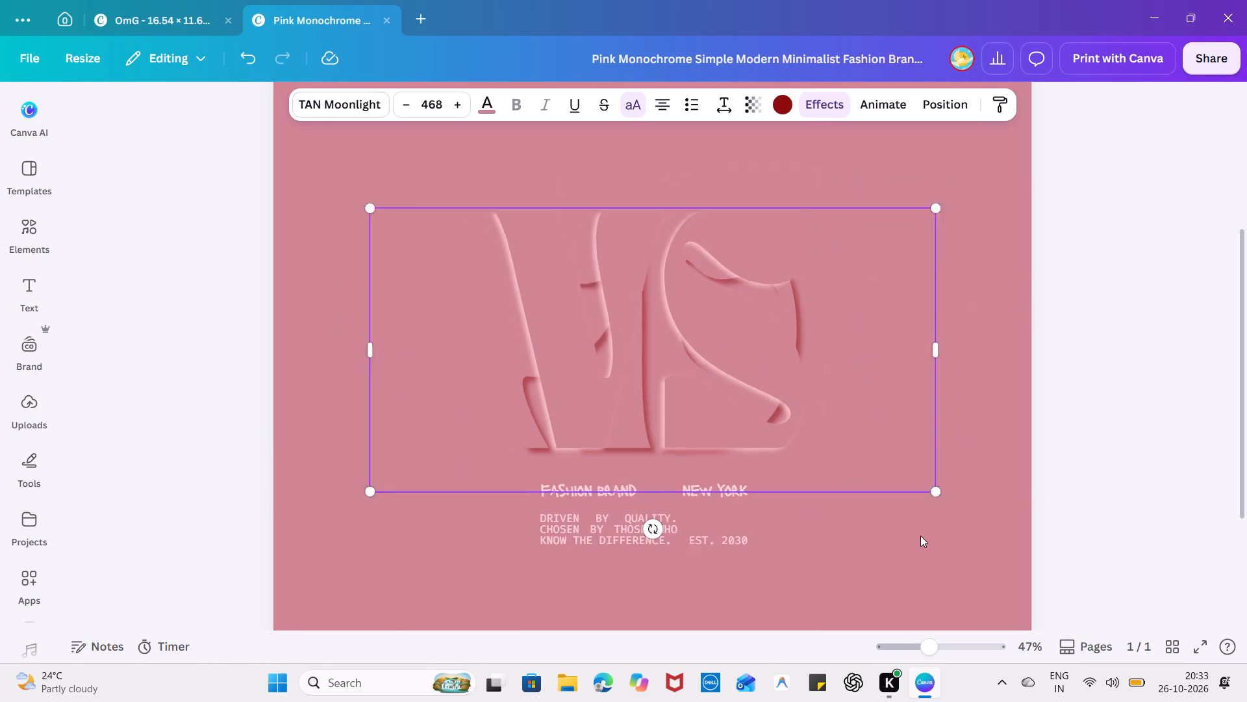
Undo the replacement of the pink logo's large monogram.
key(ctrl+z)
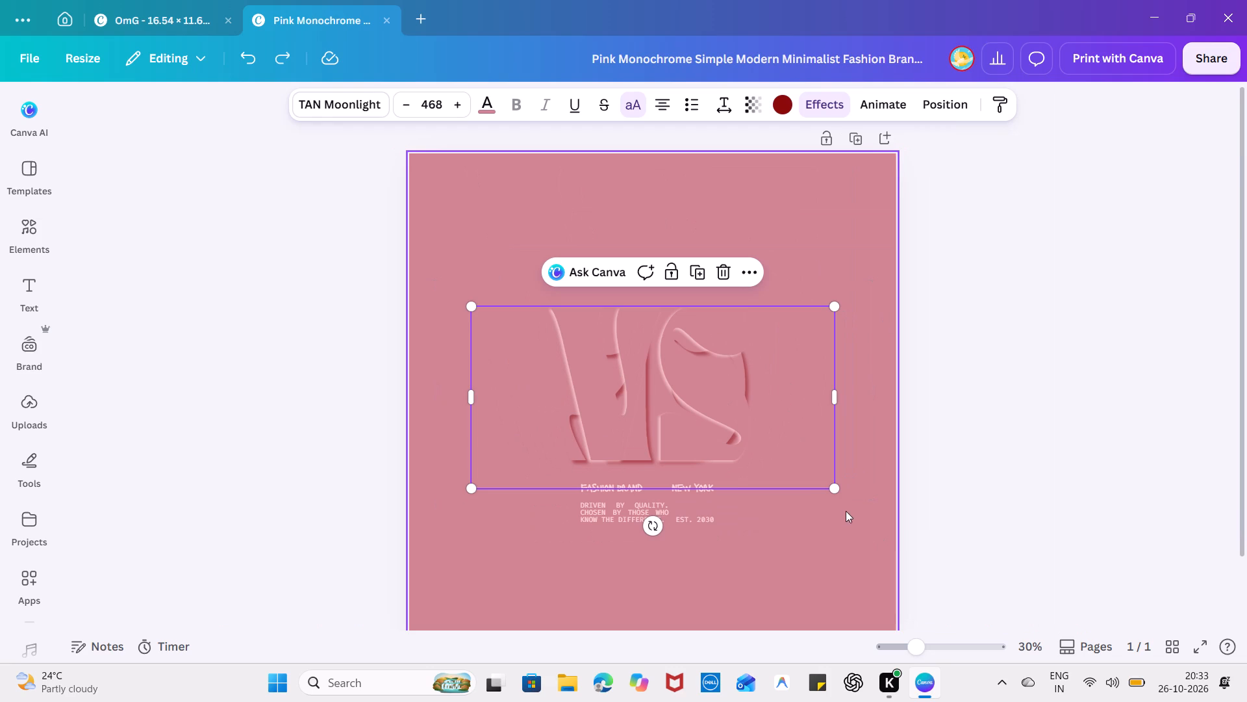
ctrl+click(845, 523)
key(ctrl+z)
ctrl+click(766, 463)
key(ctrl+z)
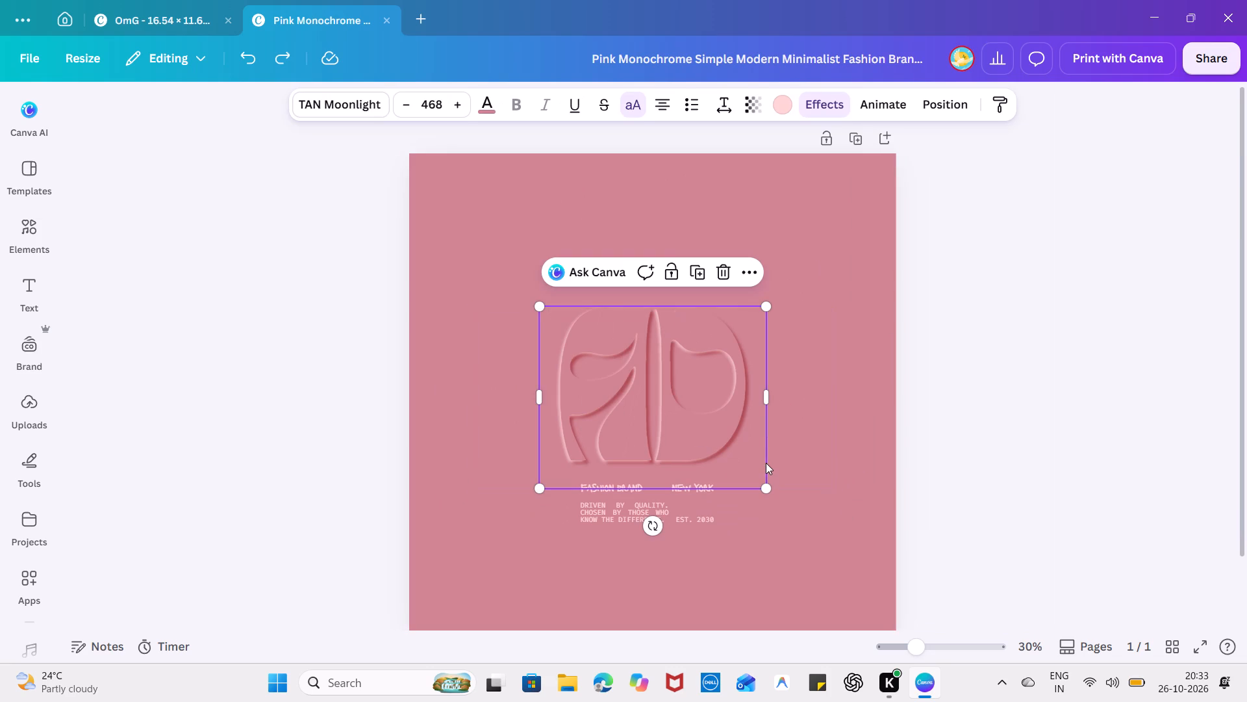
Change the large embossed monogram in the pink logo to VS.
double_click(759, 473)
text(VS)
key(Return)
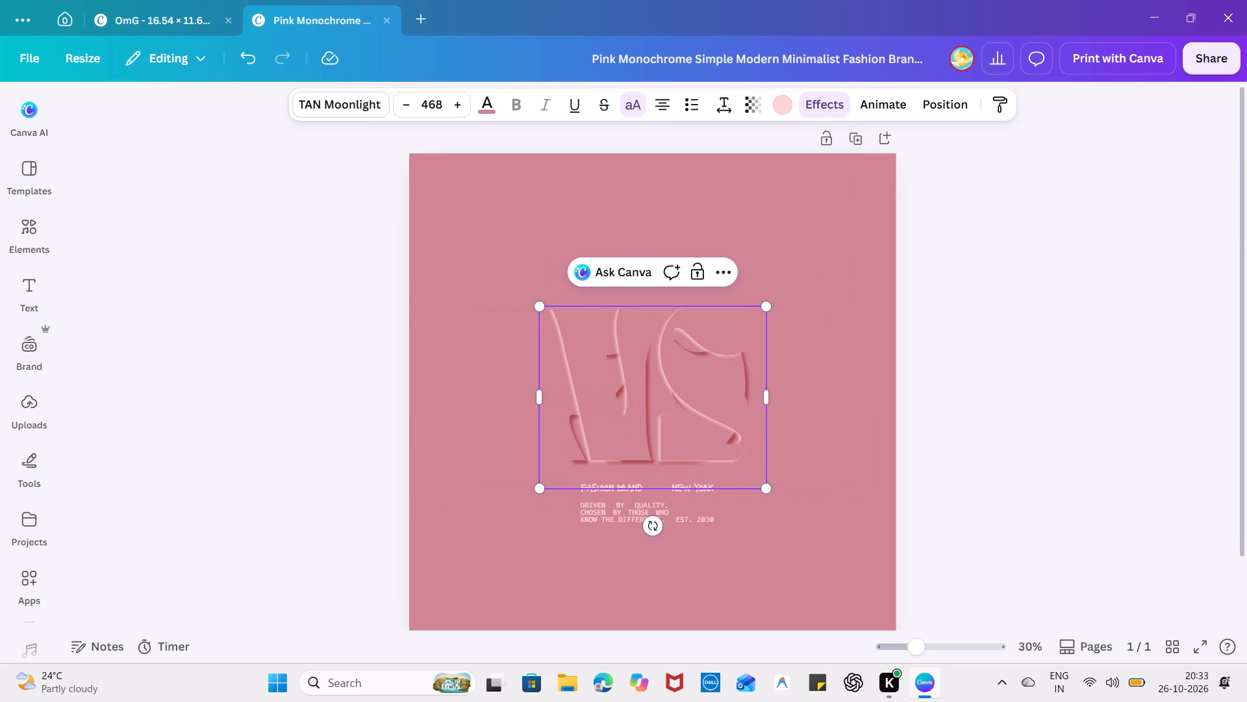
click(882, 455)
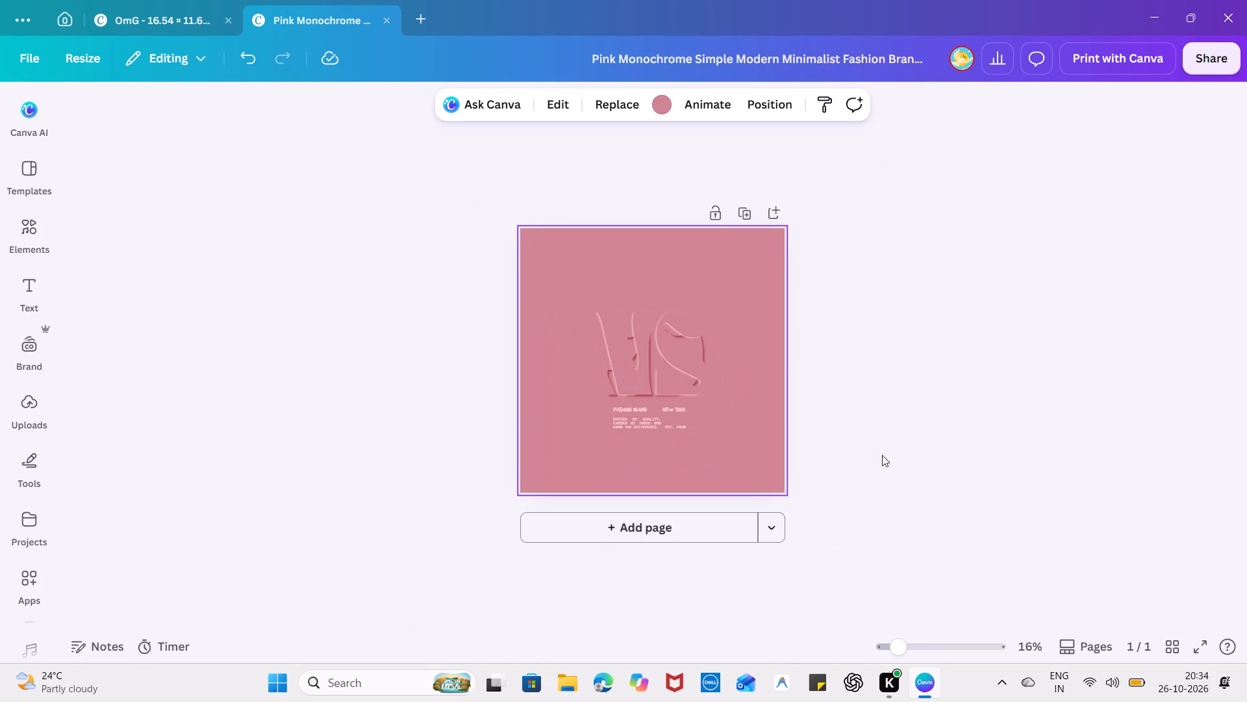
Return to the pink monochrome template's preview, look through its similar designs and close the preview.
click(155, 18)
click(316, 19)
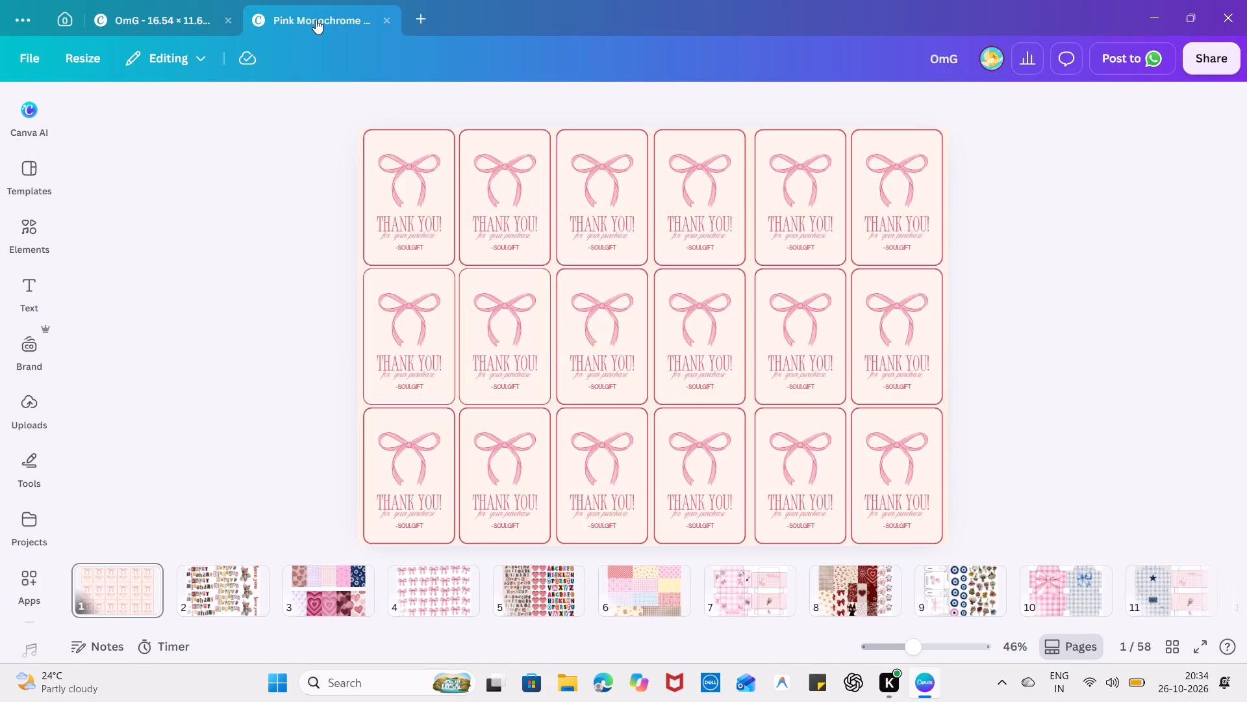
click(45, 20)
click(50, 20)
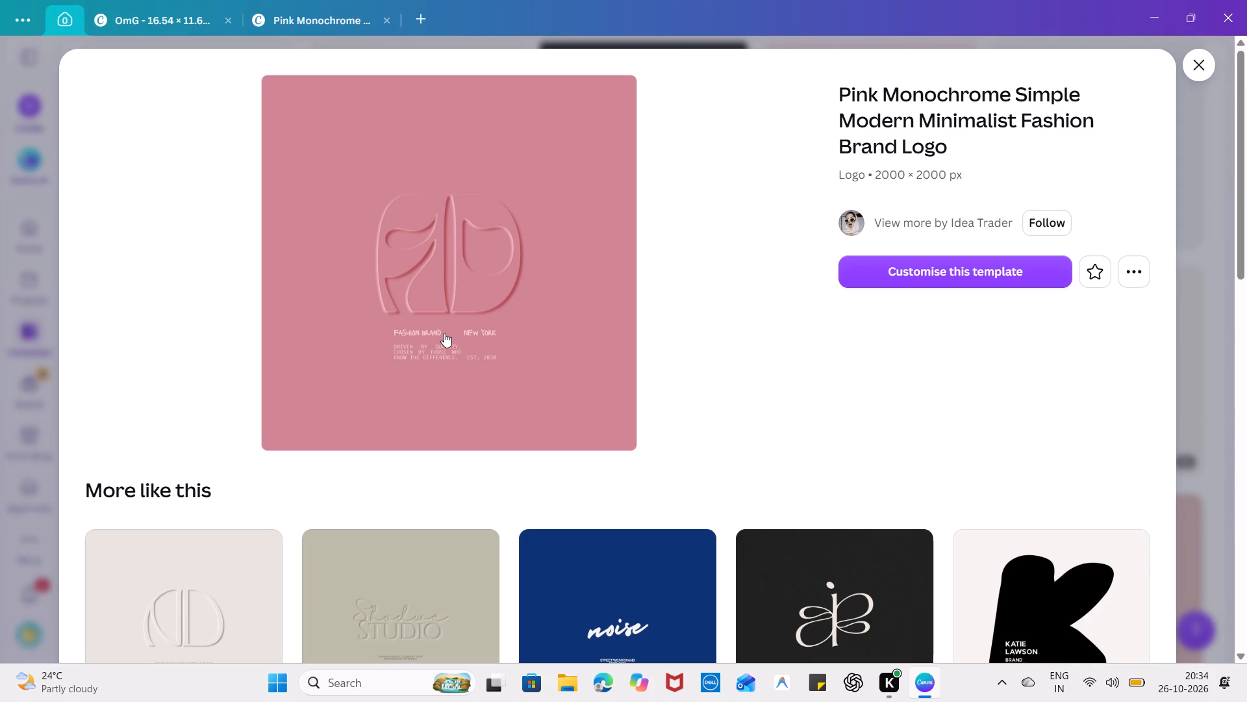
scroll(456, 311, down, 1)
scroll(770, 379, down, 1)
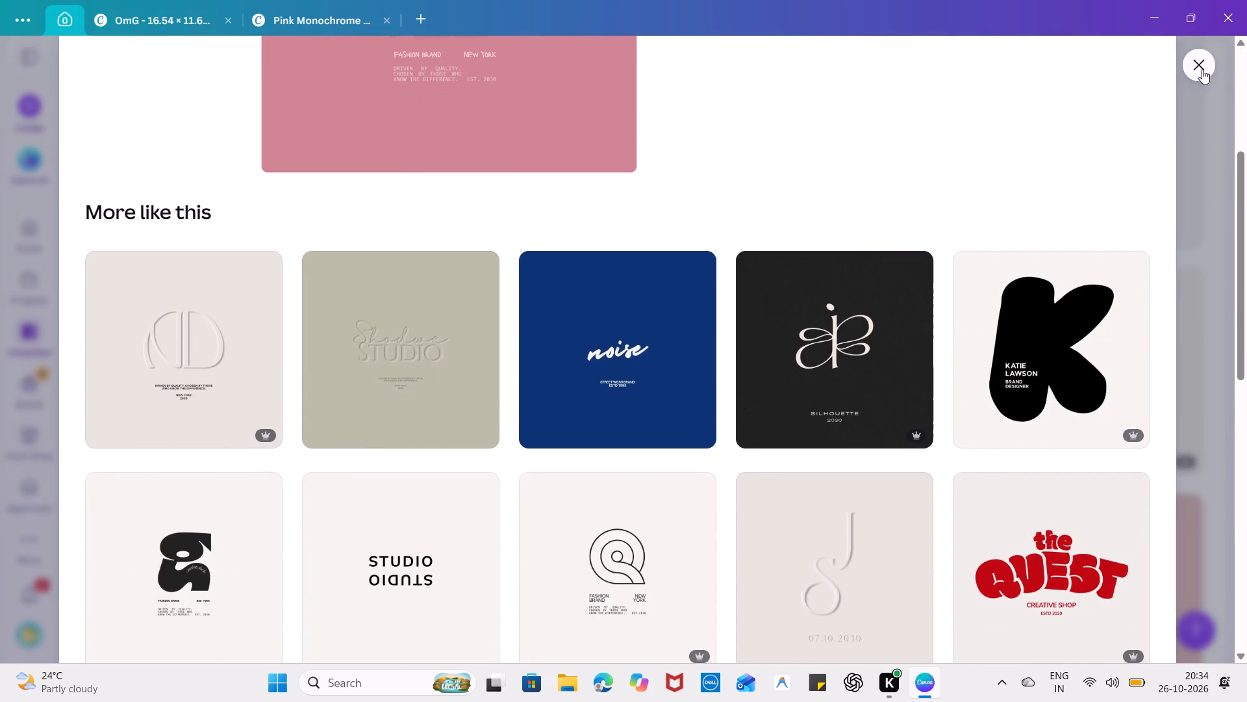
click(1202, 70)
Browse further through the logo templates for another suitable design.
scroll(624, 313, down, 6)
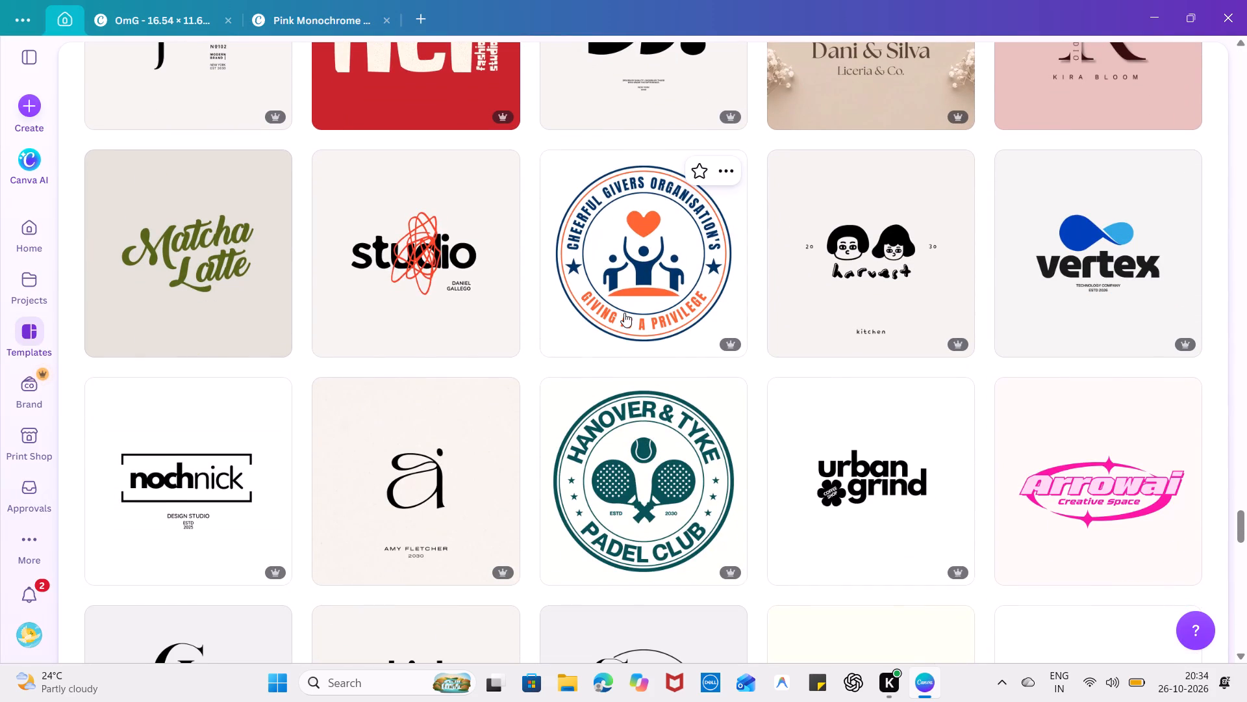
scroll(624, 313, down, 4)
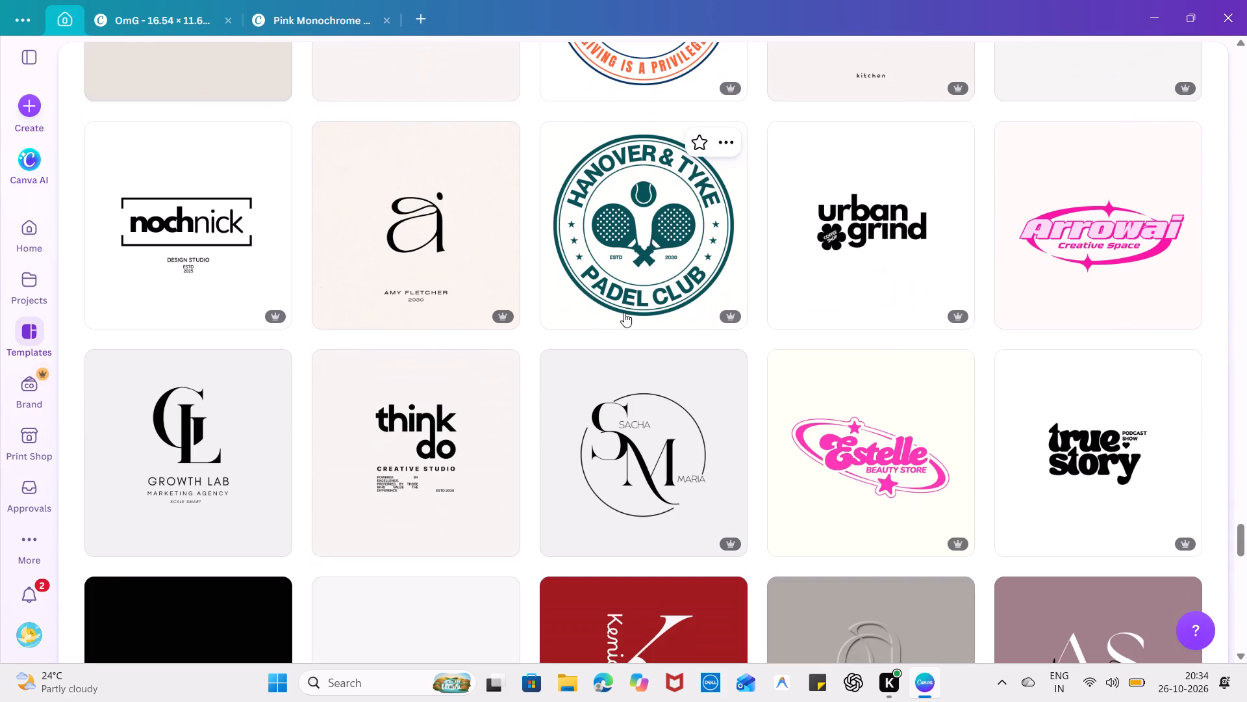
scroll(624, 313, down, 3)
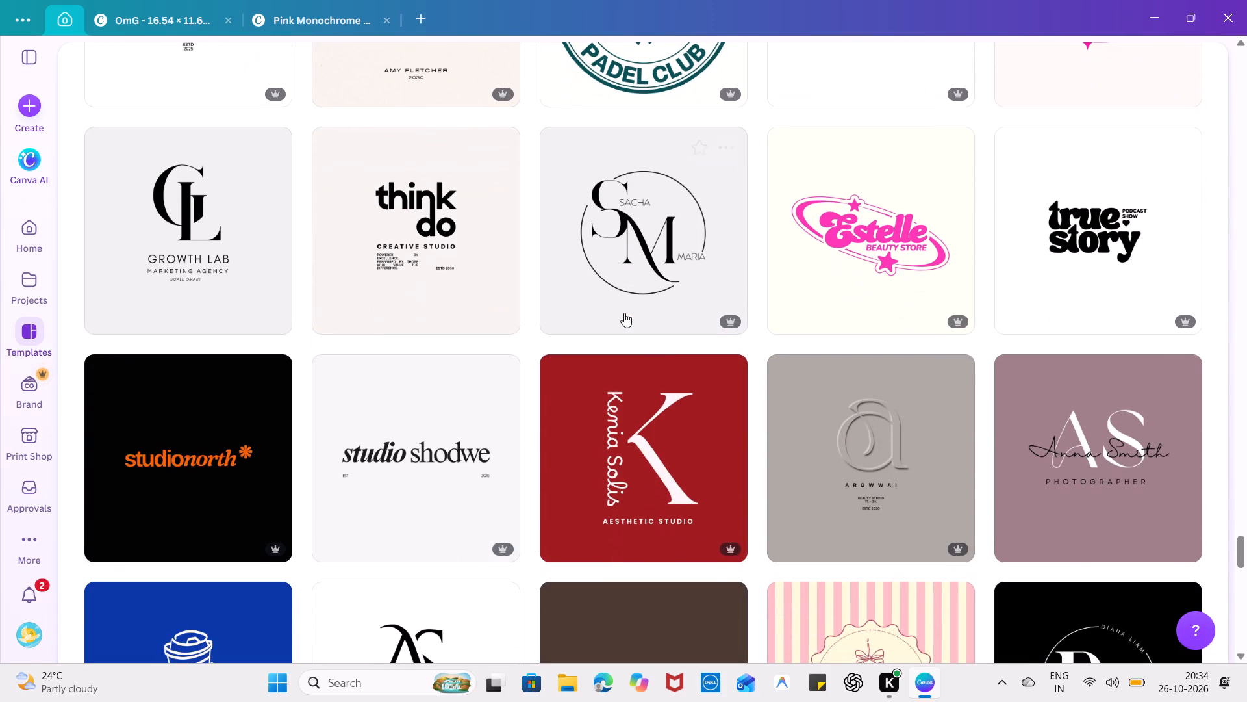
scroll(624, 313, down, 2)
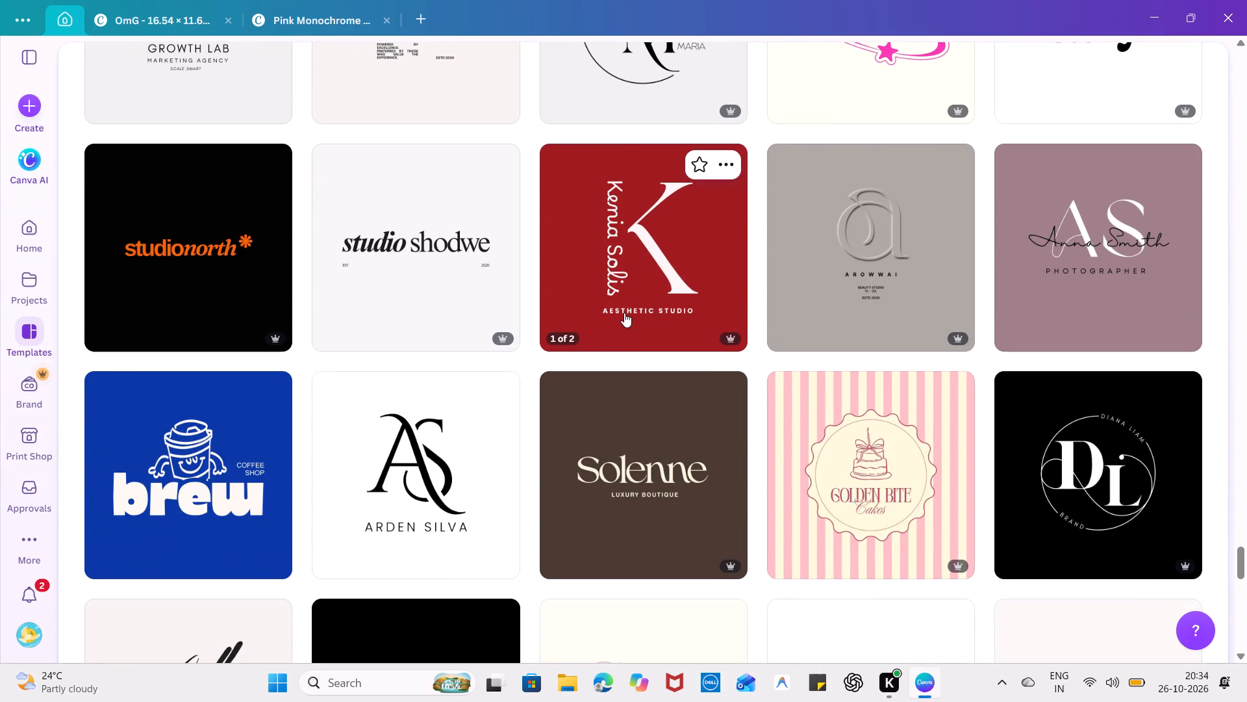
scroll(790, 372, down, 2)
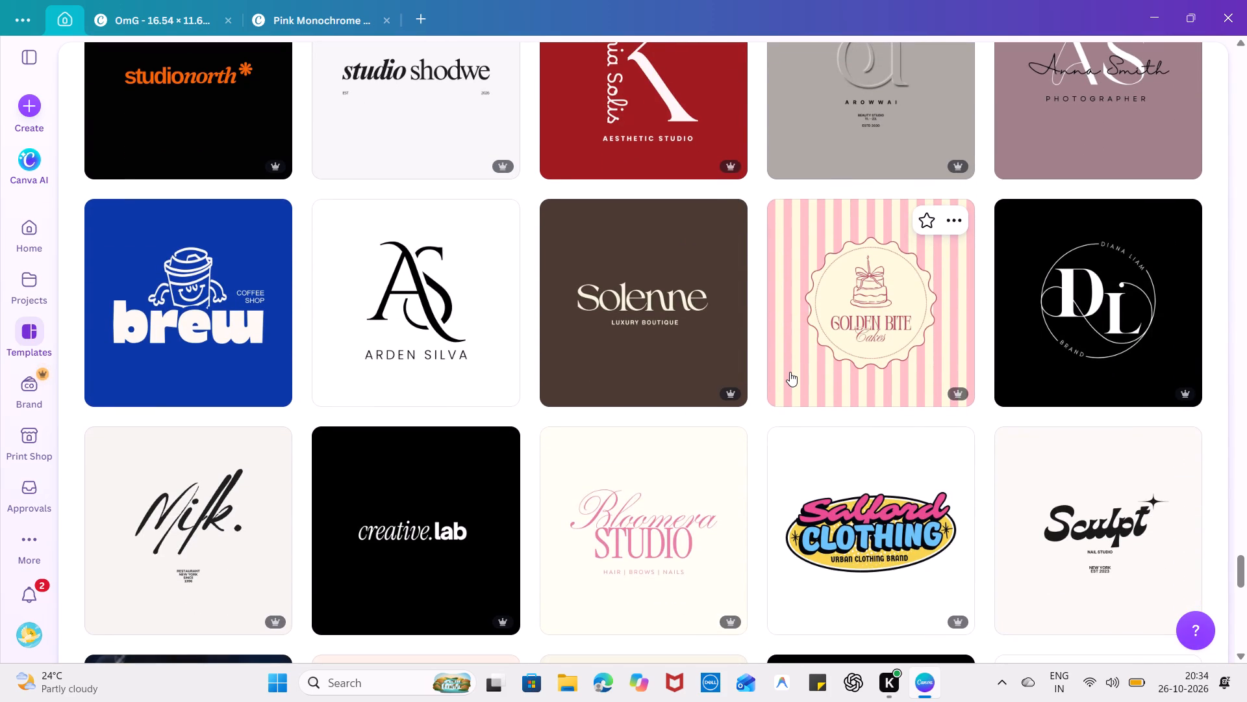
scroll(790, 372, down, 2)
Open the Black and White Simple Retro Nail Art Studio Logo template, with the Sculpt lettering, for editing.
click(1179, 366)
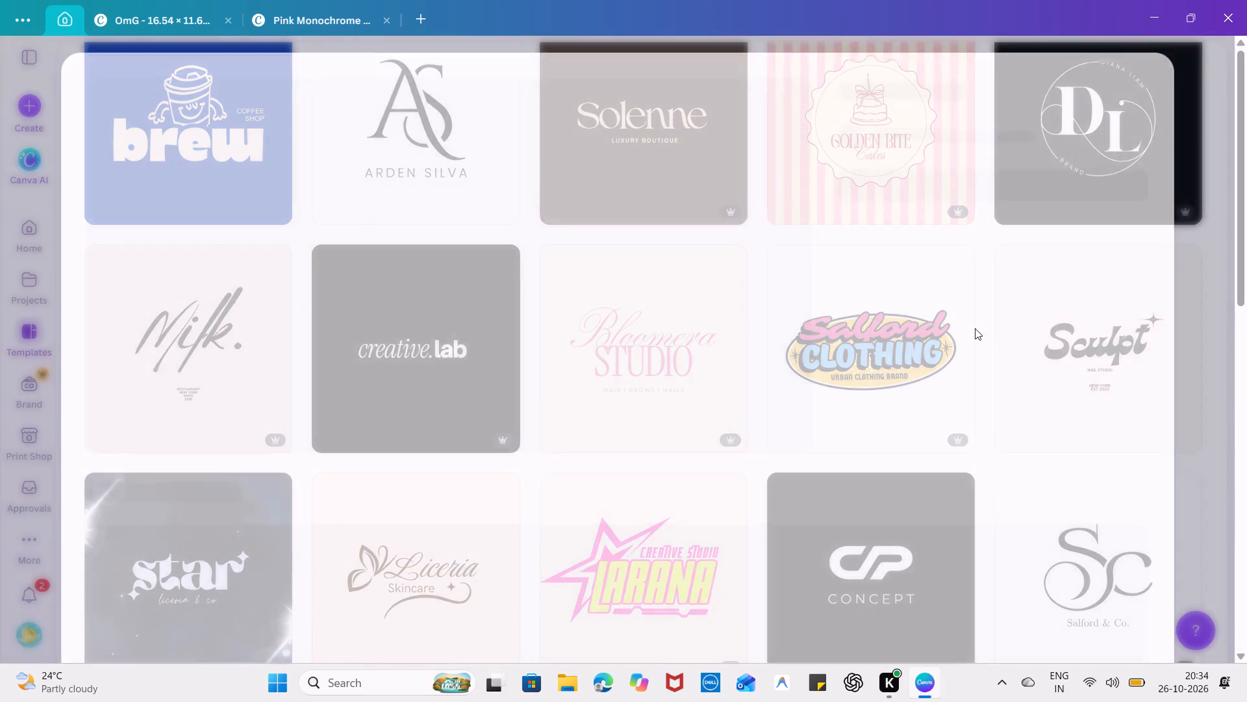
click(926, 255)
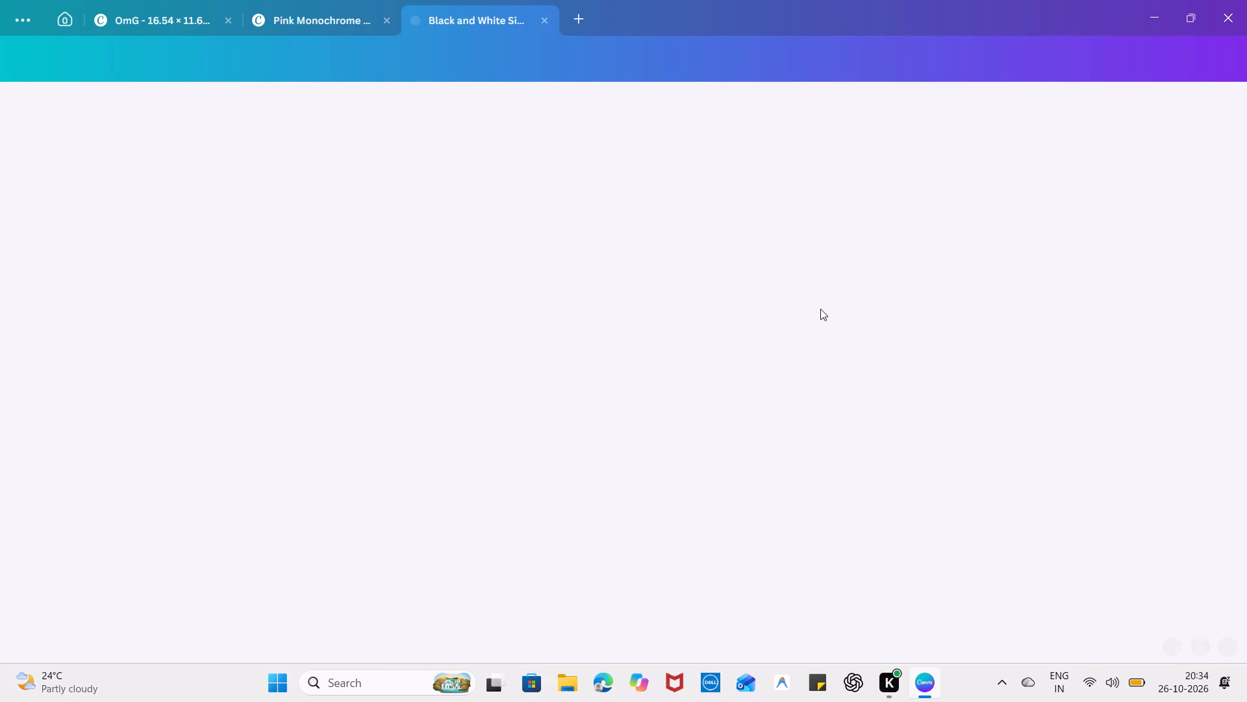
Replace the Sculpt lettering in the logo with Soulgift.
double_click(697, 323)
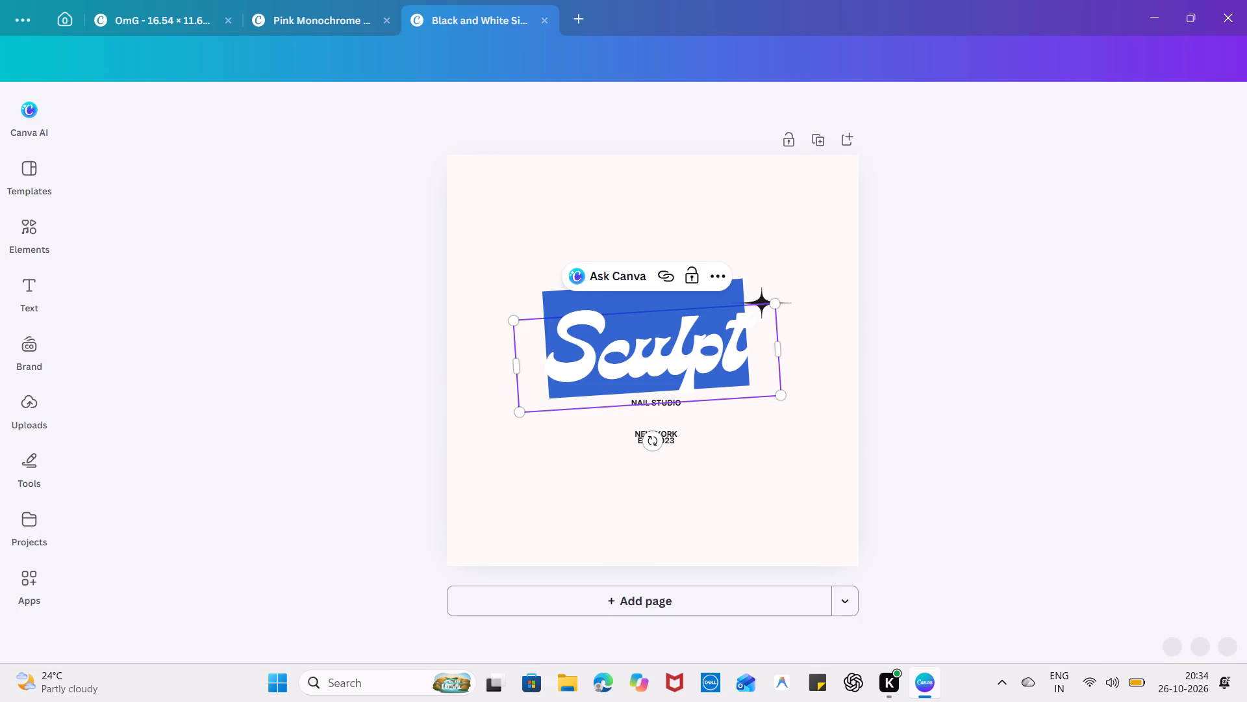
key(shift+s)
text(oulgift)
key(BackSpace)
key(BackSpace)
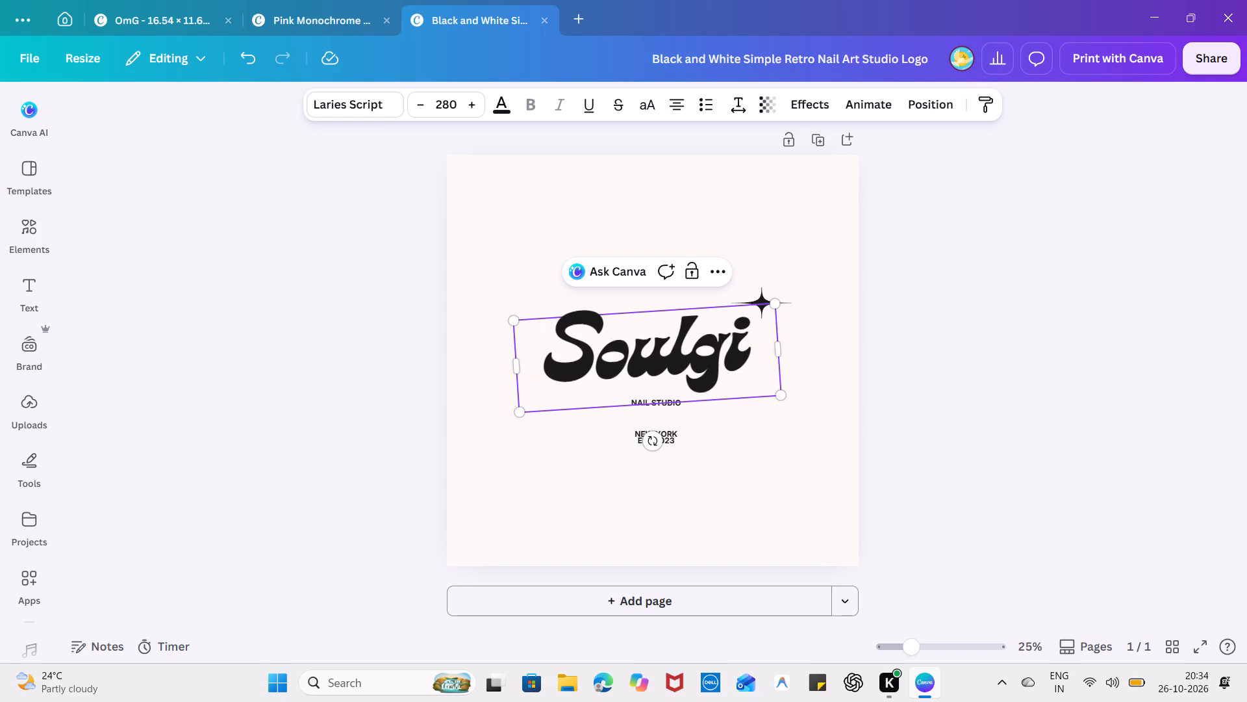
text(ft)
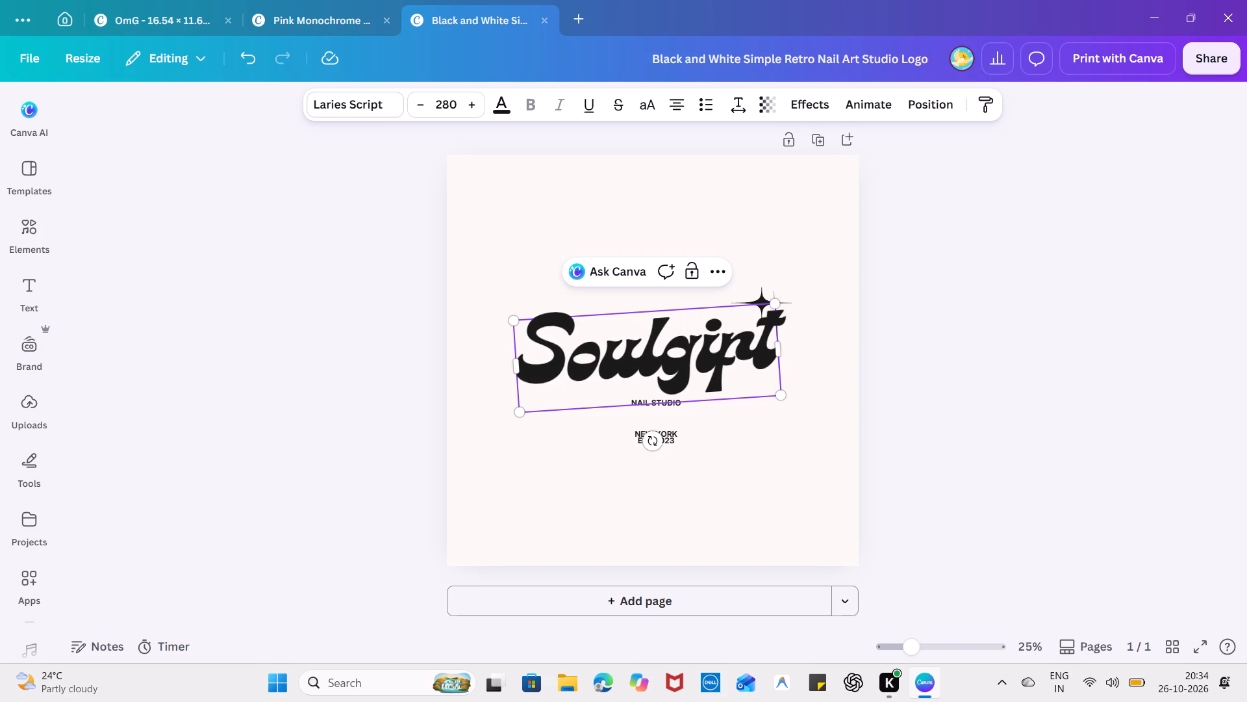
key(BackSpace)
key(BackSpace)
text(ft)
Change the f in the wordmark to a capital F and widen its text box so SoulgiFt fits on one line without an extra t.
click(749, 334)
key(BackSpace)
key(shift+f)
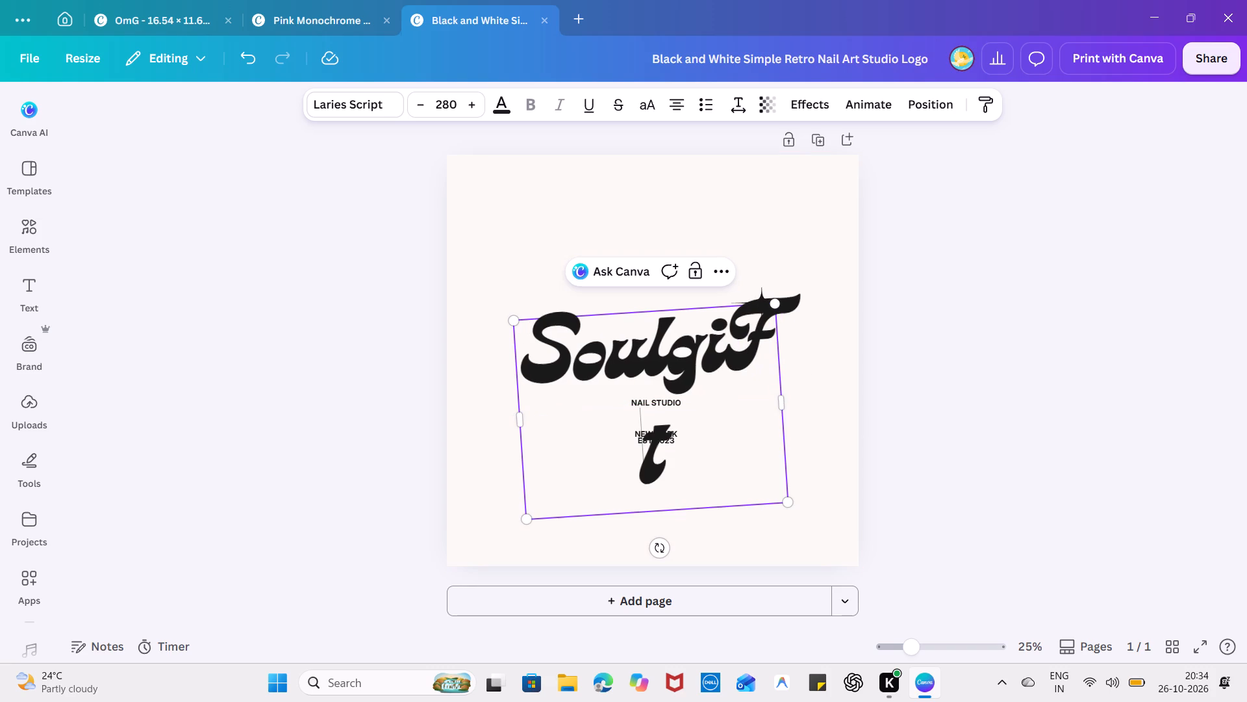
key(t)
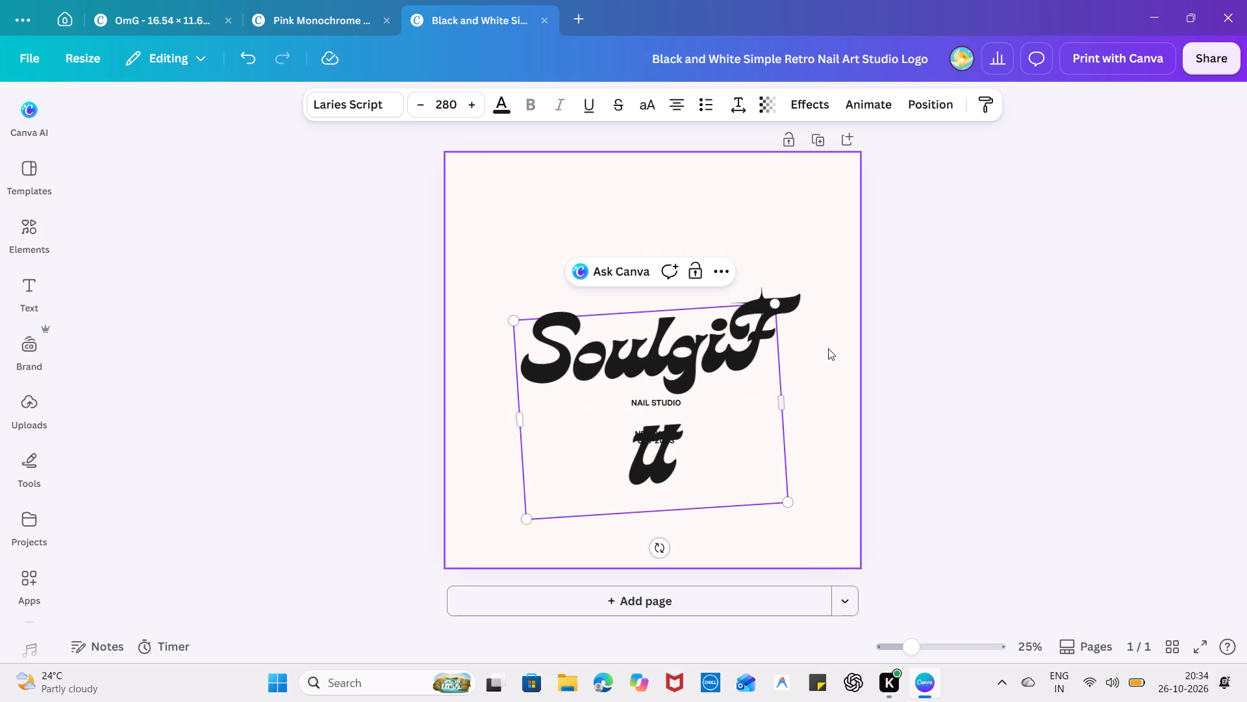
drag(785, 408, 798, 402)
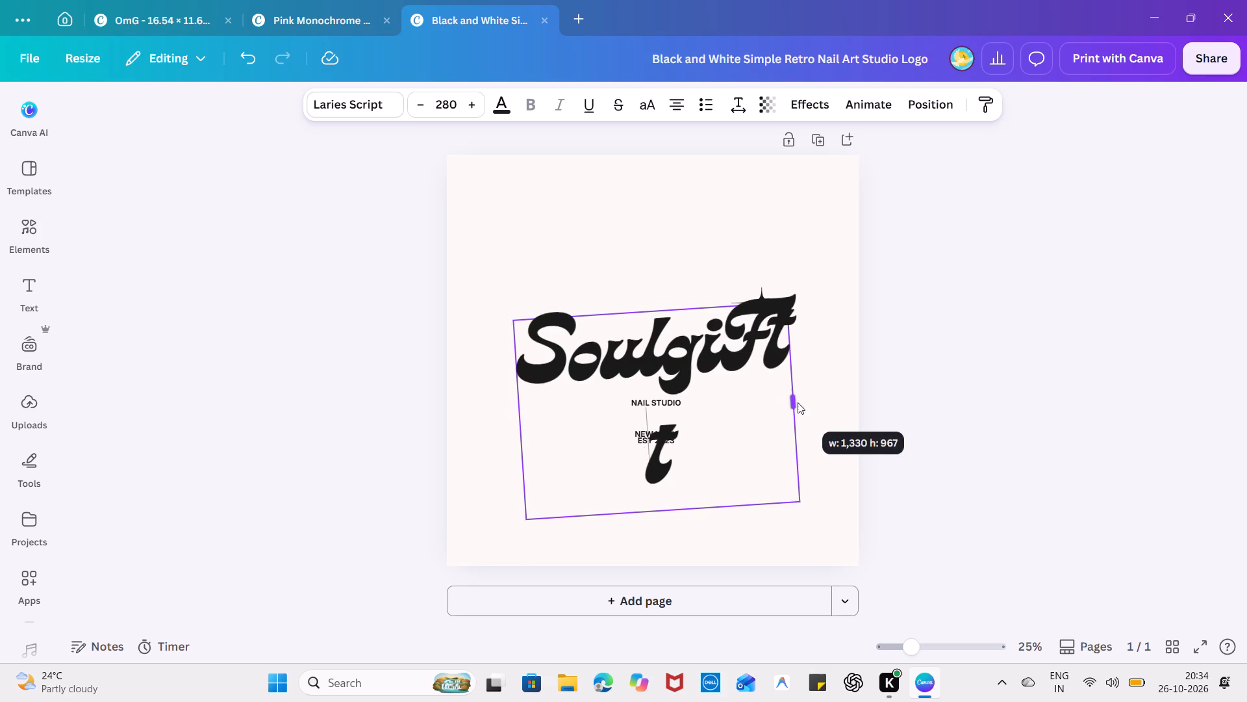
drag(798, 402, 804, 398)
click(678, 475)
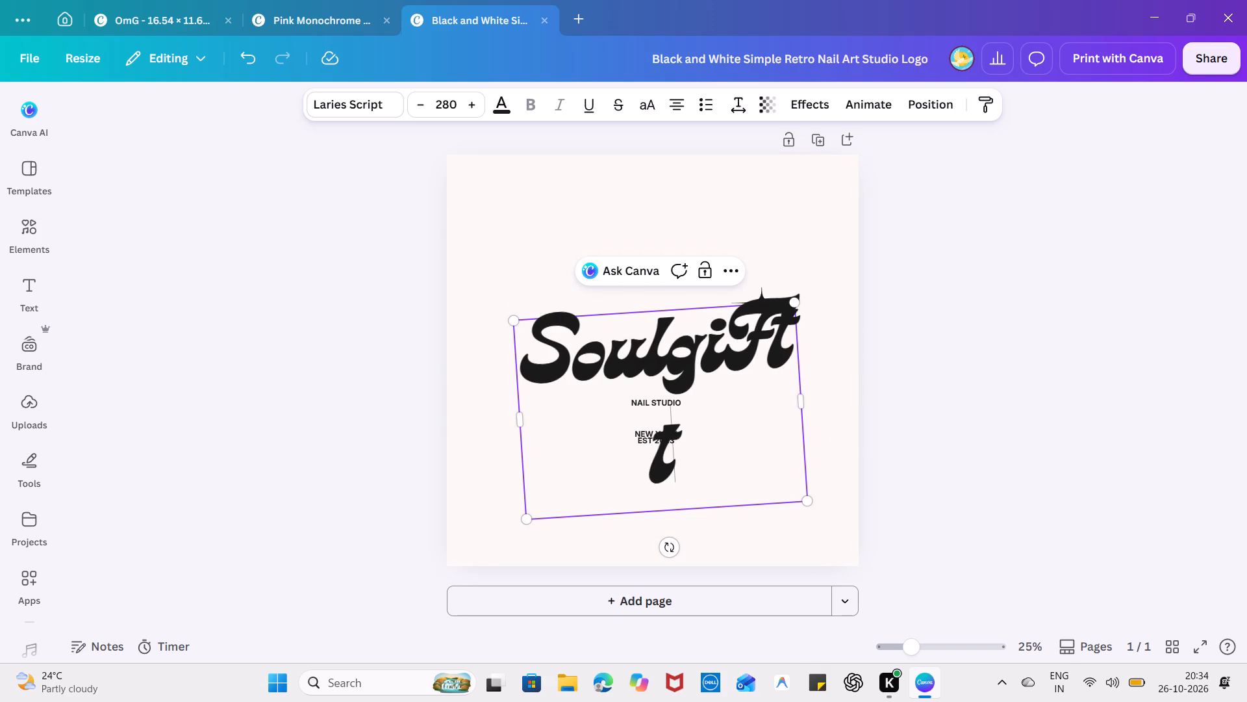
key(BackSpace)
click(767, 438)
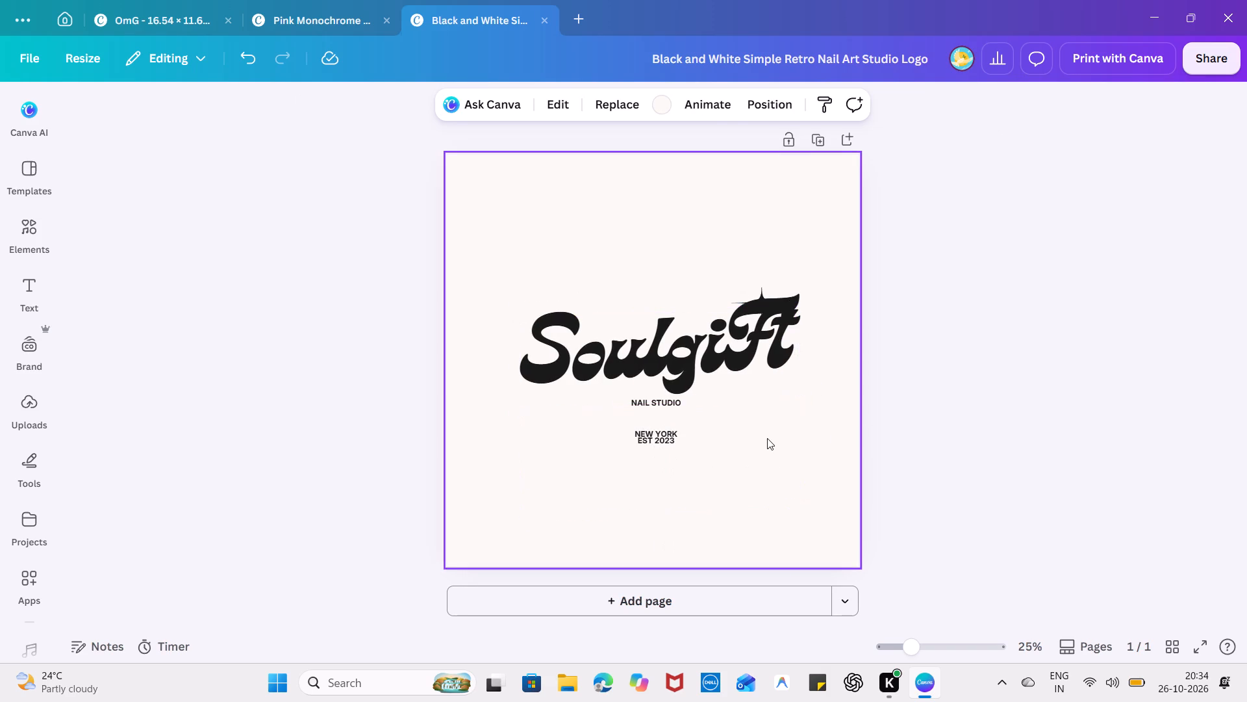
Rotate the tilted SoulgiFt wordmark until it is level.
click(713, 361)
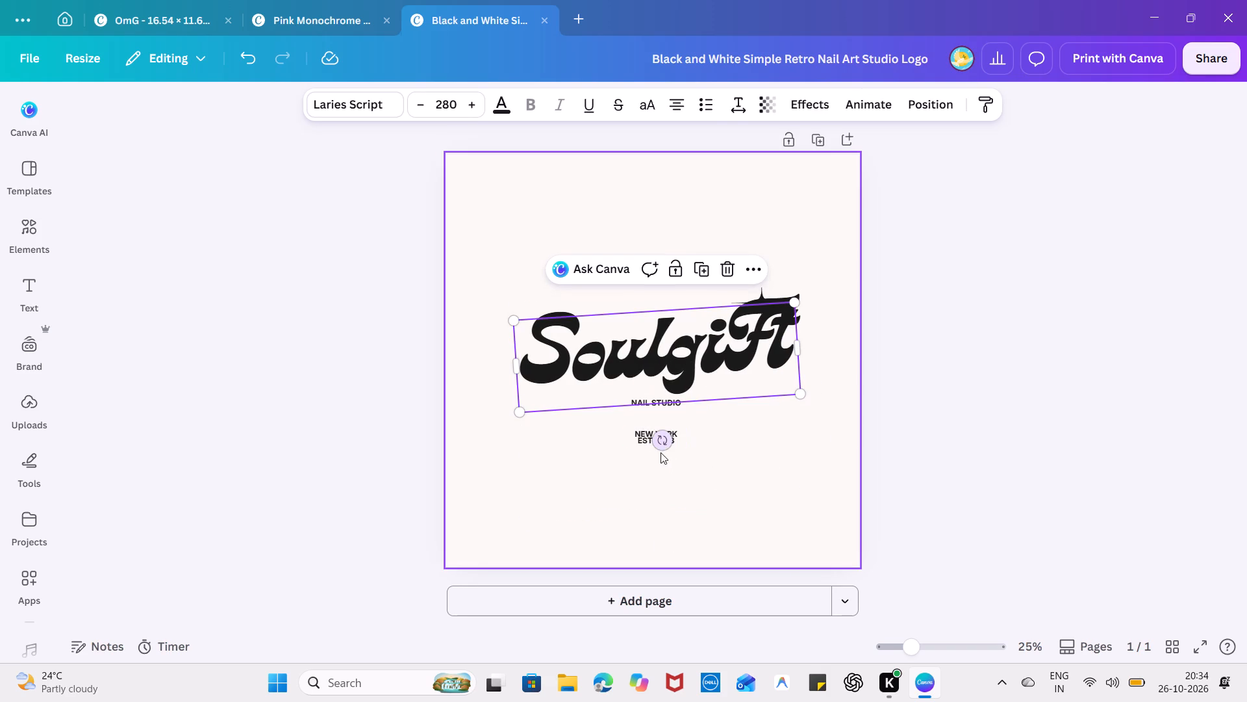
drag(662, 436, 667, 608)
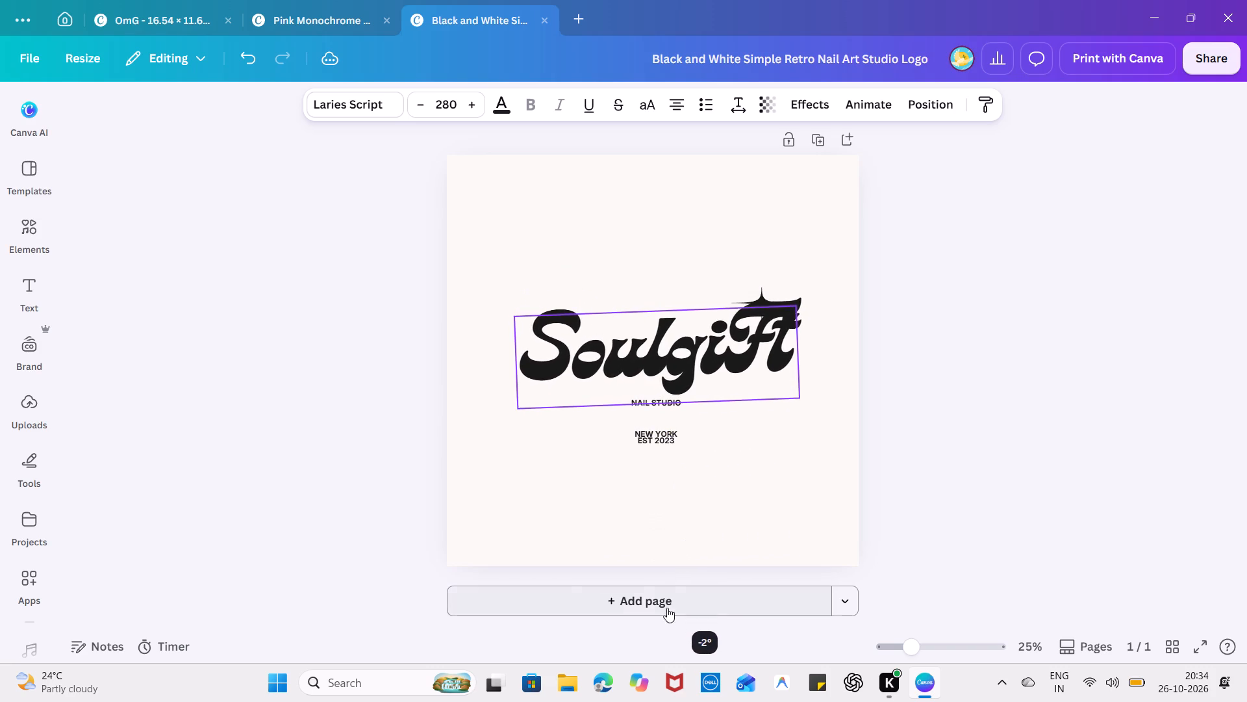
drag(667, 608, 701, 699)
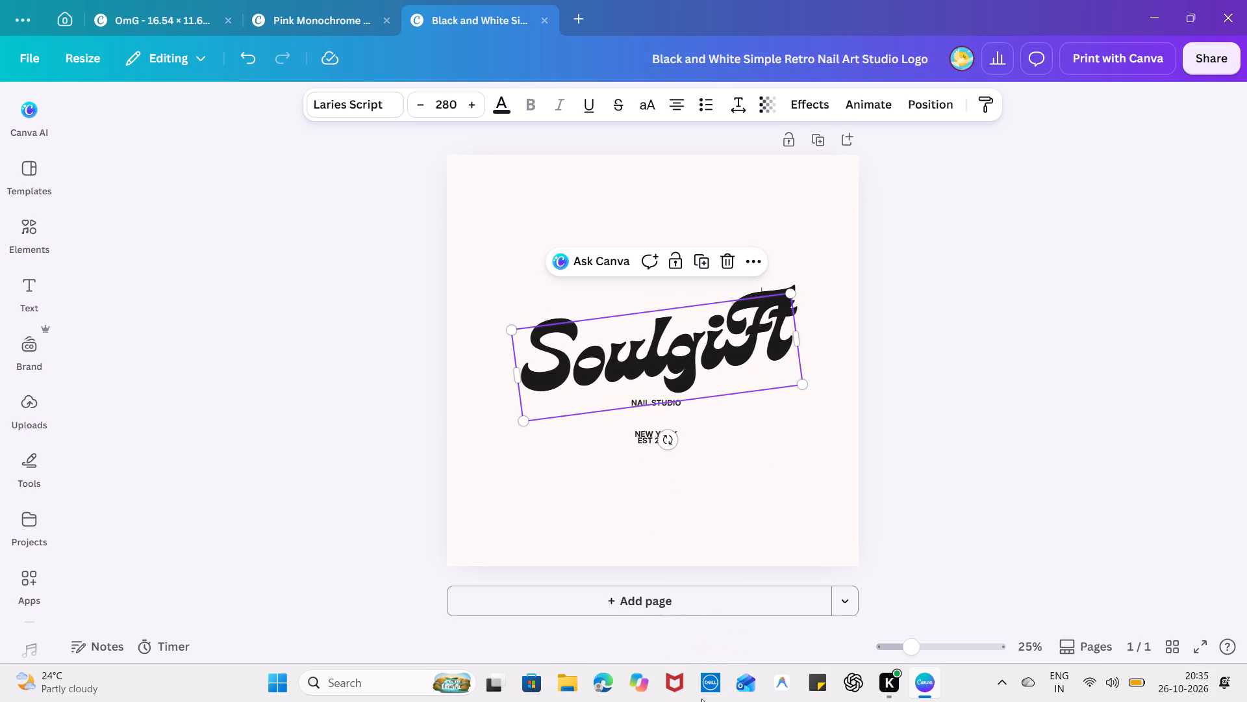
drag(666, 437, 661, 457)
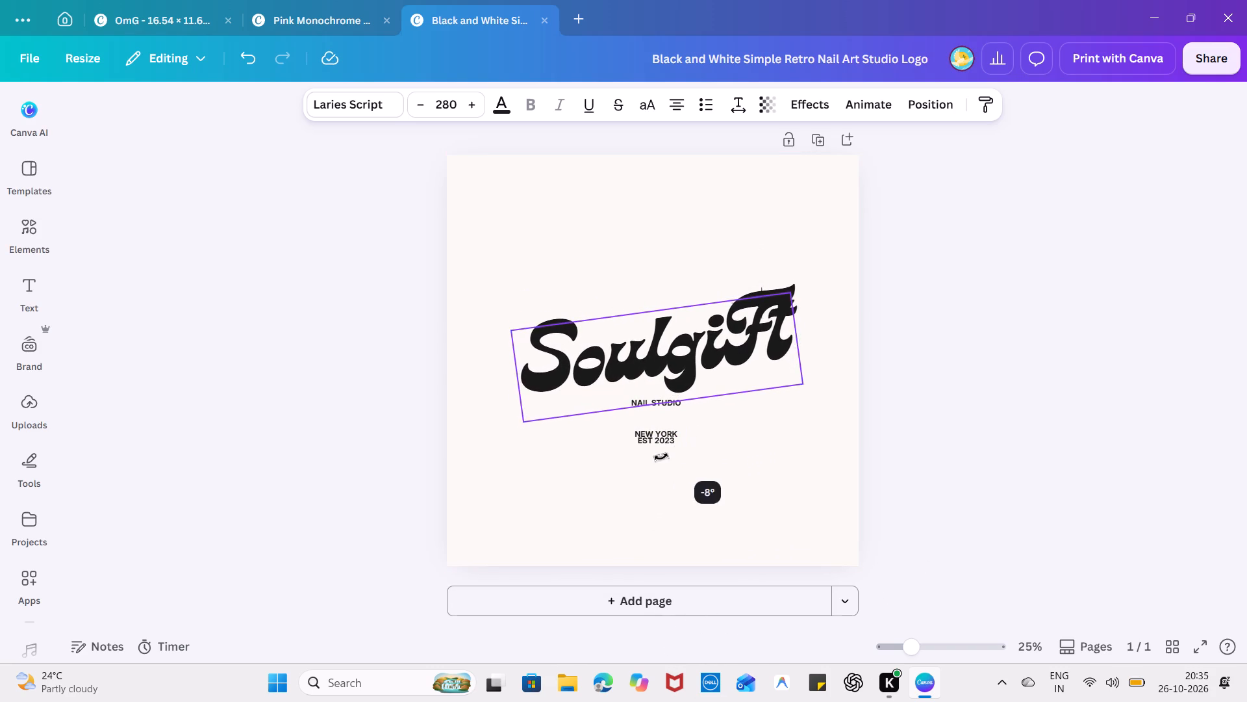
drag(661, 457, 657, 468)
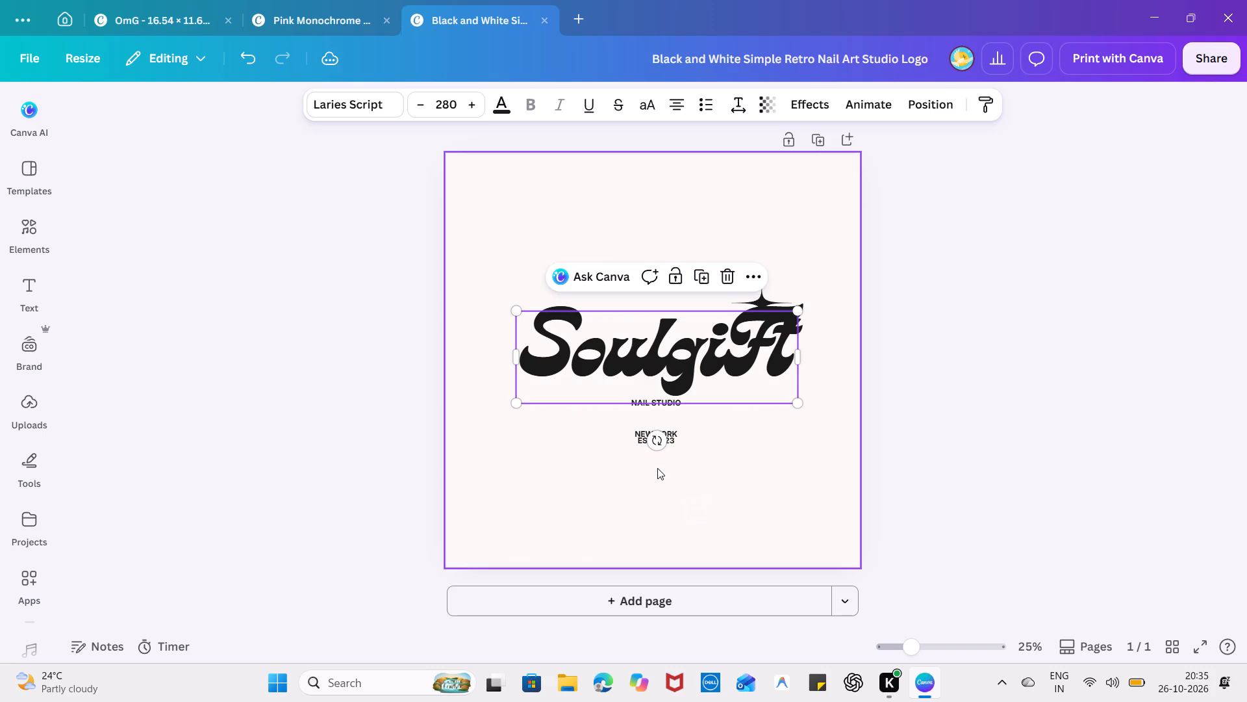
click(936, 410)
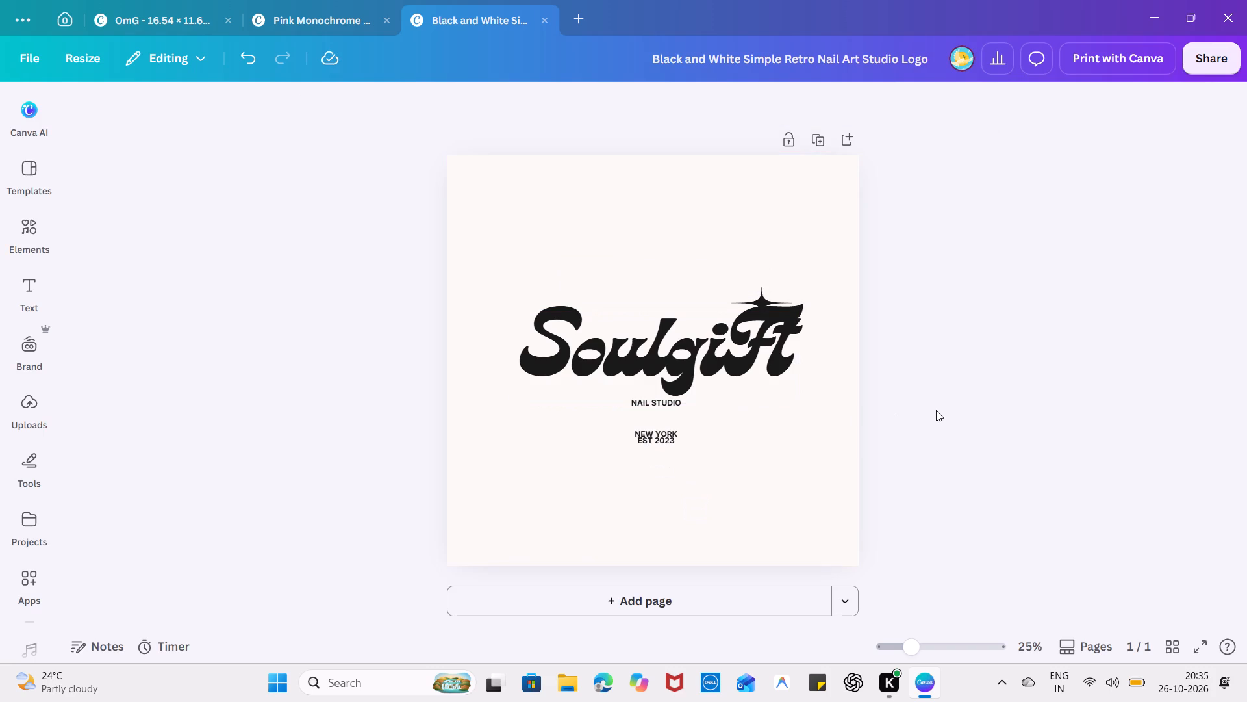
Return to the Sculpt template's preview, look through its similar designs and close the preview.
click(51, 10)
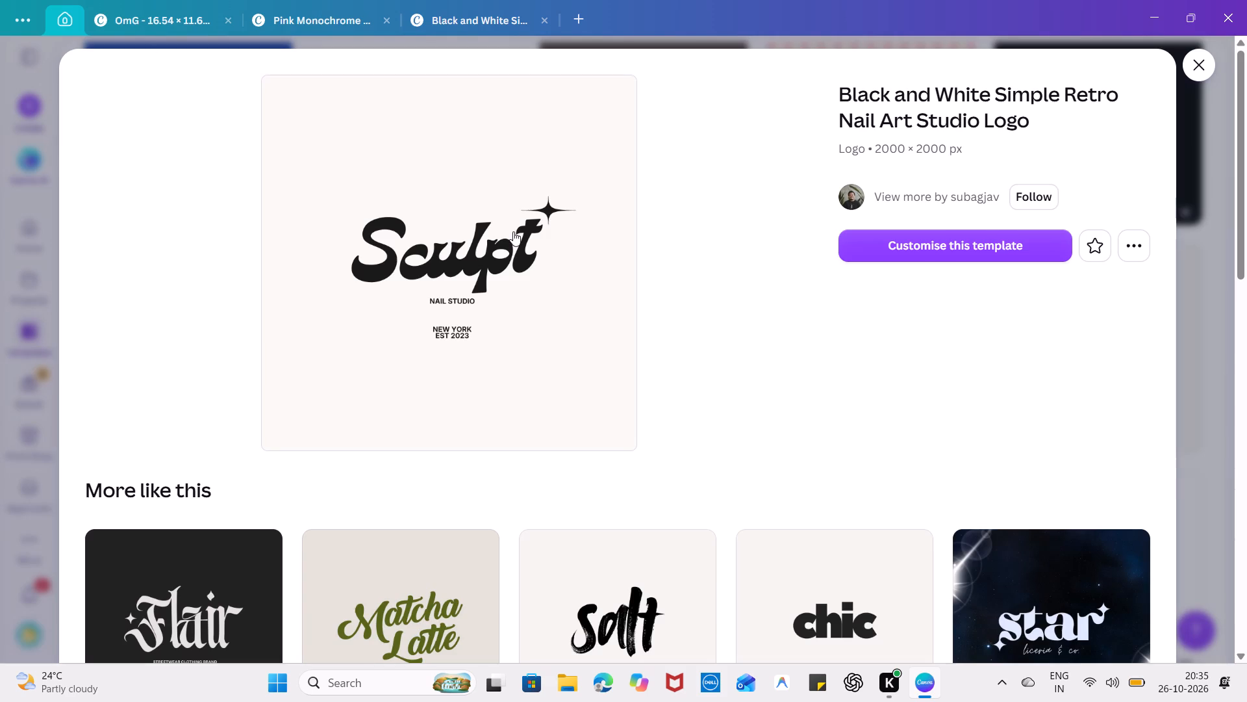
scroll(513, 231, down, 3)
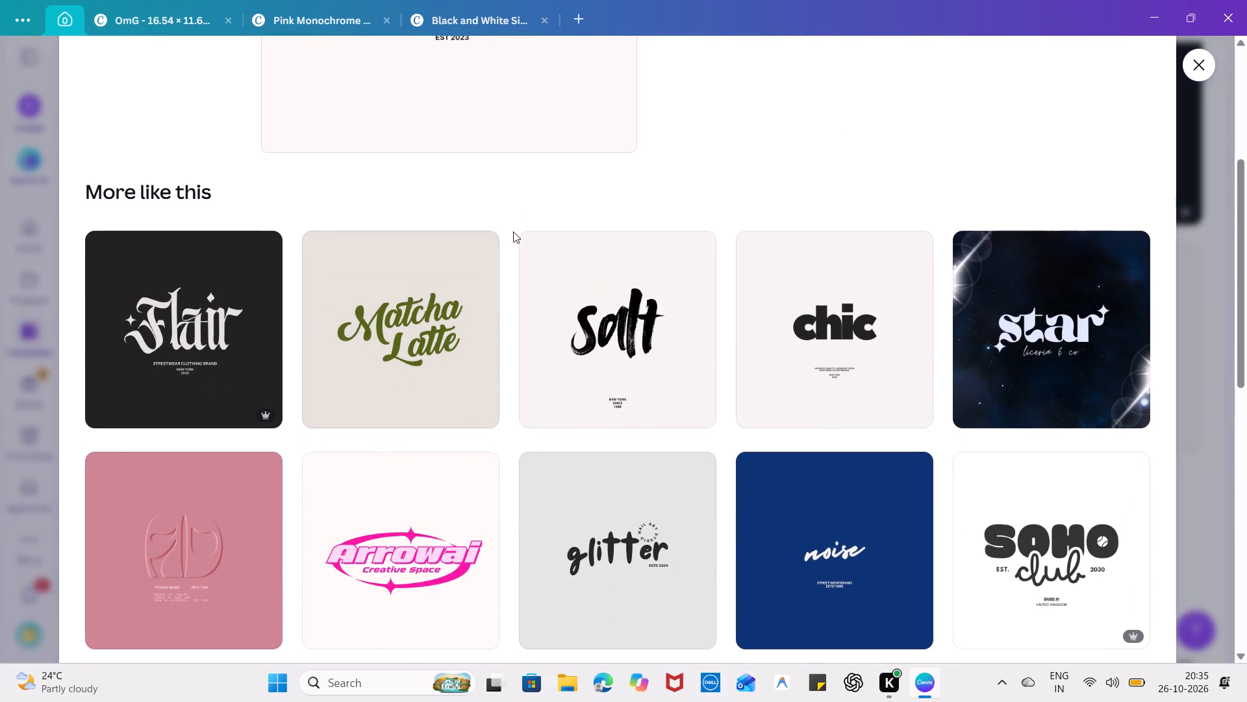
scroll(592, 417, down, 6)
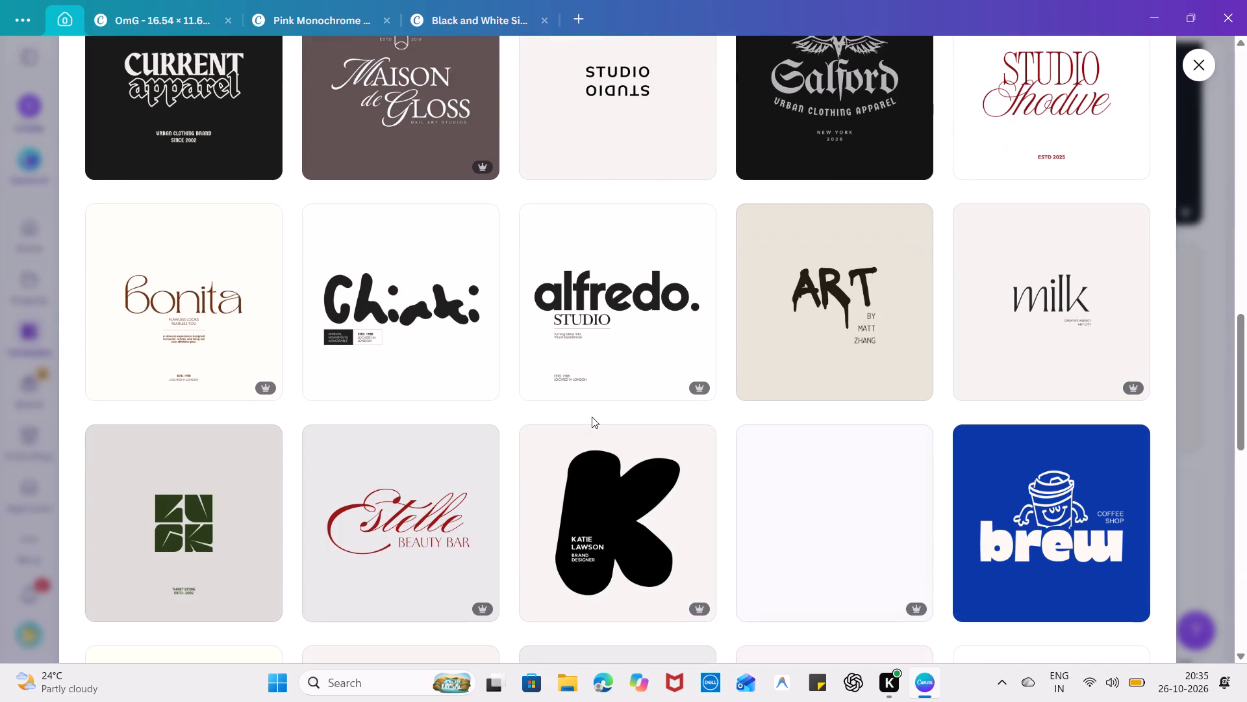
scroll(592, 417, down, 8)
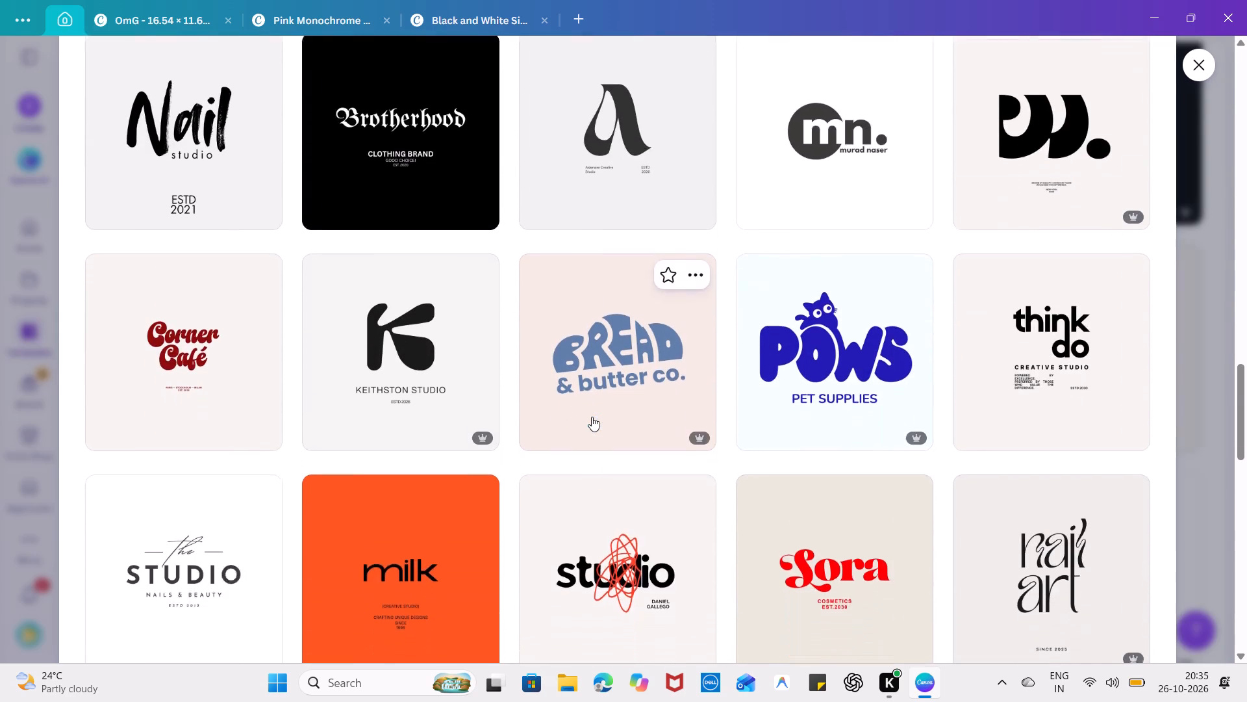
scroll(592, 417, down, 7)
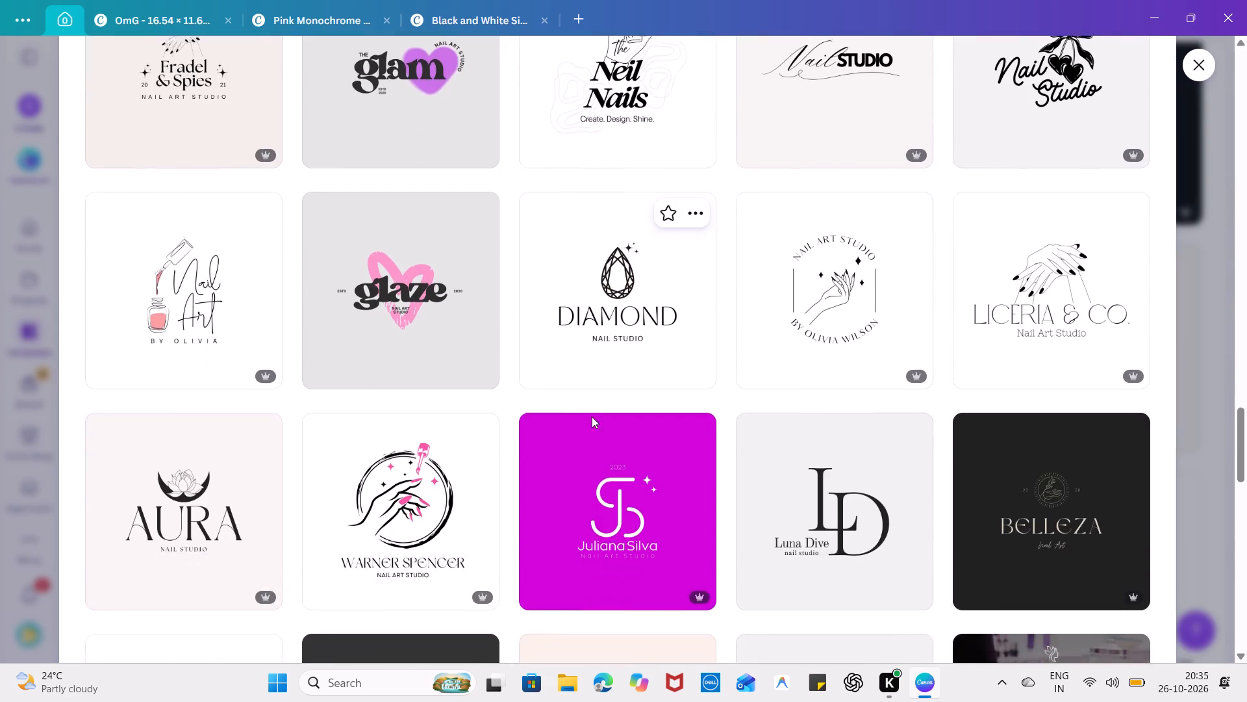
scroll(592, 417, down, 6)
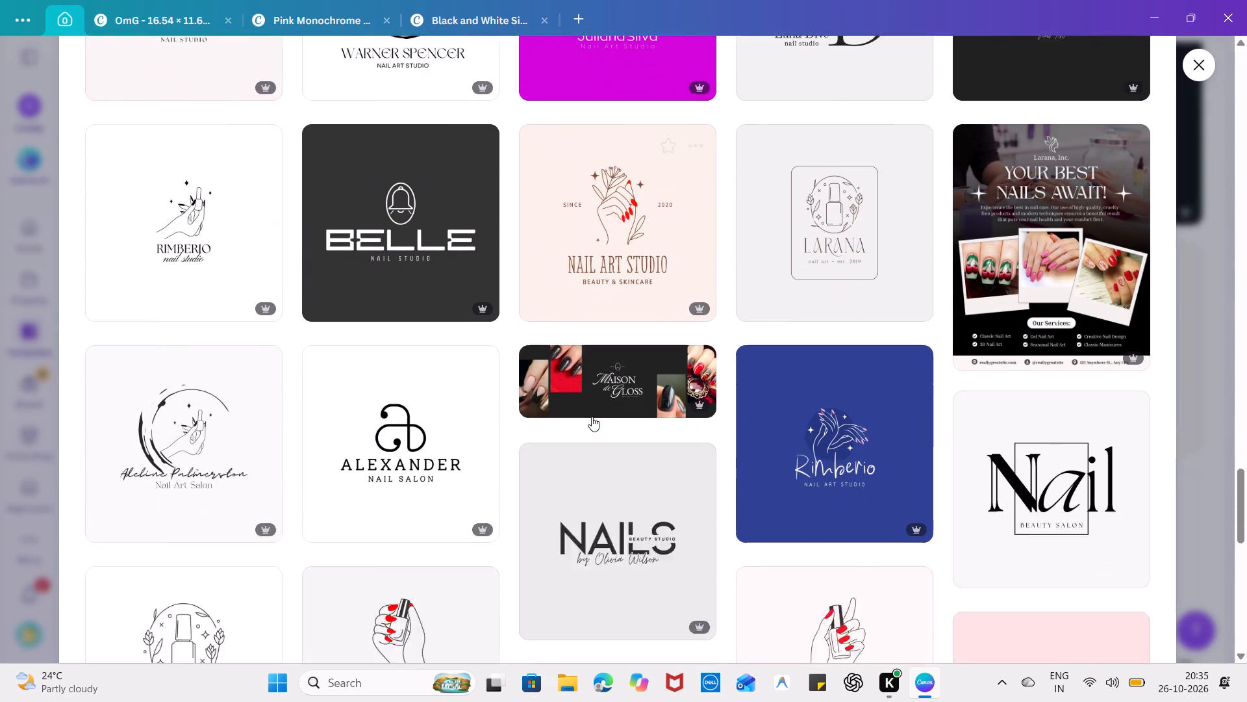
scroll(592, 417, down, 7)
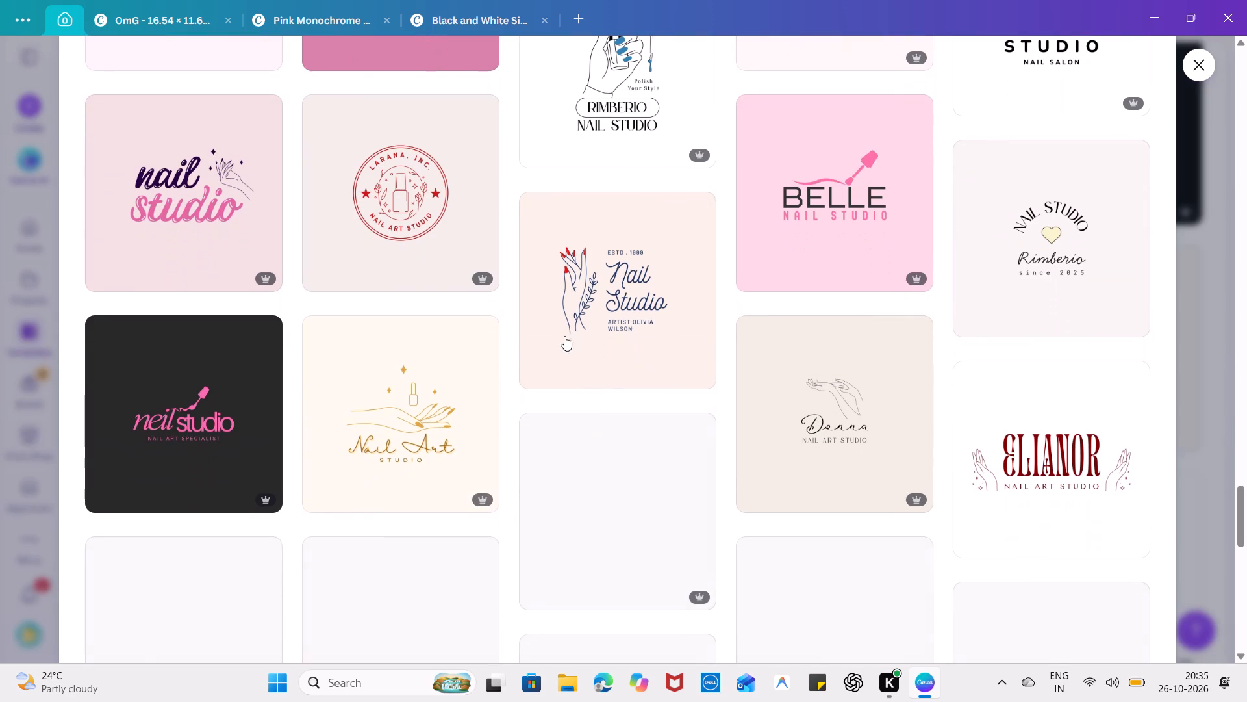
click(1196, 59)
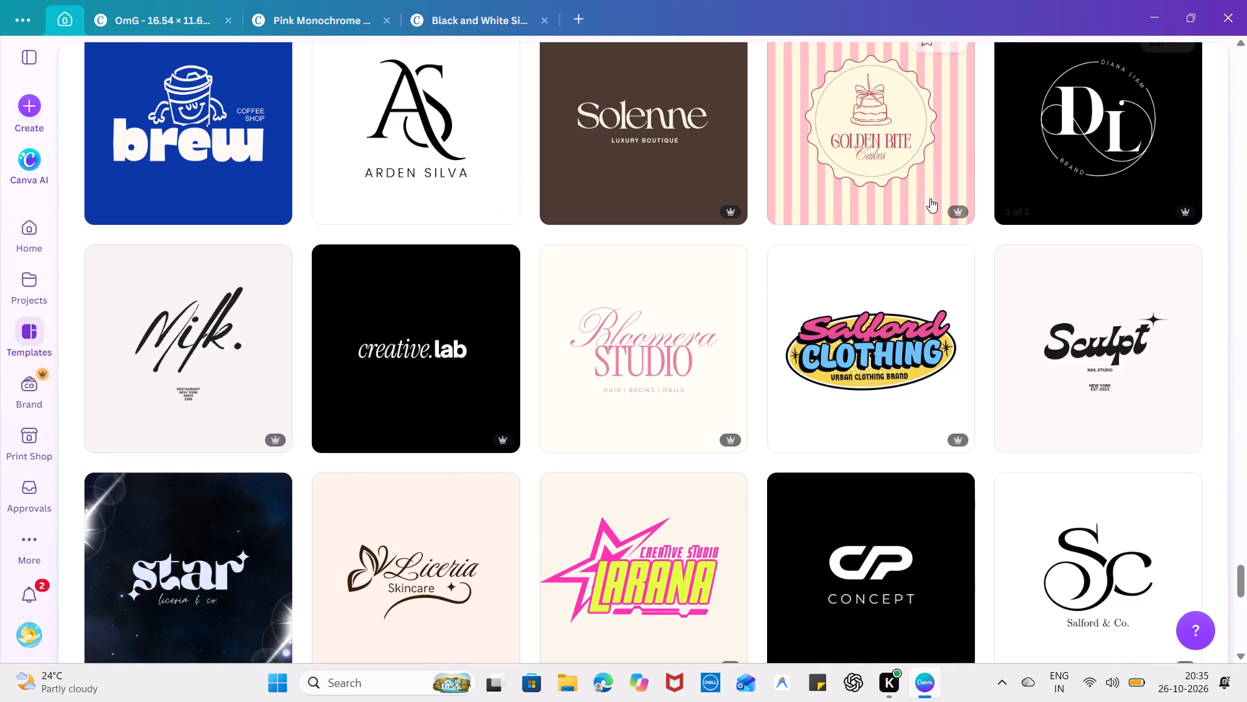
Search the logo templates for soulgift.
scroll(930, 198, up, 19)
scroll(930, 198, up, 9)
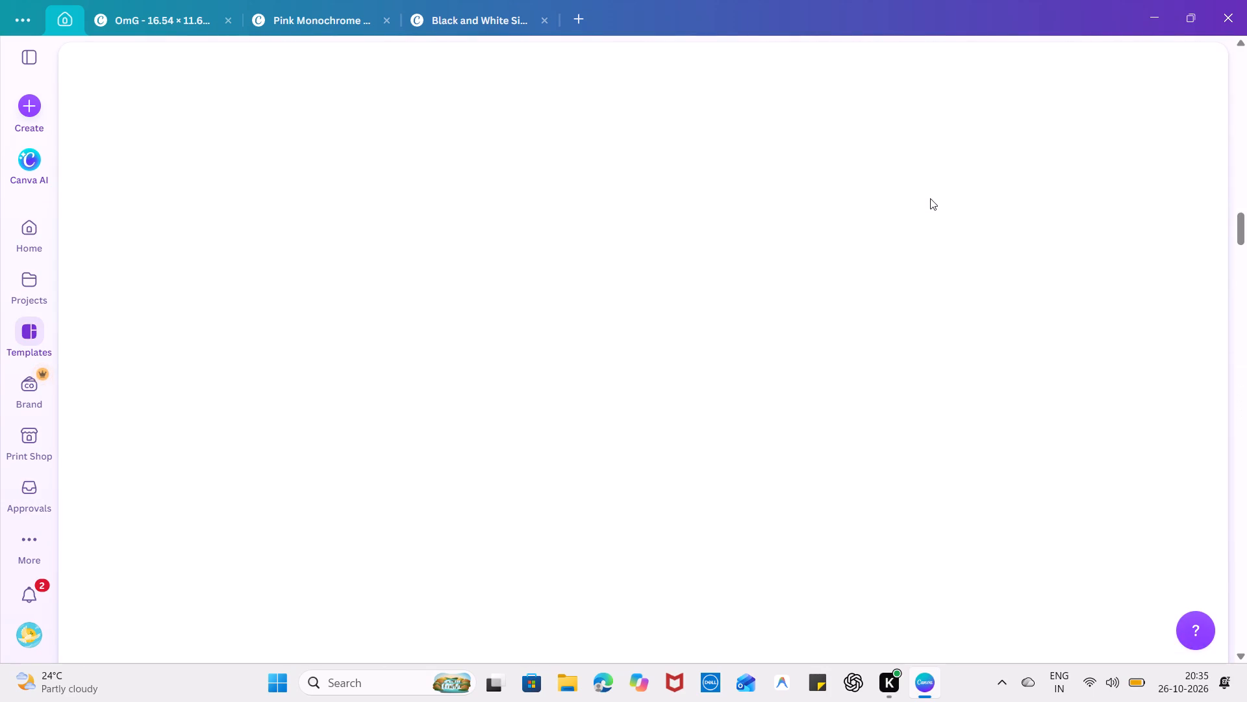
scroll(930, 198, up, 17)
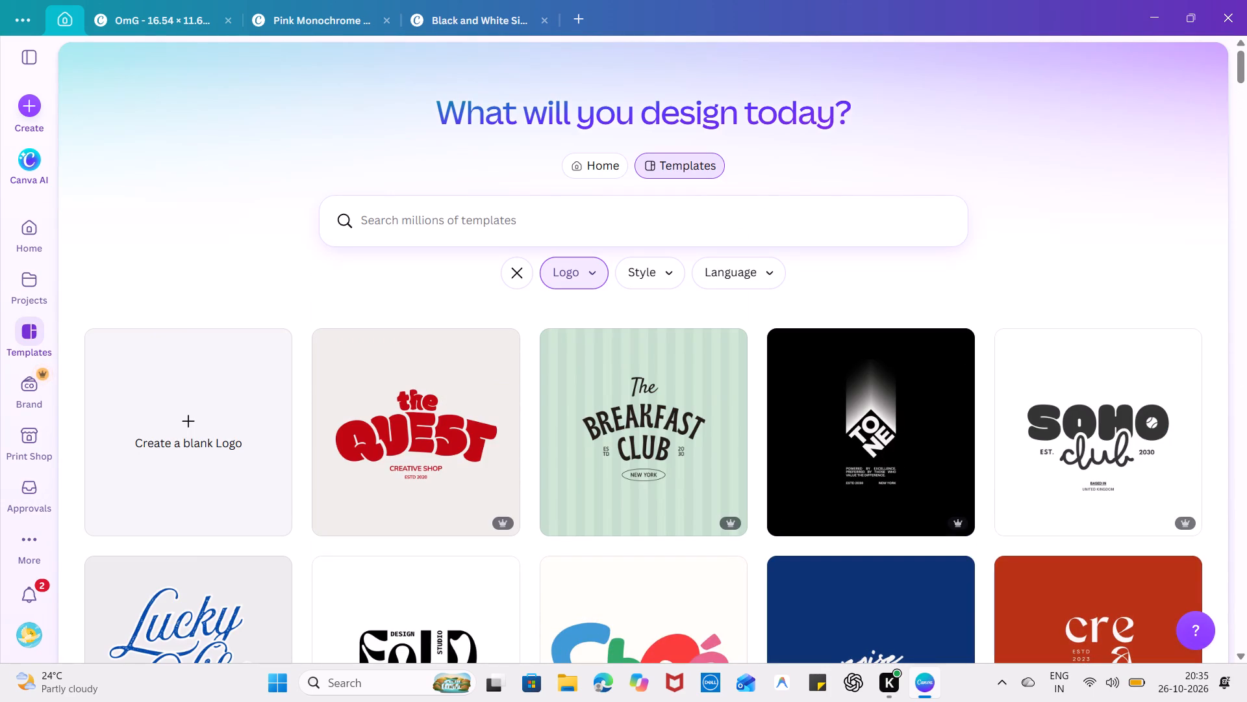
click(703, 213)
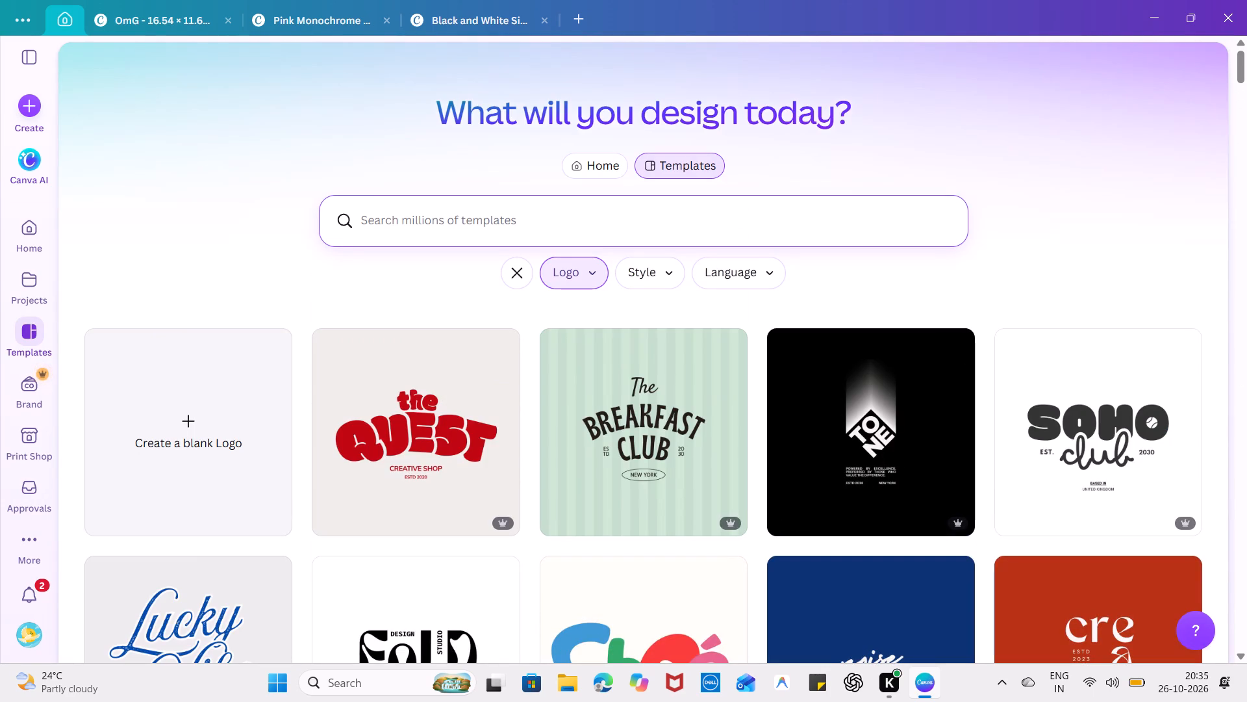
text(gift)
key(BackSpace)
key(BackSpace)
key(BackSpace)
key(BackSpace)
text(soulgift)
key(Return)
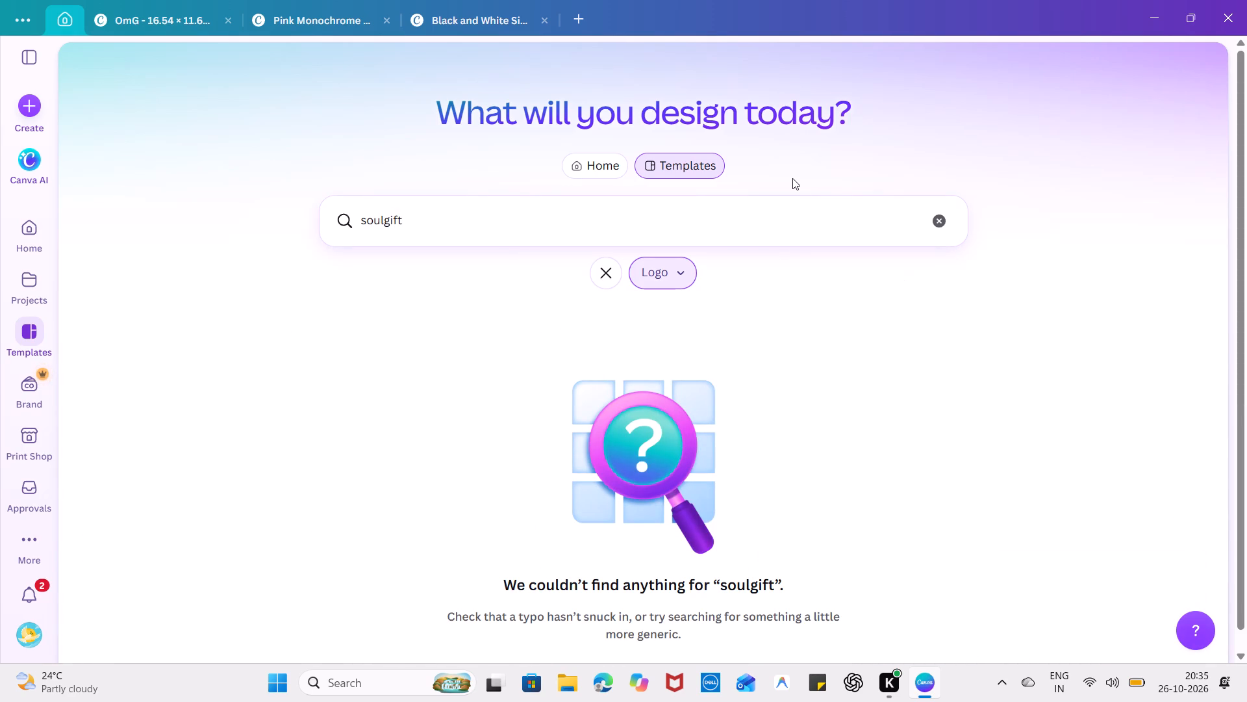
Replace the template search term and search the logo templates for gift.
key(BackSpace)
drag(704, 237, 694, 231)
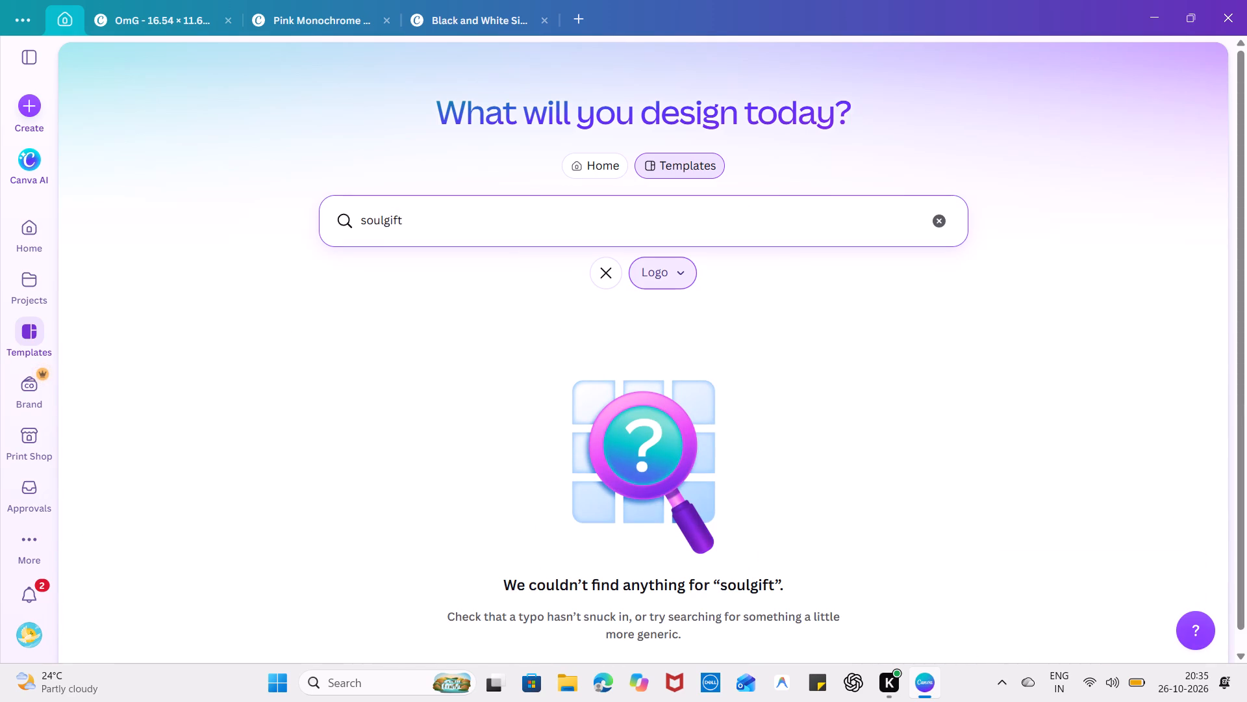
key(BackSpace)
key(BackSpace)
click(662, 221)
key(BackSpace)
key(BackSpace)
key(BackSpace)
key(BackSpace)
key(BackSpace)
key(BackSpace)
key(BackSpace)
key(BackSpace)
key(BackSpace)
key(BackSpace)
key(BackSpace)
key(BackSpace)
key(BackSpace)
key(BackSpace)
key(BackSpace)
key(BackSpace)
key(BackSpace)
key(BackSpace)
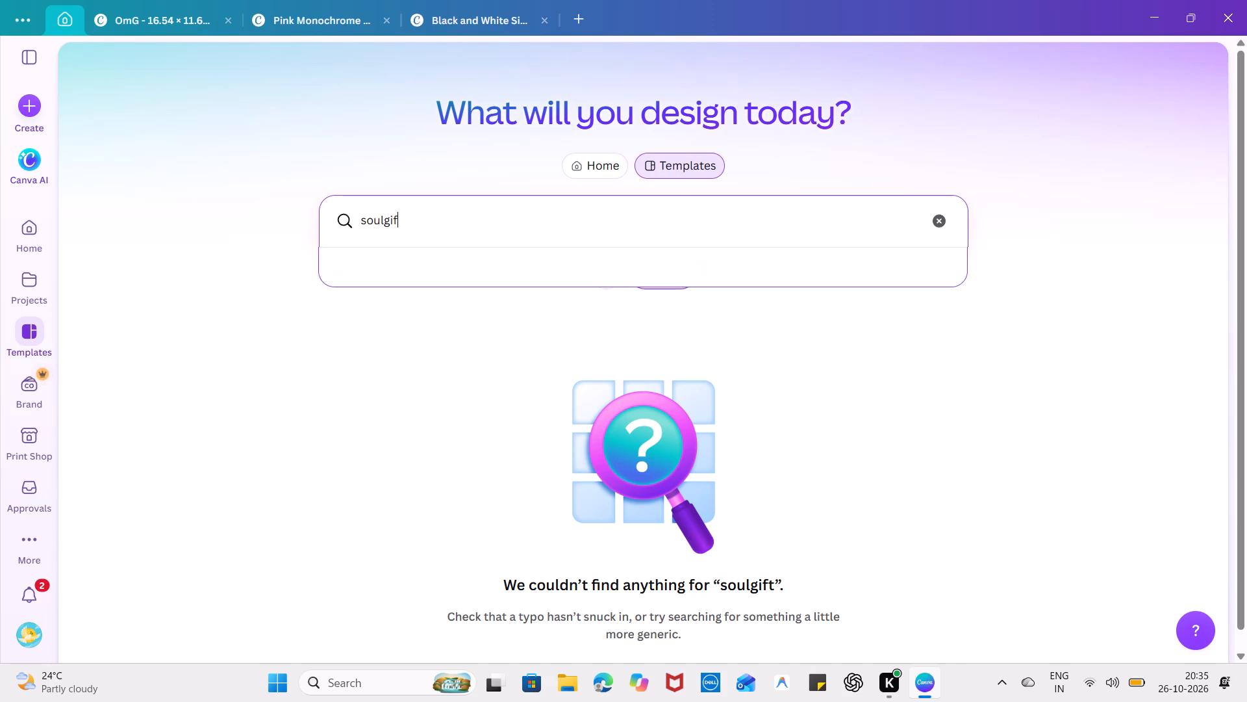
text(gift)
key(Return)
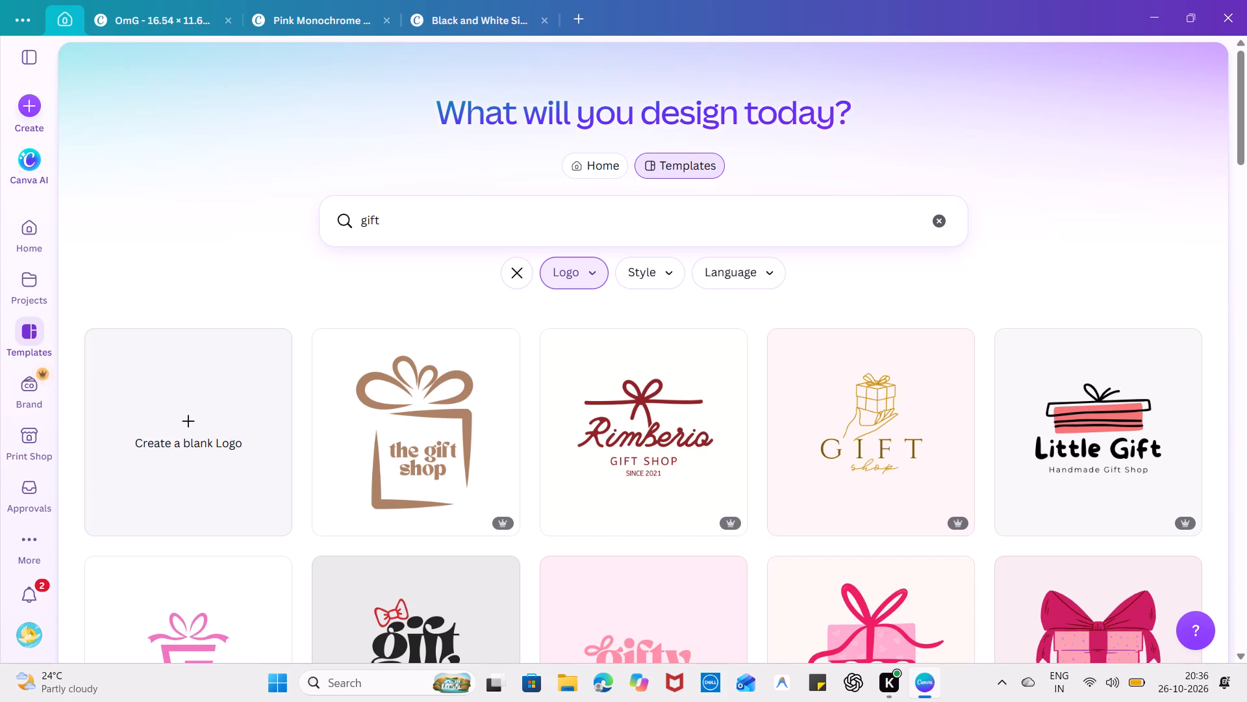
Open the Beige And Brown Modern Gift Shop Logo template, with a hand holding a gift box, for editing.
scroll(674, 318, right, 1)
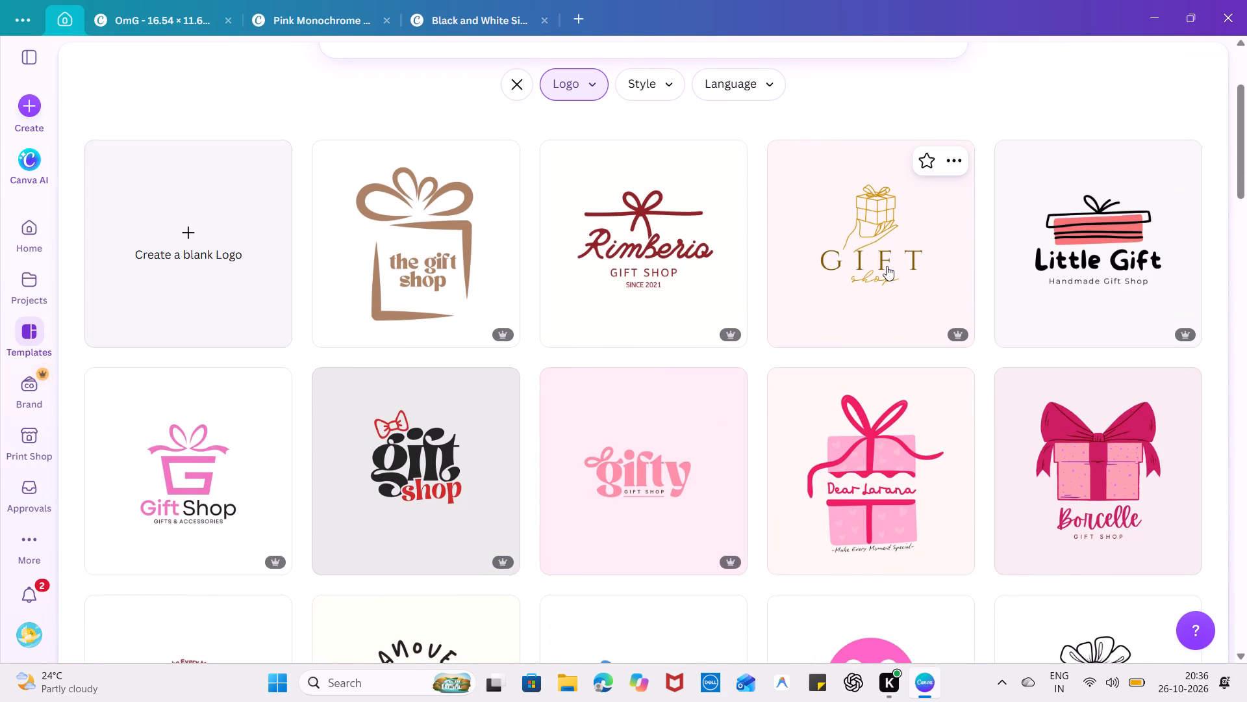
right_click(887, 266)
click(887, 266)
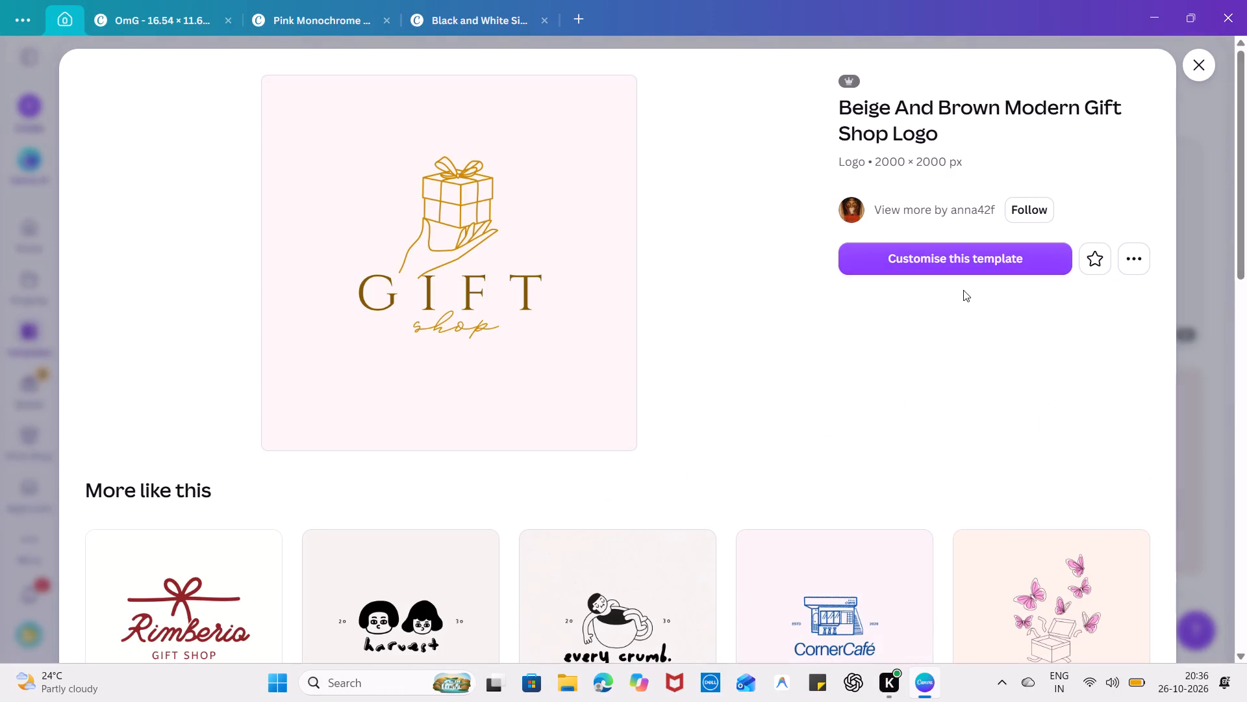
click(927, 264)
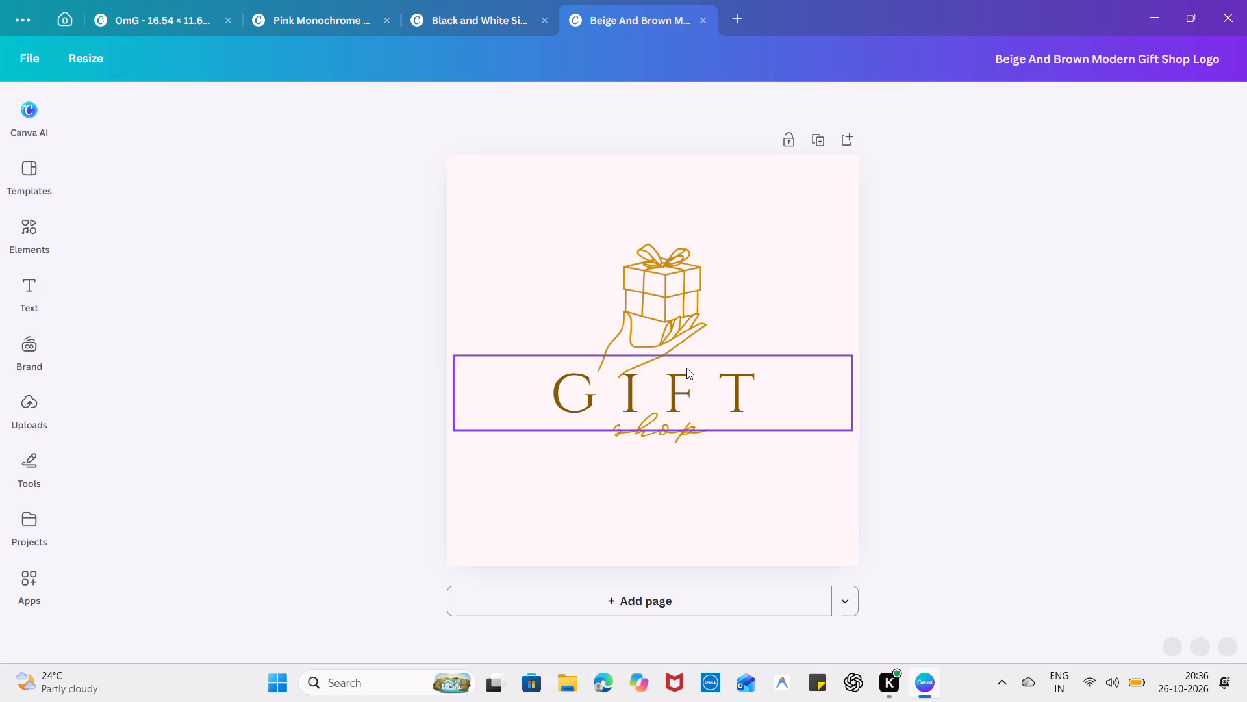
Replace the large GIFT lettering in the gift shop logo with SOUL.
double_click(686, 368)
text(SOUL)
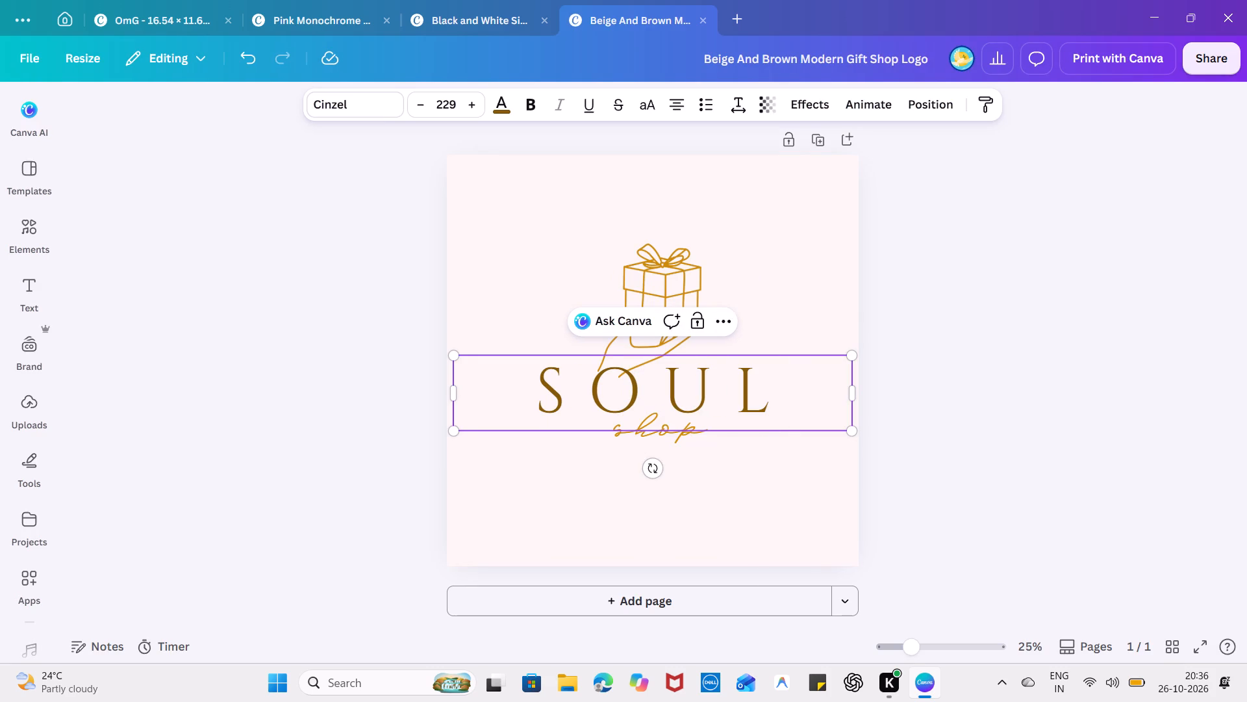
Shrink the SOUL lettering to font size 122 and position it beneath the hand, toward the logo's left side.
drag(855, 428, 662, 424)
drag(600, 384, 609, 392)
drag(575, 428, 586, 435)
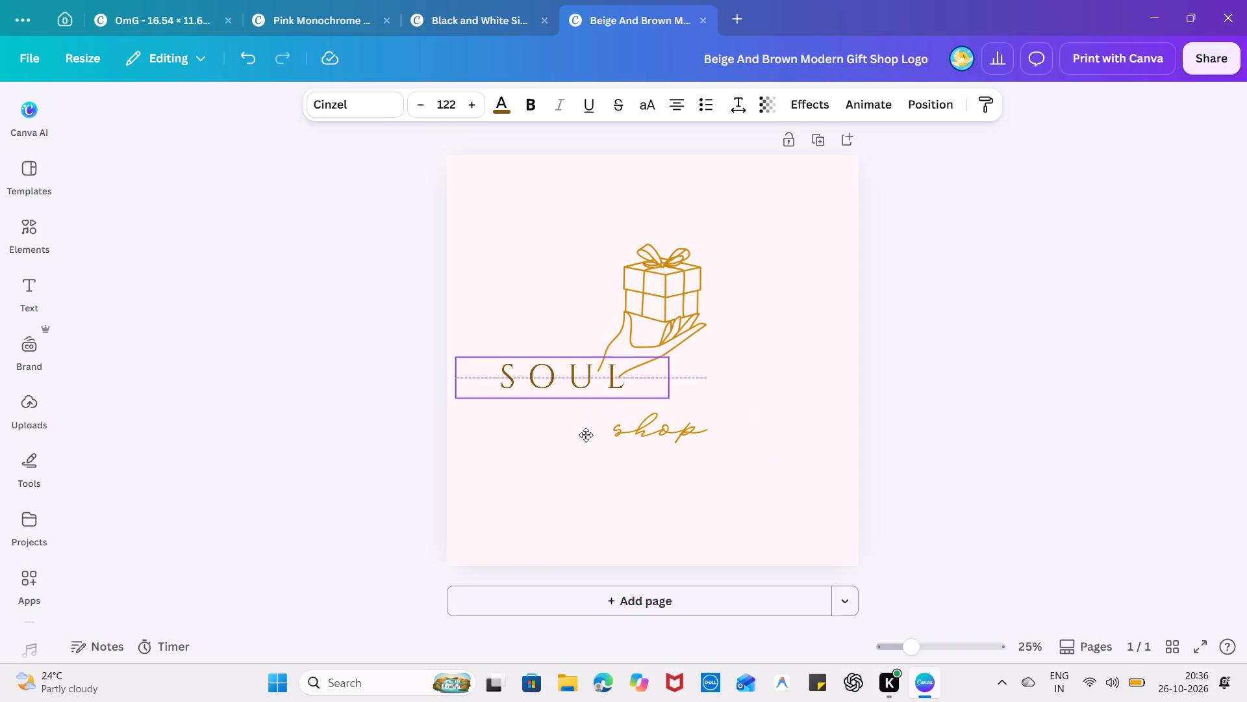
drag(586, 435, 581, 443)
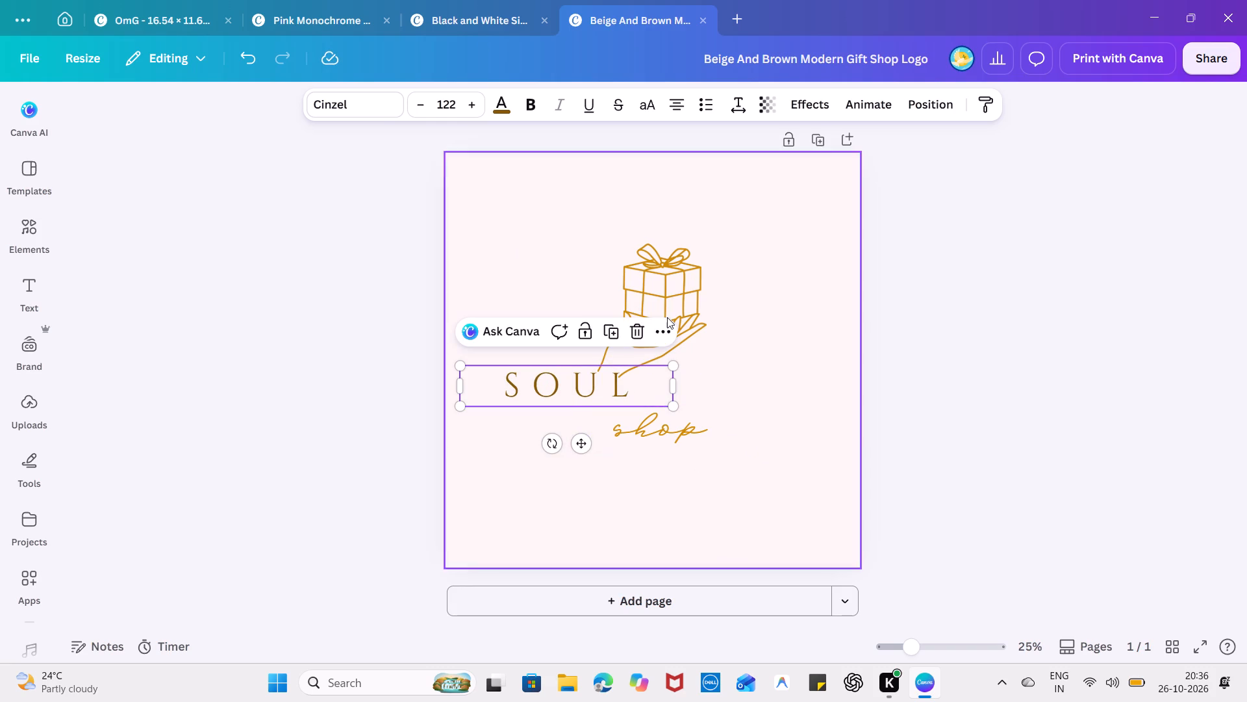
Move the script word shop beside the SOUL lettering and replace its text with Gift.
drag(664, 423, 696, 383)
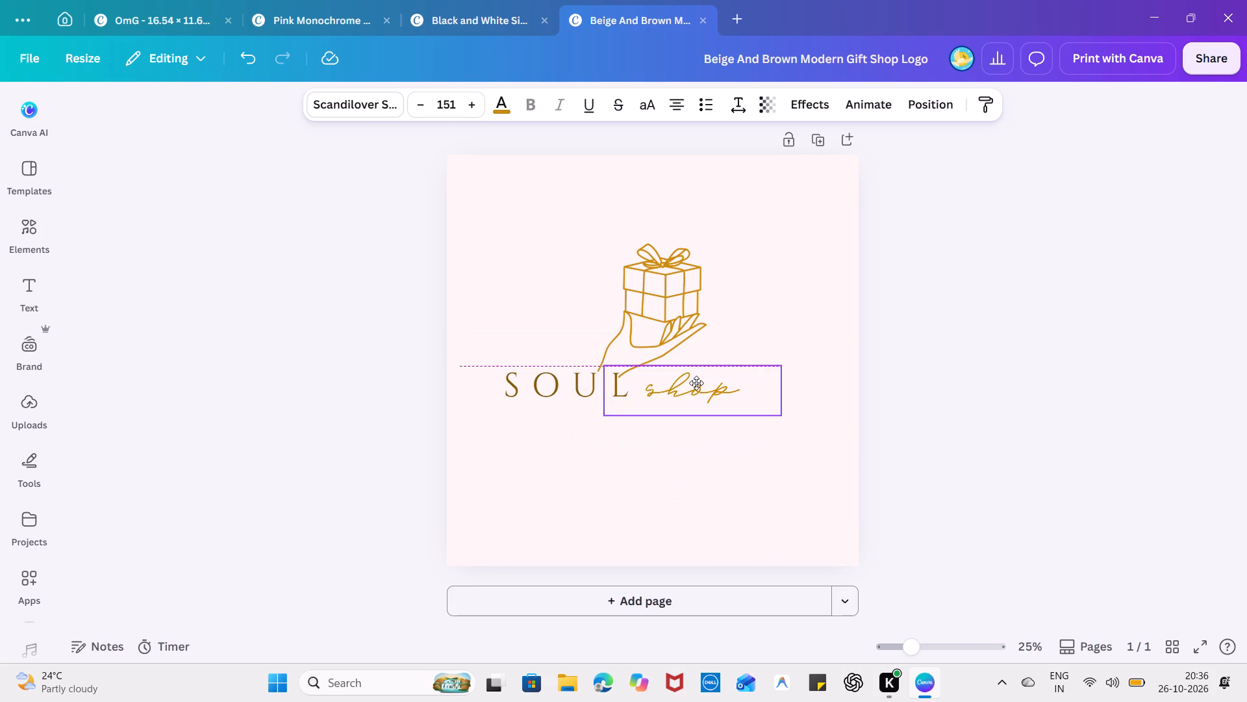
drag(696, 383, 693, 377)
double_click(693, 377)
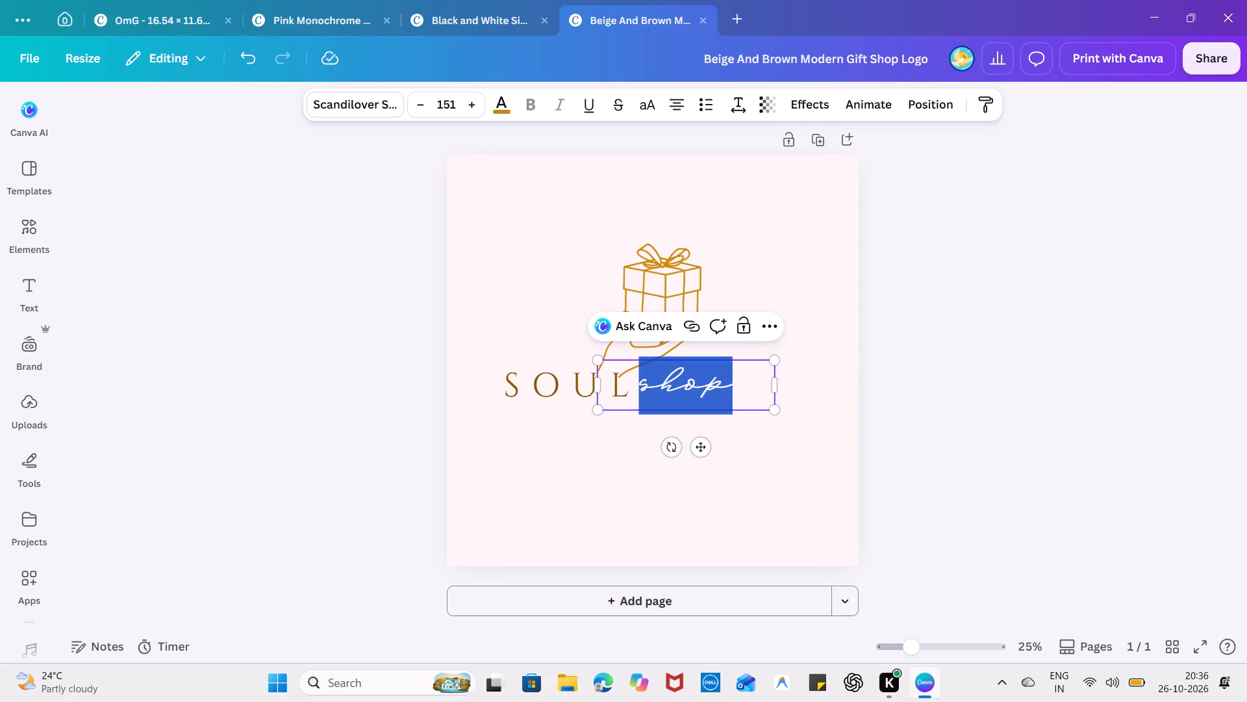
text(Gift)
click(705, 380)
click(809, 463)
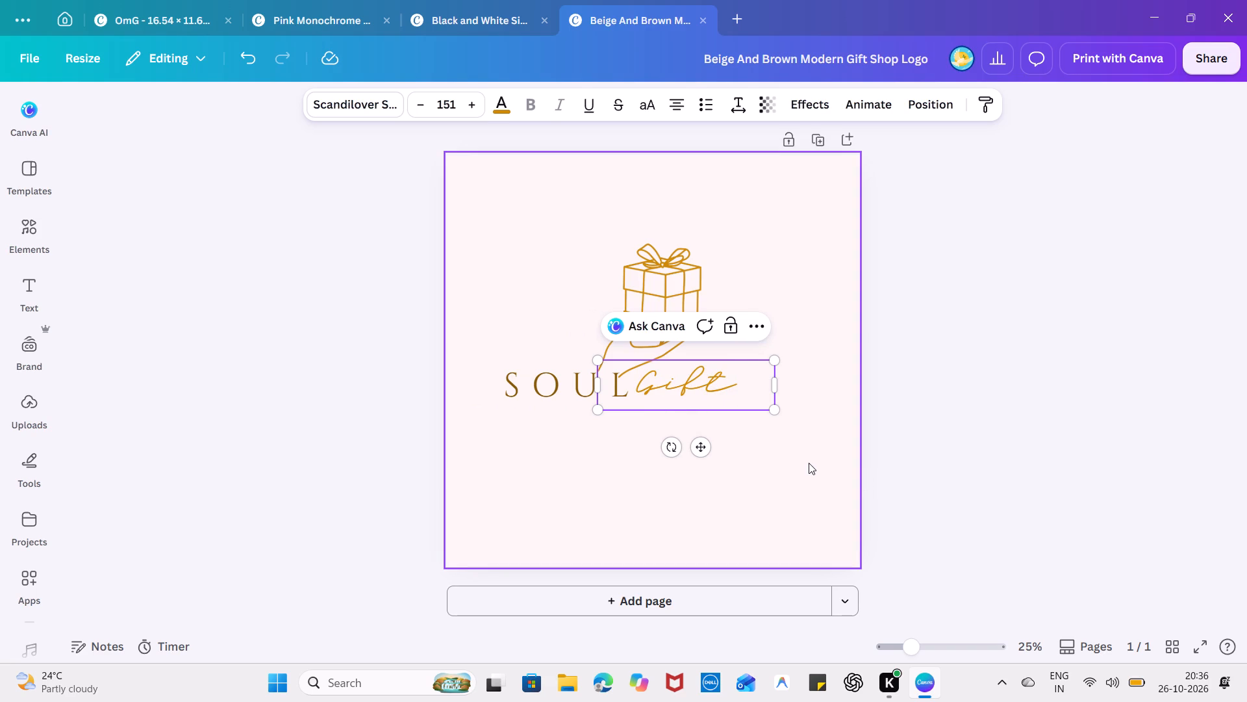
Arrange SOUL and the script Gift side by side on one line just below the hand, with a clear gap between them.
drag(707, 382, 714, 383)
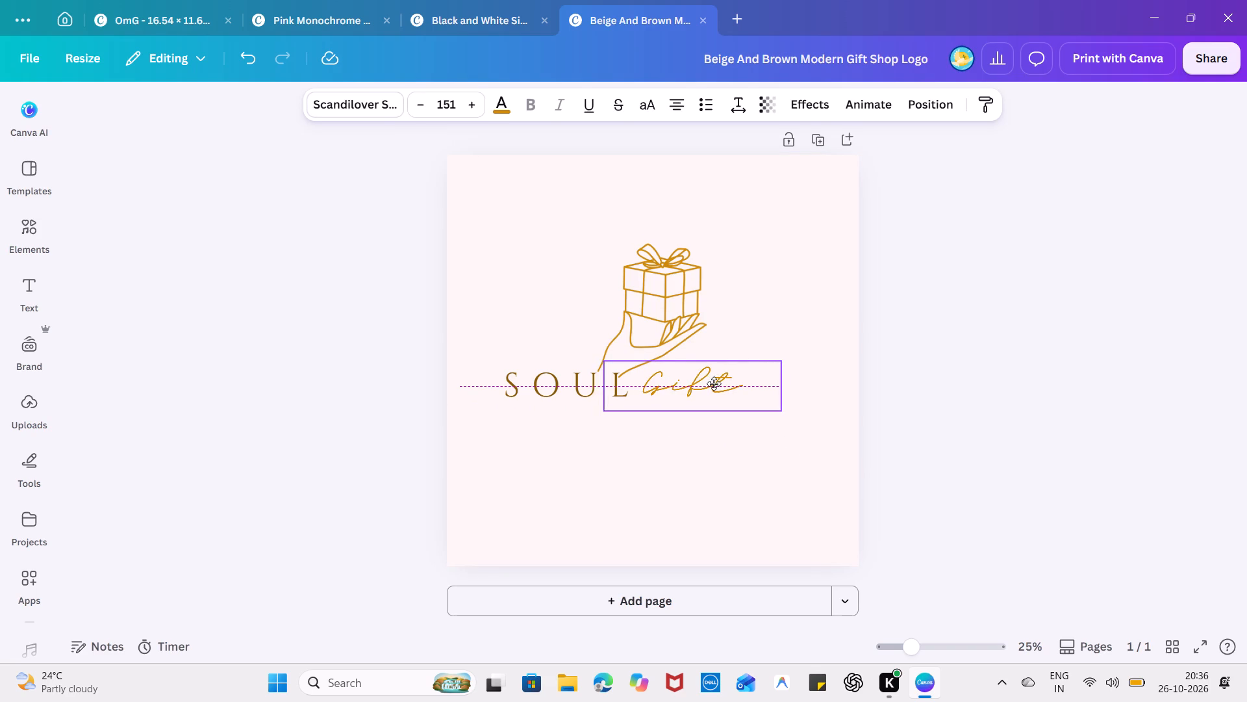
drag(714, 383, 714, 383)
click(920, 415)
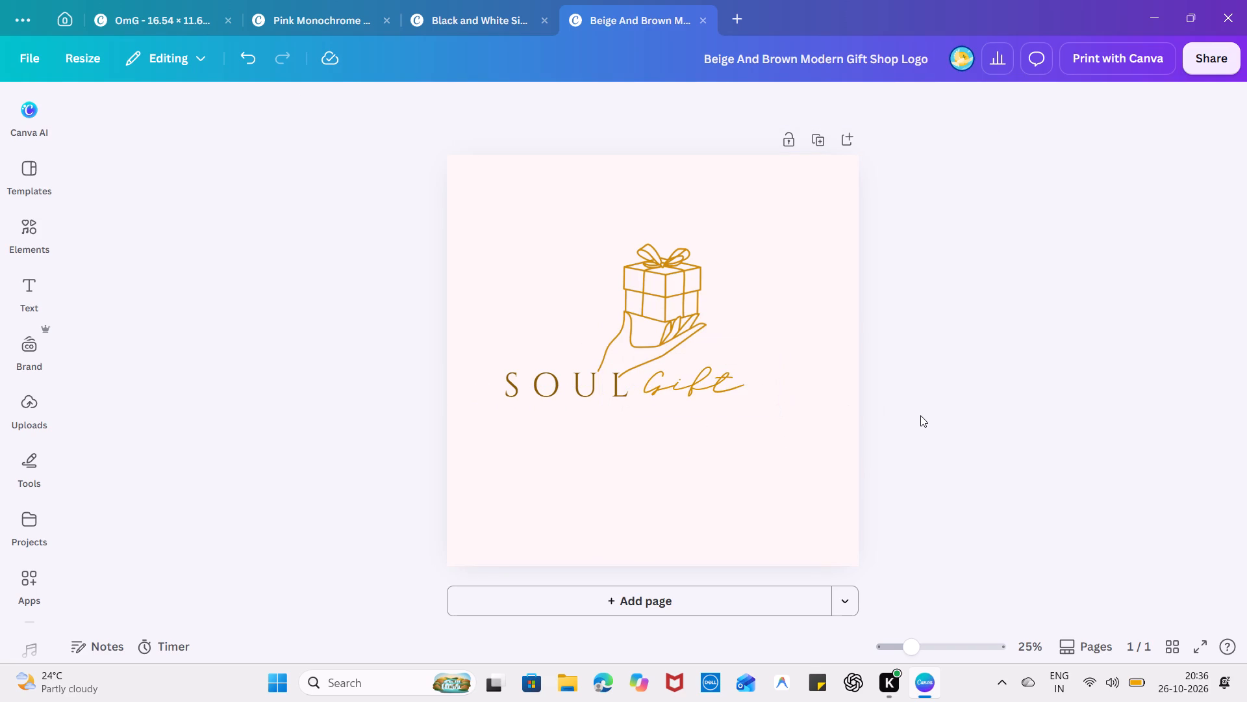
drag(674, 389, 698, 389)
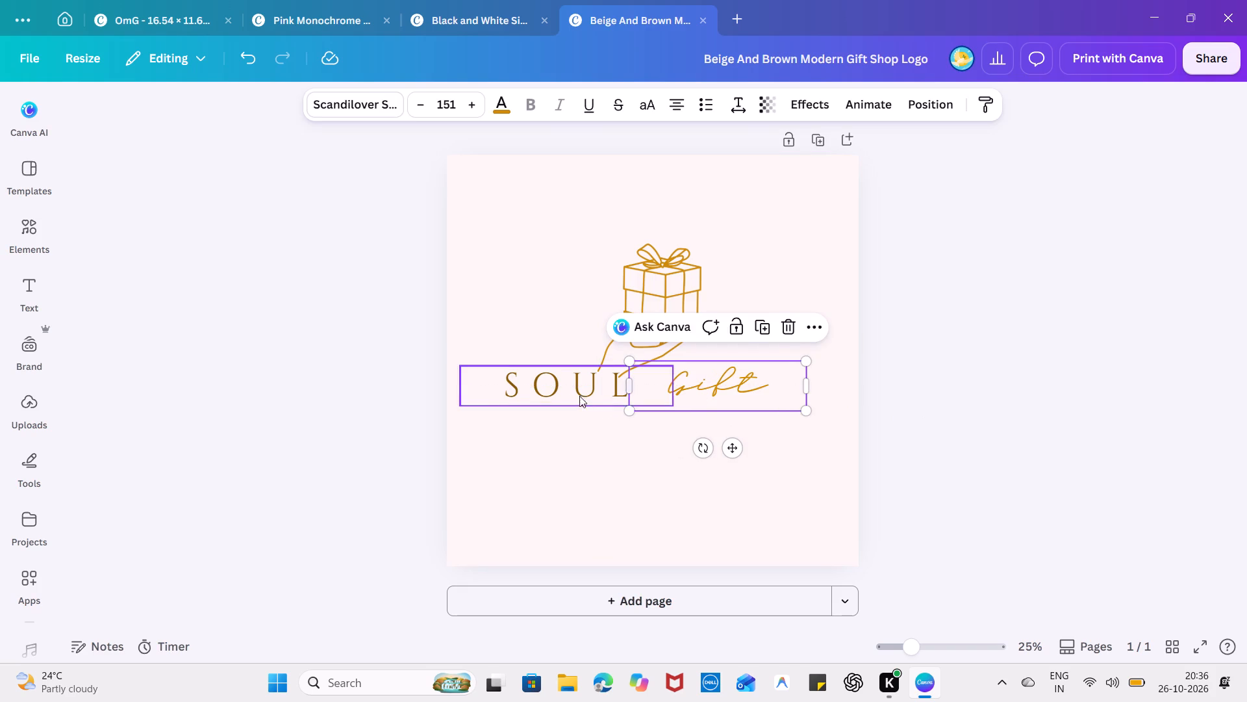
drag(542, 391, 561, 393)
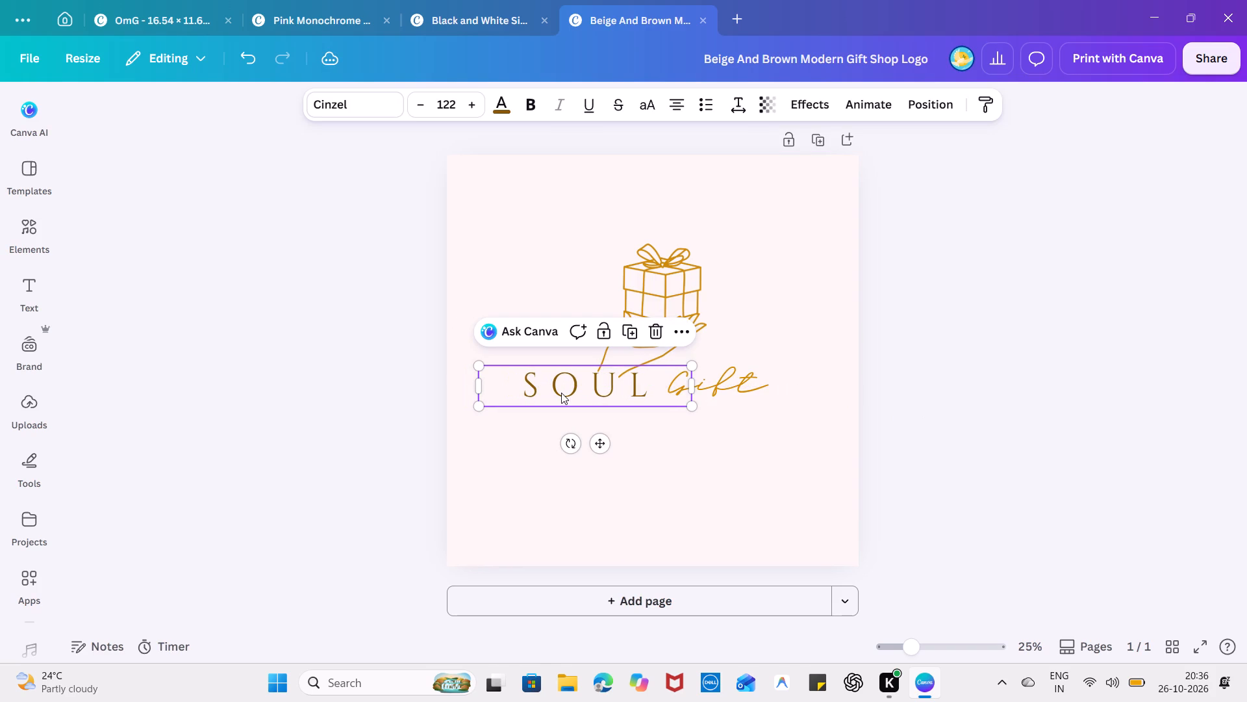
click(561, 393)
drag(561, 390, 564, 400)
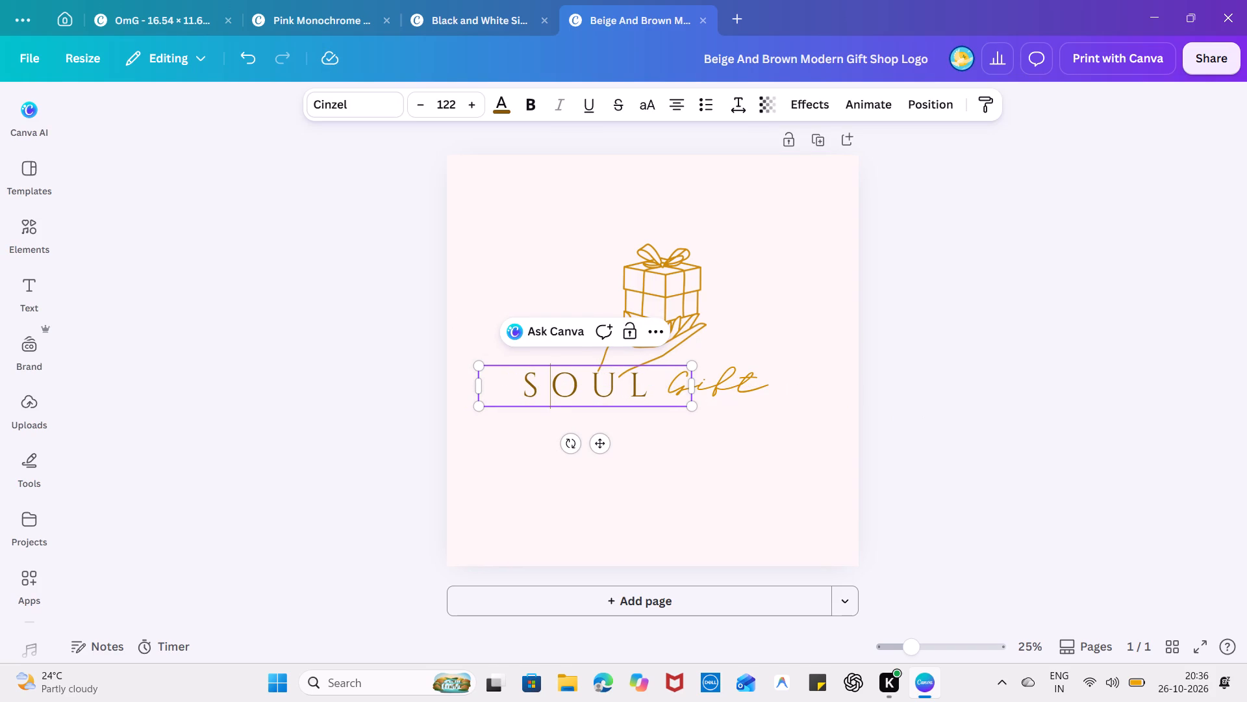
drag(564, 400, 562, 398)
drag(592, 442, 592, 451)
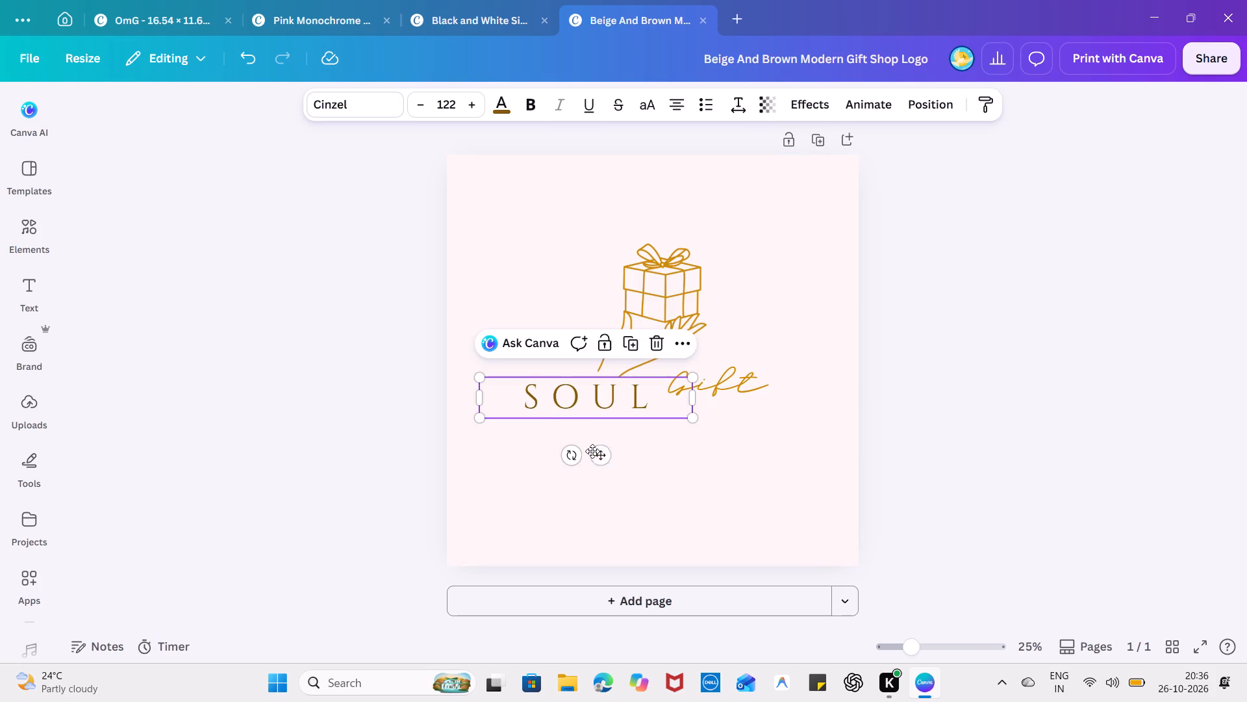
drag(737, 391, 734, 401)
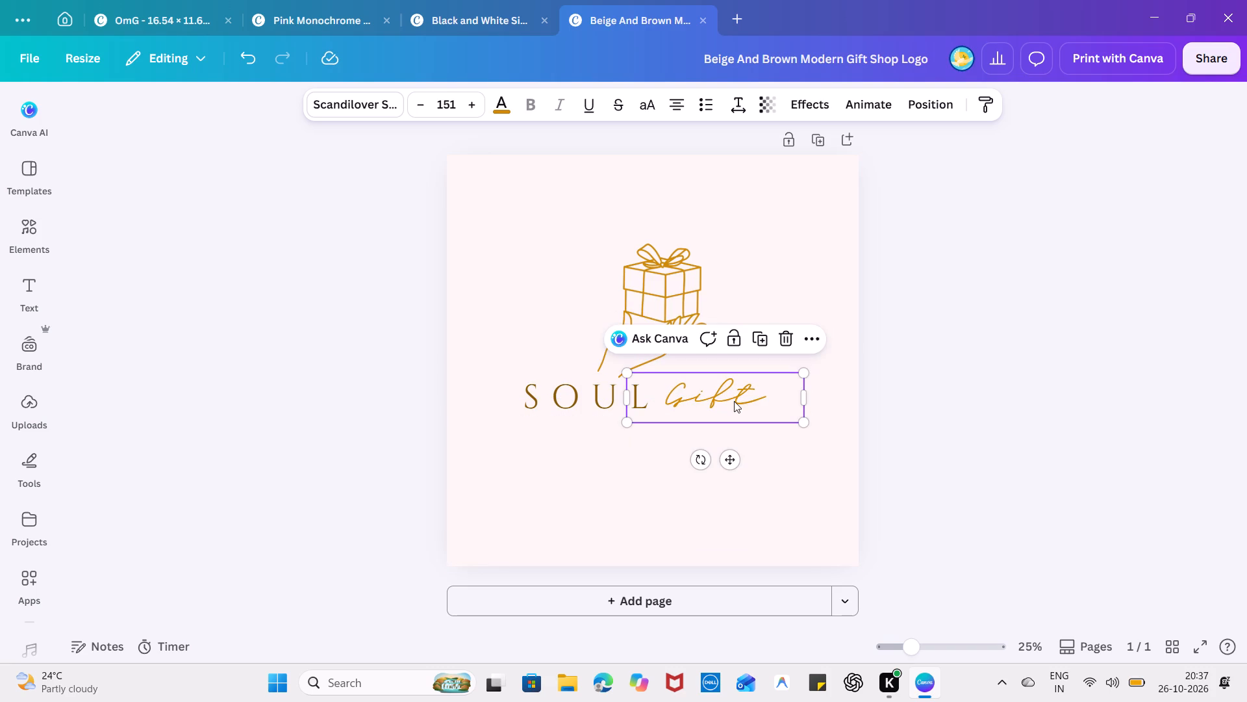
click(918, 343)
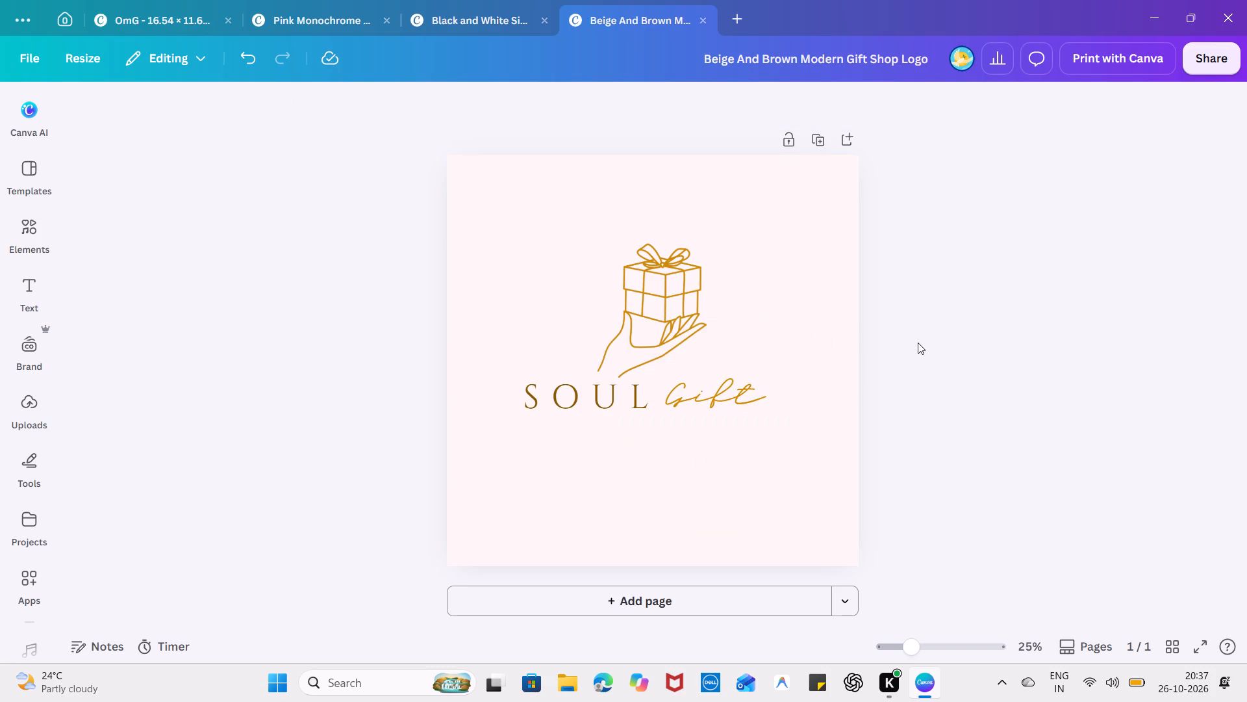
Find the Pink and Purple Illustrative Typography Gift Shop Logo among the similar templates and open it for editing.
click(435, 11)
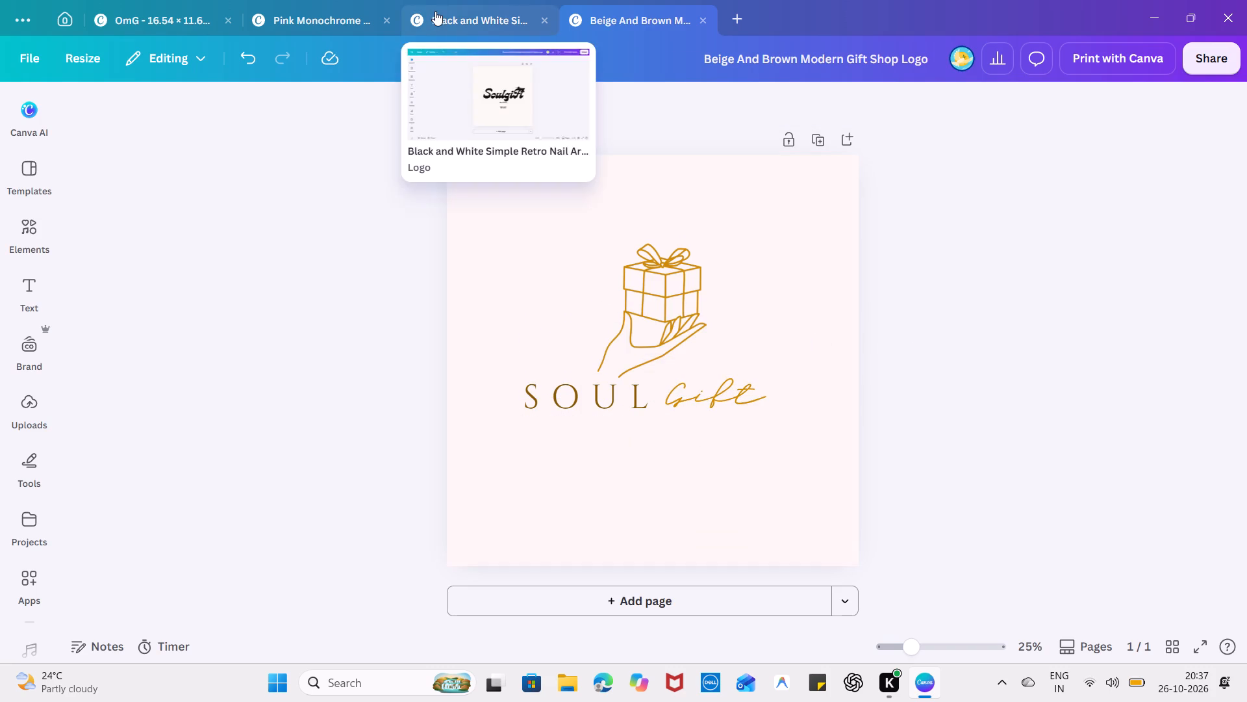
click(73, 13)
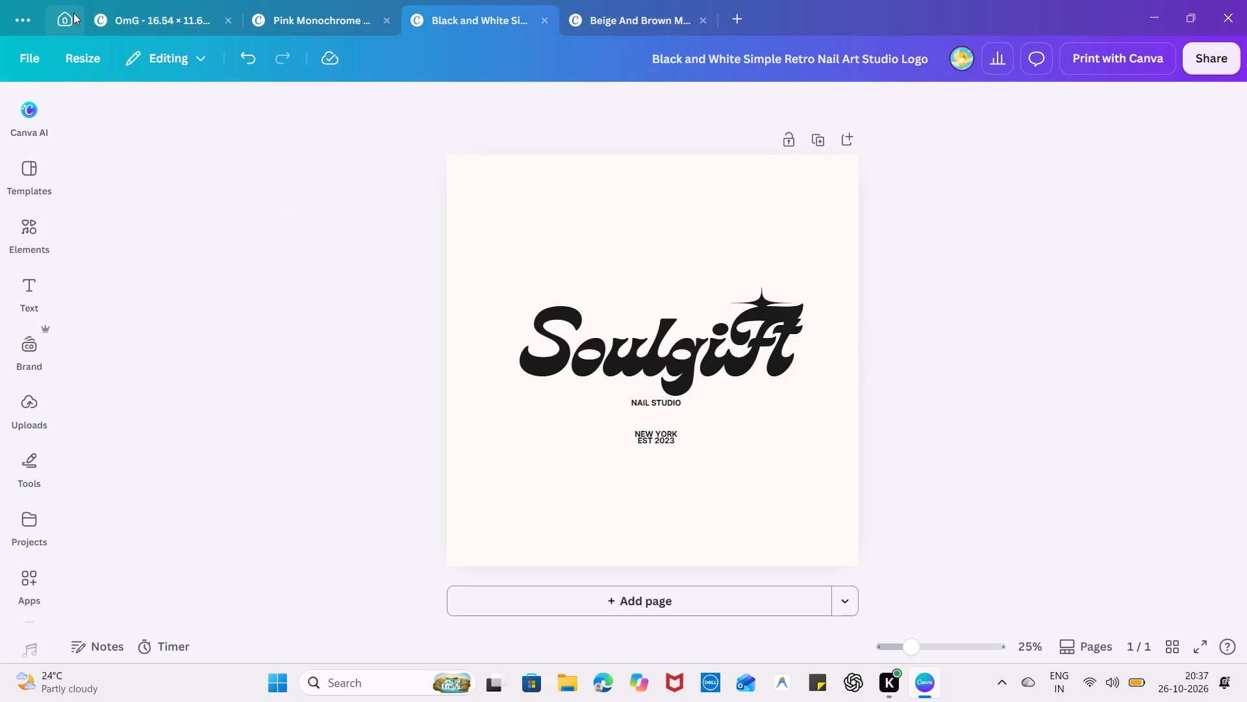
scroll(534, 282, down, 4)
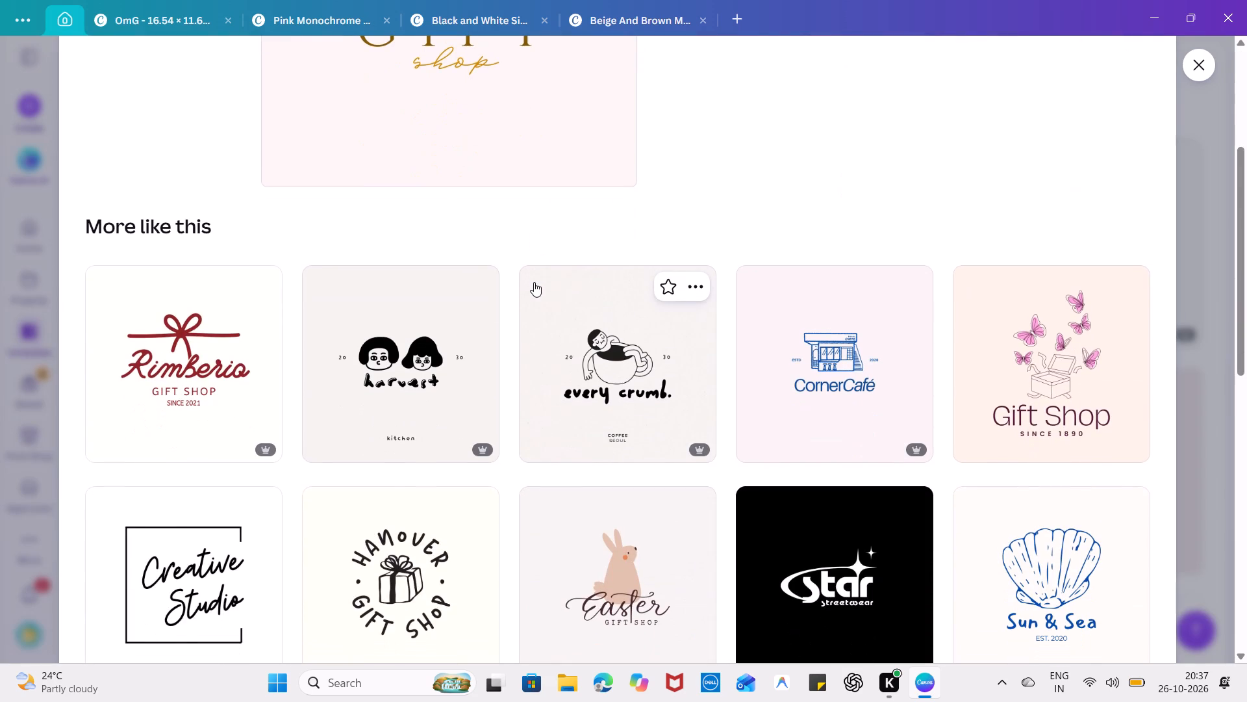
scroll(534, 282, down, 4)
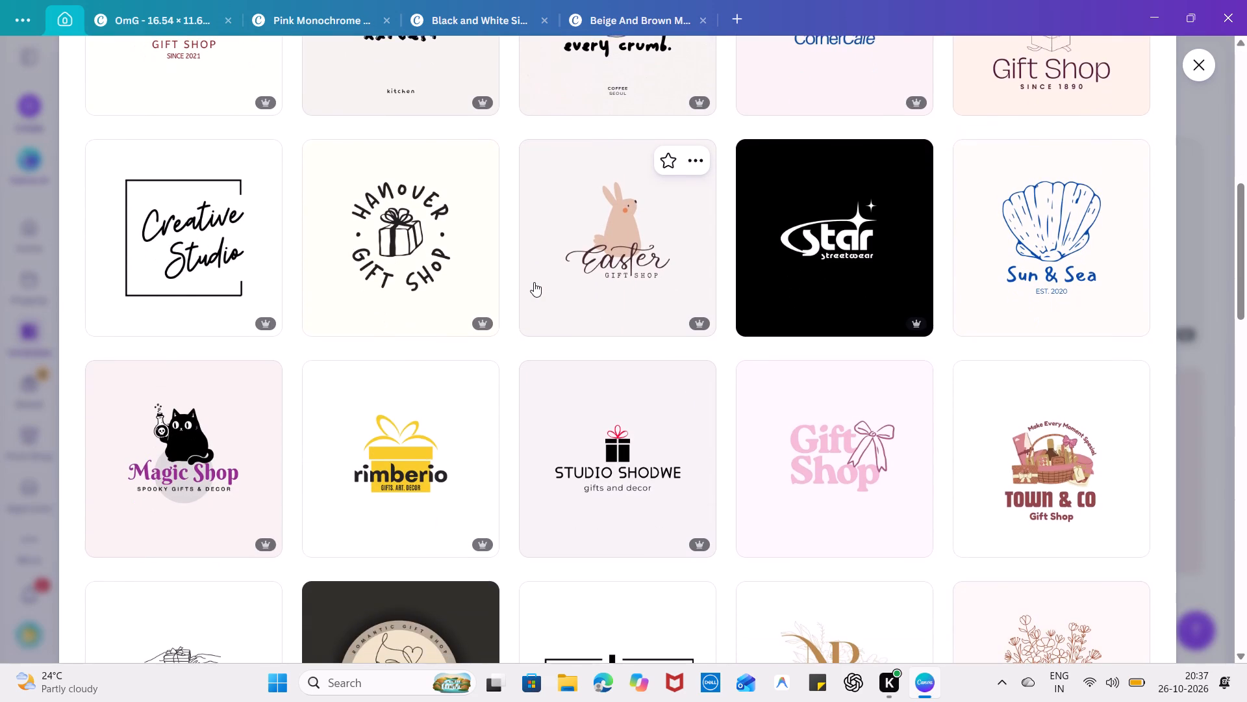
scroll(534, 282, down, 1)
click(882, 396)
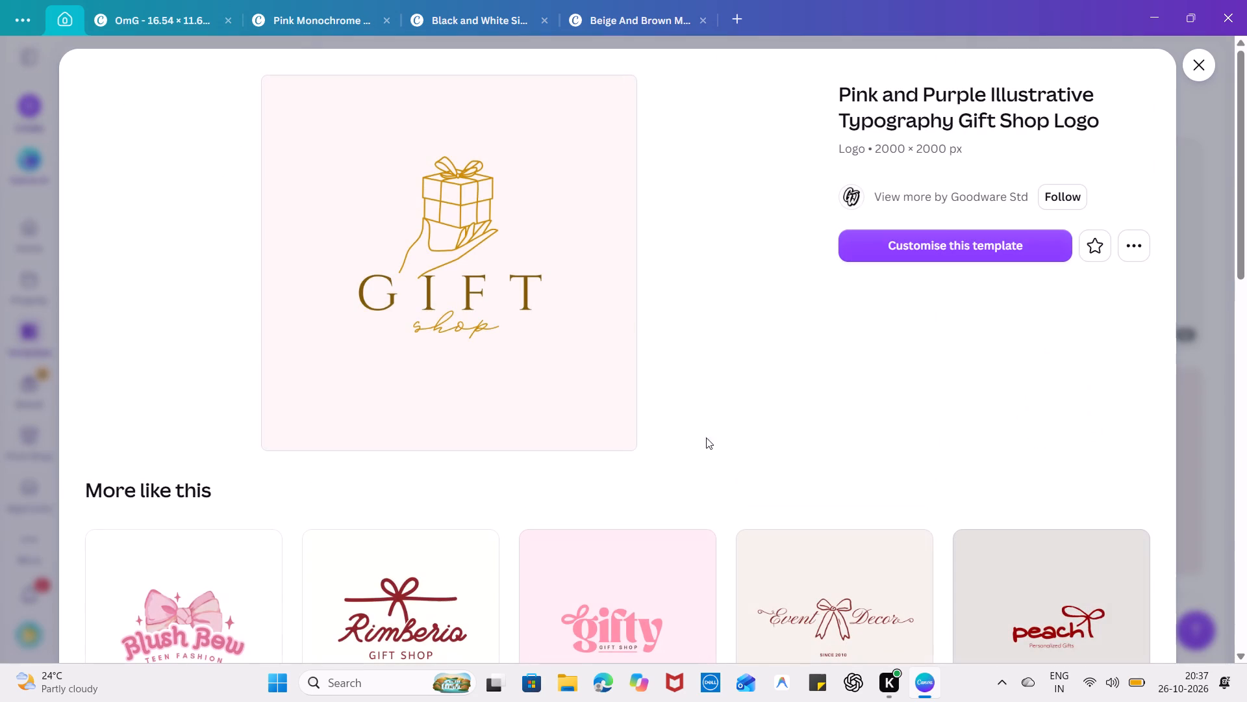
scroll(700, 437, down, 2)
scroll(631, 382, up, 3)
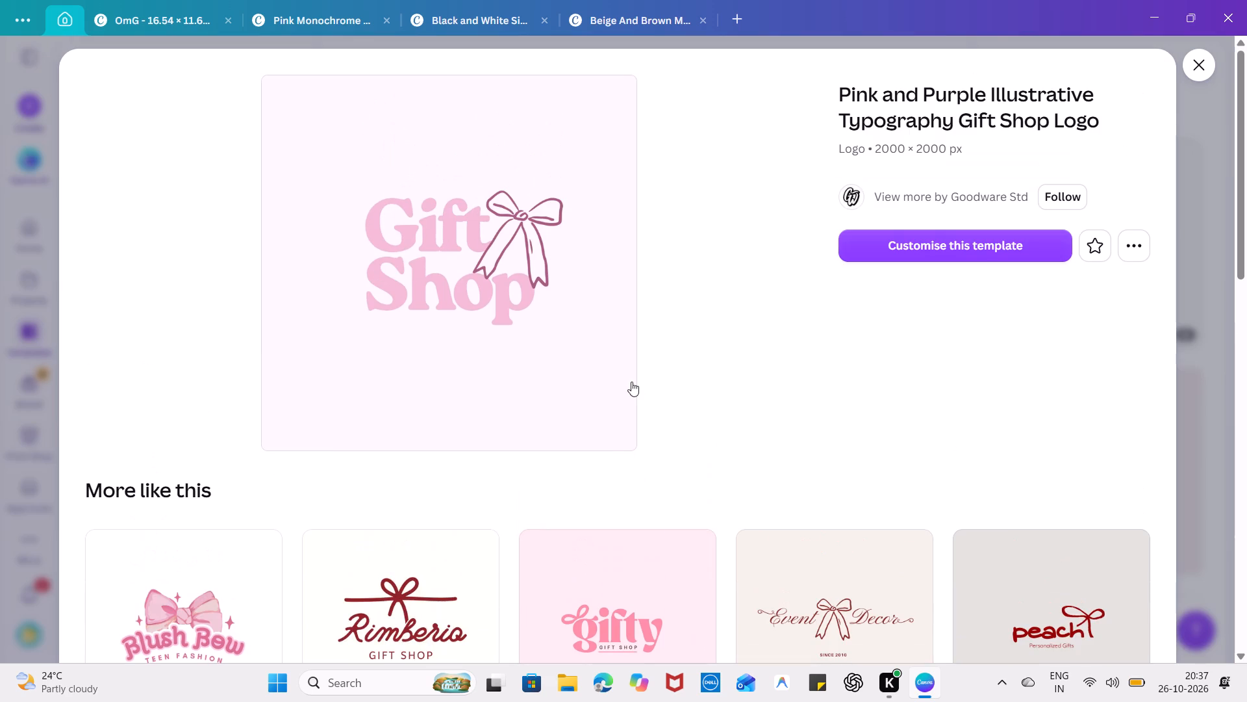
click(958, 238)
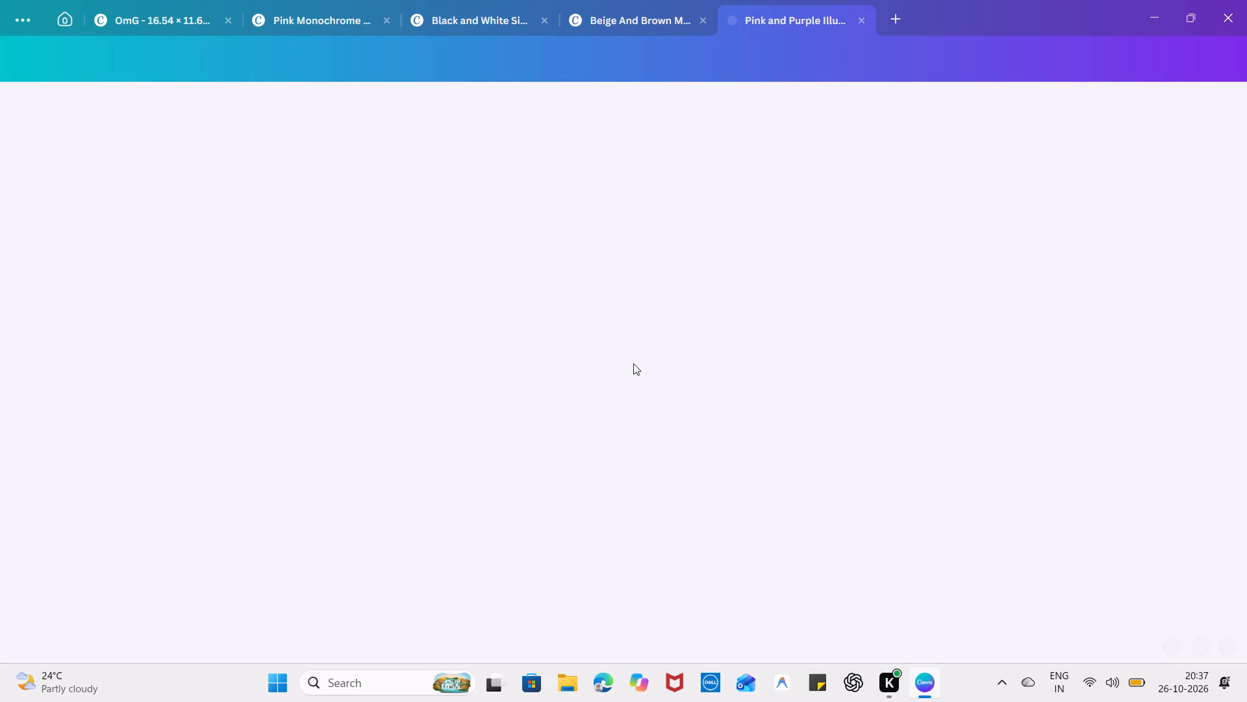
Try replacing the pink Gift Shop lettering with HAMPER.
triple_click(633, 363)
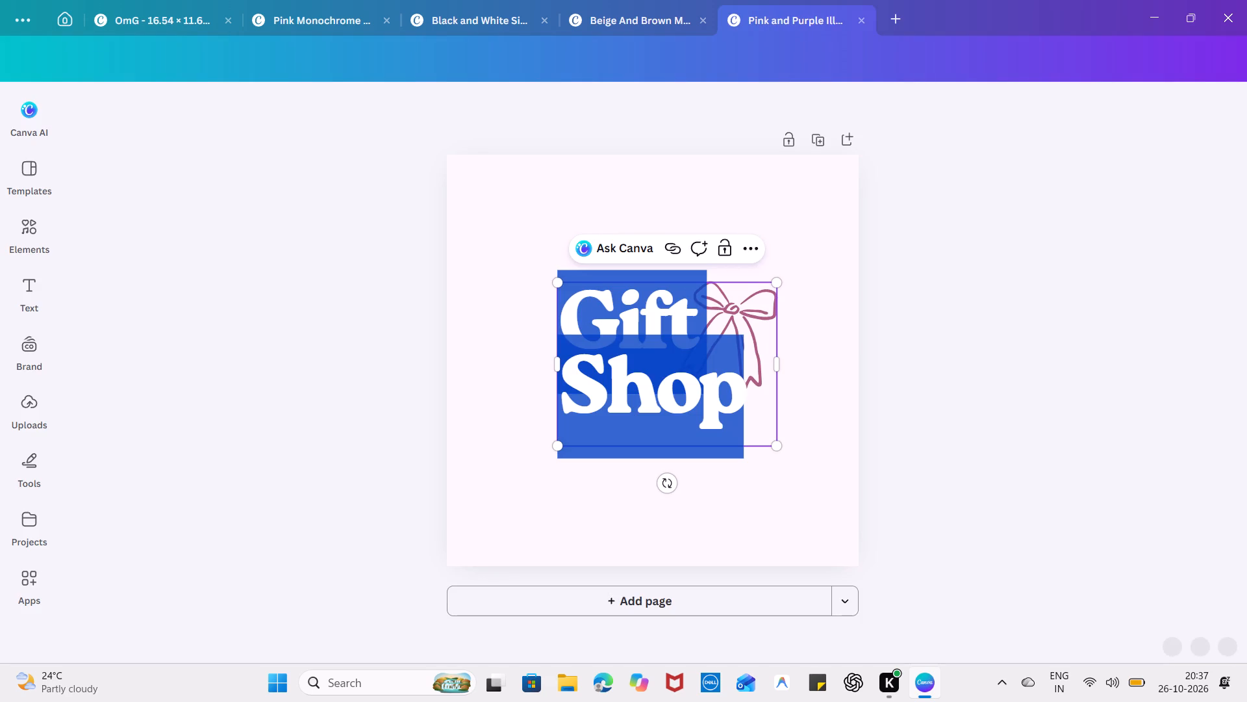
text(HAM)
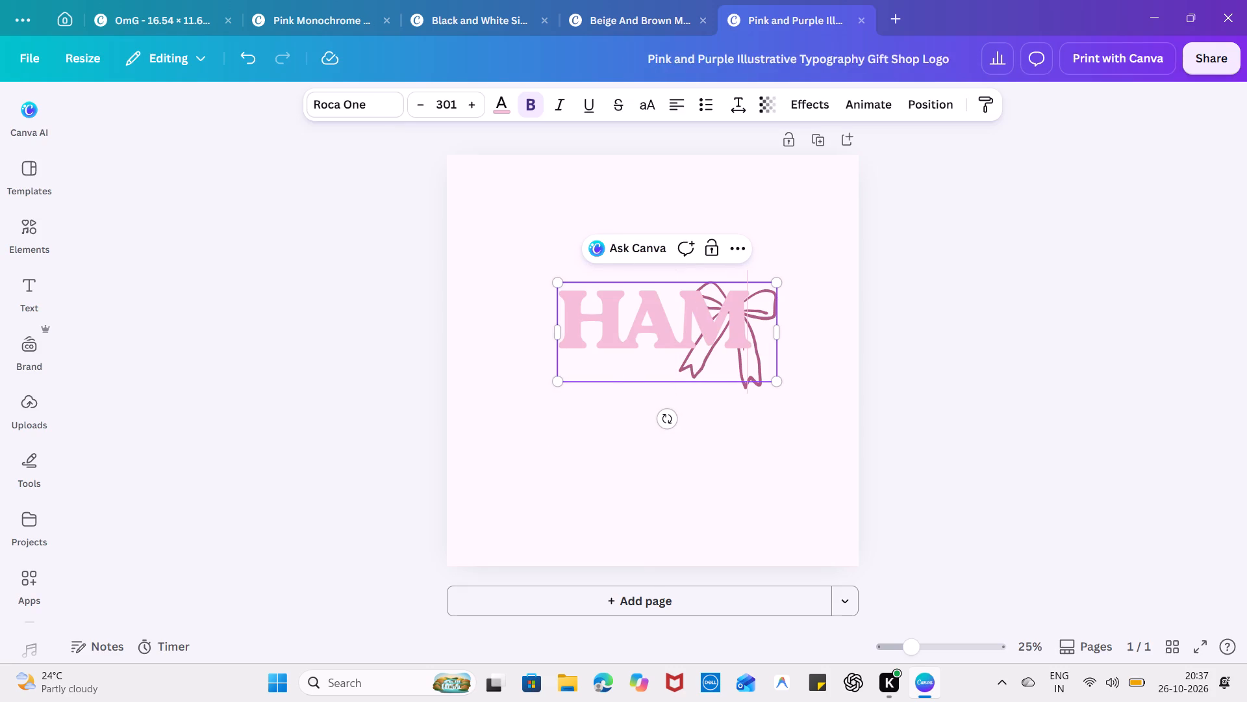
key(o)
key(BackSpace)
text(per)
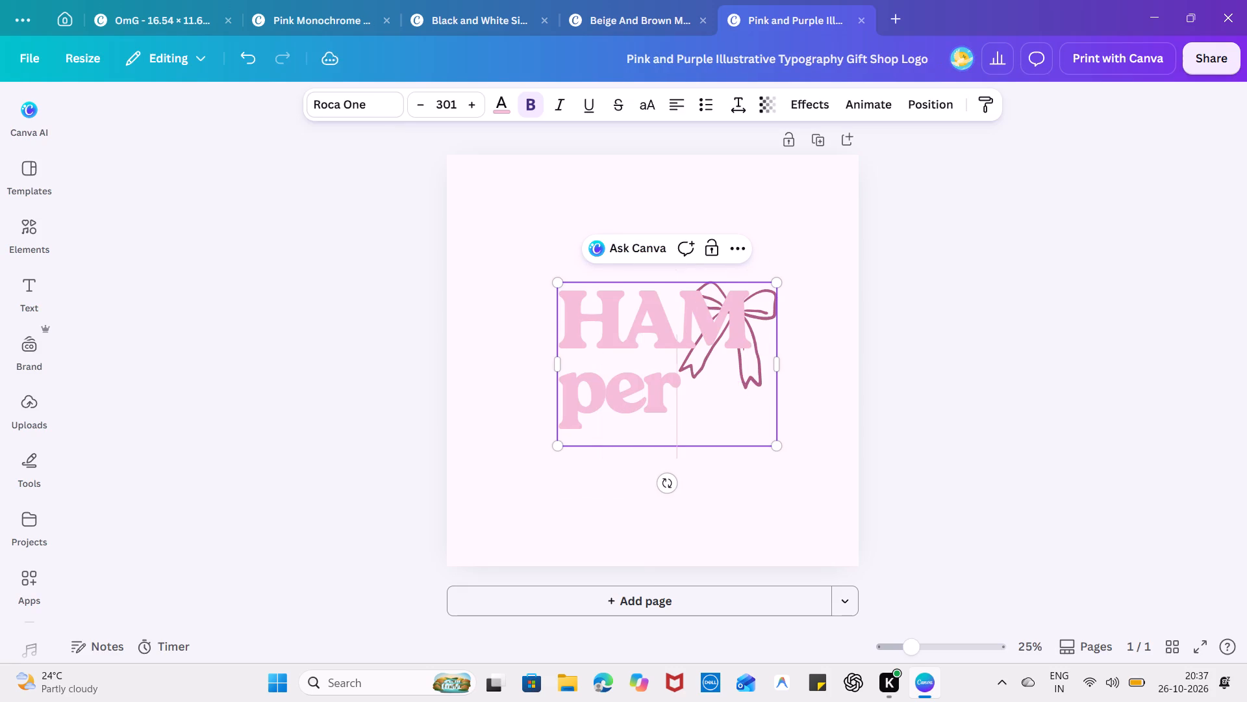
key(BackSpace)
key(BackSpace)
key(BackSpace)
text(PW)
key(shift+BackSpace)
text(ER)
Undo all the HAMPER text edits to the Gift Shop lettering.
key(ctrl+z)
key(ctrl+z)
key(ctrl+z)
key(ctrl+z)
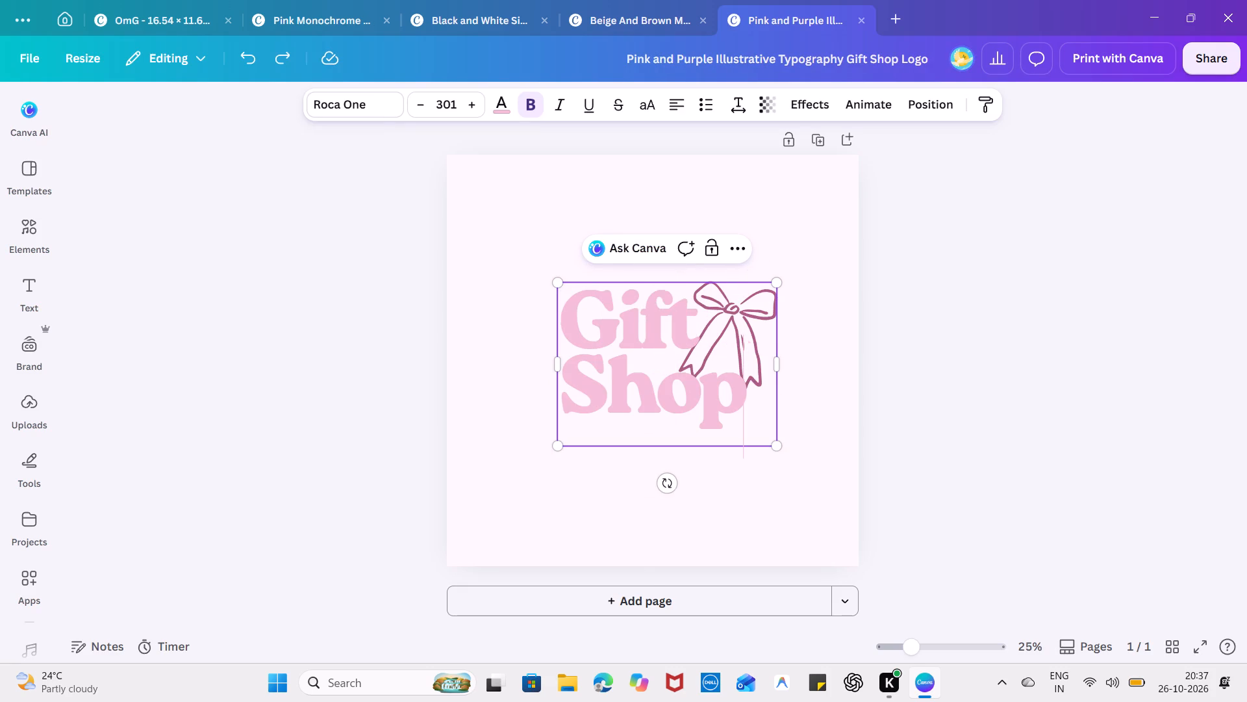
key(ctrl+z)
Browse the similar logo templates and open the Pink White Simple Gift Shop Logo for editing.
click(70, 17)
scroll(620, 210, down, 1)
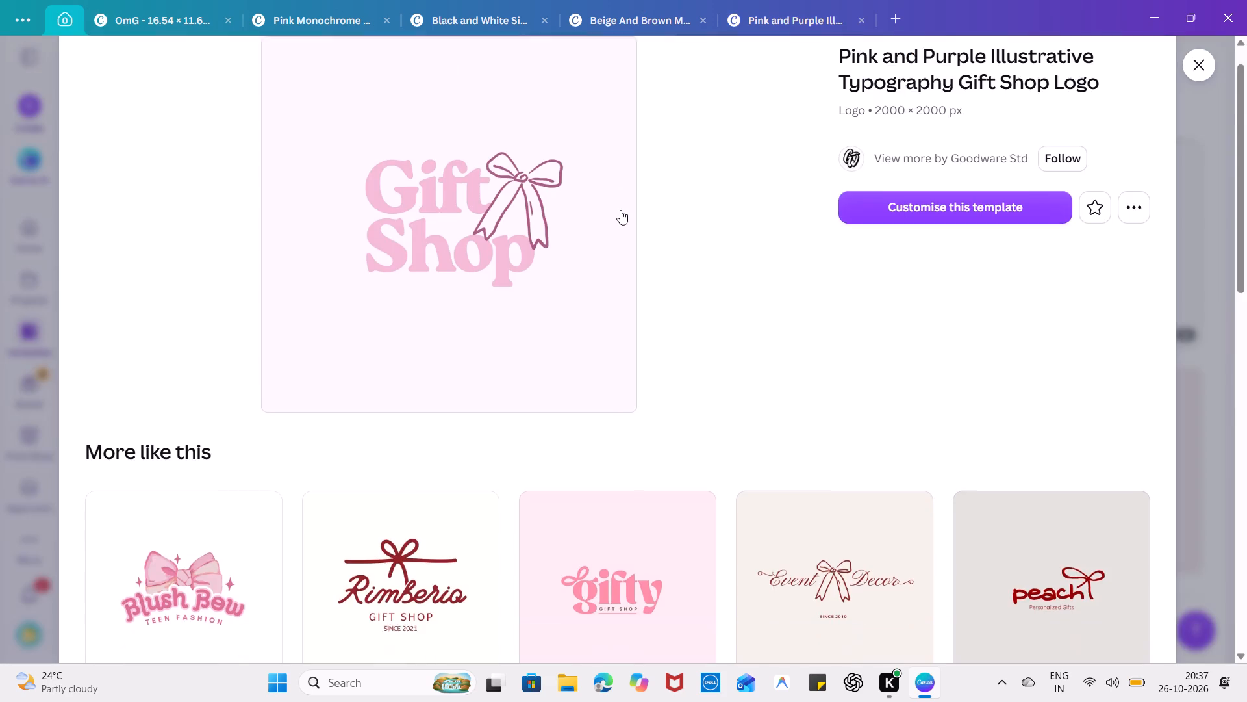
scroll(620, 210, down, 1)
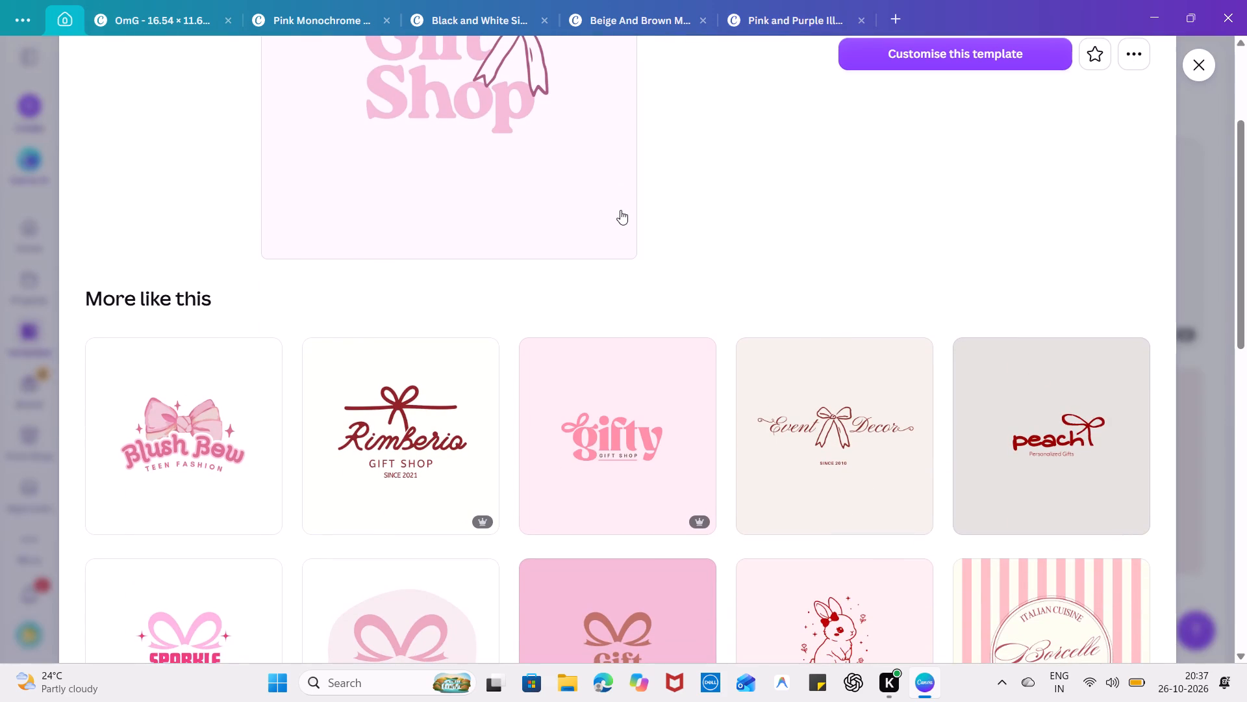
scroll(558, 305, down, 2)
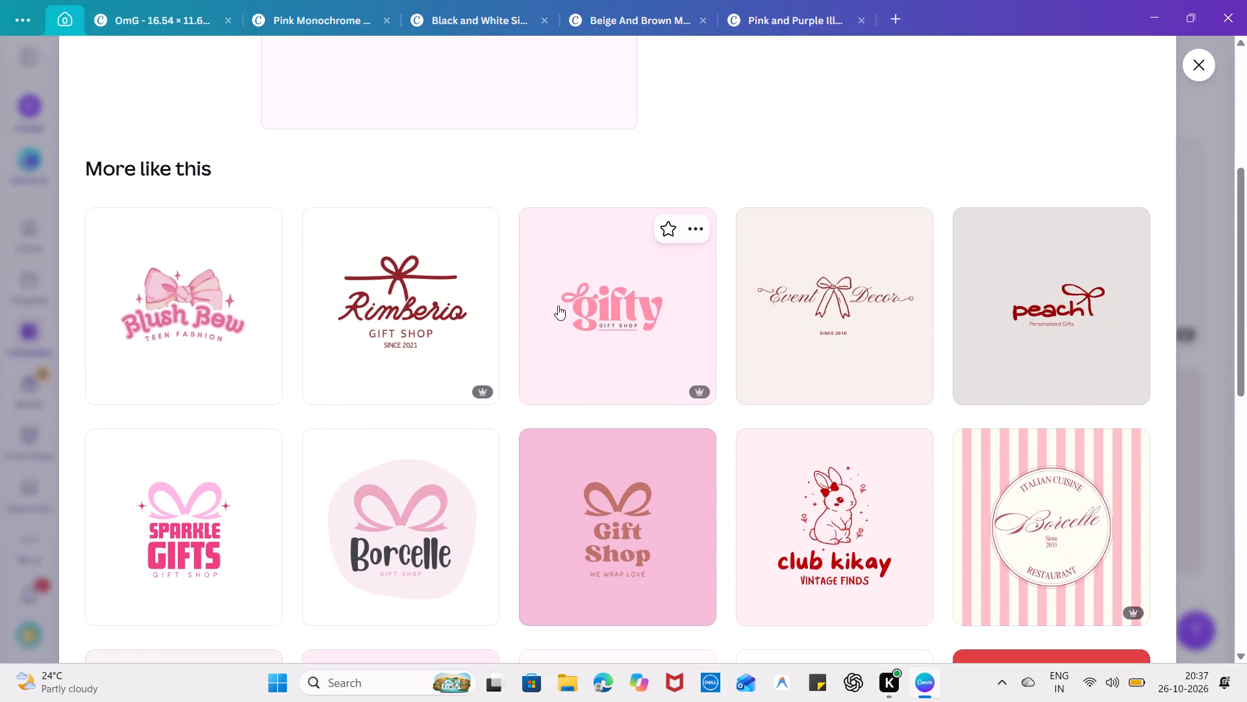
scroll(558, 305, down, 1)
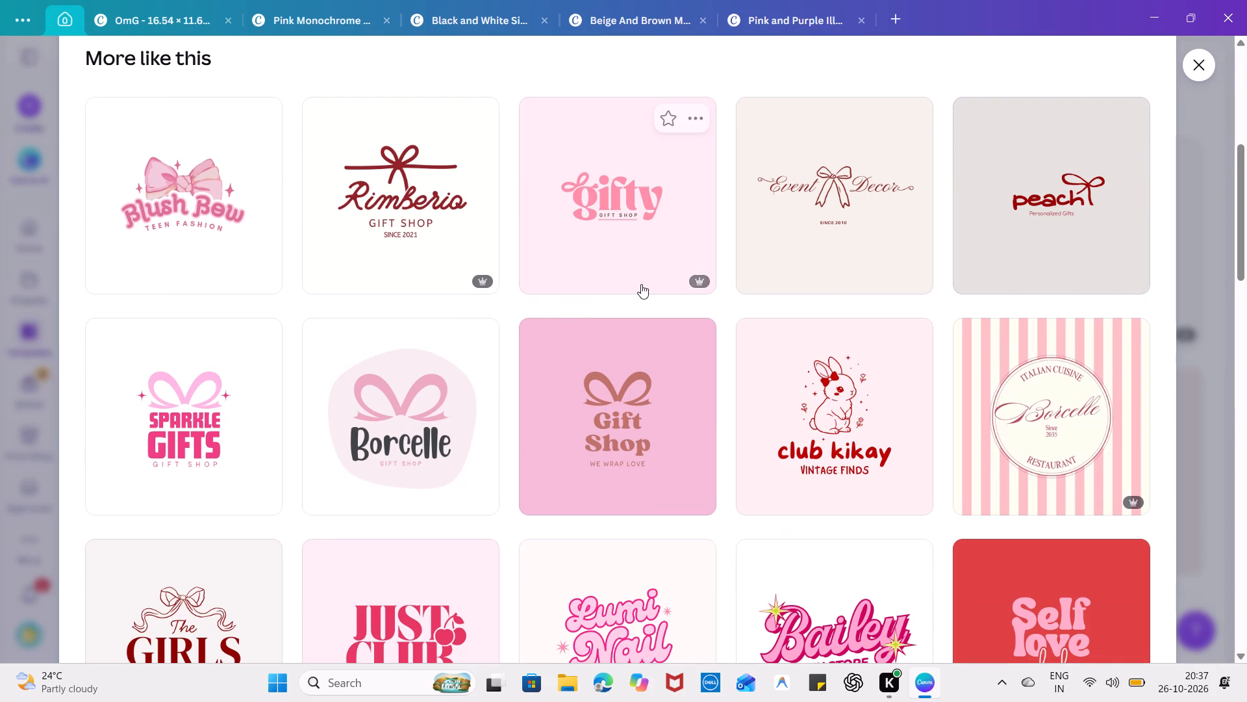
scroll(641, 284, down, 2)
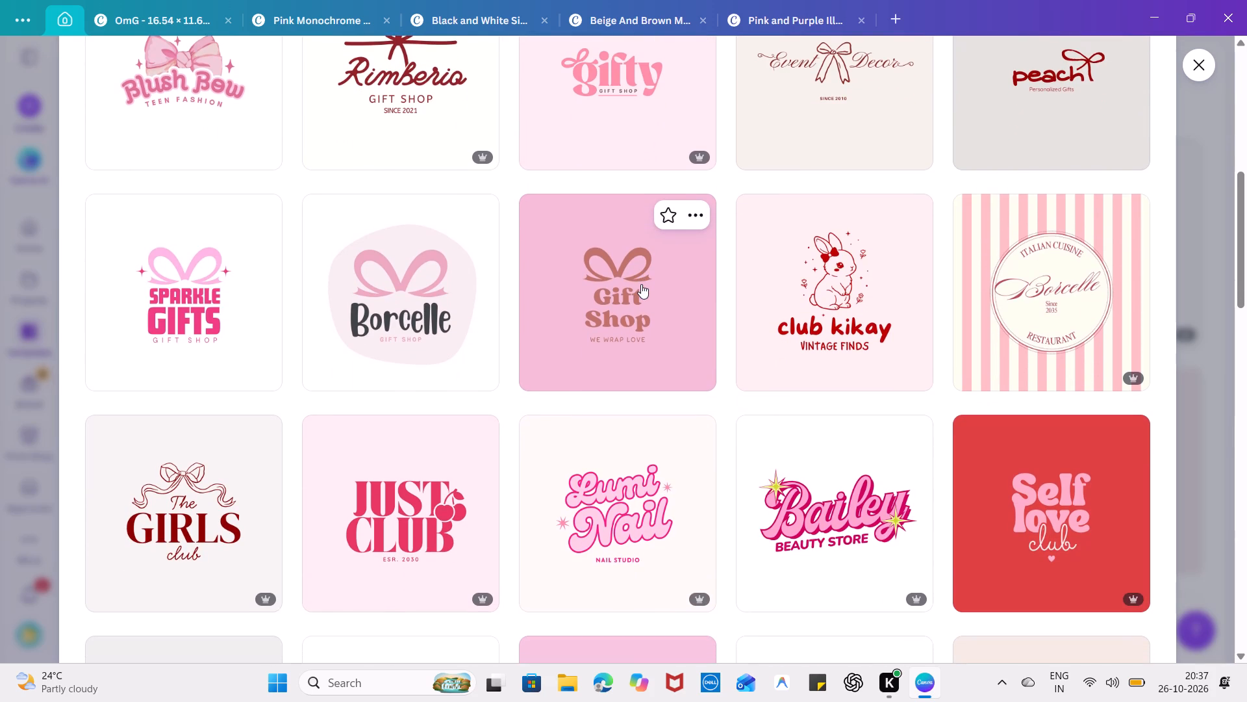
scroll(641, 284, down, 3)
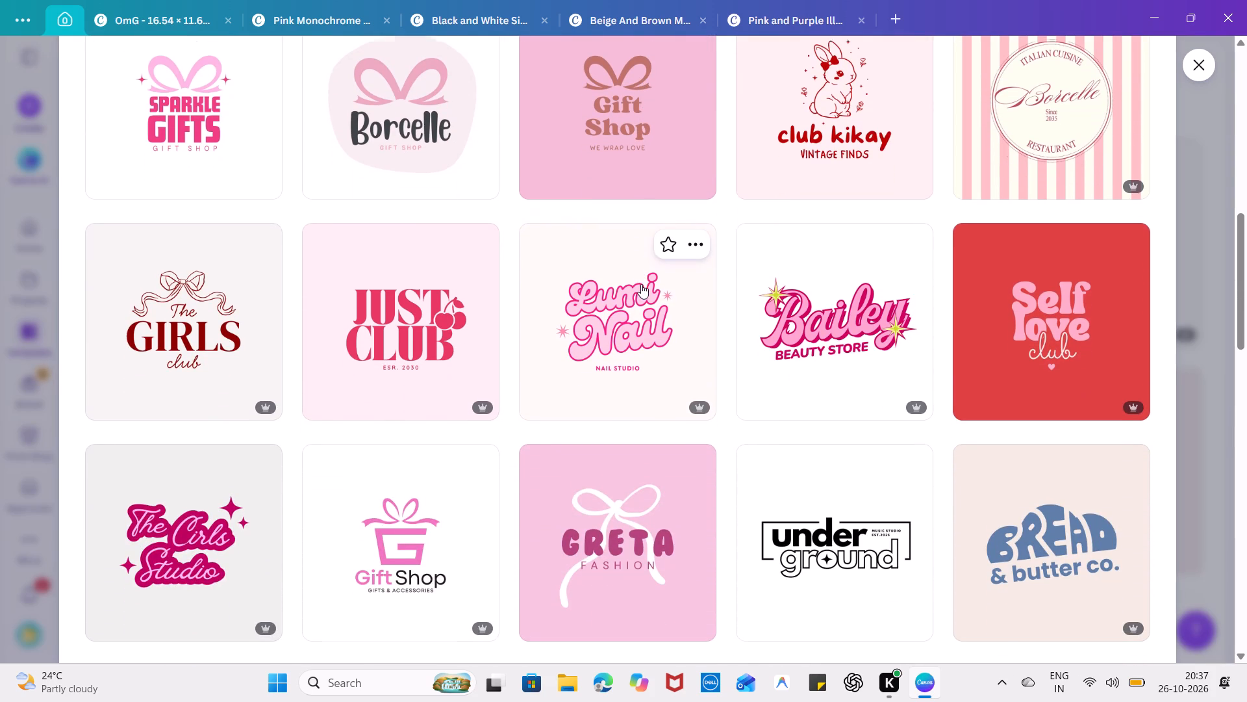
scroll(641, 284, down, 3)
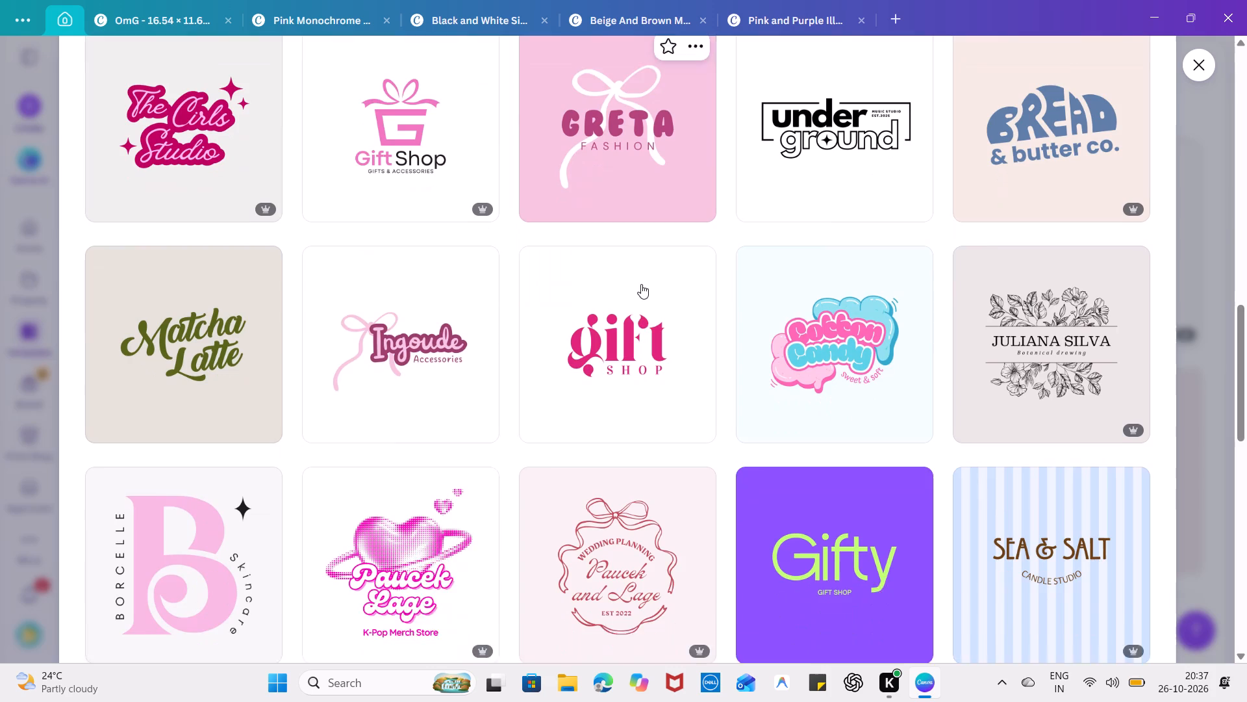
scroll(641, 284, down, 4)
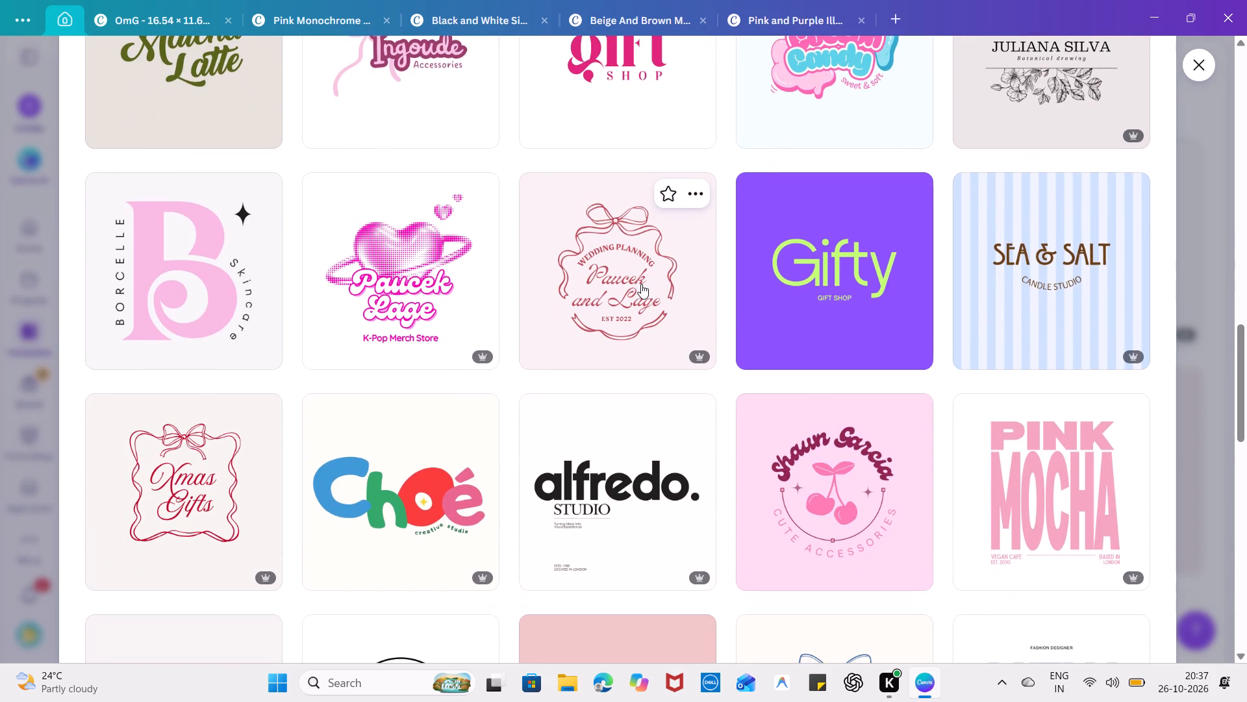
scroll(641, 284, down, 2)
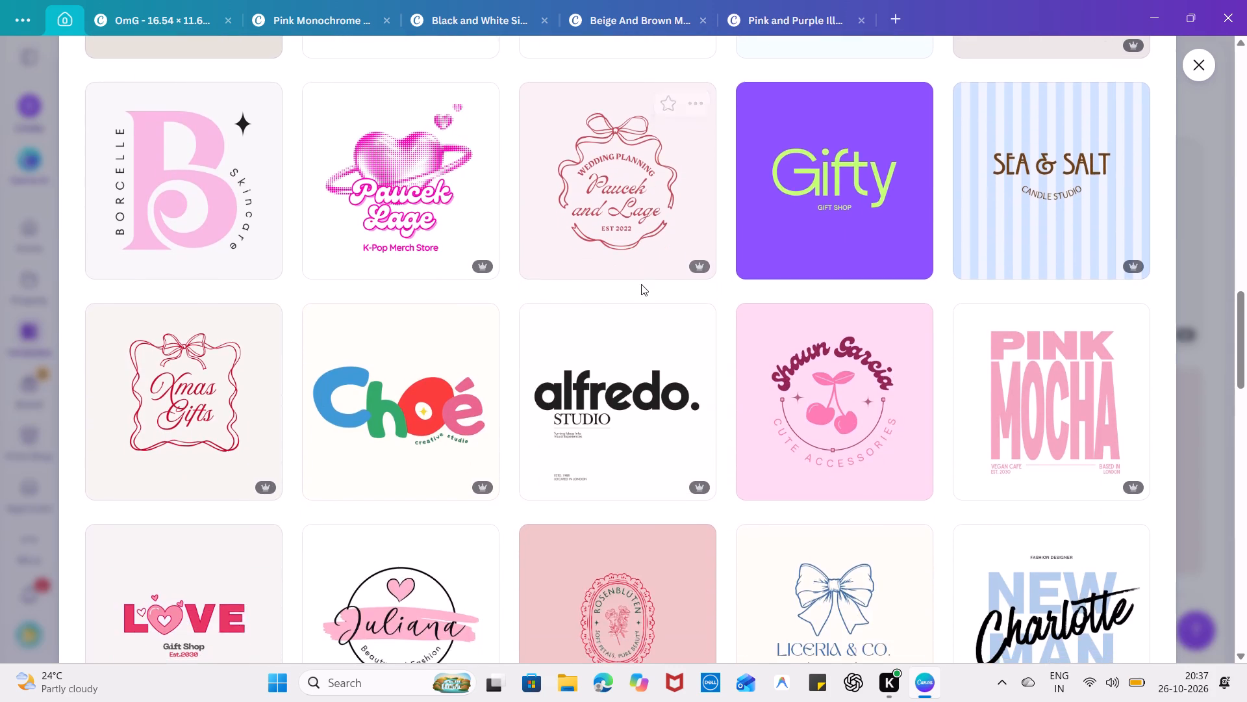
scroll(641, 284, down, 2)
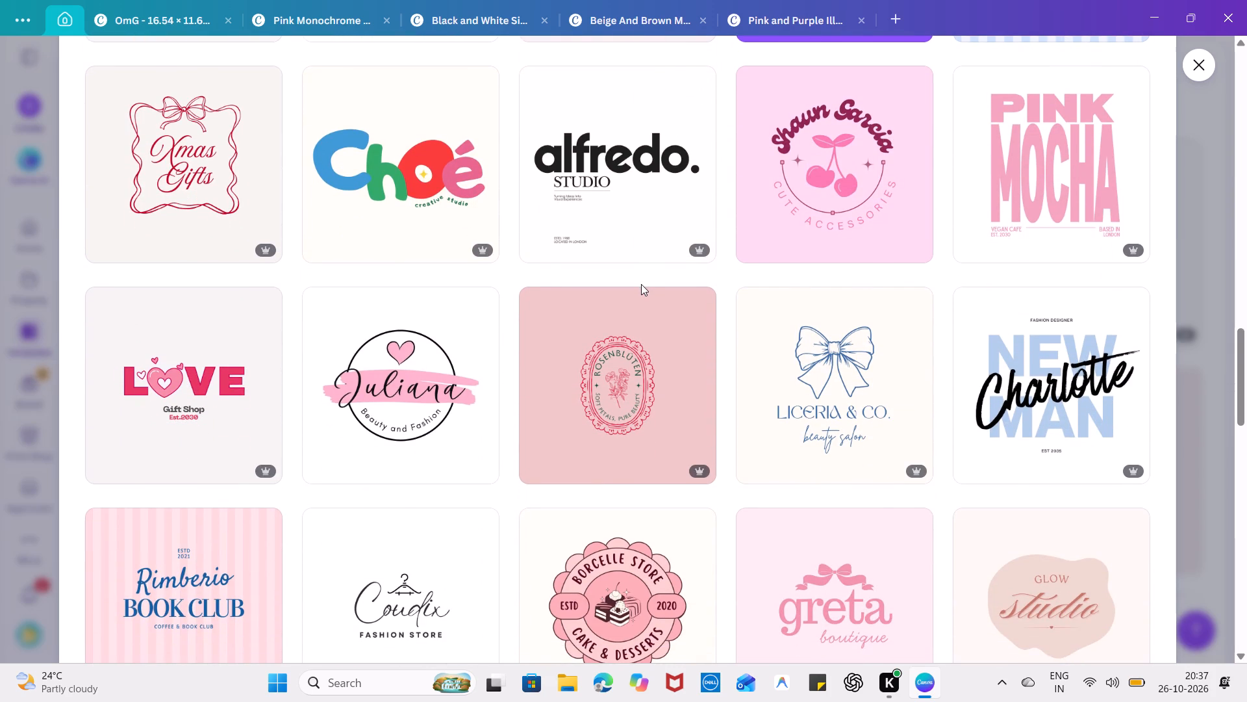
scroll(641, 284, down, 1)
scroll(641, 284, up, 3)
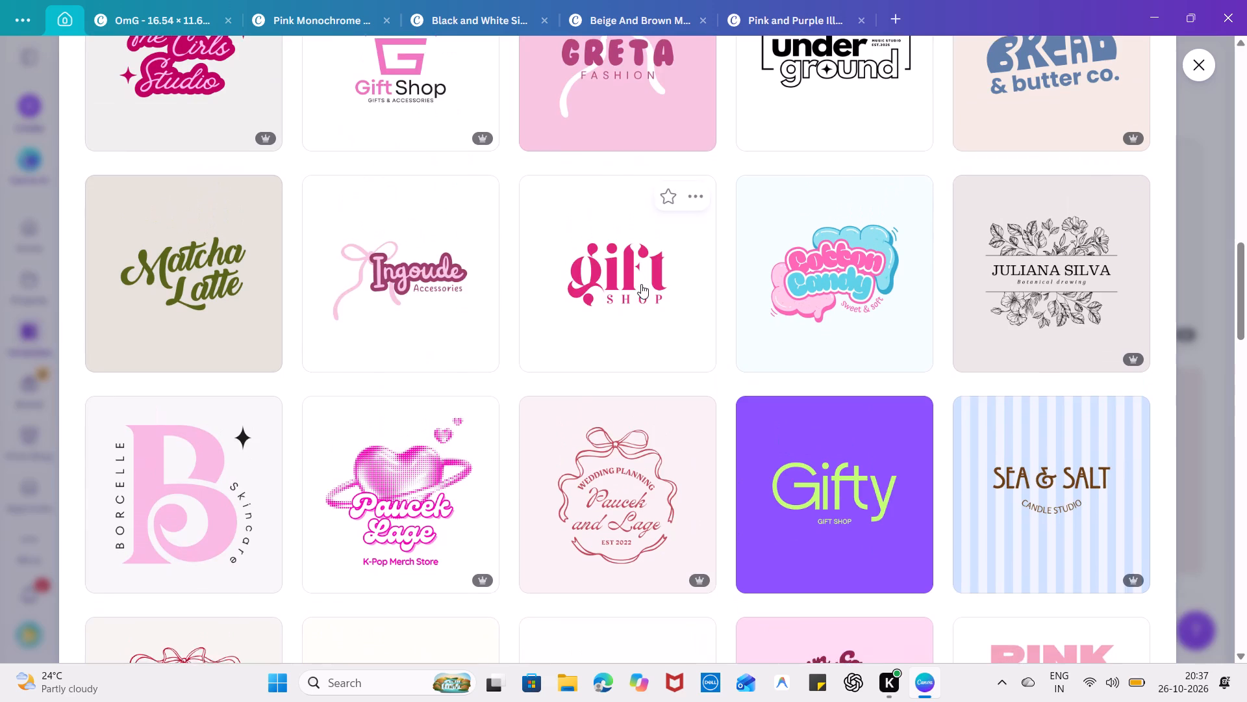
scroll(641, 284, up, 3)
click(636, 397)
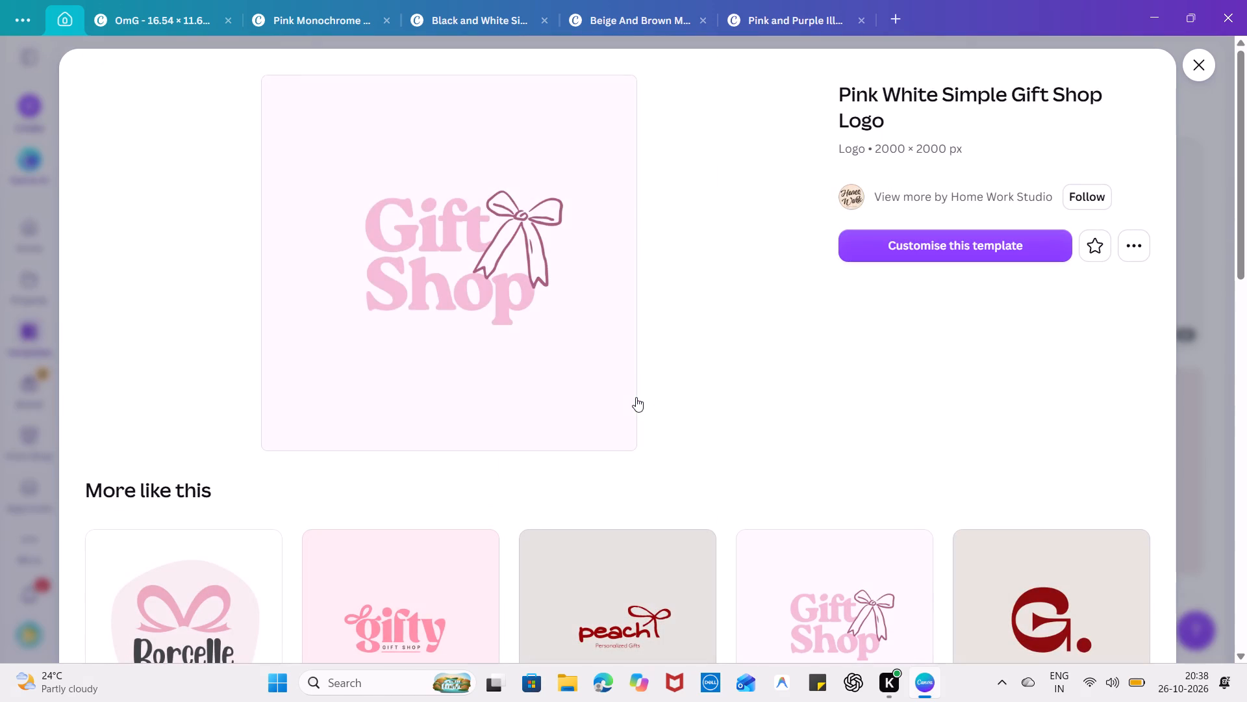
scroll(636, 397, down, 1)
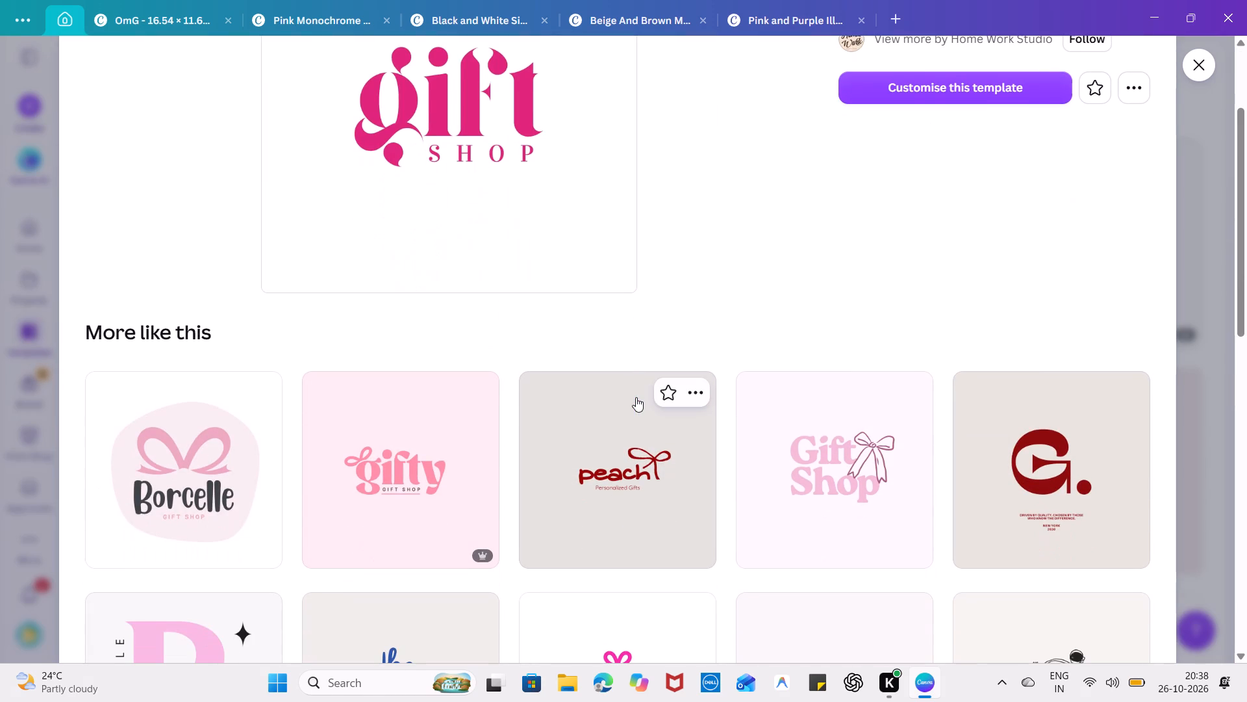
click(929, 94)
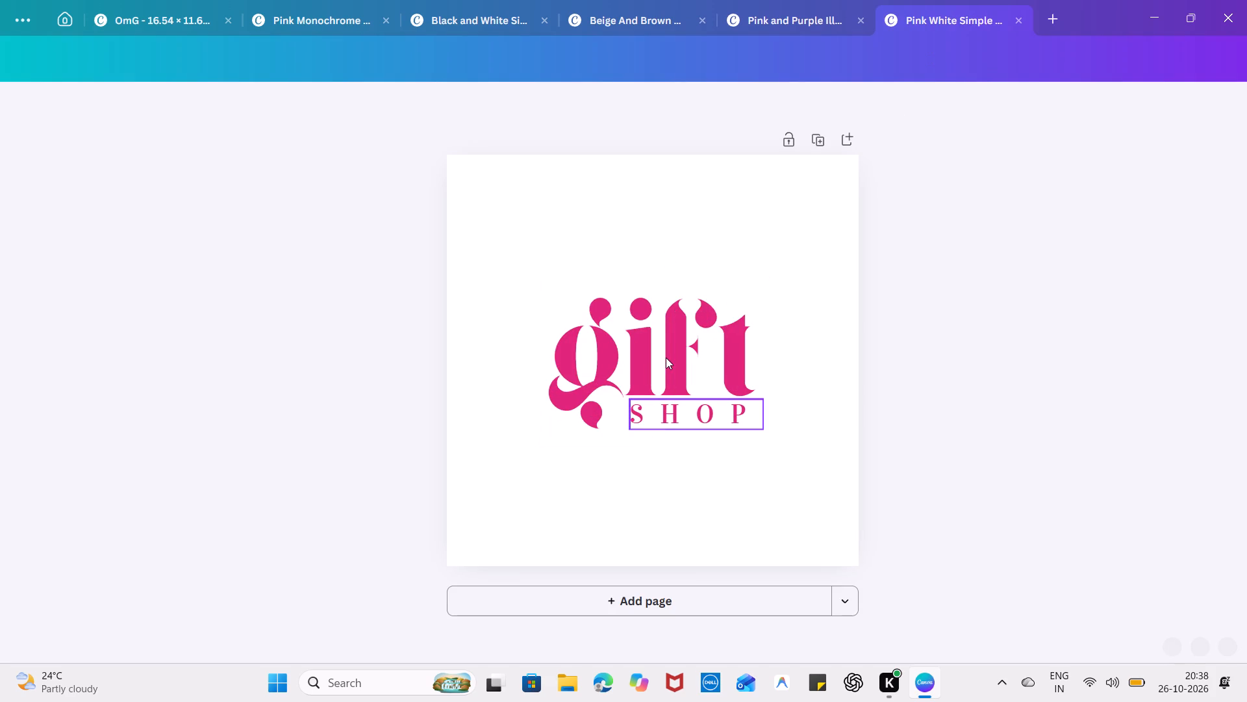
Replace the large pink word gift with Soul.
double_click(666, 357)
key(shift+s)
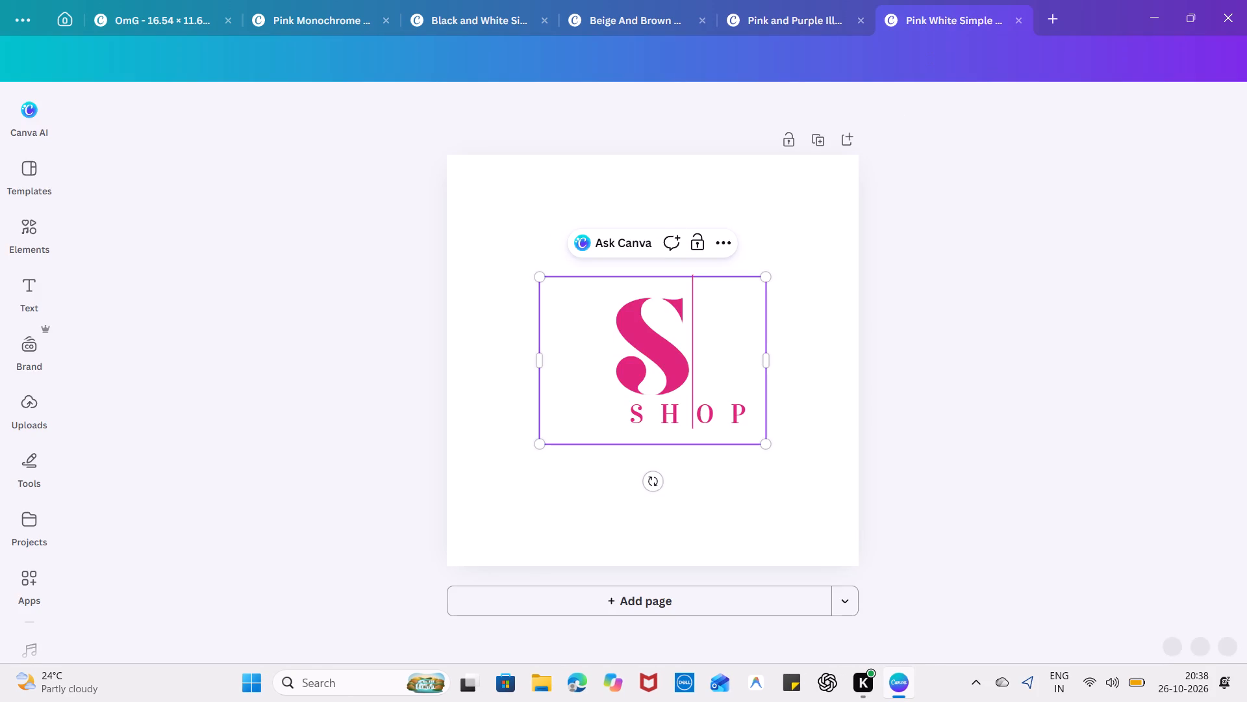
text(oul)
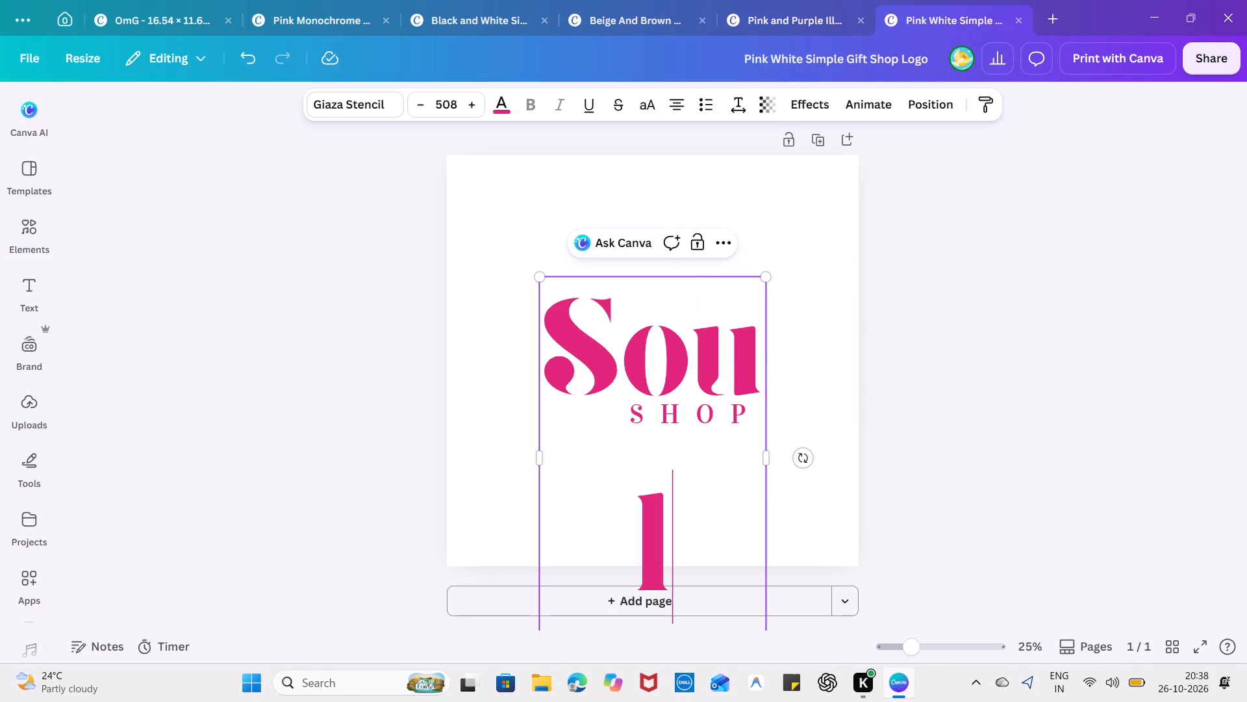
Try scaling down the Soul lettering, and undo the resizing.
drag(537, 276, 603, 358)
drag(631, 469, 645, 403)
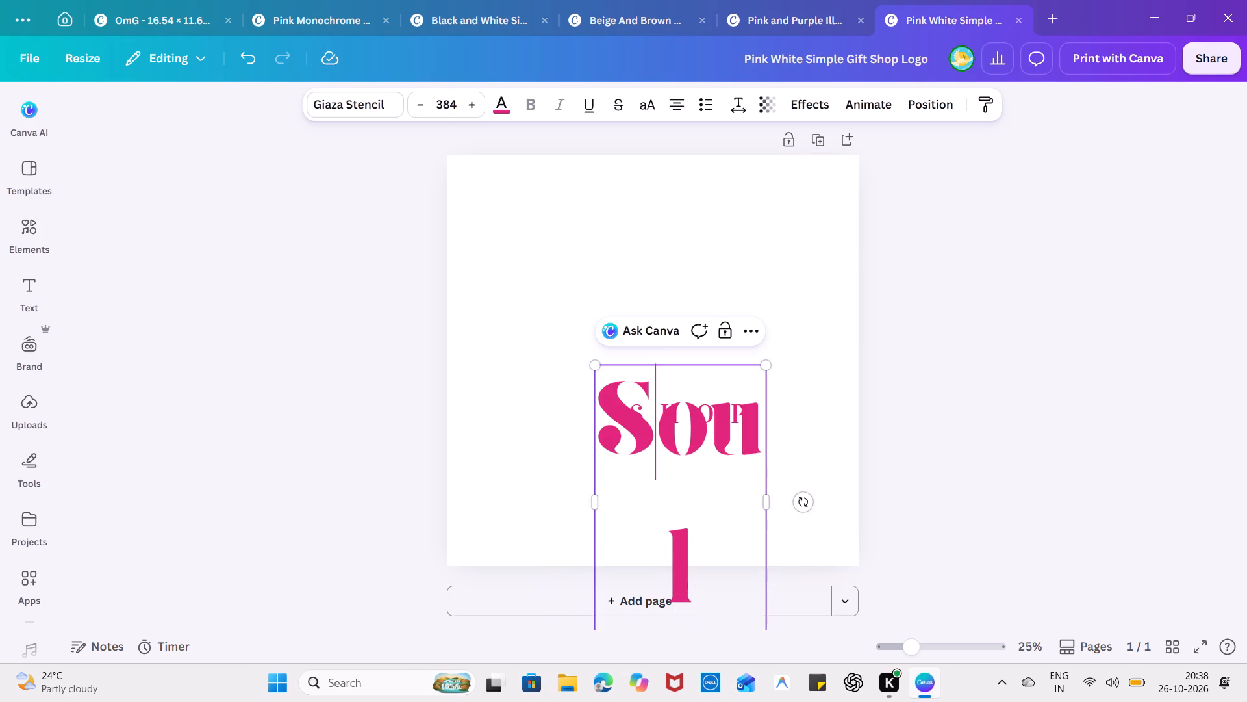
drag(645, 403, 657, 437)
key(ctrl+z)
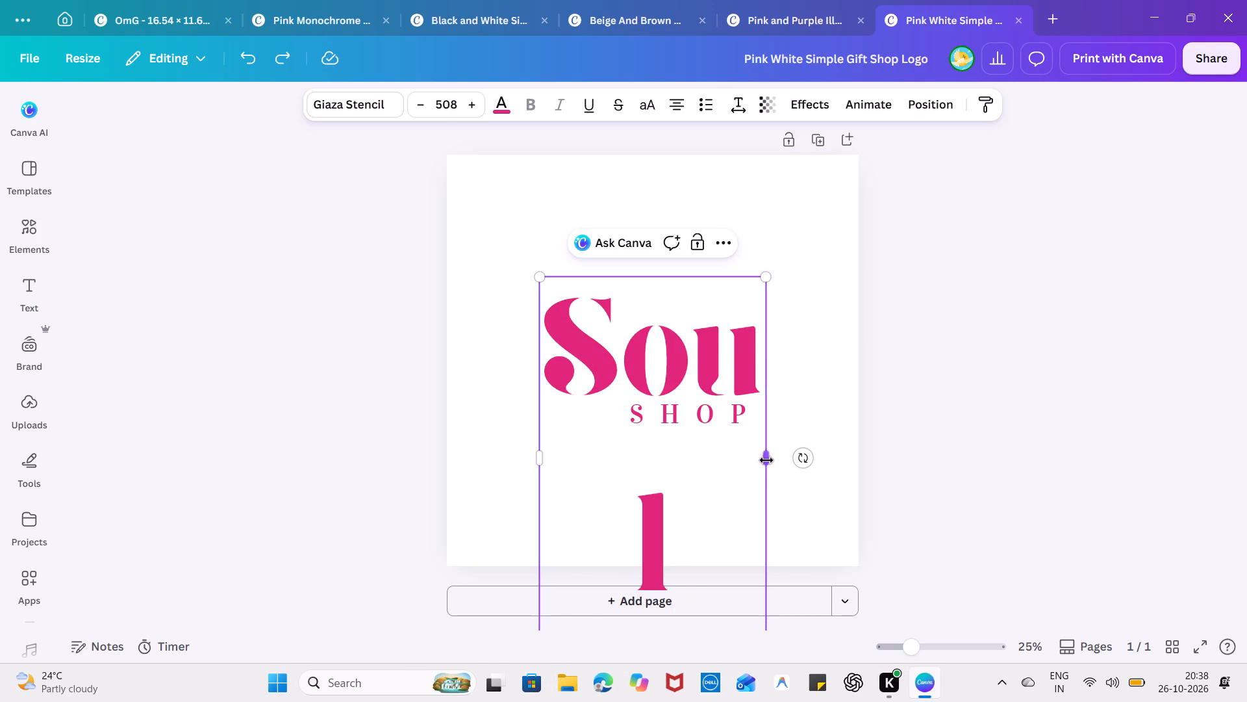
Widen the Soul text box so that the whole word fits on one line.
click(764, 458)
drag(764, 458, 779, 477)
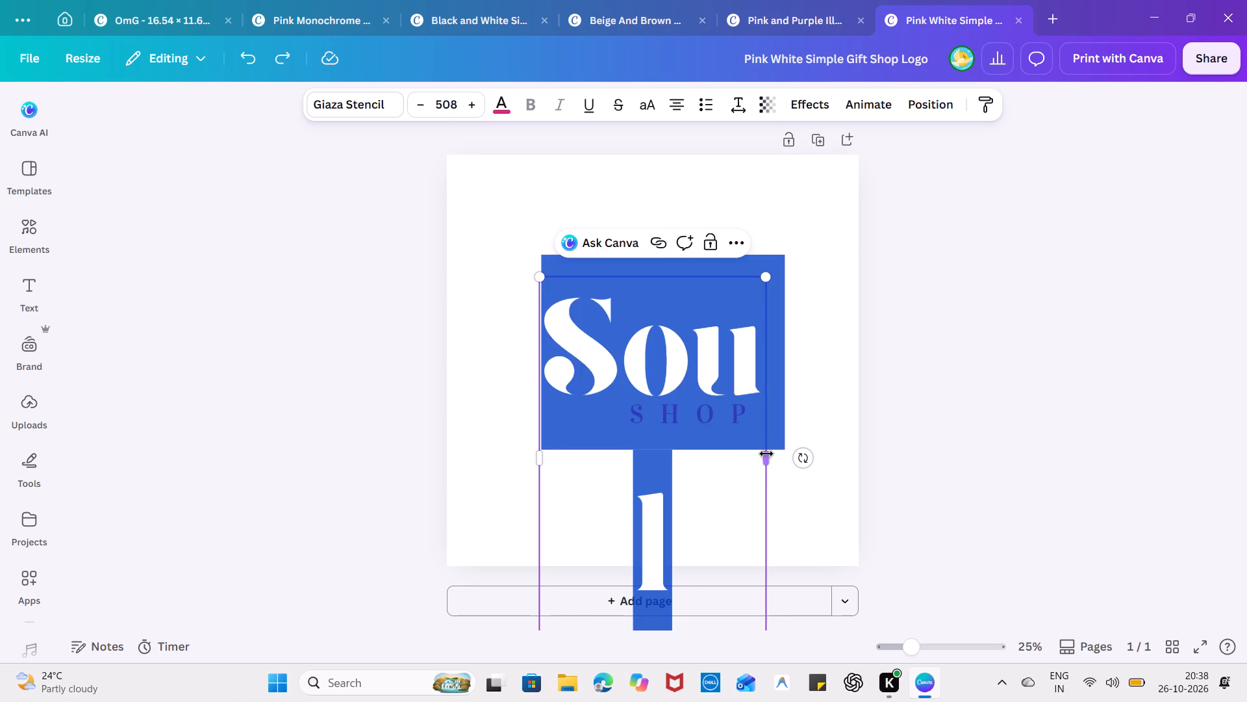
drag(766, 454, 818, 430)
click(884, 390)
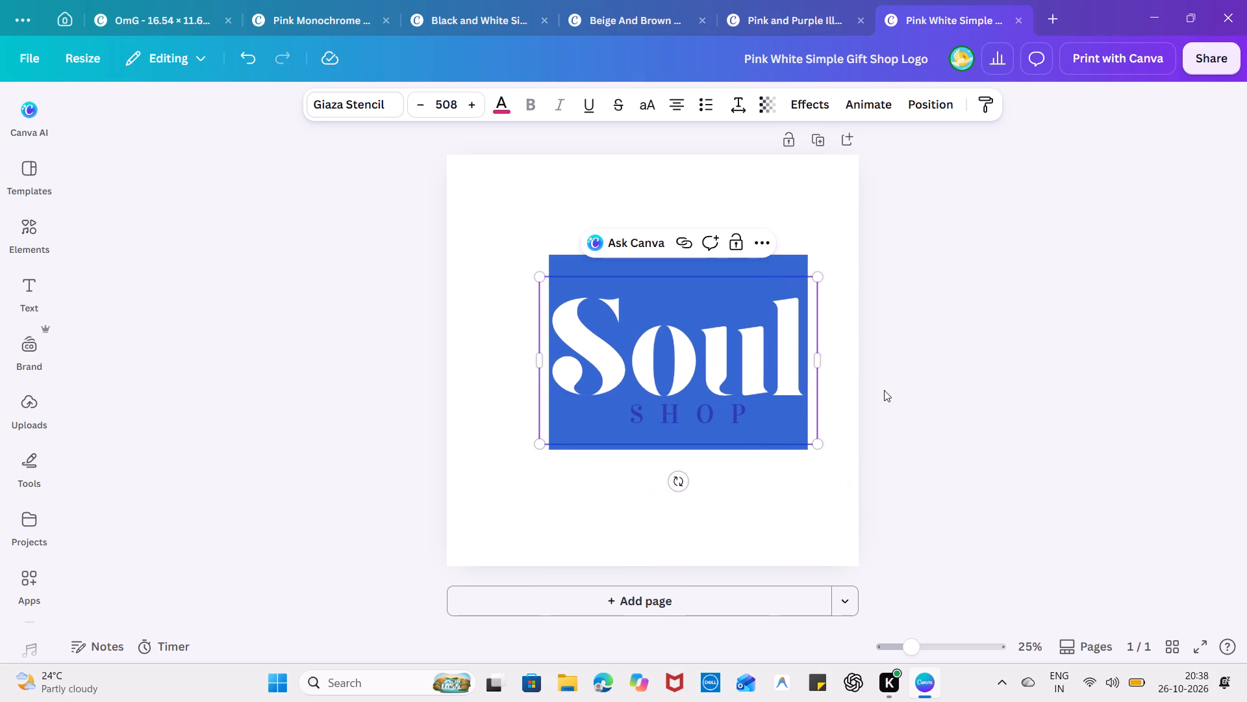
Replace the small SHOP text under Soul with GIFT.
double_click(689, 418)
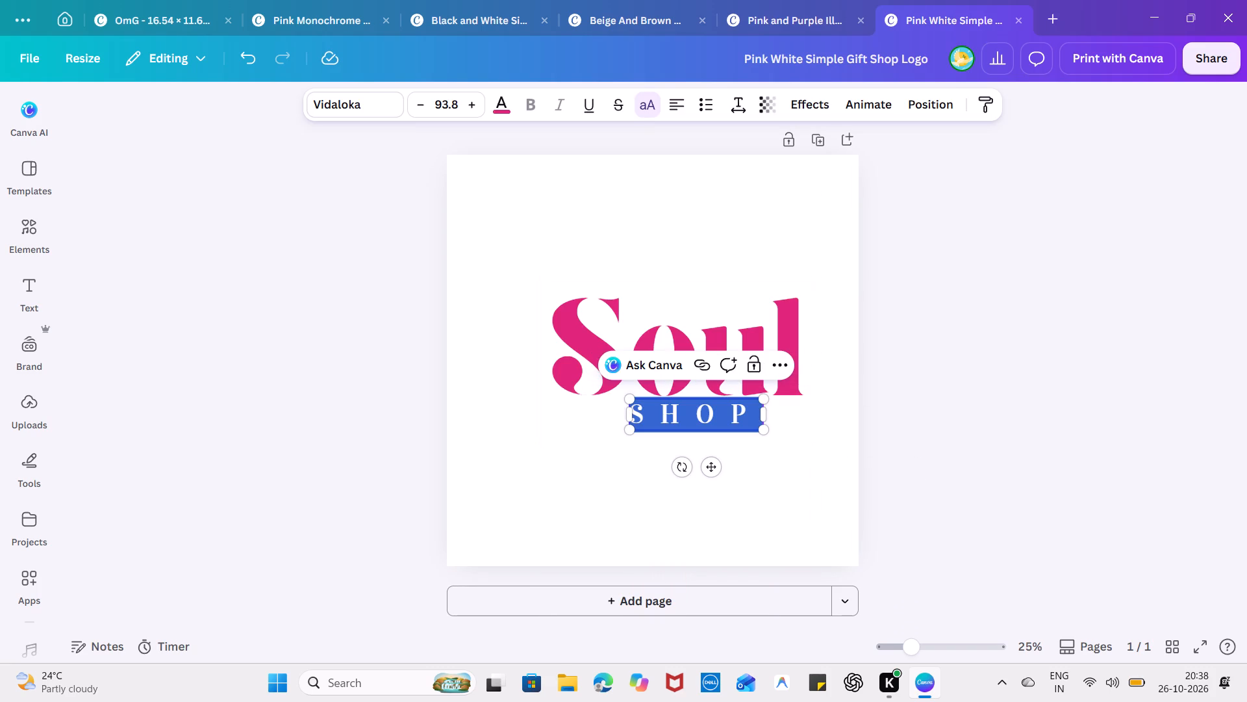
text(GIFT)
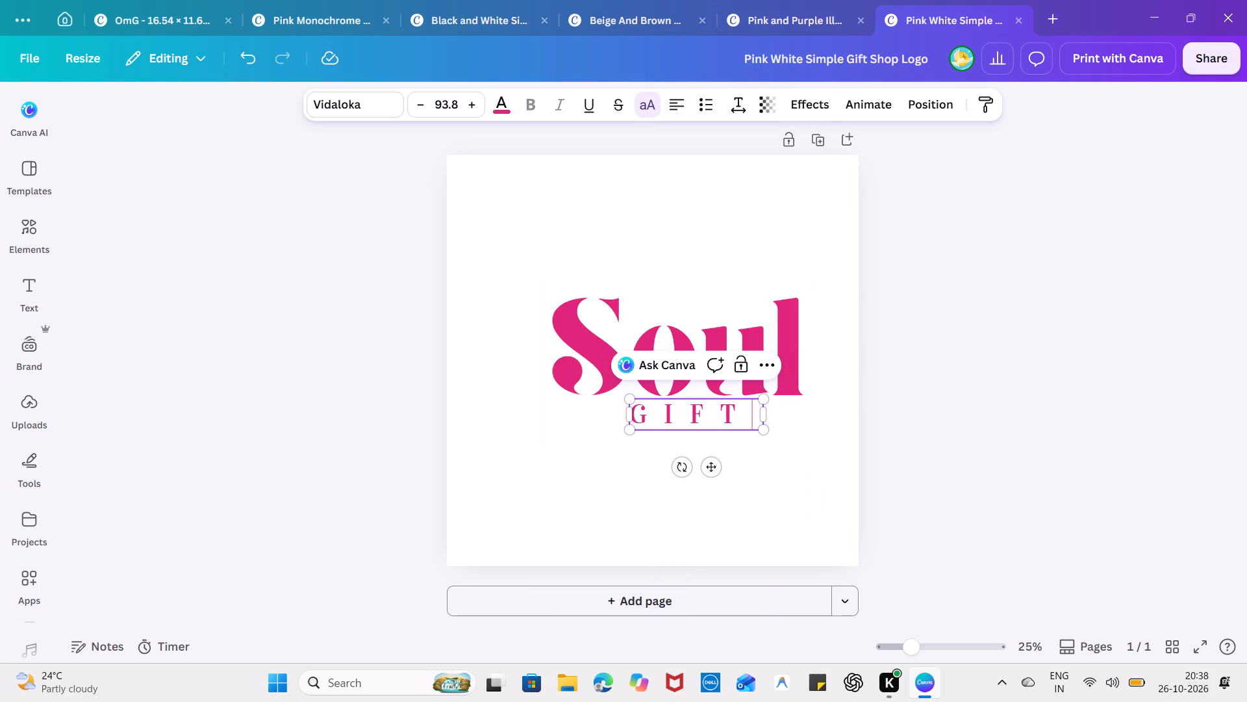
click(756, 427)
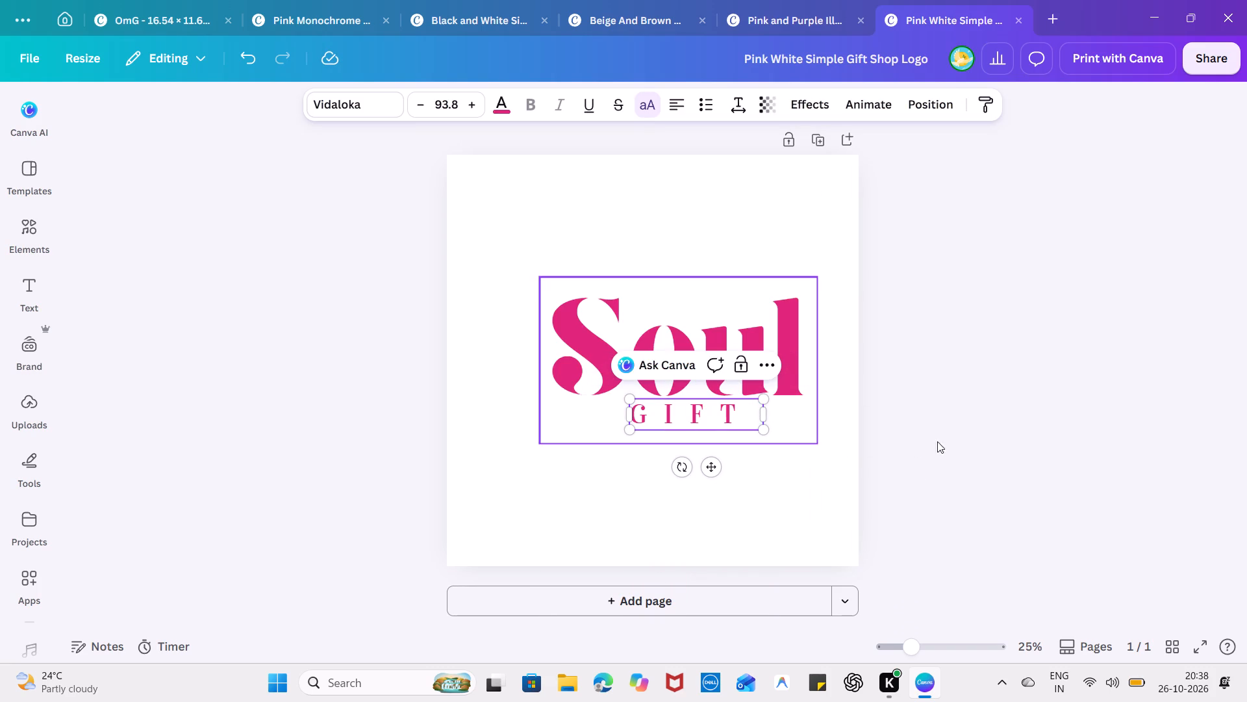
click(998, 414)
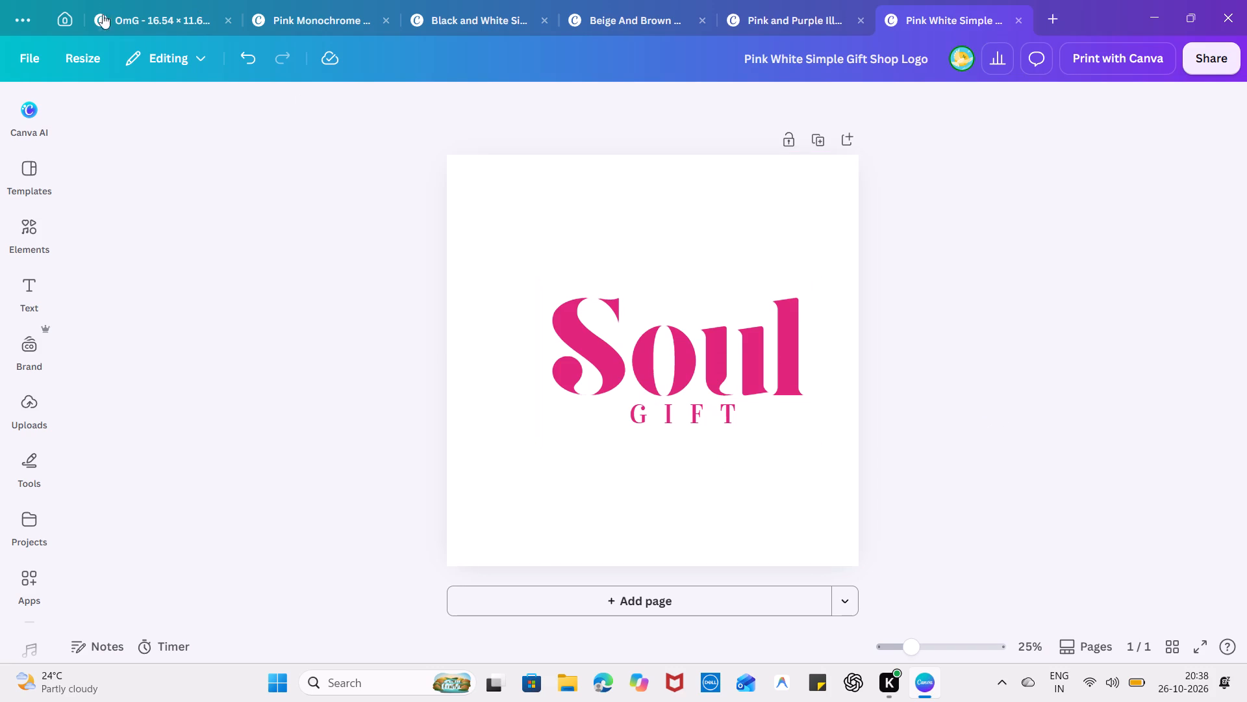
Return to the similar templates and open the Pink Bold Typography Gift Shop Logo with the gifty lettering for editing.
click(66, 12)
scroll(575, 290, down, 1)
click(405, 326)
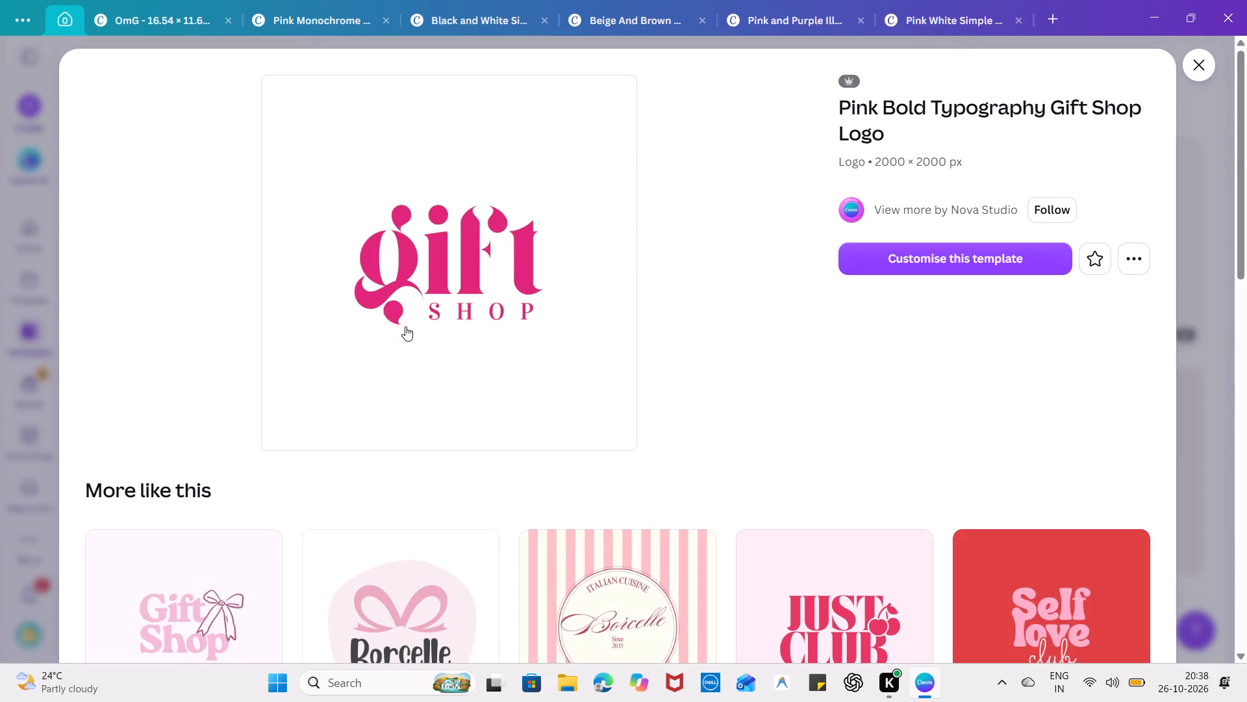
click(578, 270)
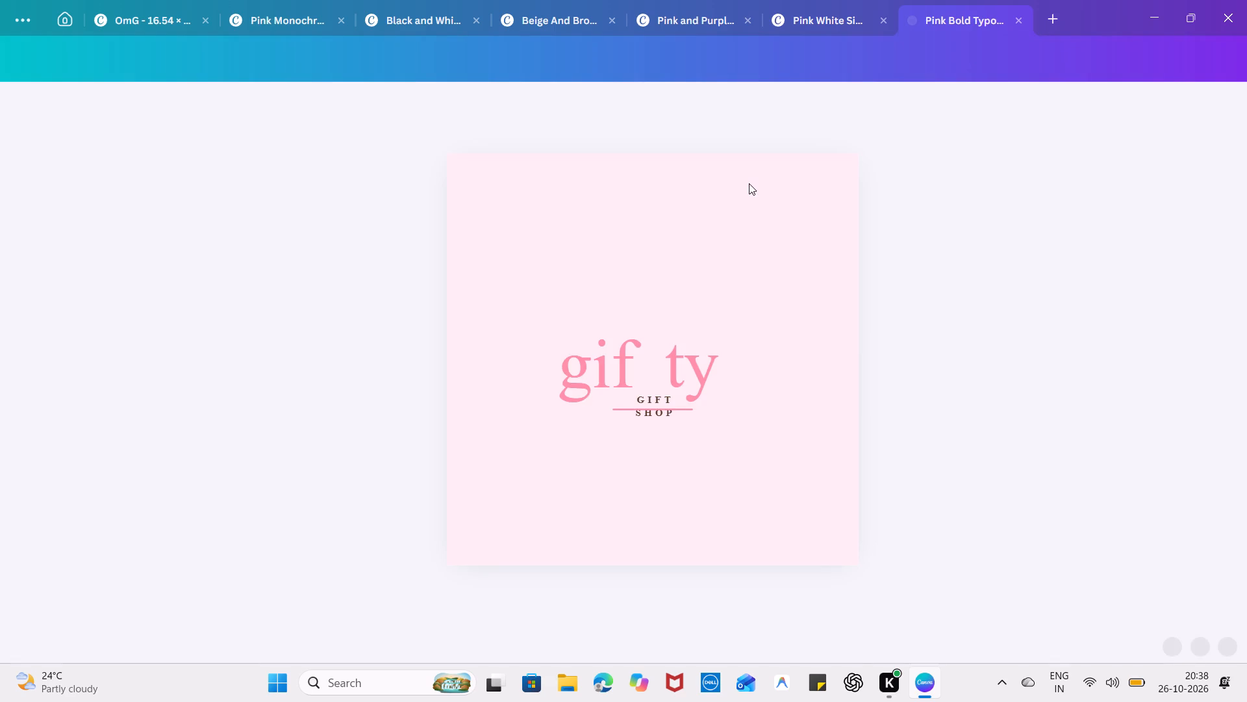
Replace the gif part of the gifty lettering with SOUL and widen its text box to fit one line.
double_click(655, 375)
triple_click(734, 370)
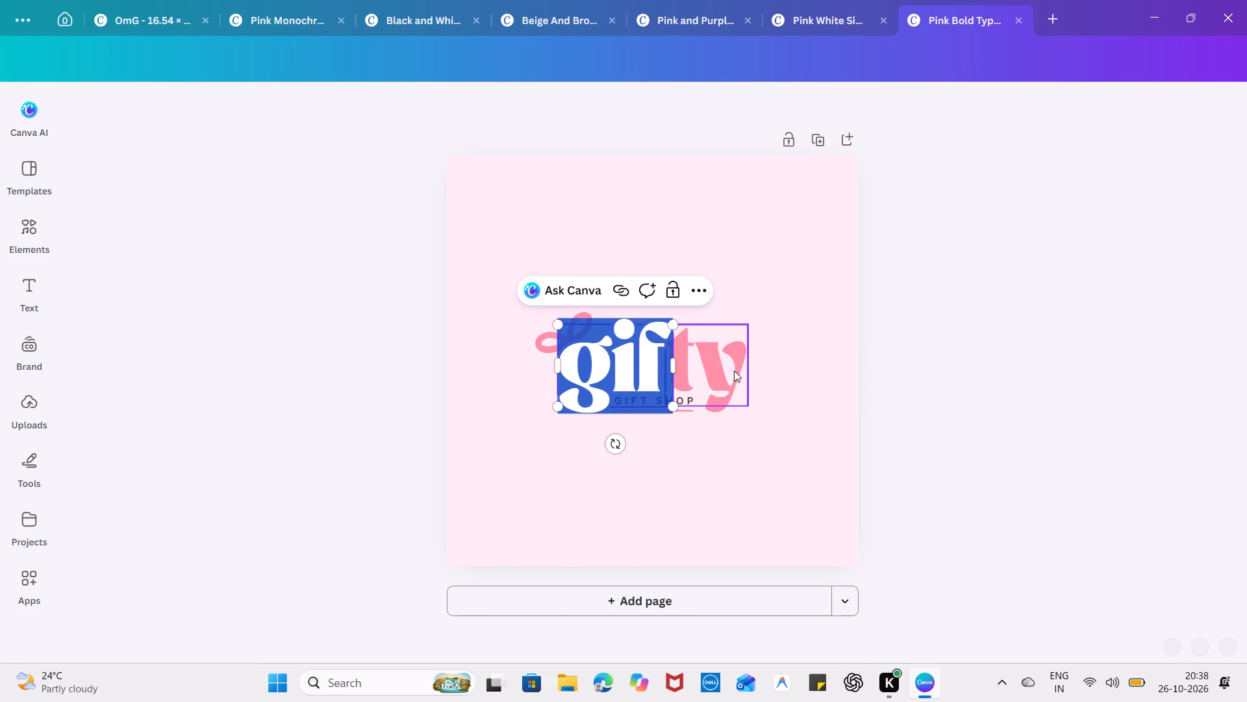
double_click(608, 376)
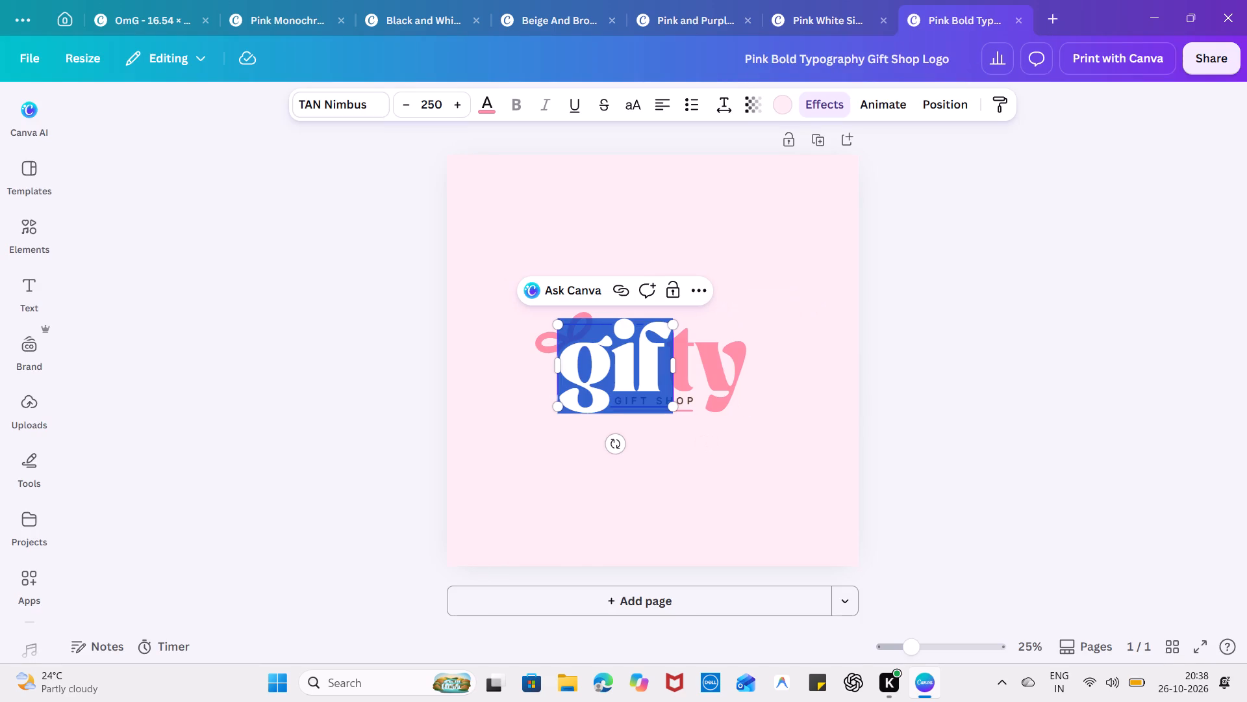
text(SOULG)
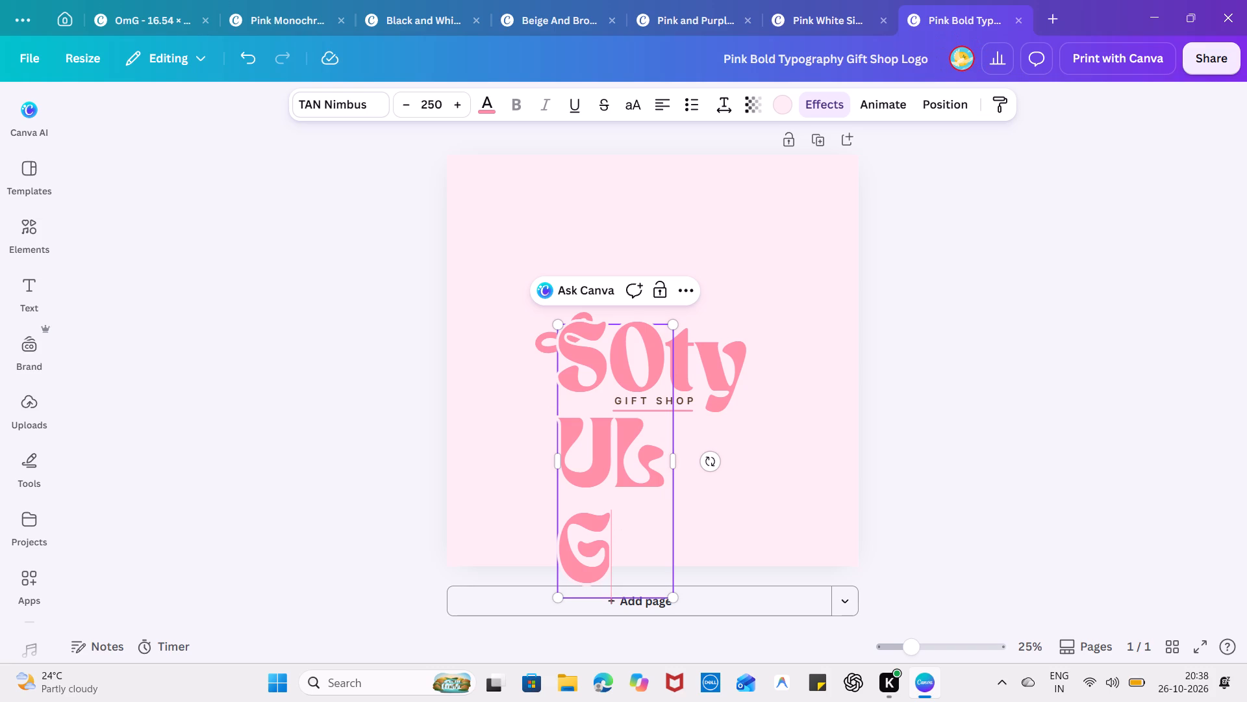
key(shift+BackSpace)
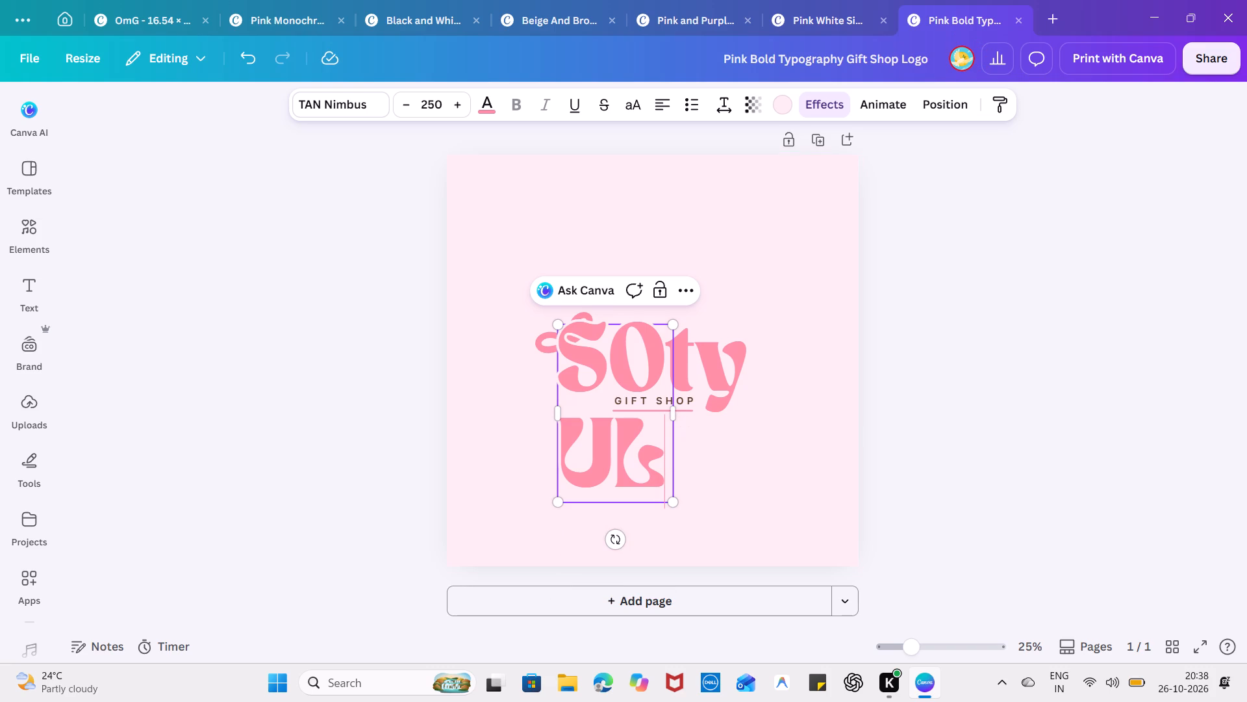
drag(674, 412, 745, 399)
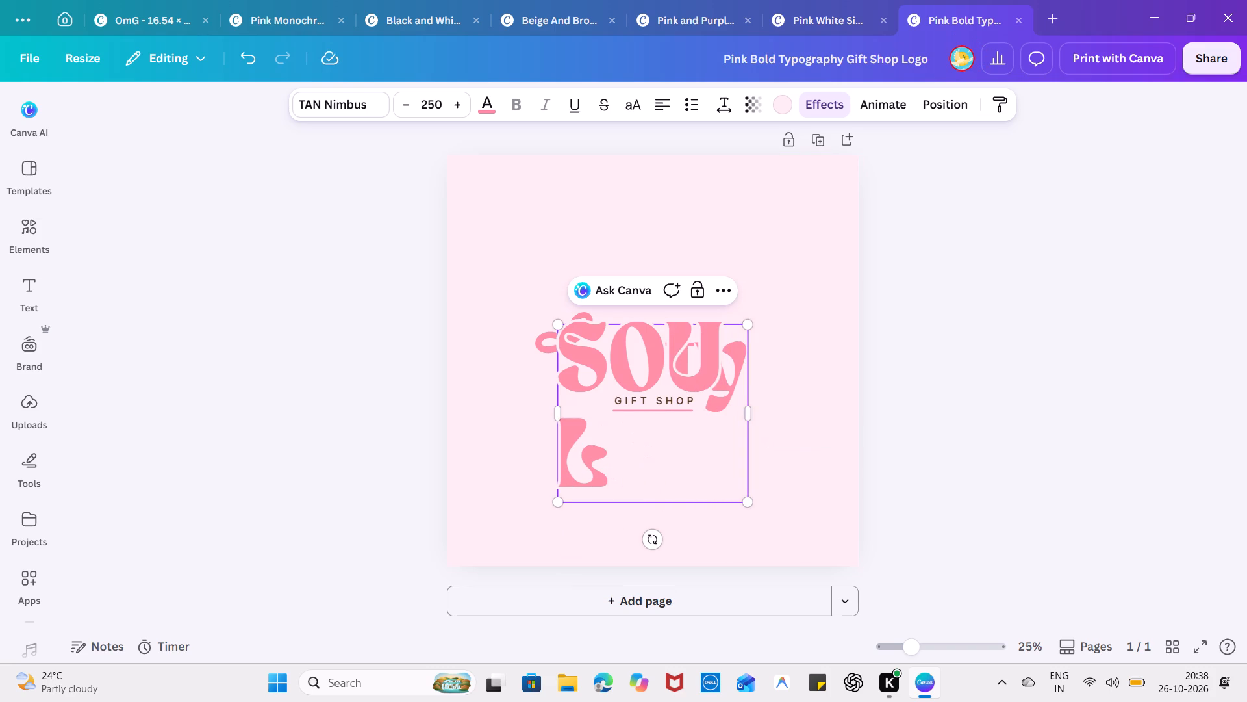
drag(753, 413, 801, 404)
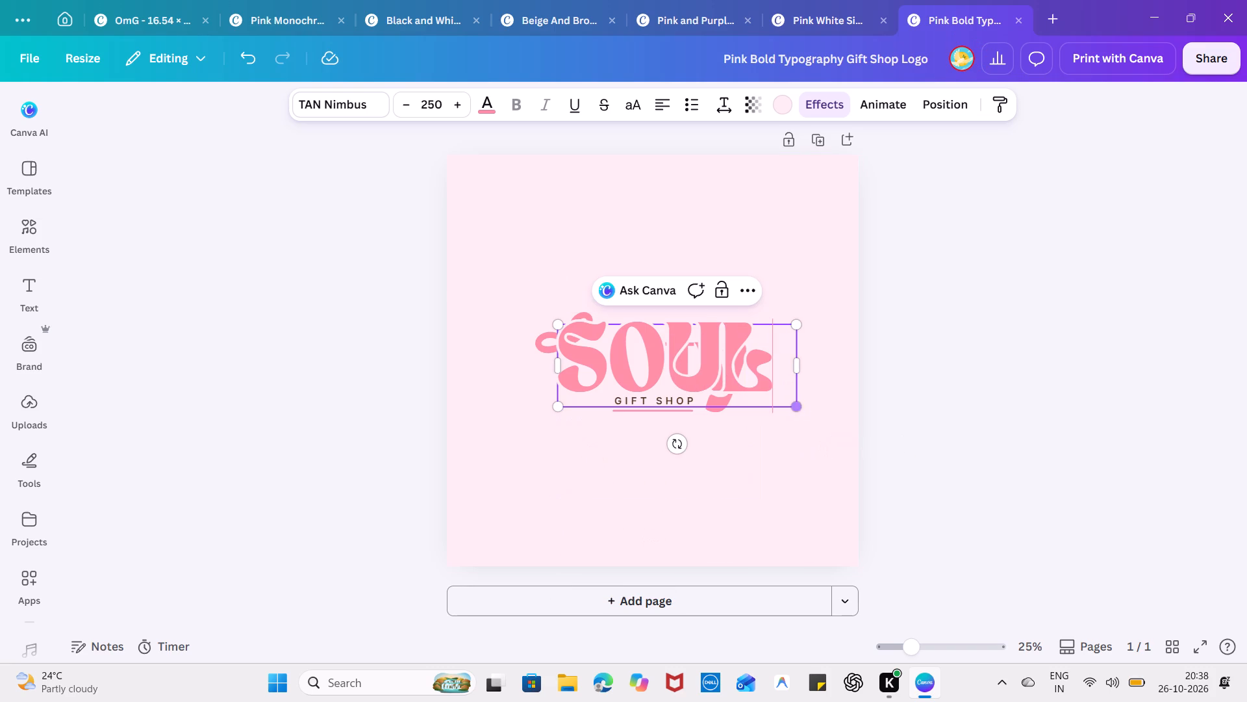
Move the SOUL lettering left to the page's left edge, uncovering more of the ty lettering.
drag(696, 376, 646, 387)
click(735, 444)
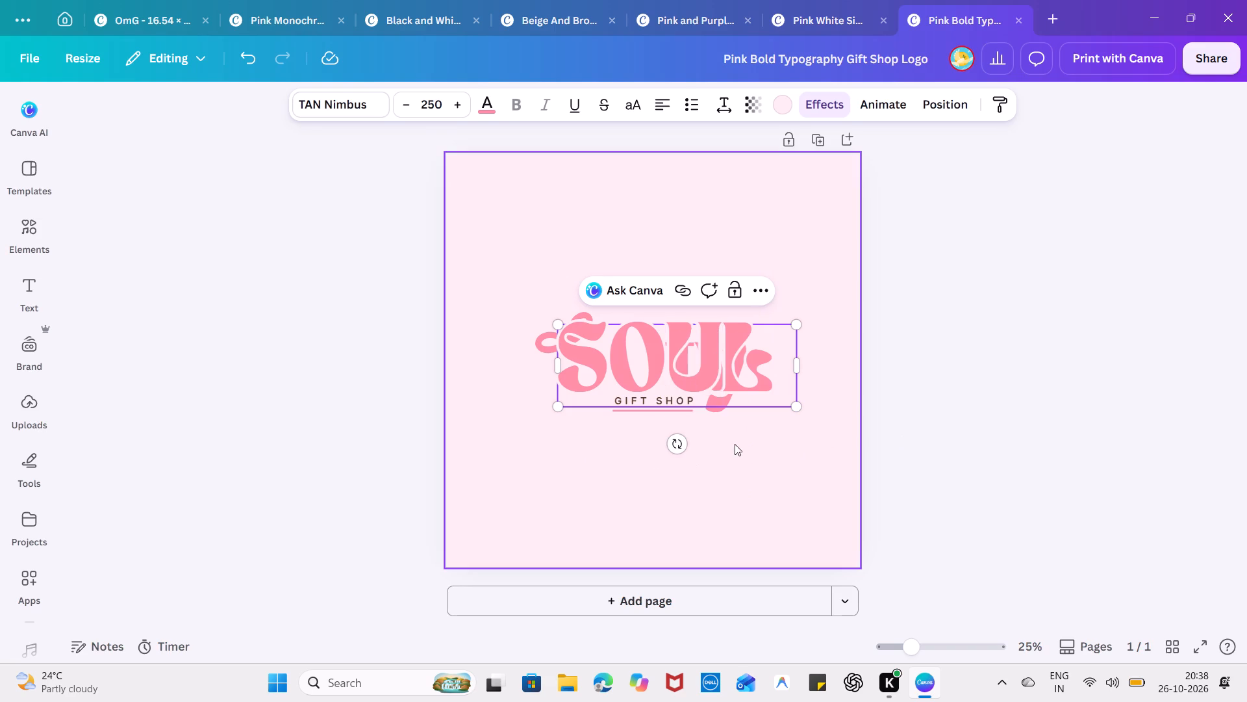
drag(775, 380, 683, 388)
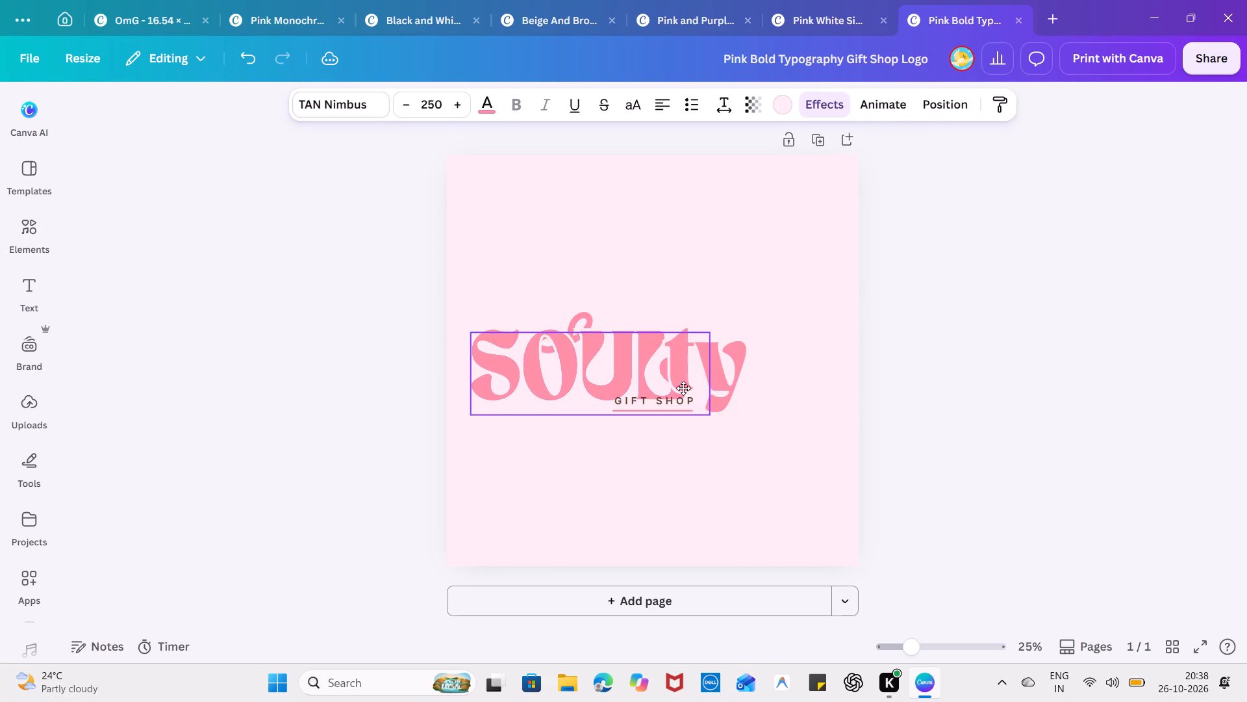
drag(683, 388, 671, 389)
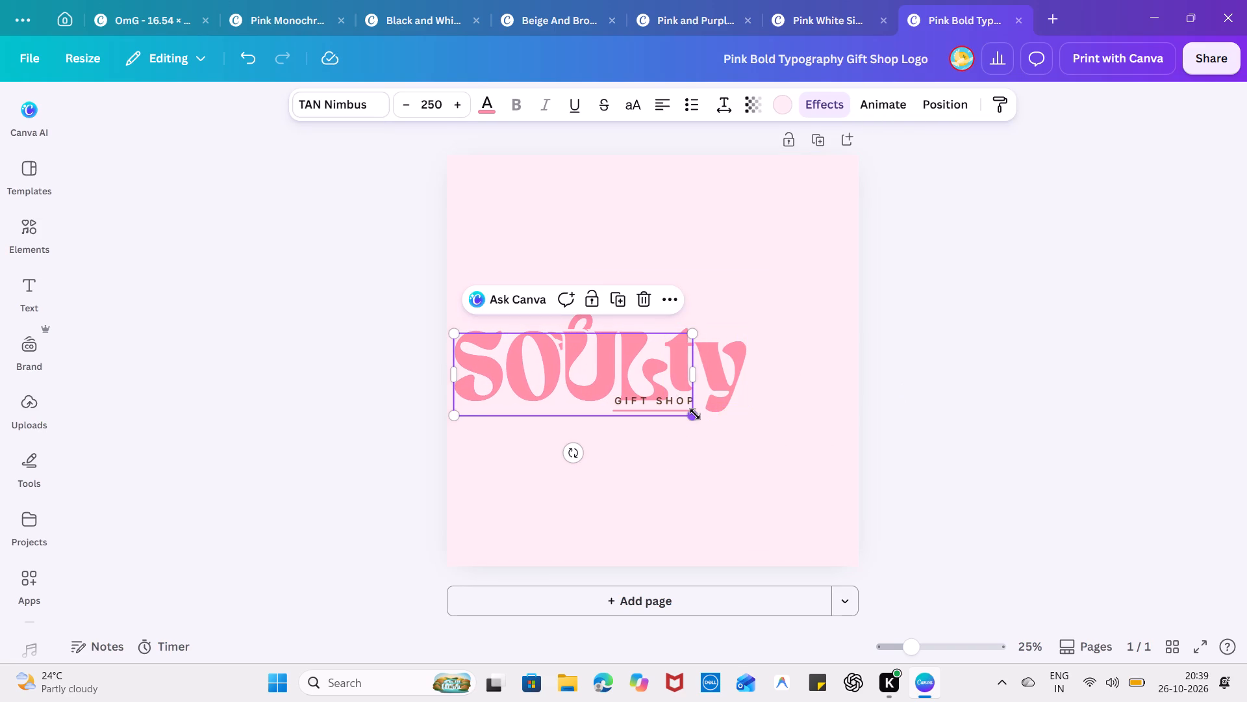
Shrink the SOUL lettering to font size 153 and place it under the looped flourish, directly beside the ty lettering.
drag(695, 414, 601, 387)
drag(540, 365, 589, 376)
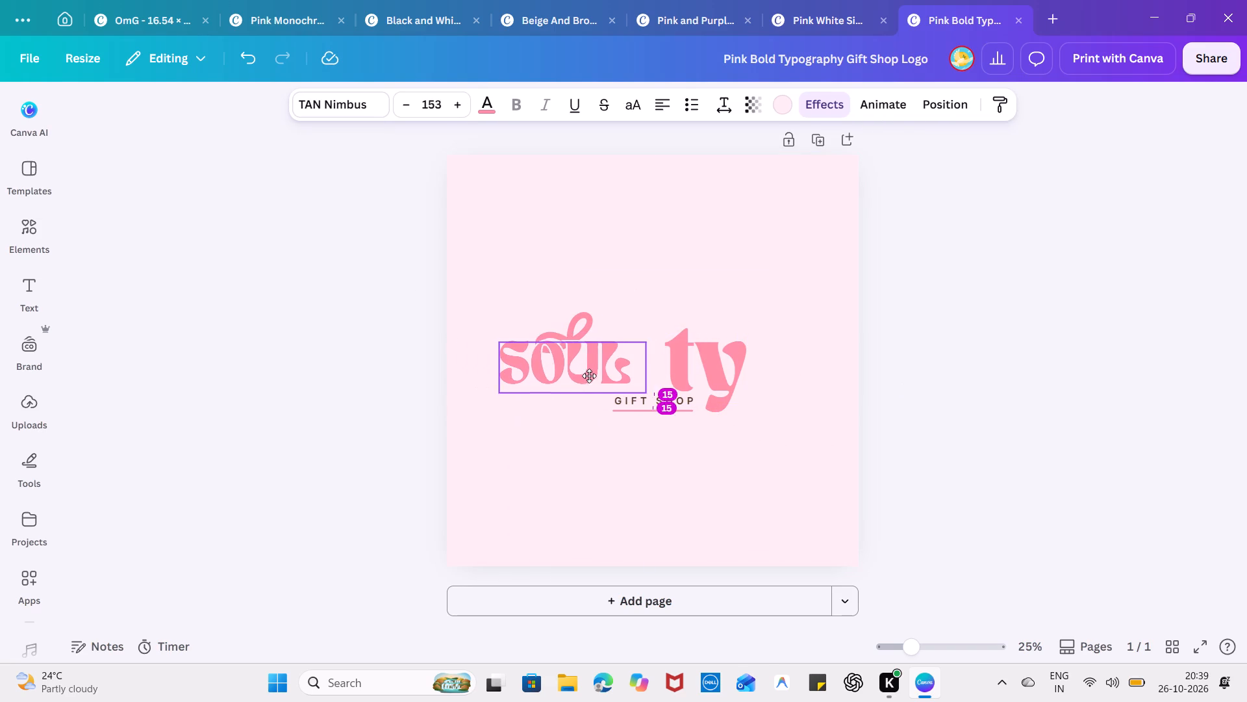
drag(589, 376, 616, 377)
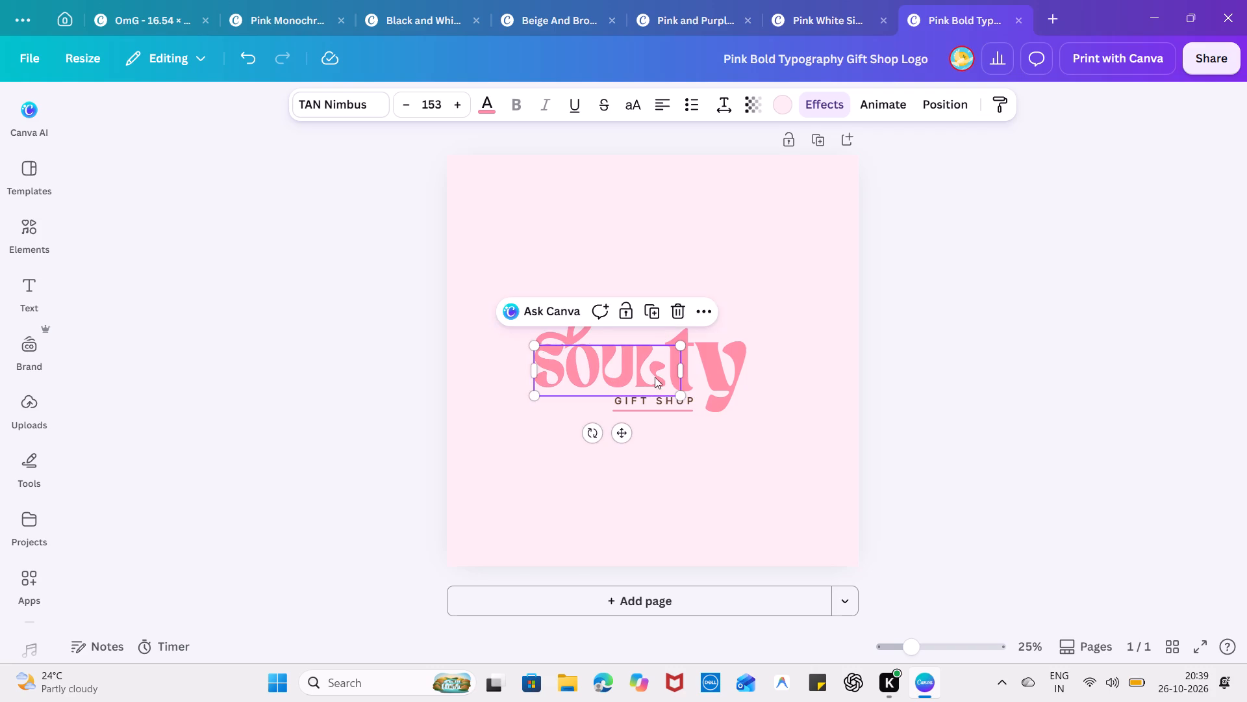
Replace the ty lettering with GIFT and widen its text box to fit one line.
double_click(703, 378)
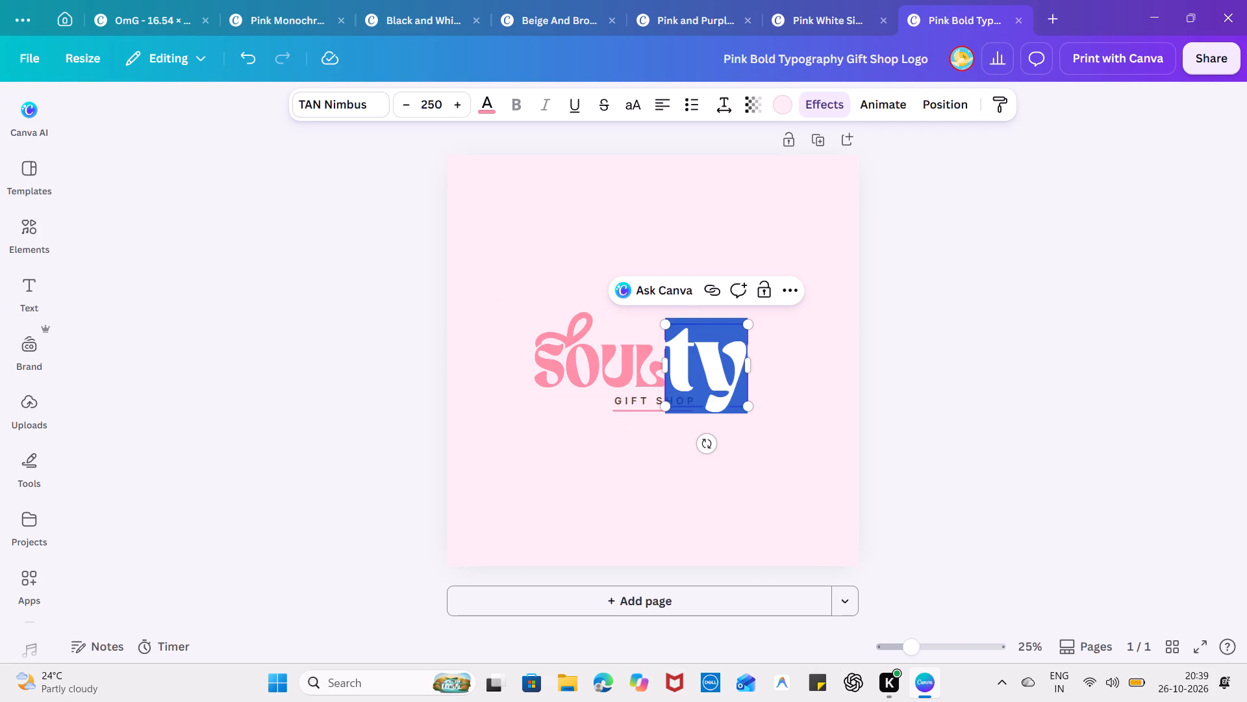
text(GIFT)
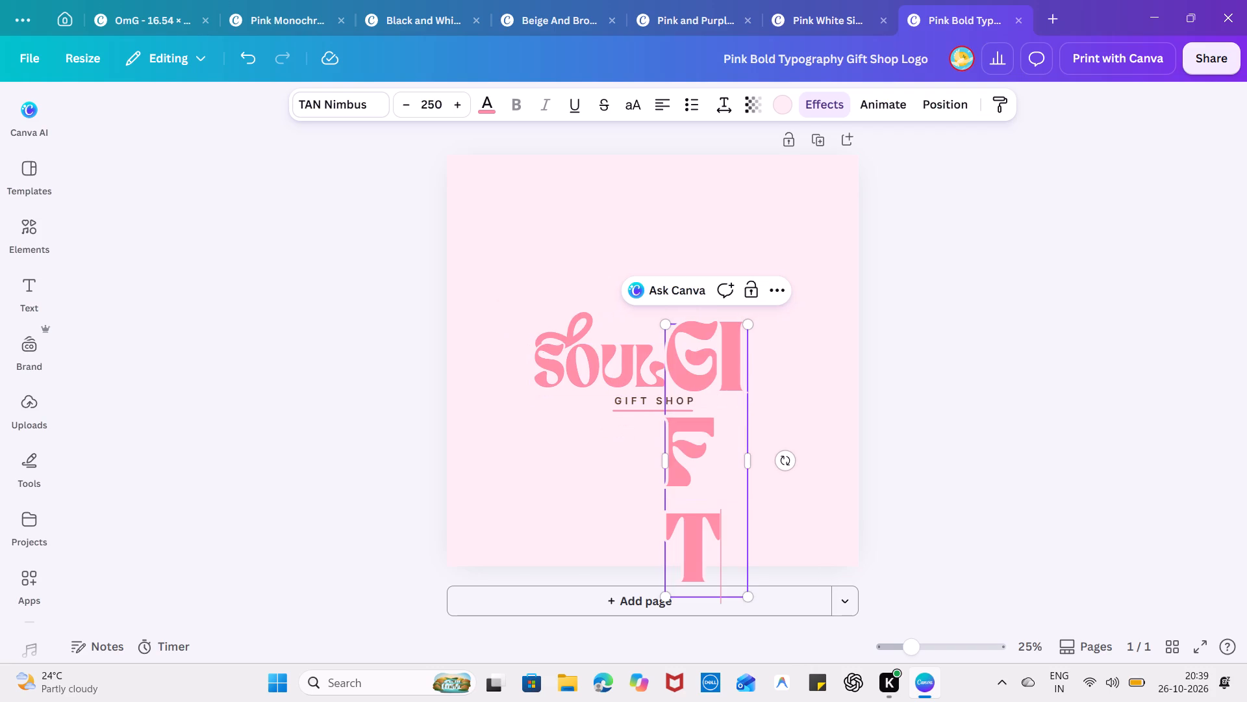
drag(749, 463, 886, 386)
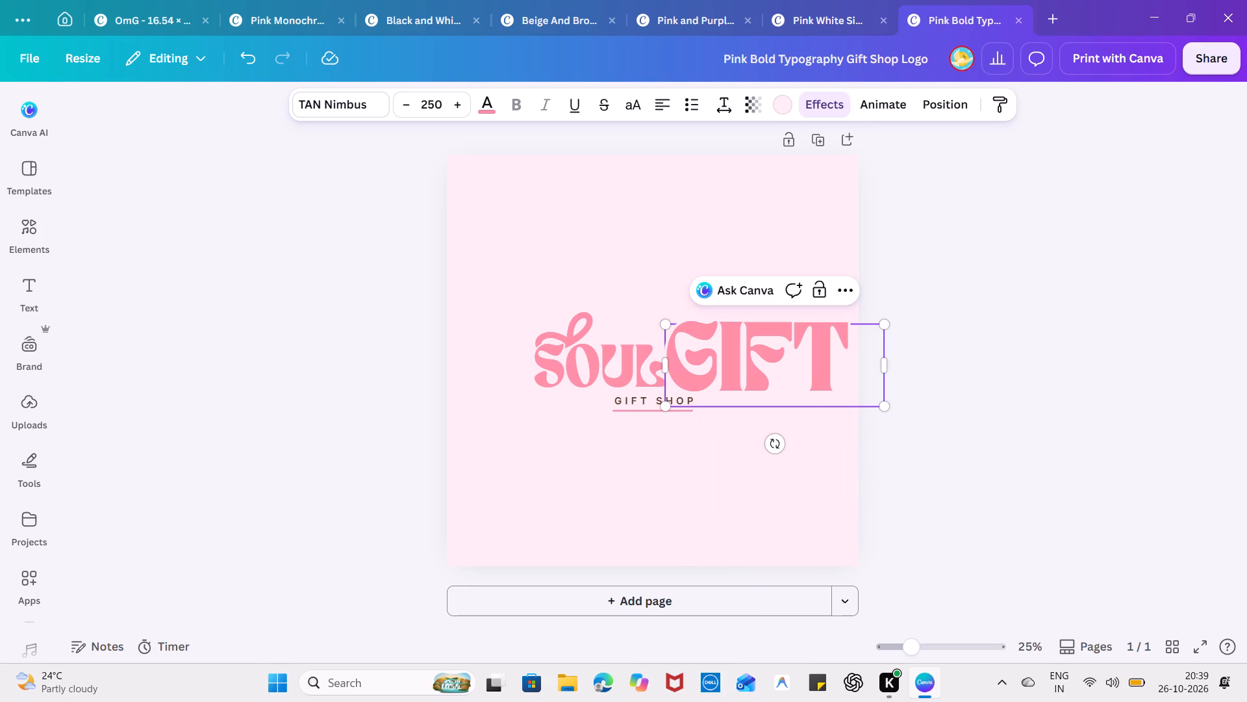
Shrink the GIFT lettering to font size 157 and align it directly after SOUL so both read as one word.
drag(671, 325, 737, 348)
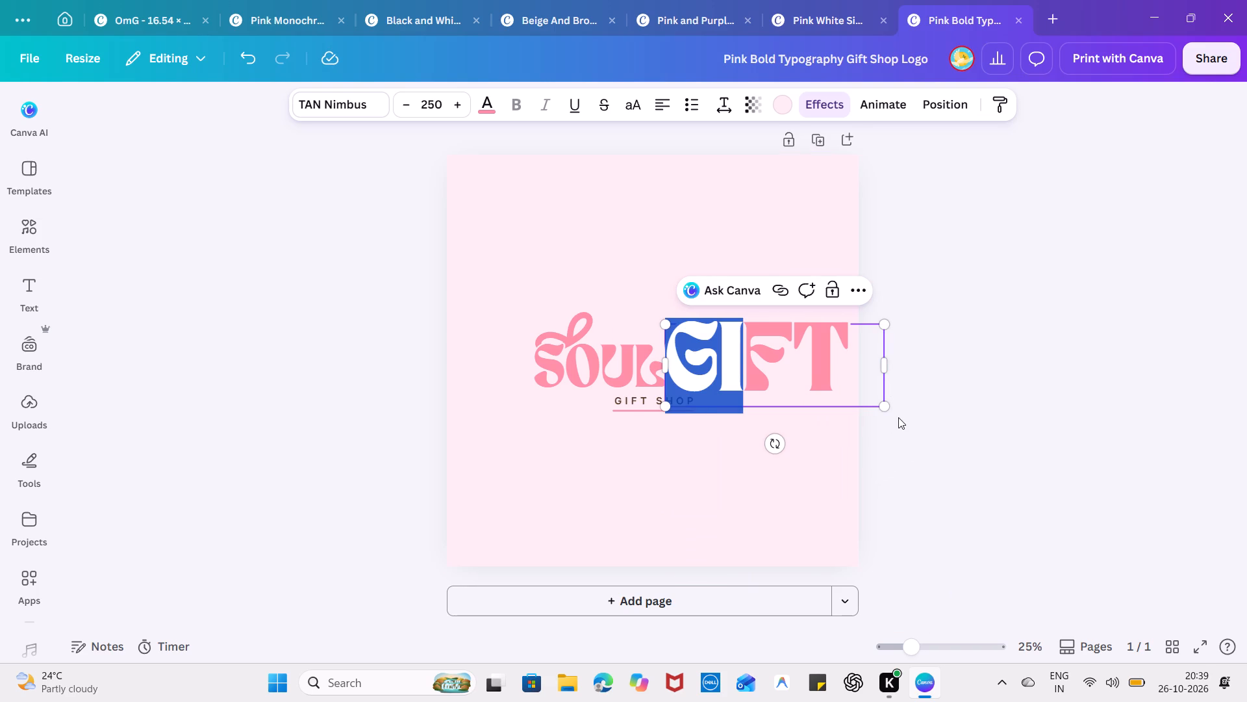
drag(898, 417, 861, 374)
click(861, 374)
click(815, 367)
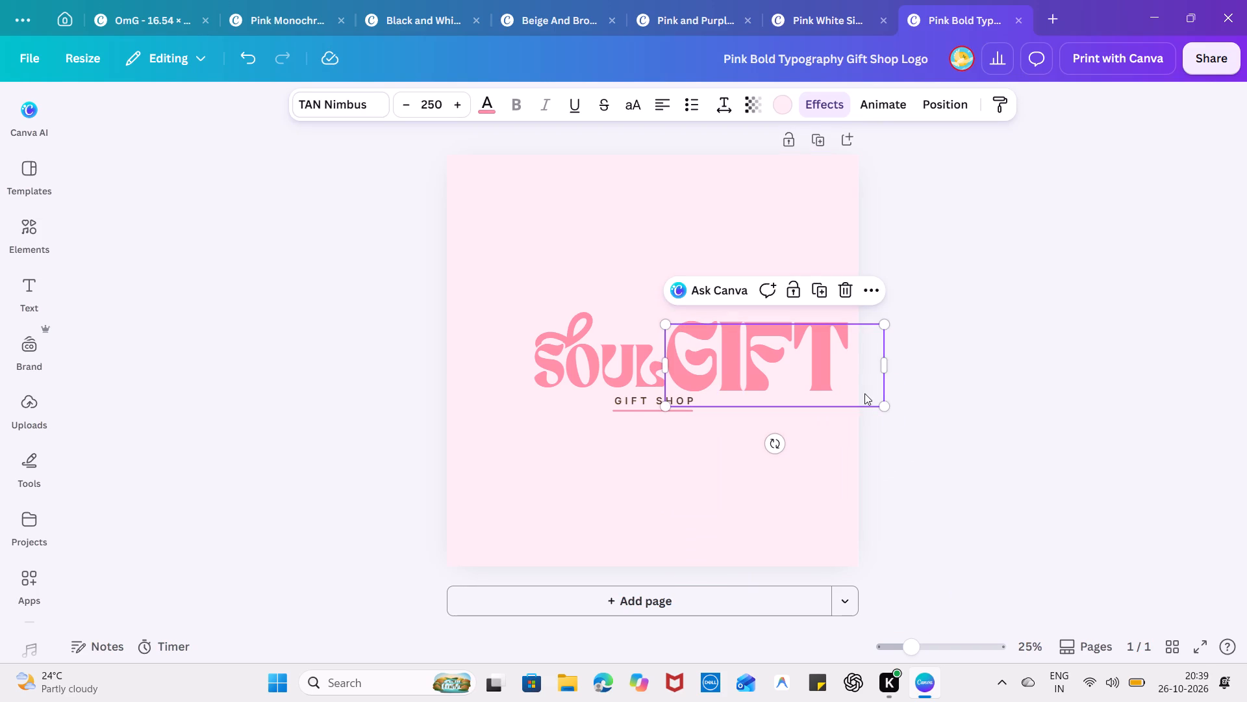
click(881, 400)
click(885, 404)
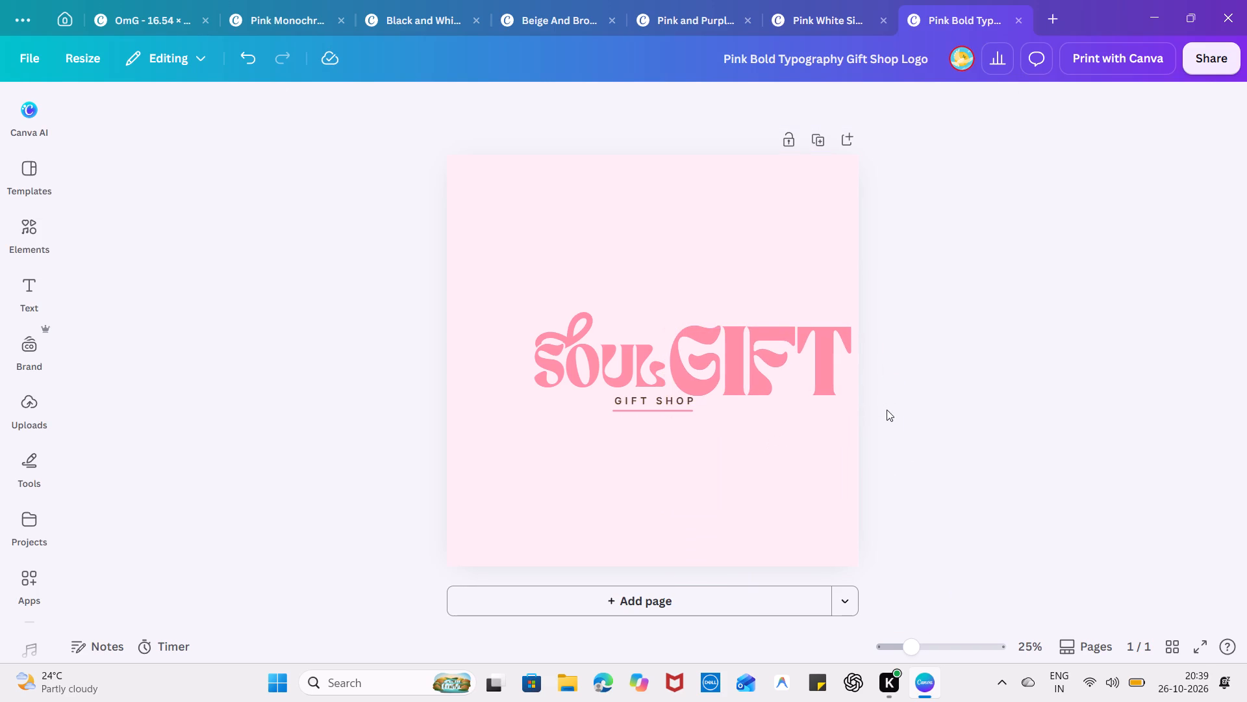
click(822, 367)
drag(892, 408, 812, 392)
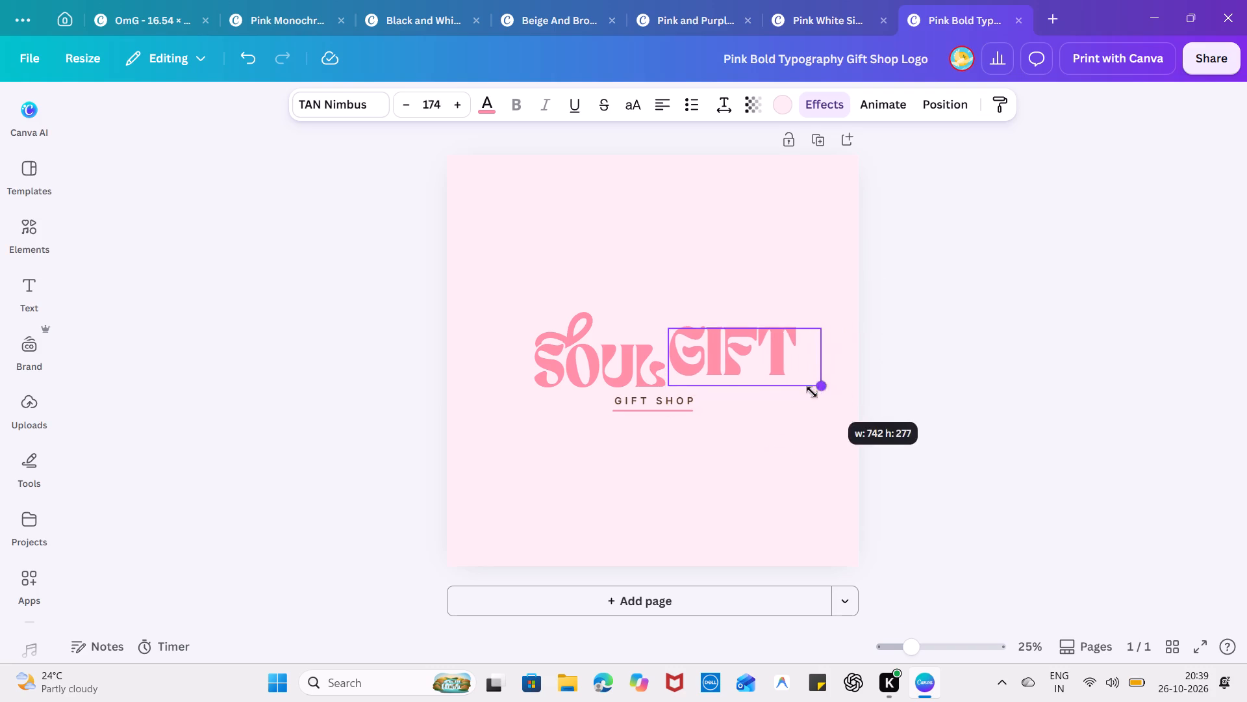
drag(812, 392, 807, 391)
drag(757, 359, 754, 375)
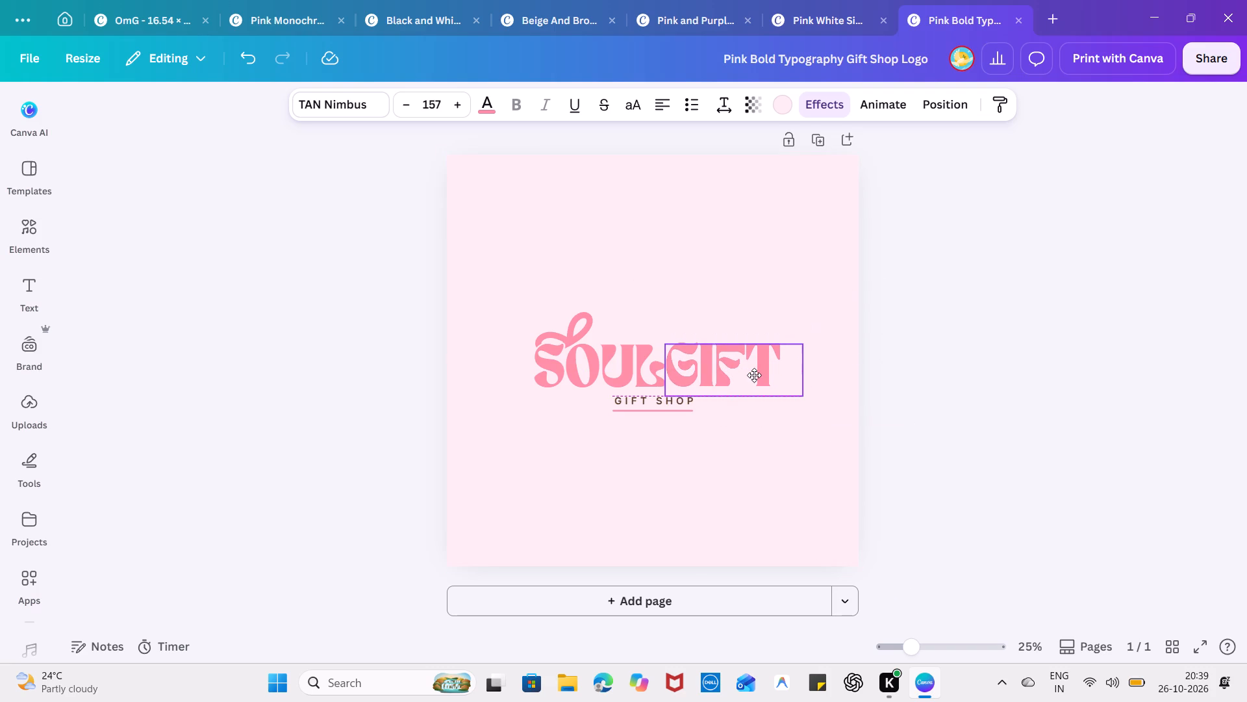
drag(754, 375, 754, 376)
click(754, 376)
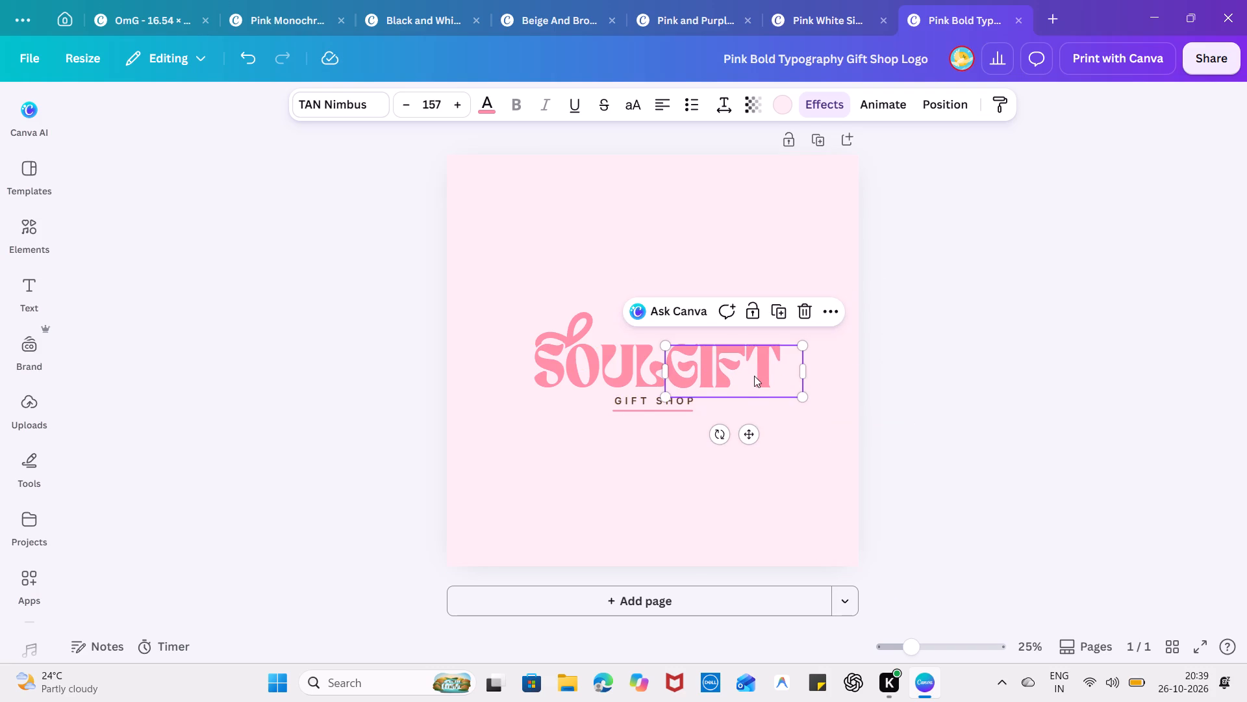
click(872, 409)
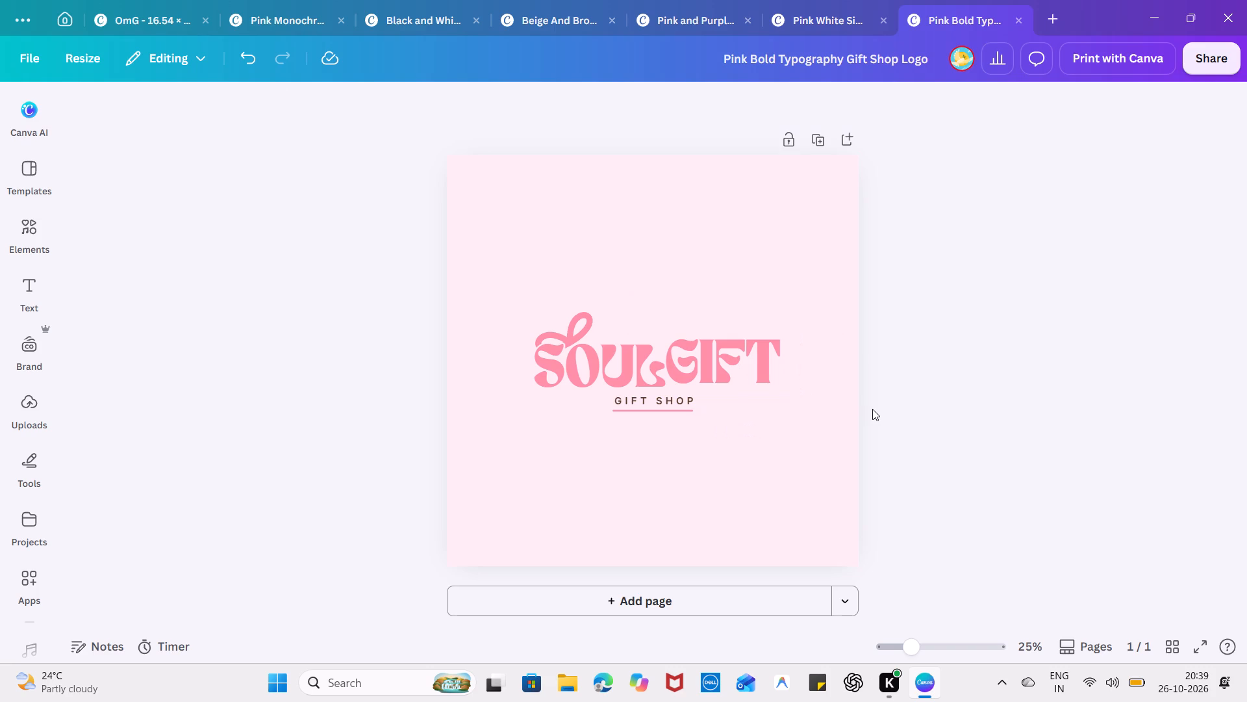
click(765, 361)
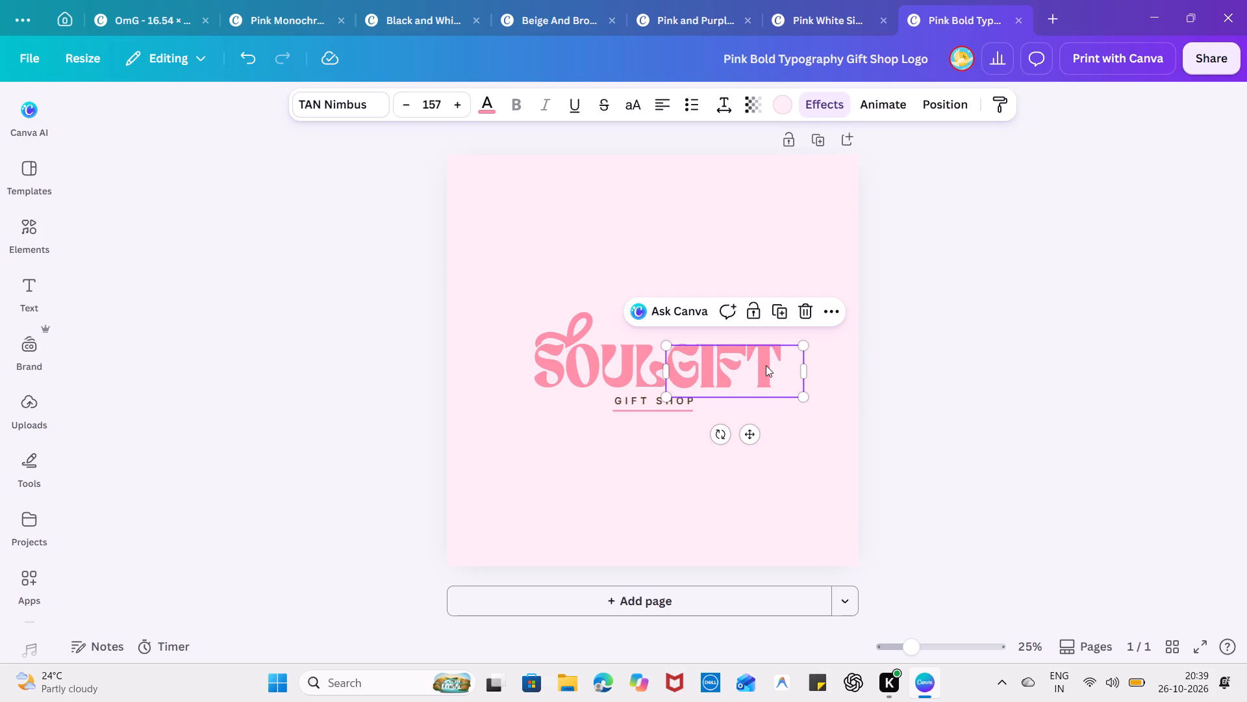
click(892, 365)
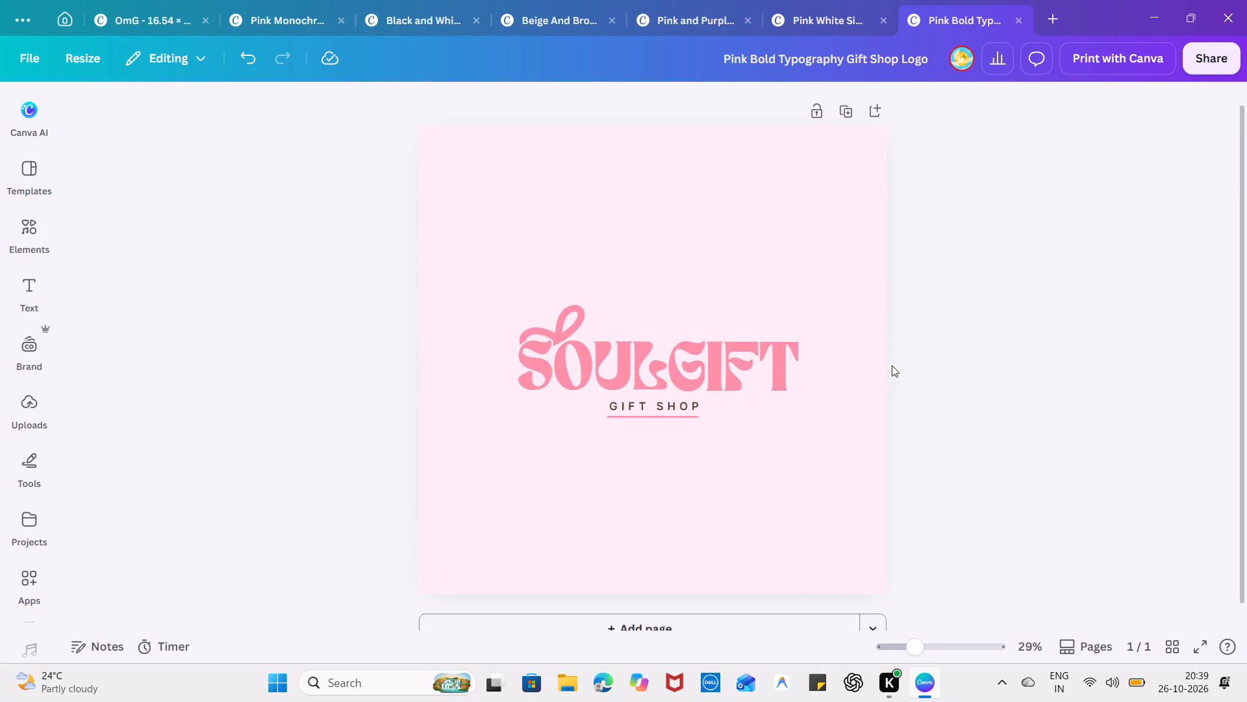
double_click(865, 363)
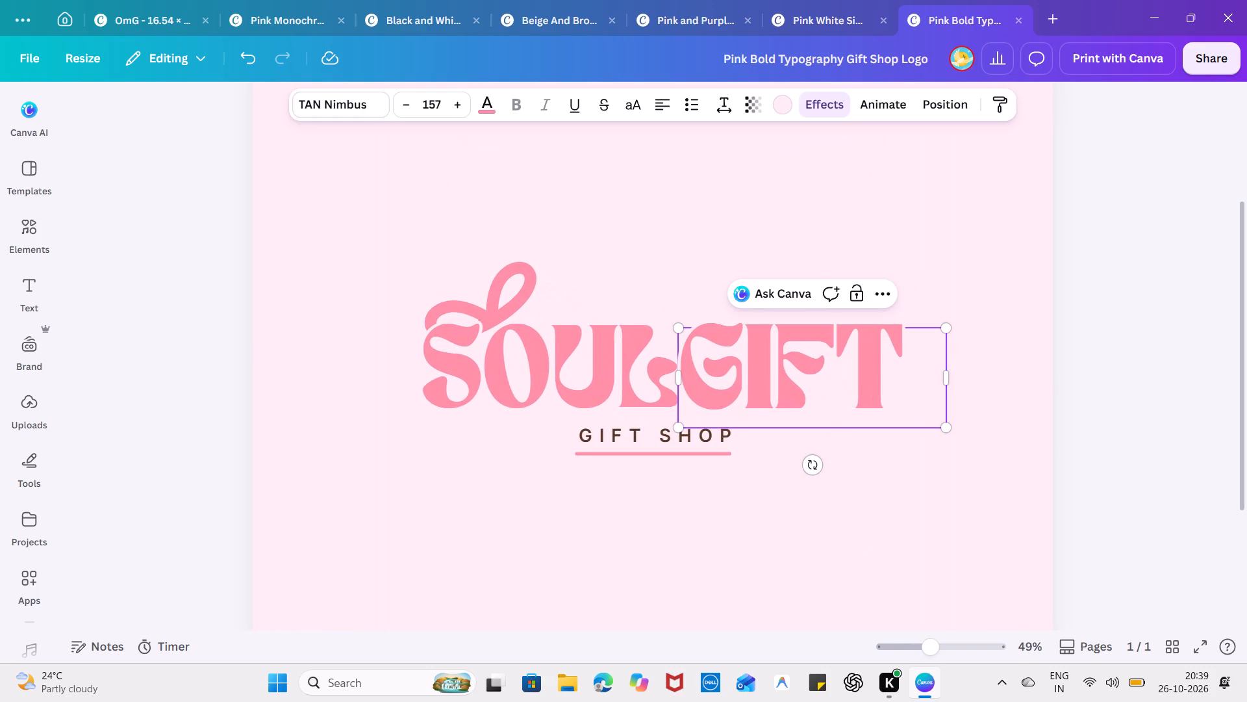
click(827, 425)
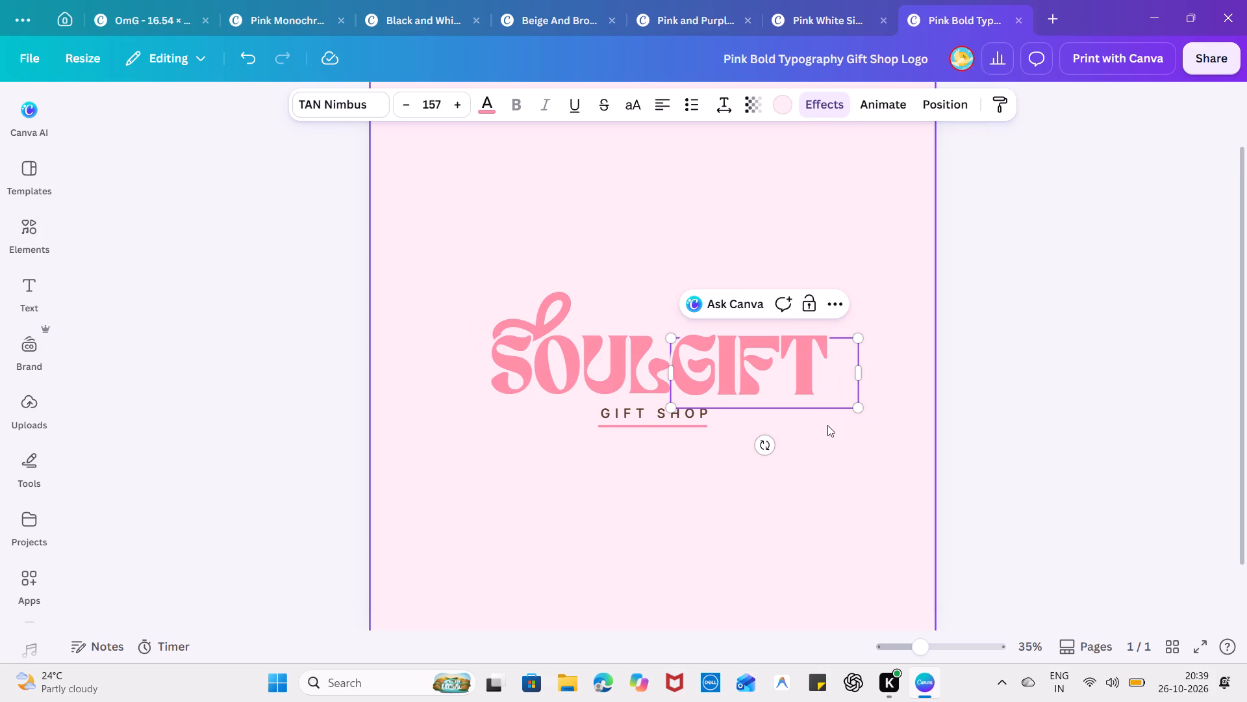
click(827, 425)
Add a second page and copy all the SOULGIFT logo elements from page 1 onto it.
click(714, 547)
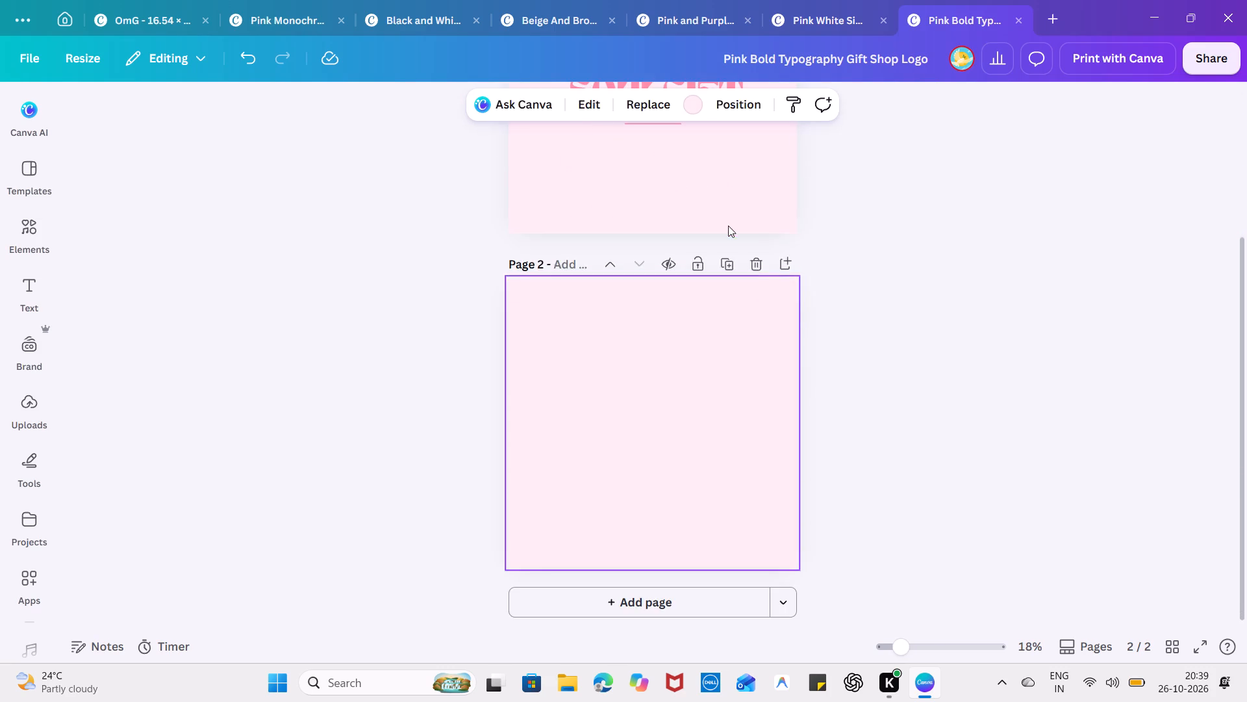
scroll(728, 226, up, 2)
drag(743, 330, 555, 244)
key(ctrl+c)
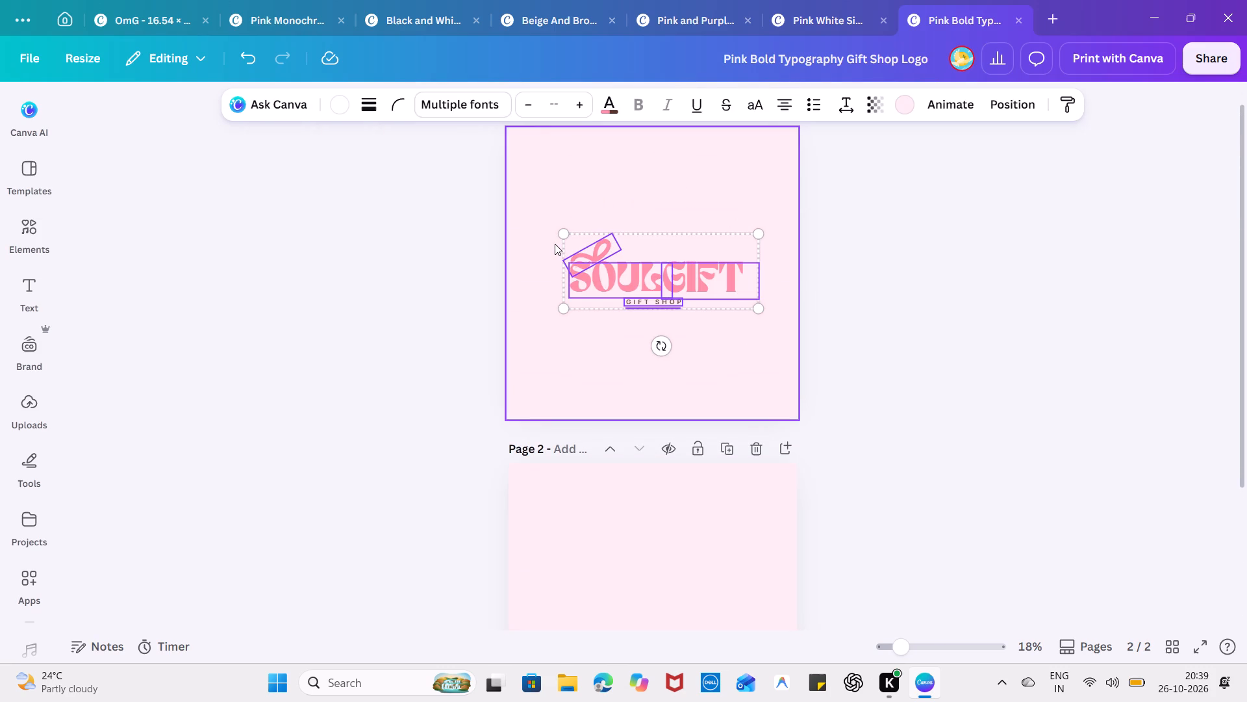
click(590, 558)
key(ctrl+v)
scroll(590, 558, down, 4)
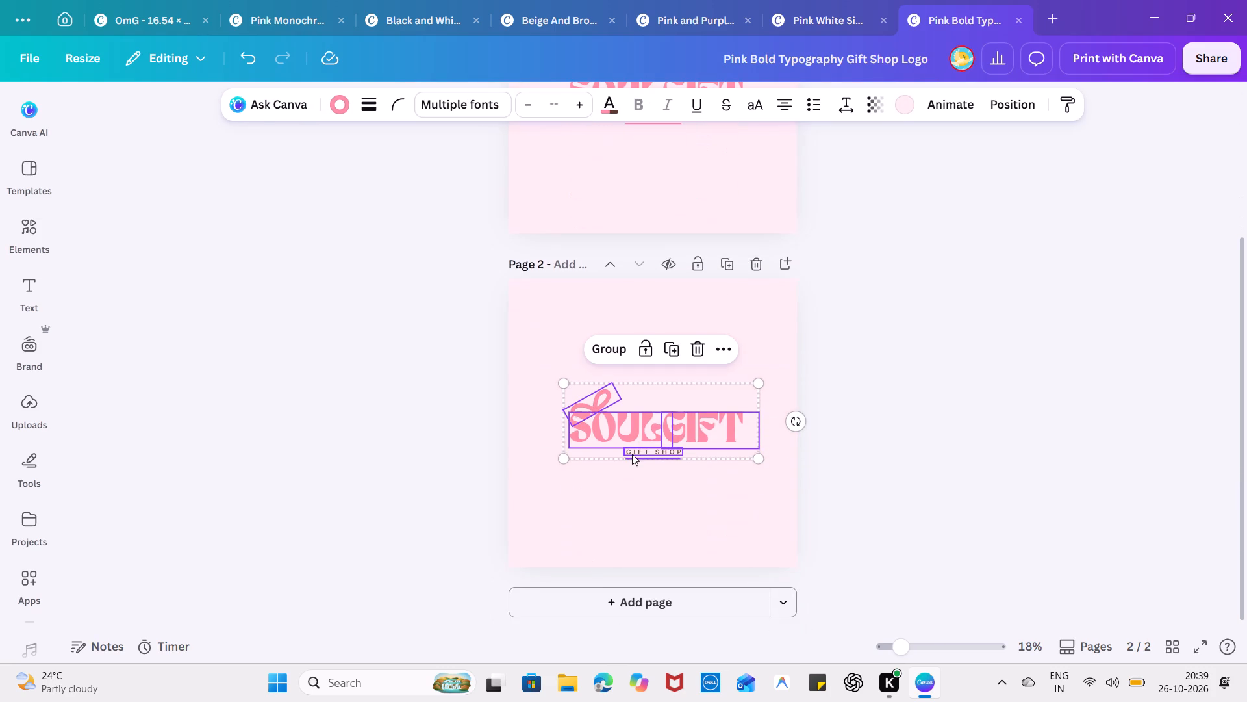
Replace SOUL on page 2 with HAMPER on one line and place it above the GIFT lettering.
double_click(640, 428)
double_click(640, 428)
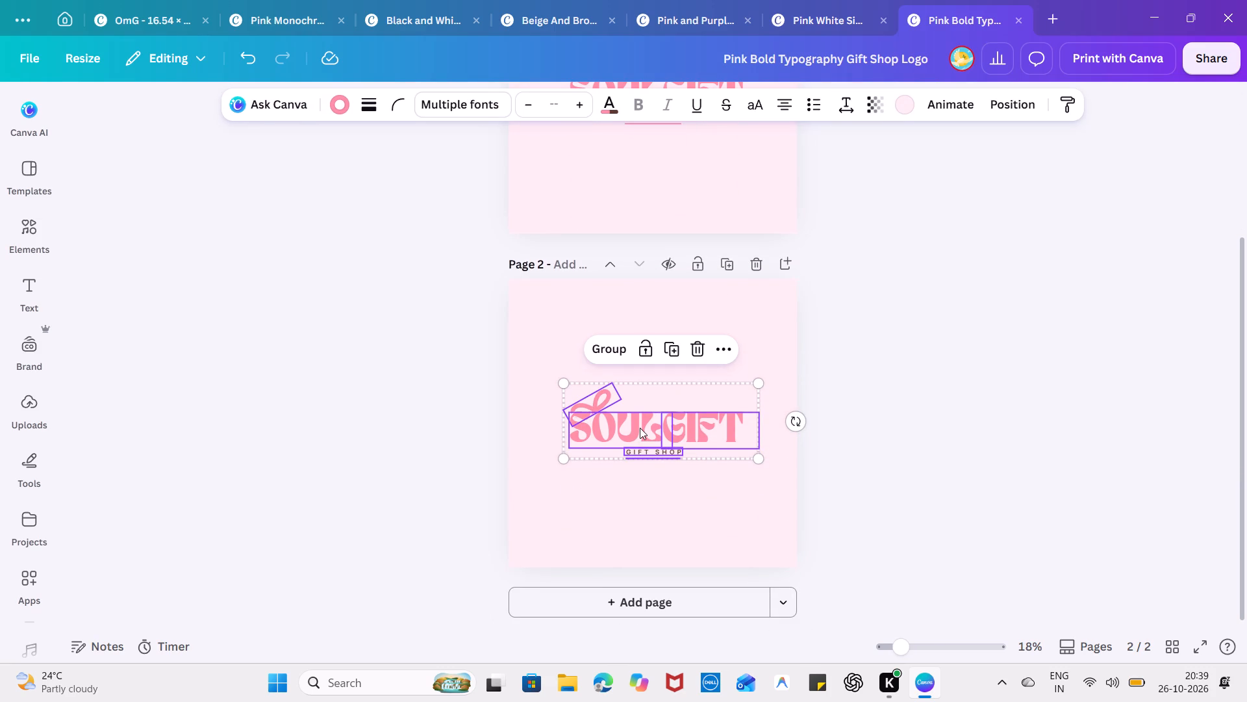
double_click(640, 428)
click(923, 460)
double_click(618, 434)
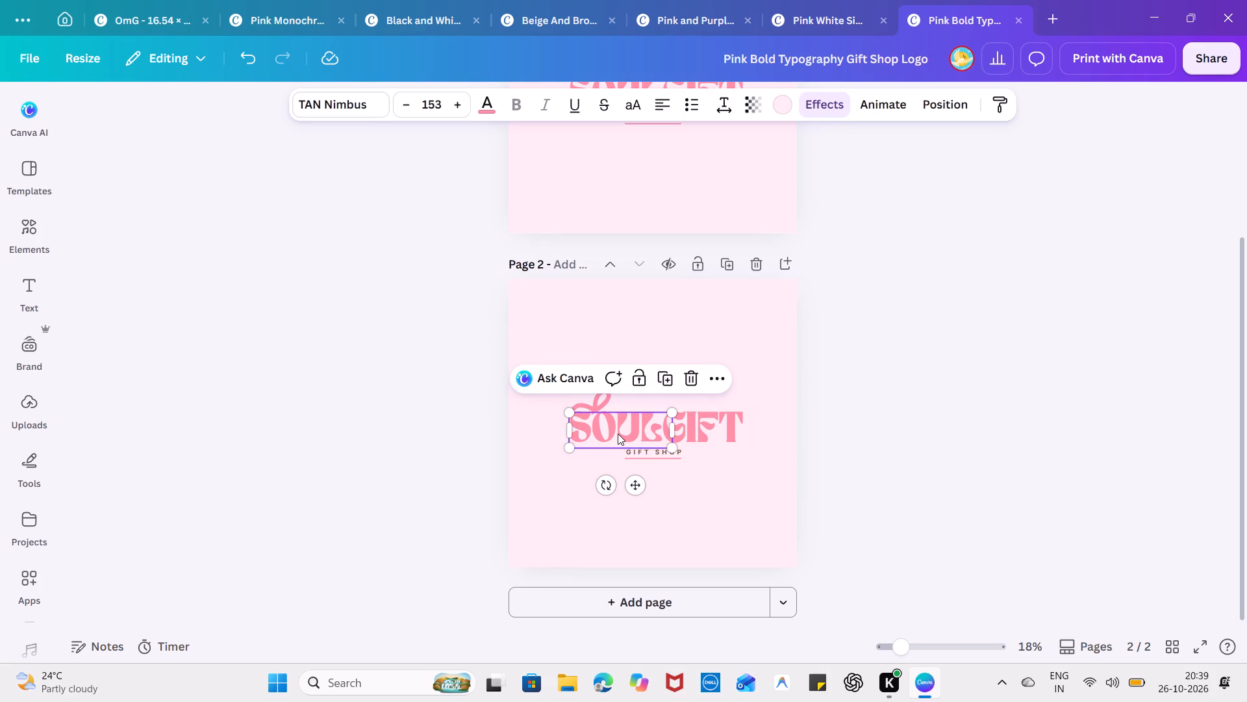
text(HAME)
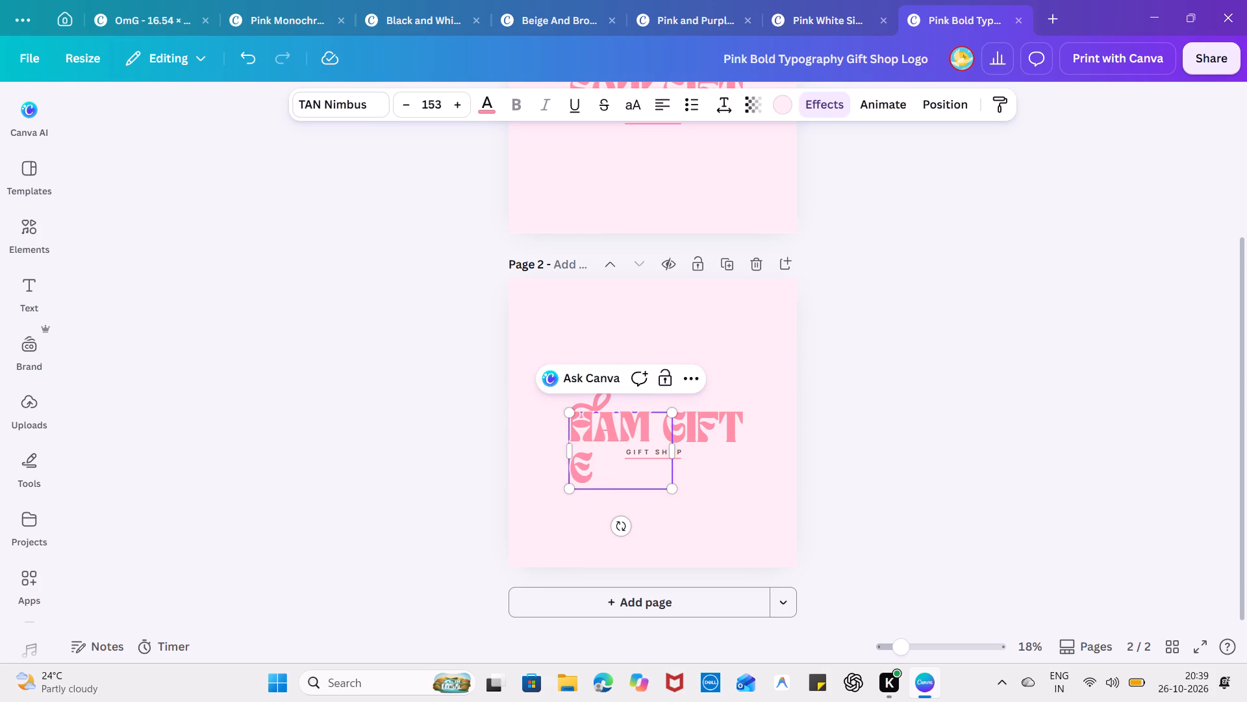
key(shift+BackSpace)
text(PER)
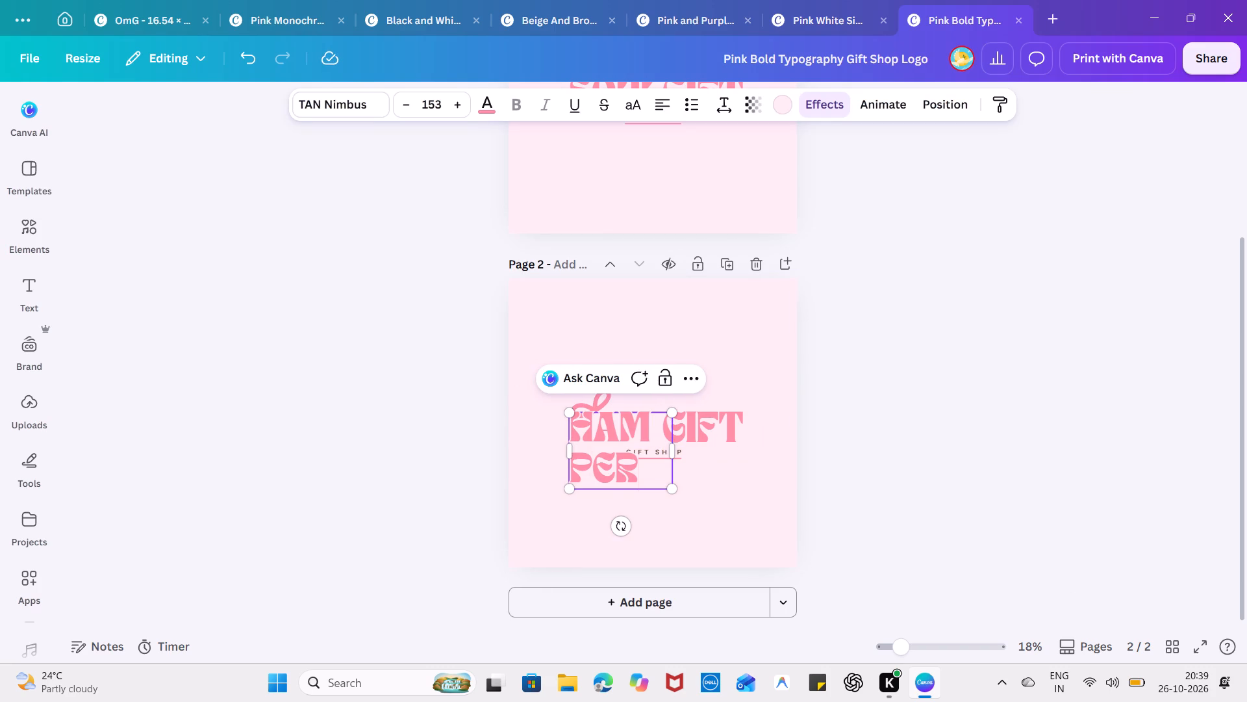
drag(670, 456, 675, 456)
drag(675, 456, 718, 448)
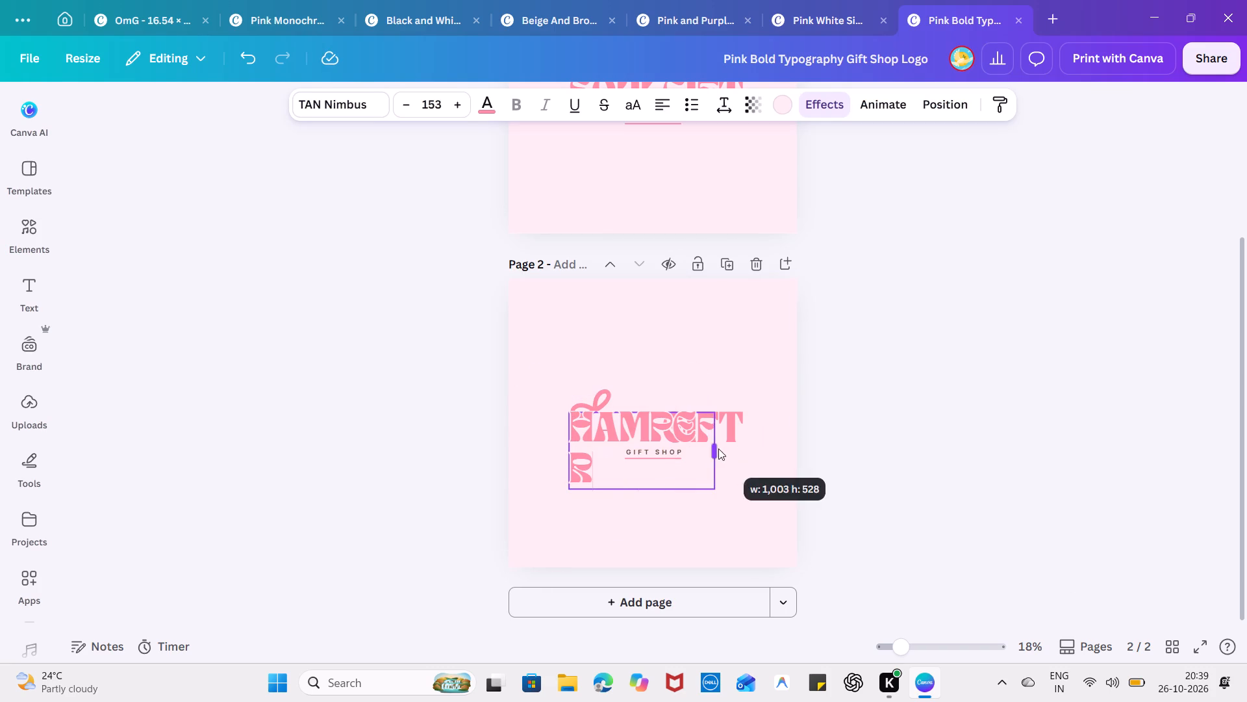
drag(718, 448, 748, 439)
drag(668, 490, 670, 436)
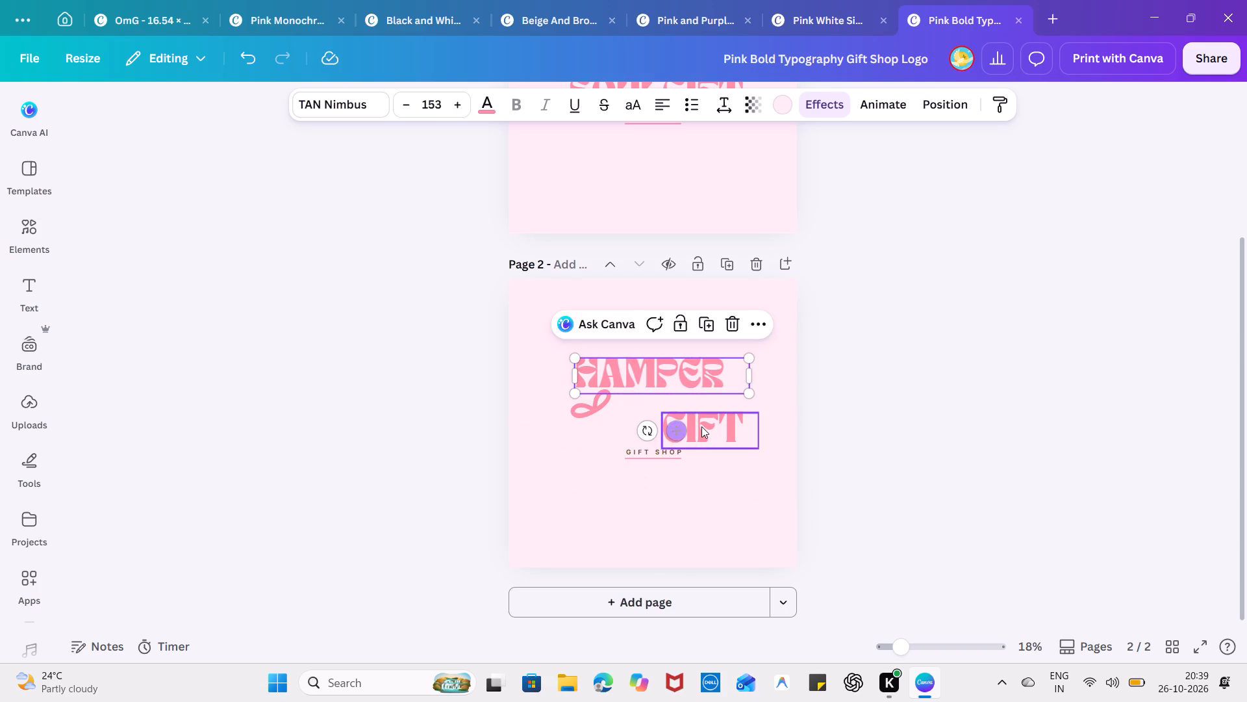
Replace the GIFT lettering on page 2 with HAVEN and widen its text box to fit one line.
double_click(701, 426)
text(HA)
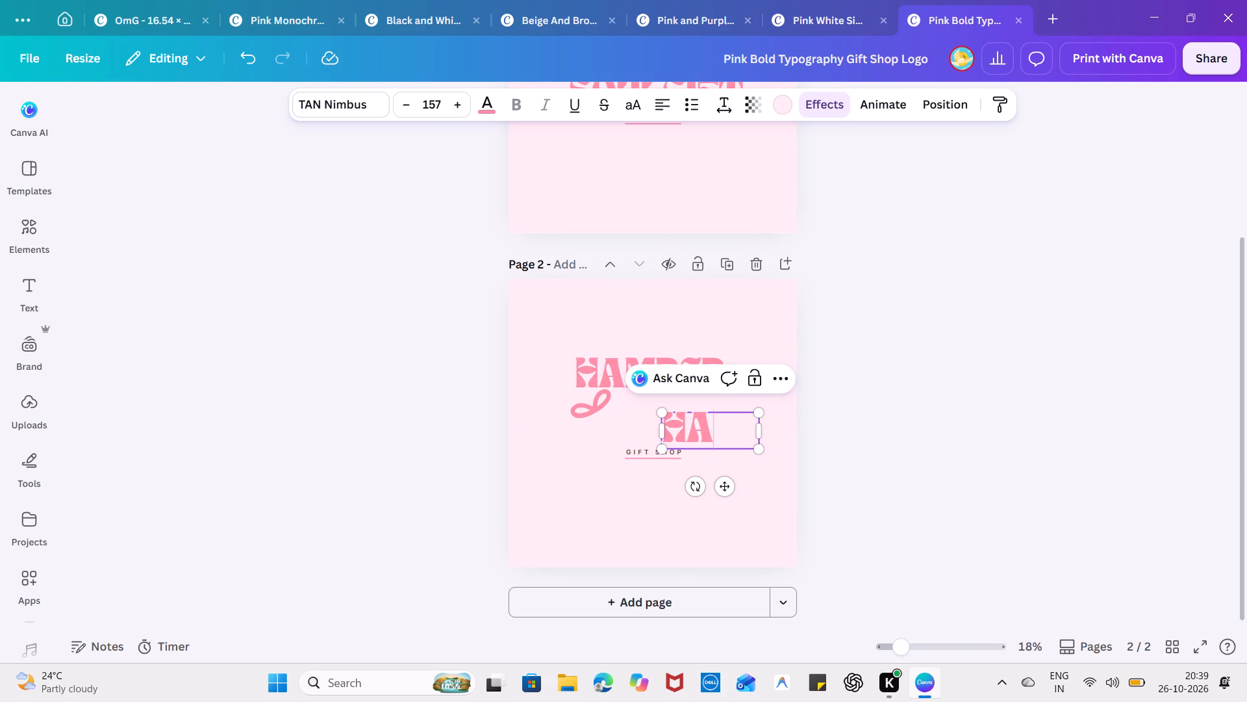
text(VEN)
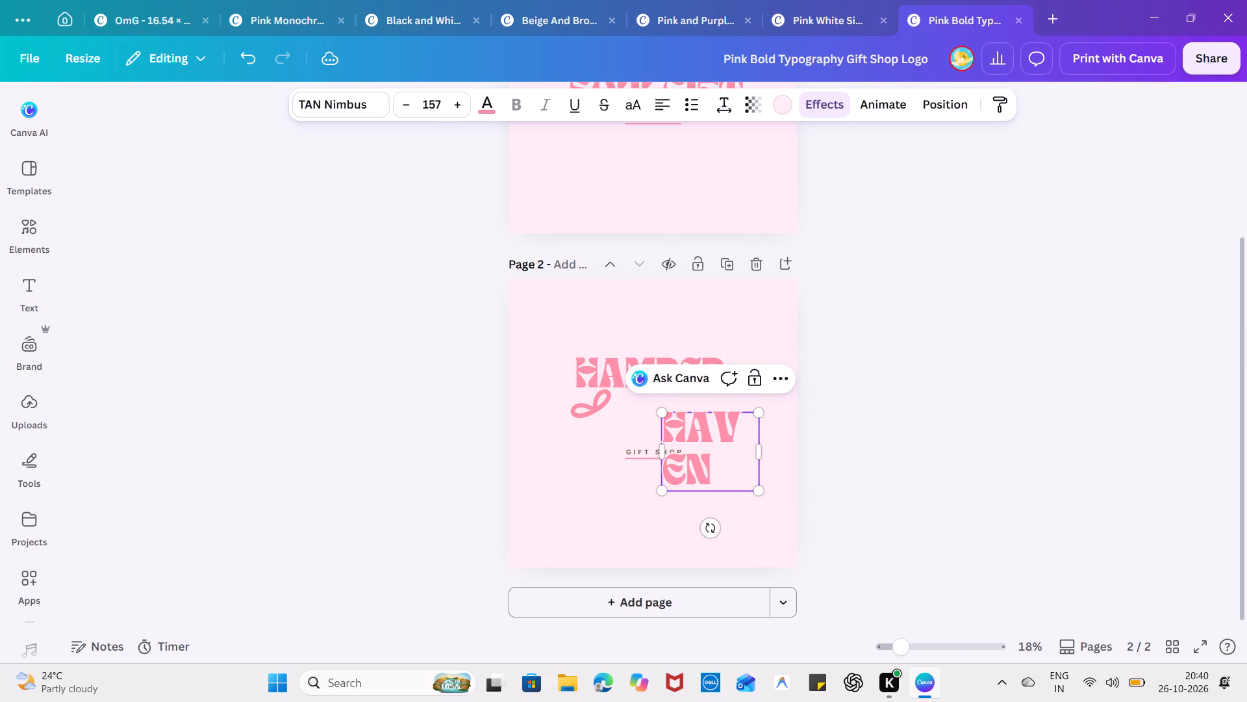
drag(759, 450, 812, 440)
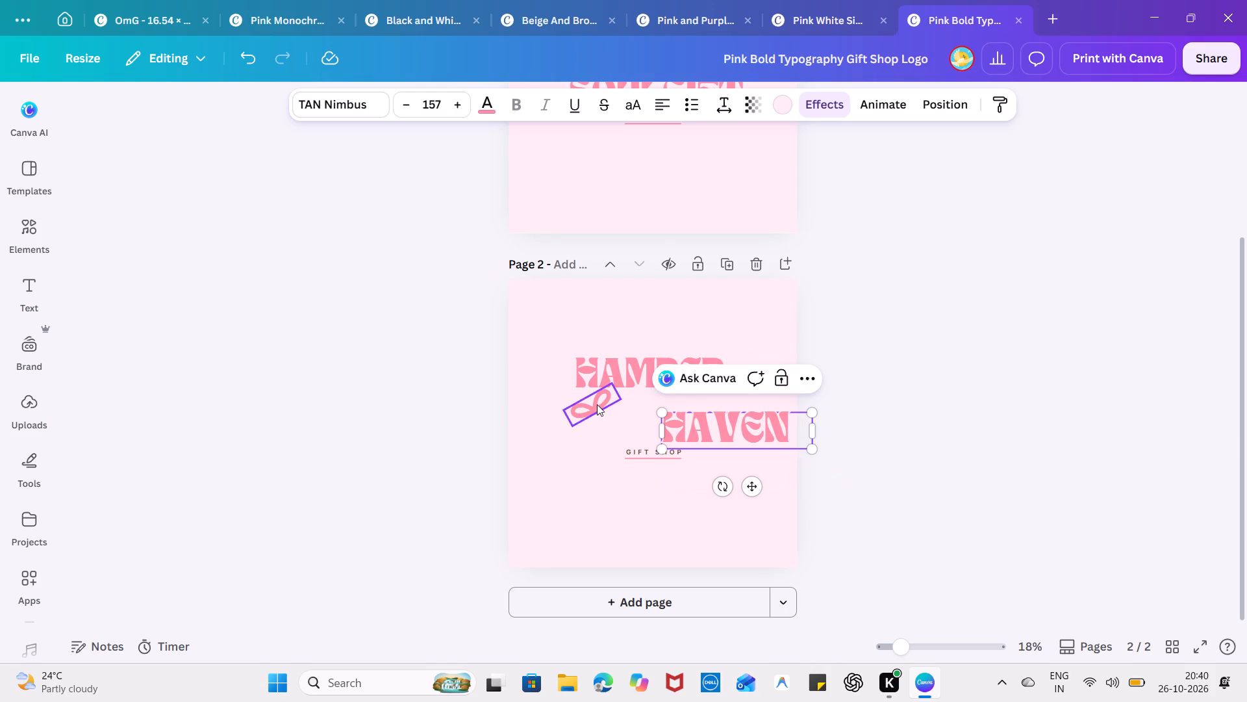
Move the looped flourish onto the upper left of HAMPER's H and stack HAVEN centred directly below HAMPER.
drag(597, 404, 580, 354)
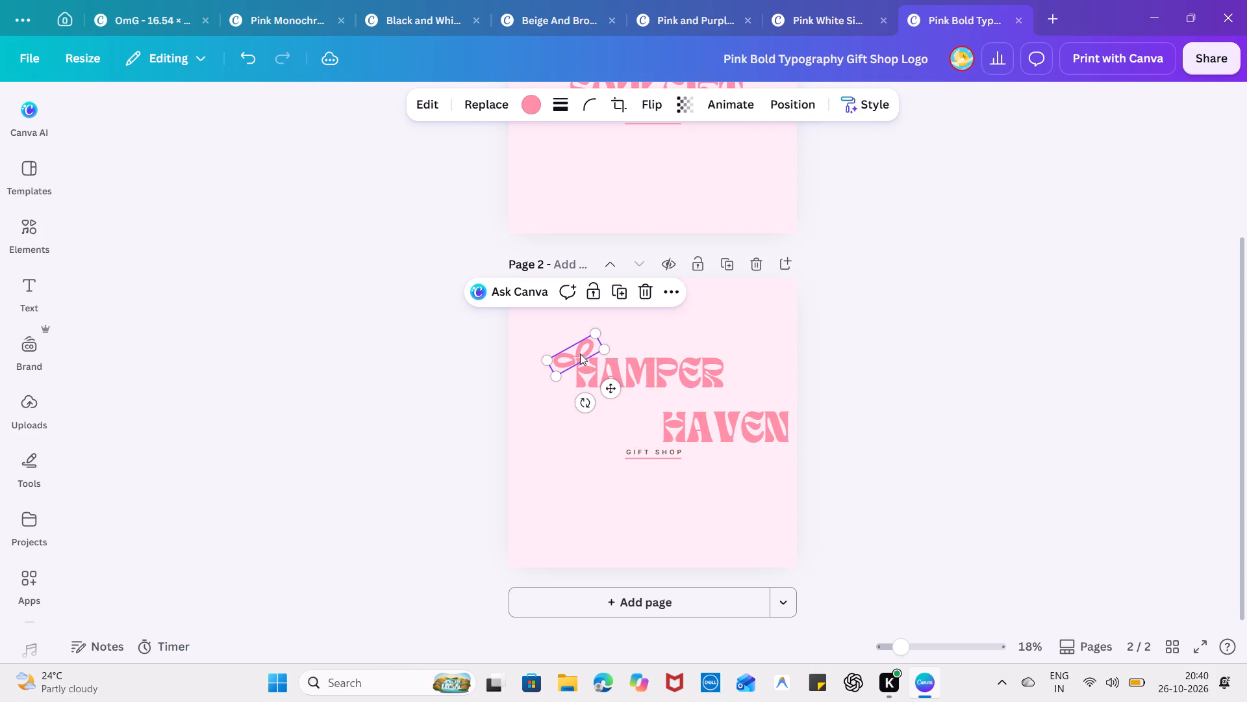
drag(749, 437, 671, 419)
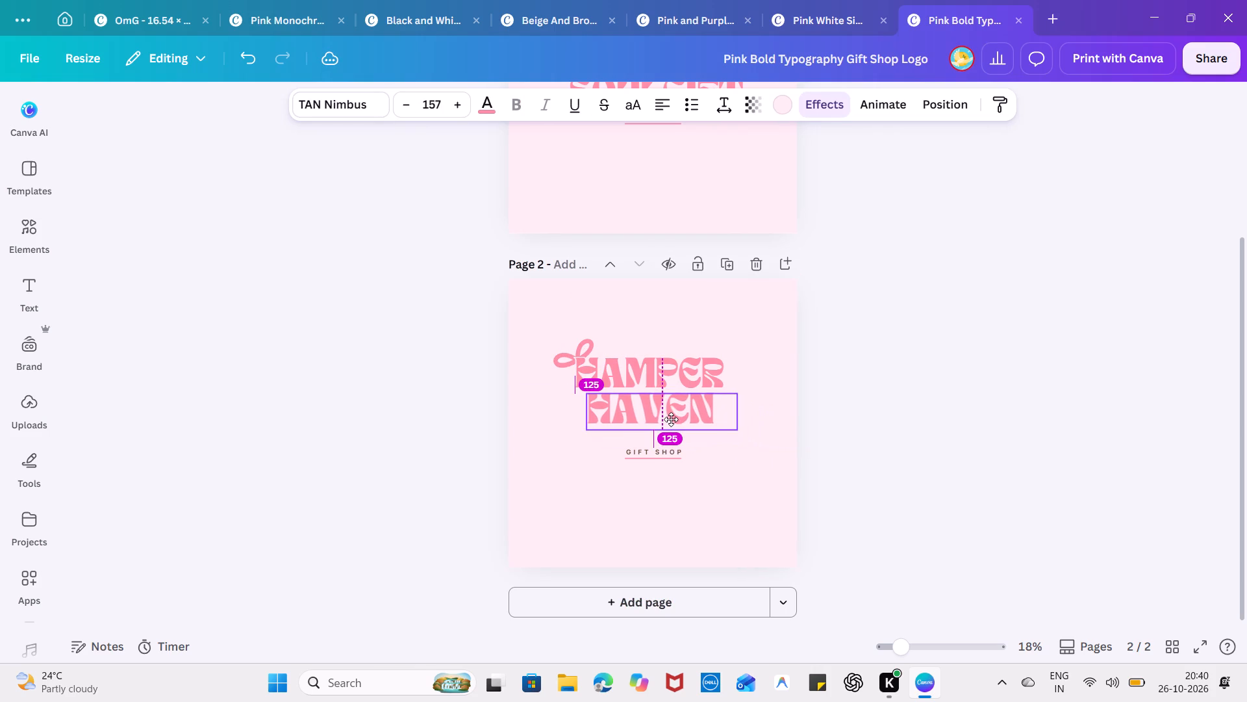
drag(671, 419, 678, 422)
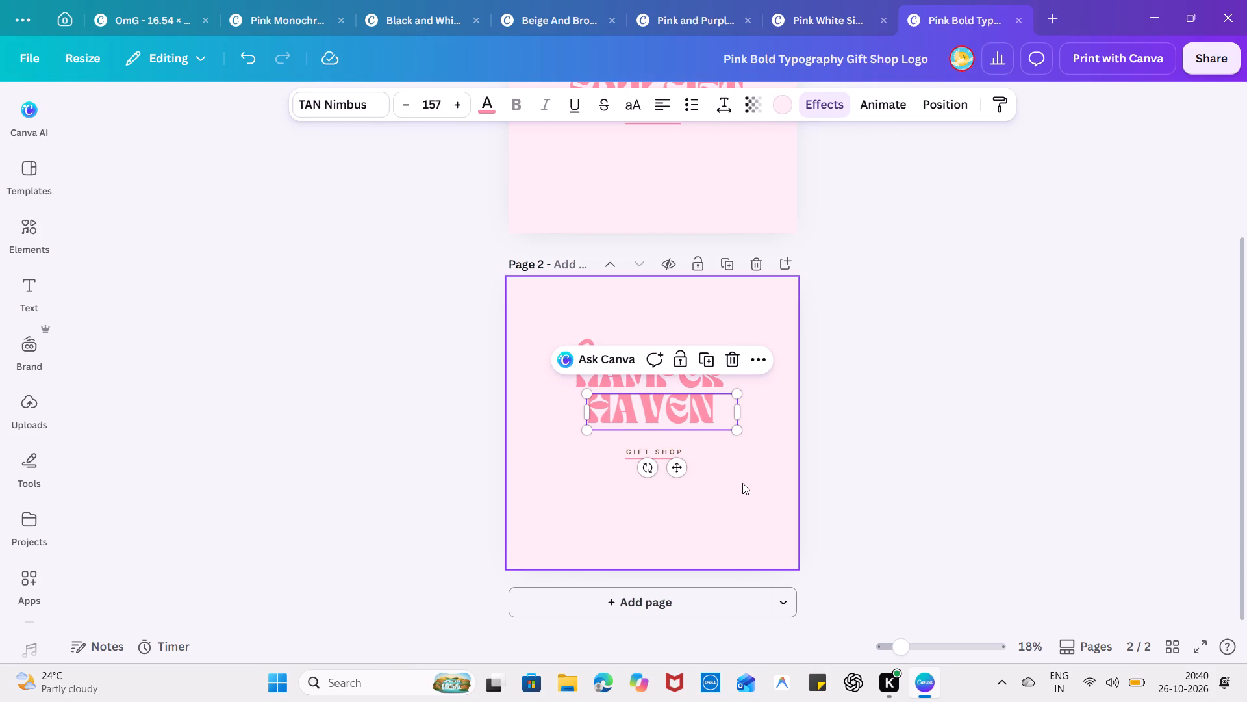
click(742, 483)
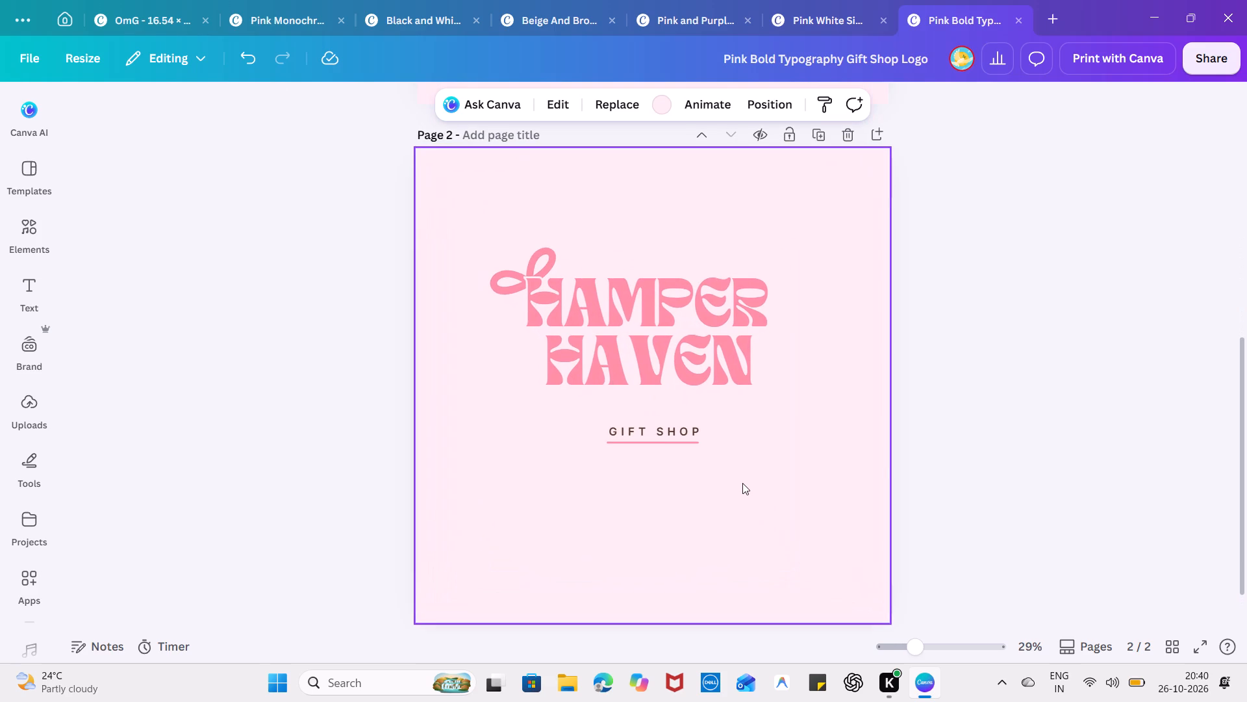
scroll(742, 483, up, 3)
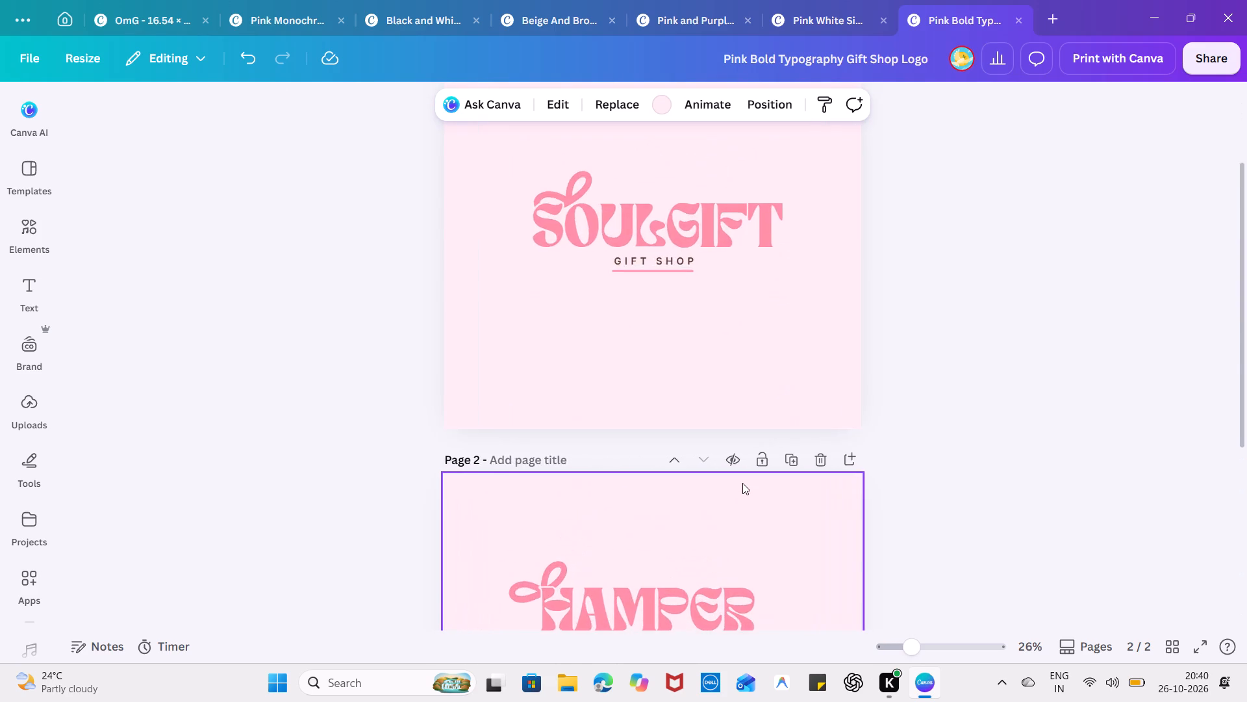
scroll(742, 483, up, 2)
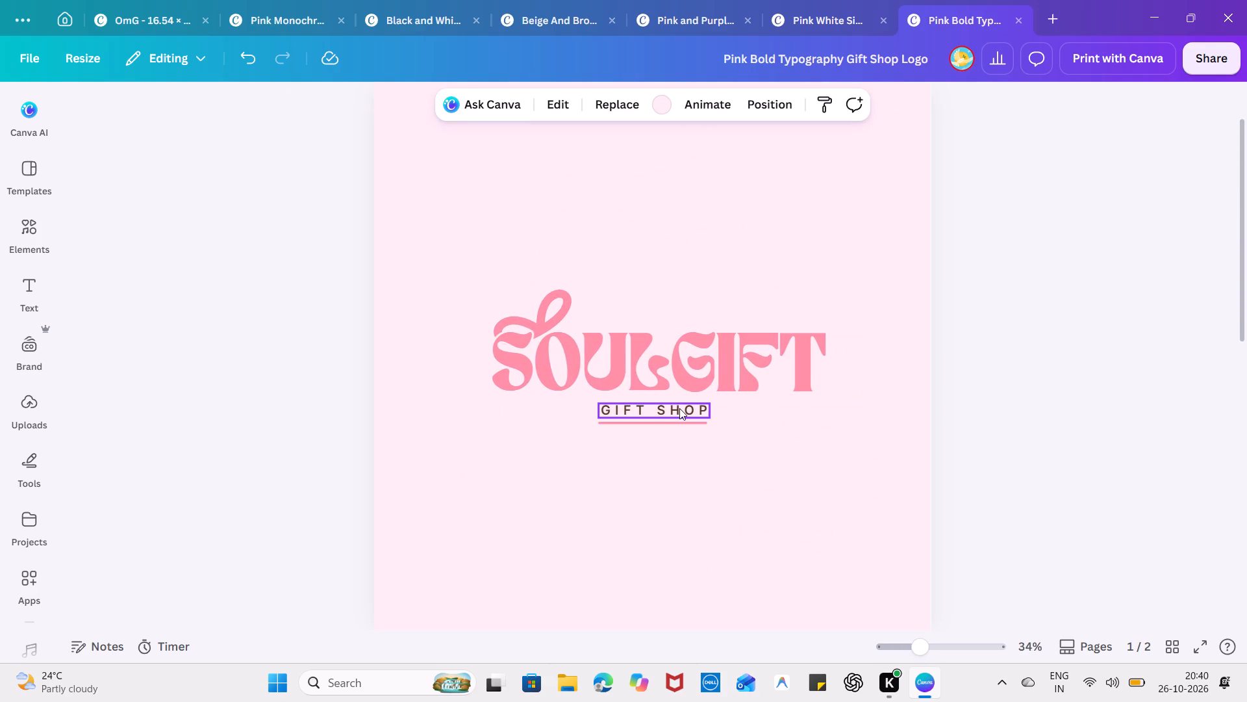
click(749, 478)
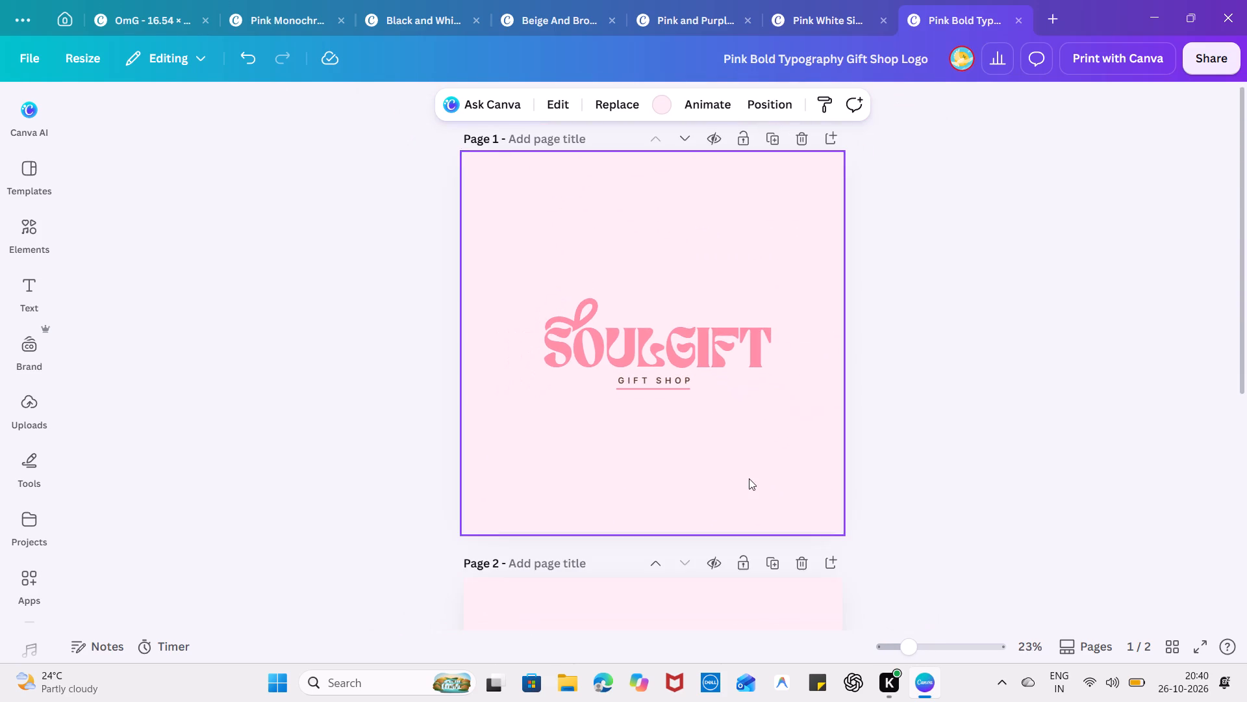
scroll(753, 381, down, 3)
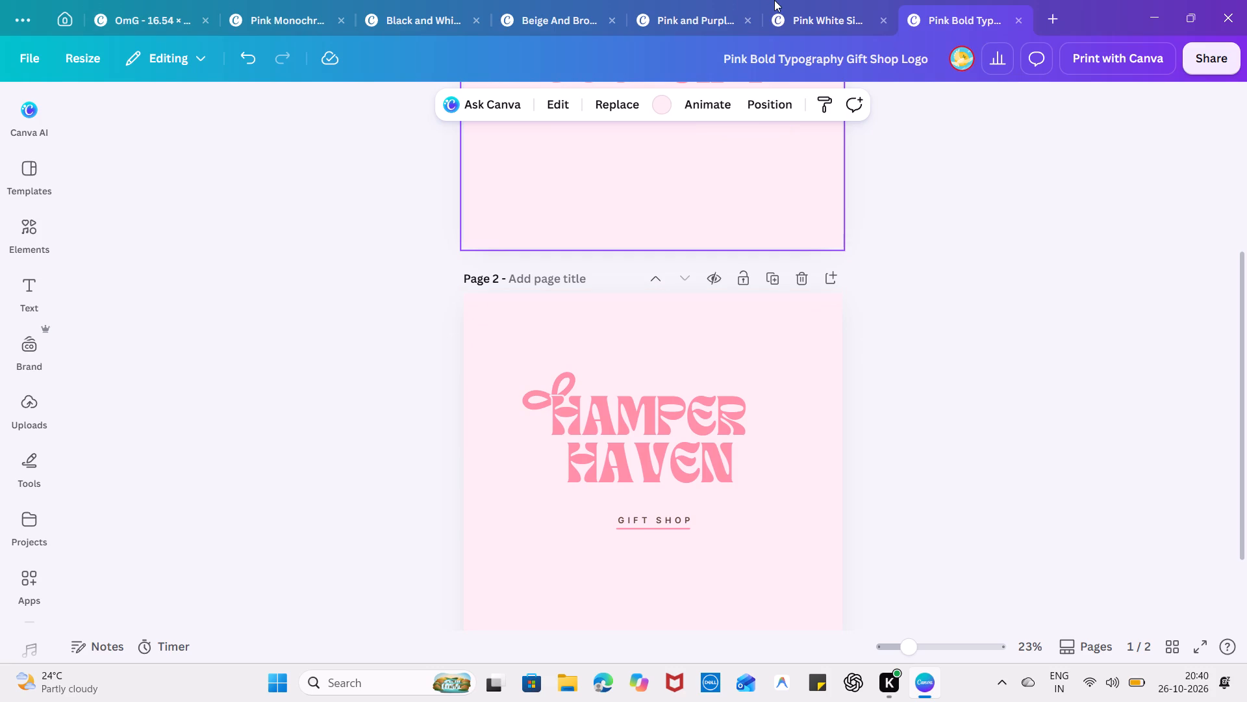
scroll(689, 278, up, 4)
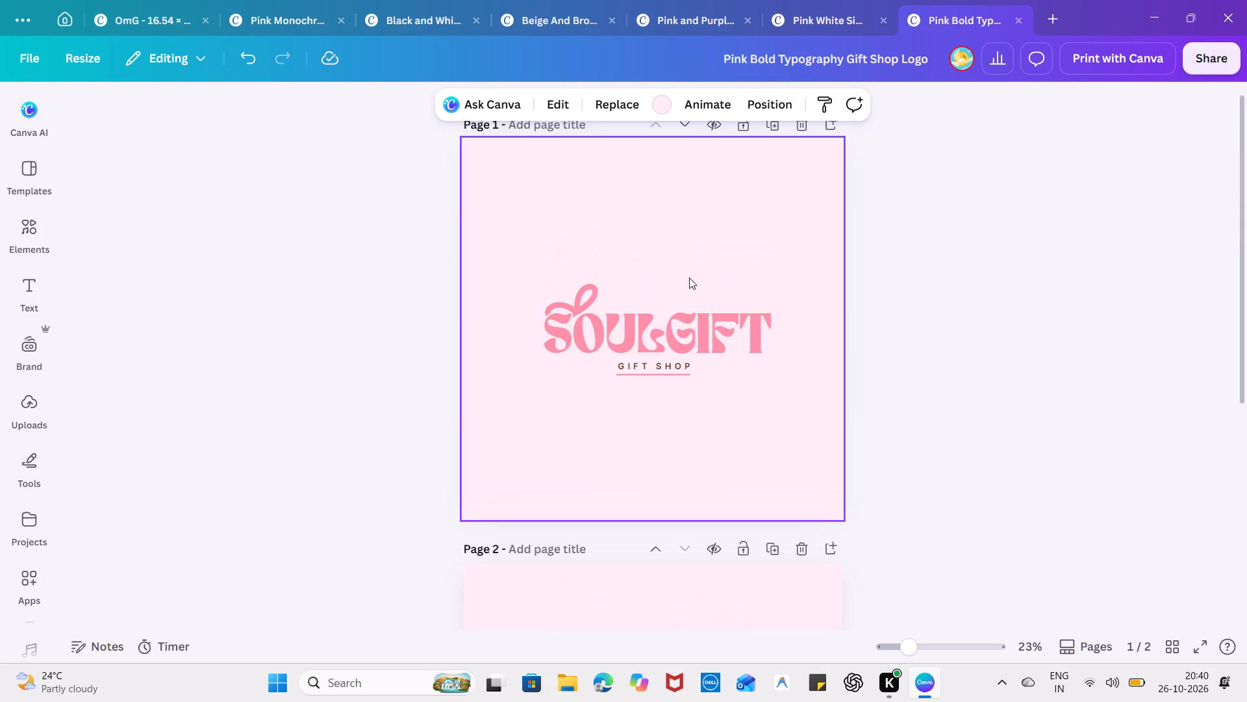
Browse the templates similar to the gift shop logo and open the Black and White Minimalist Beauty Logo for customising.
click(63, 19)
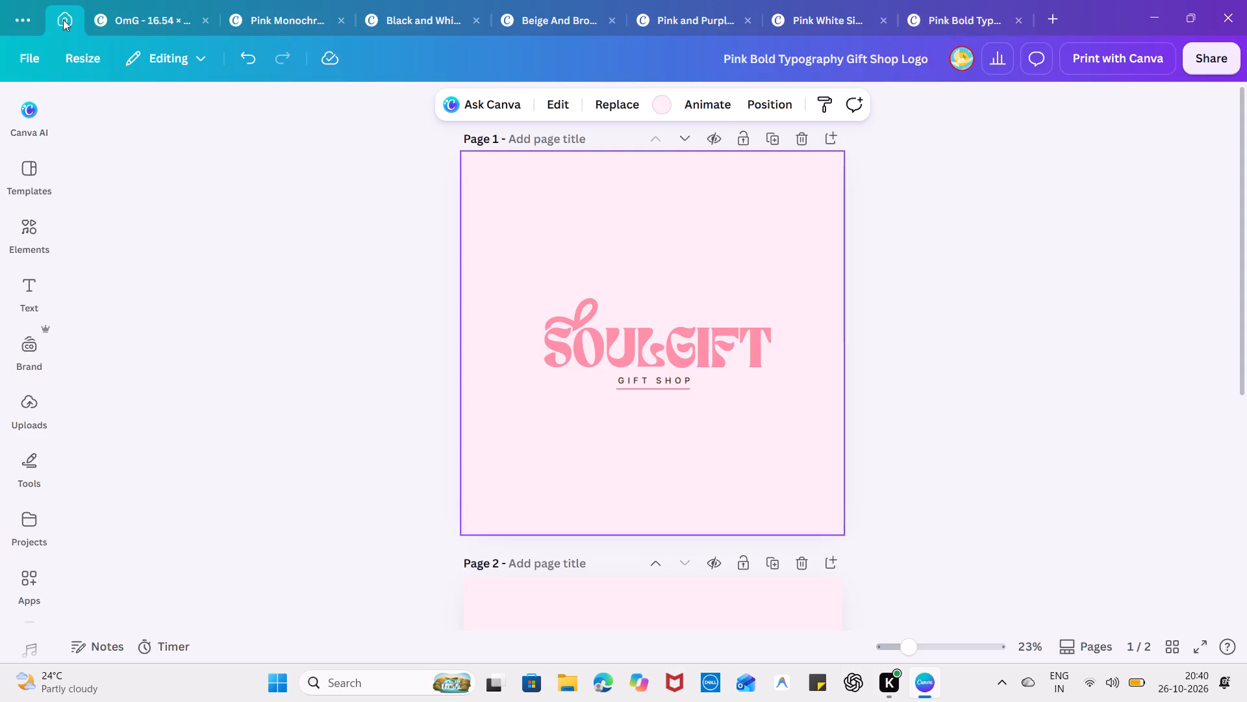
scroll(459, 216, down, 2)
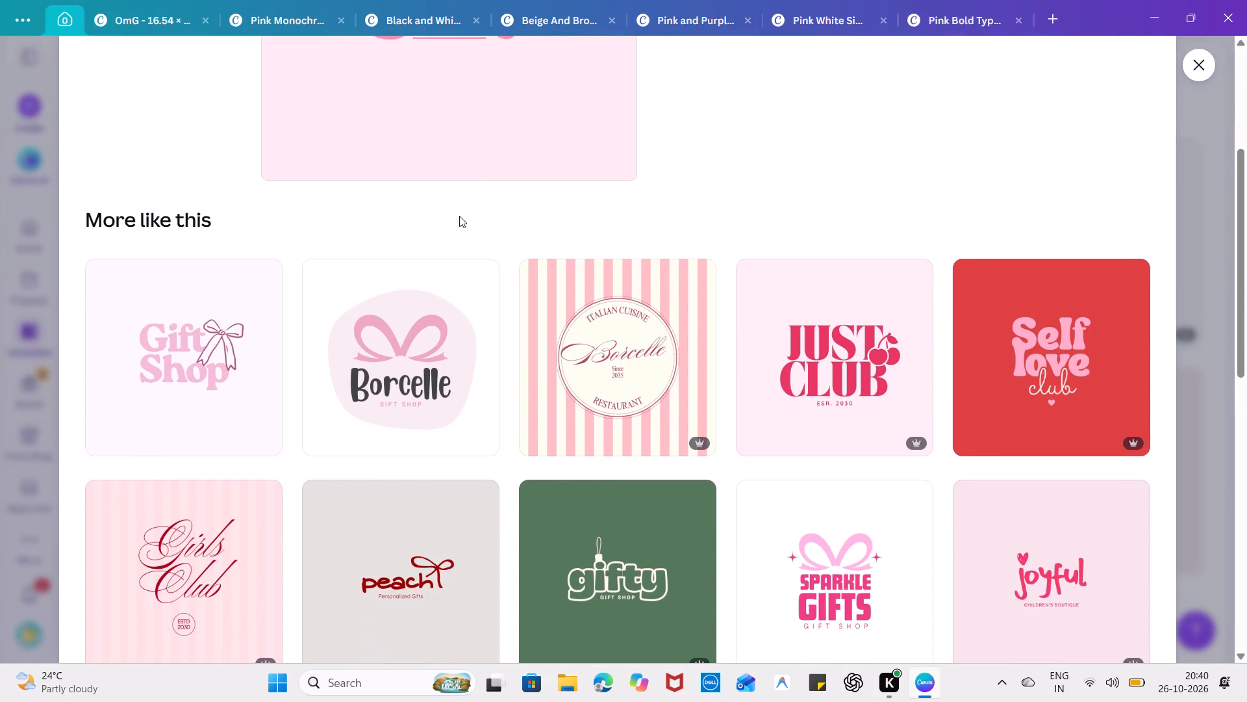
scroll(459, 216, down, 5)
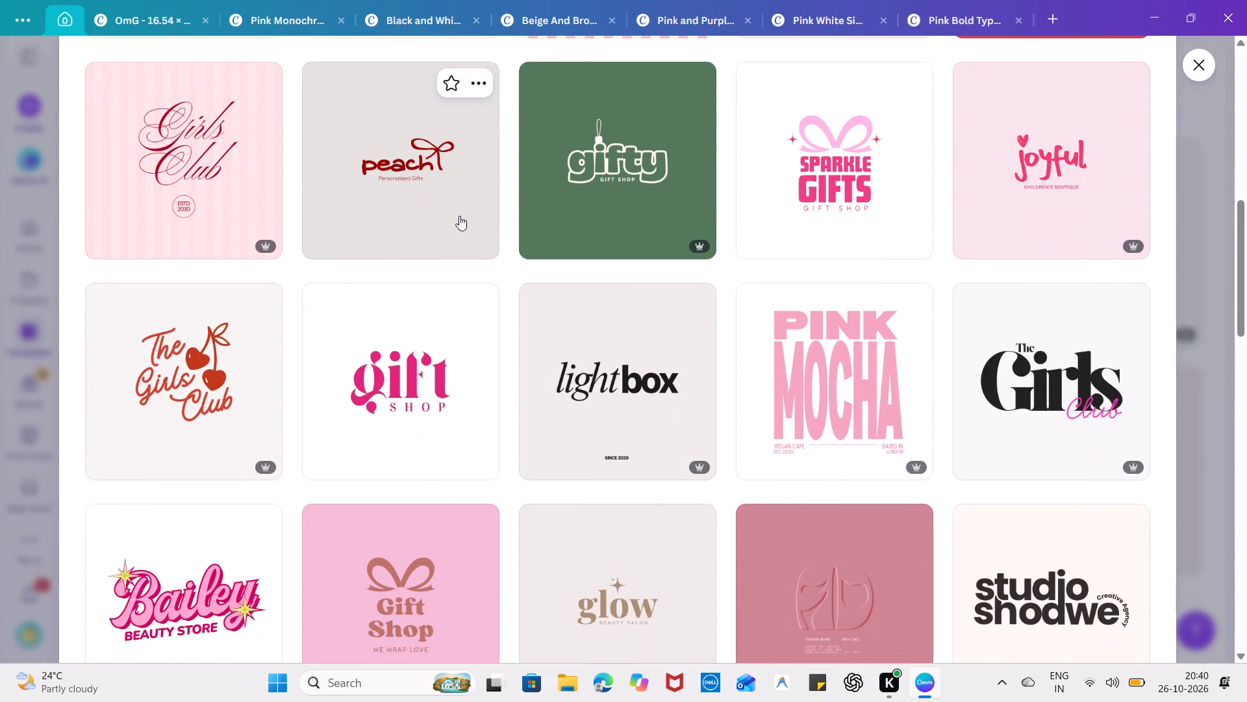
scroll(445, 405, down, 1)
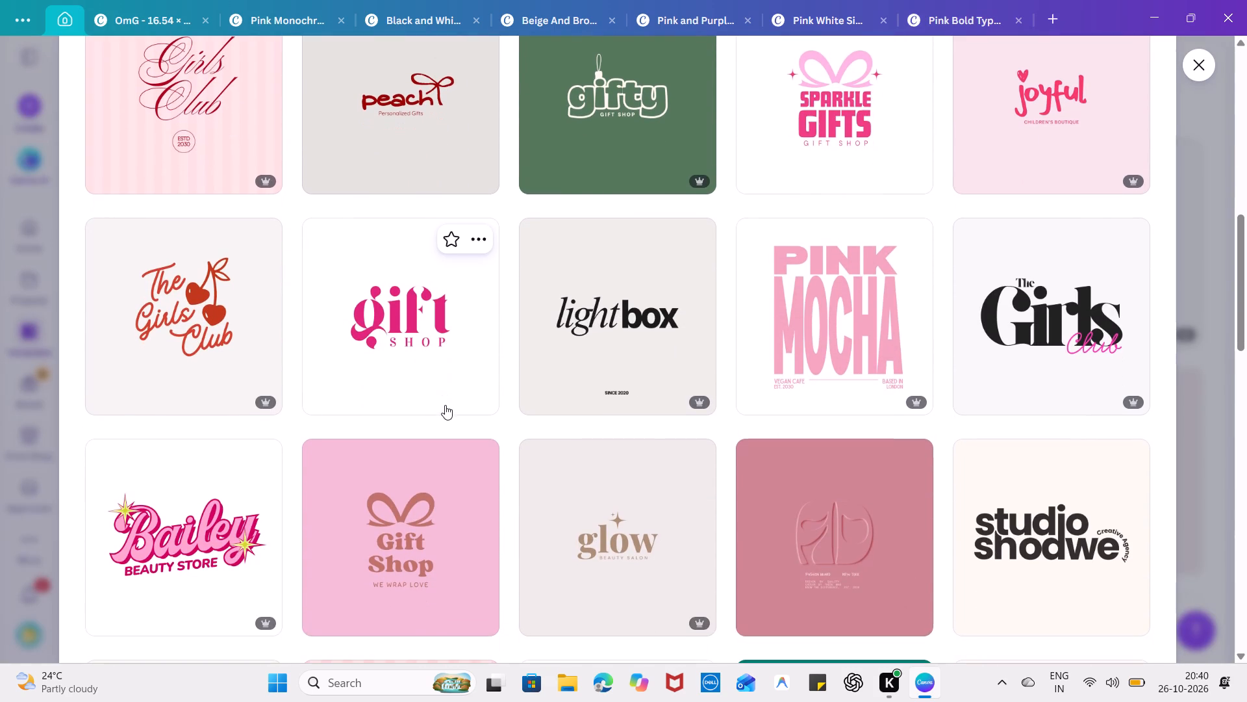
scroll(577, 472, down, 4)
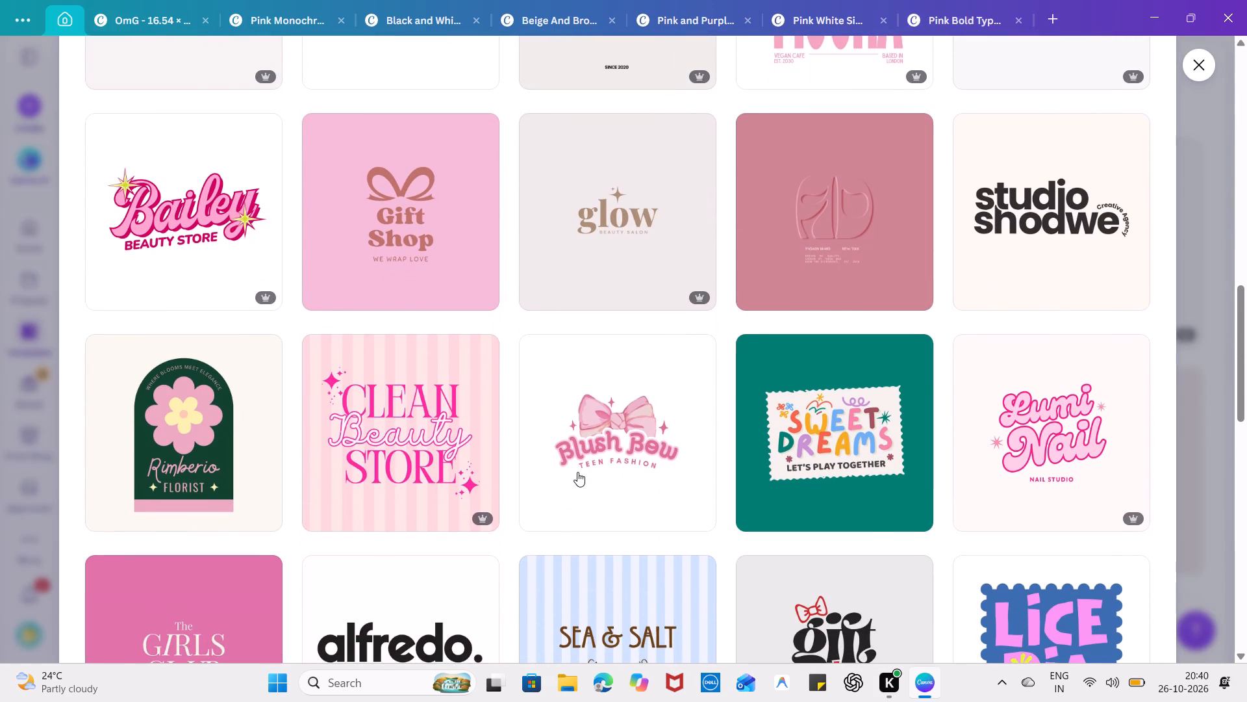
scroll(577, 472, down, 4)
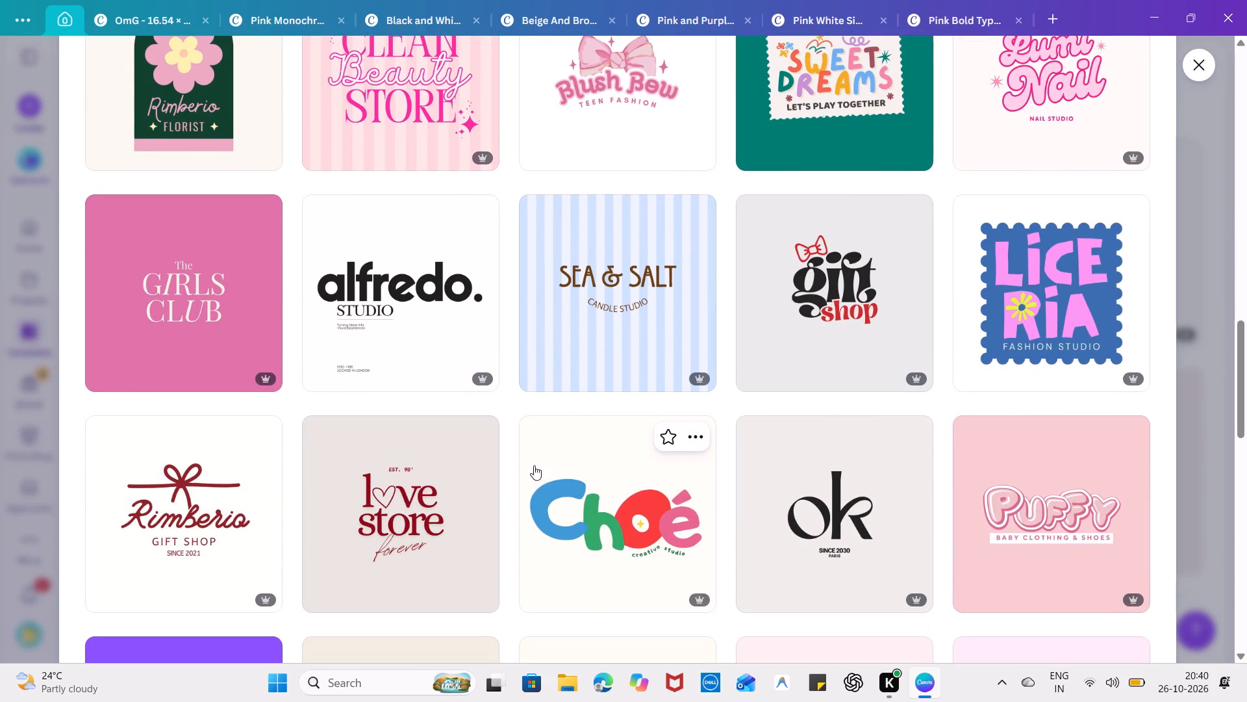
scroll(442, 477, down, 1)
scroll(474, 399, down, 1)
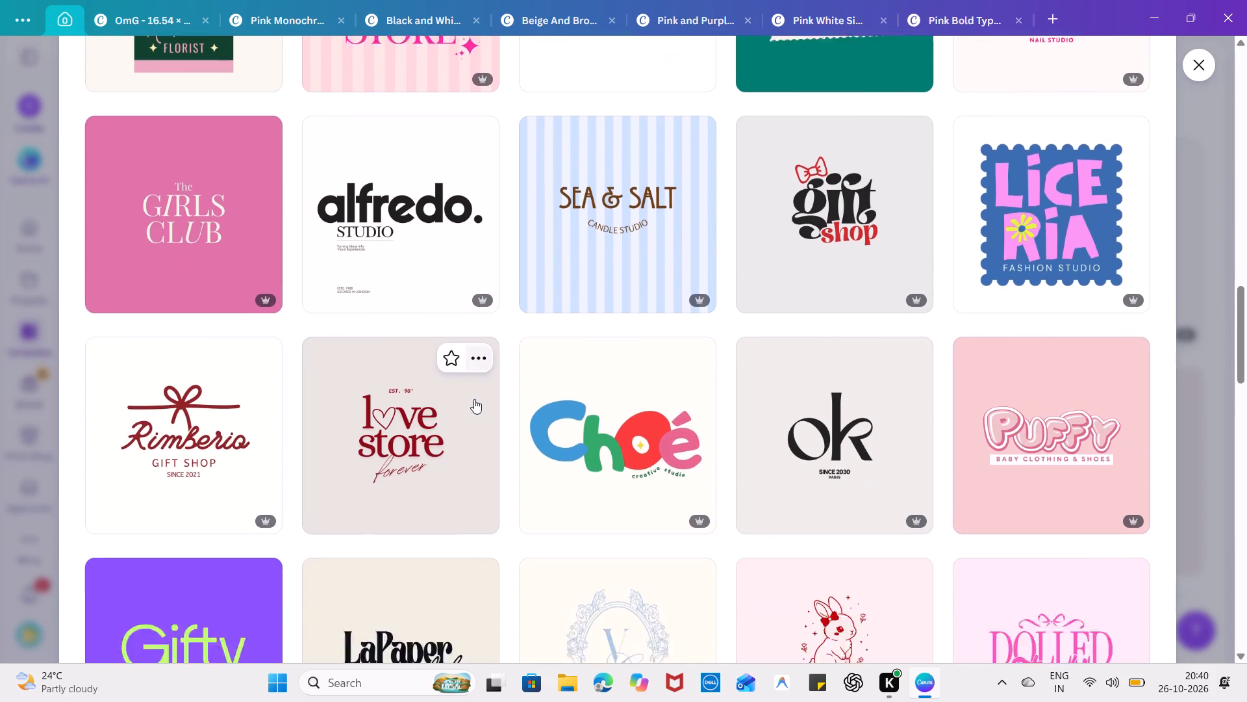
scroll(474, 399, down, 5)
click(423, 389)
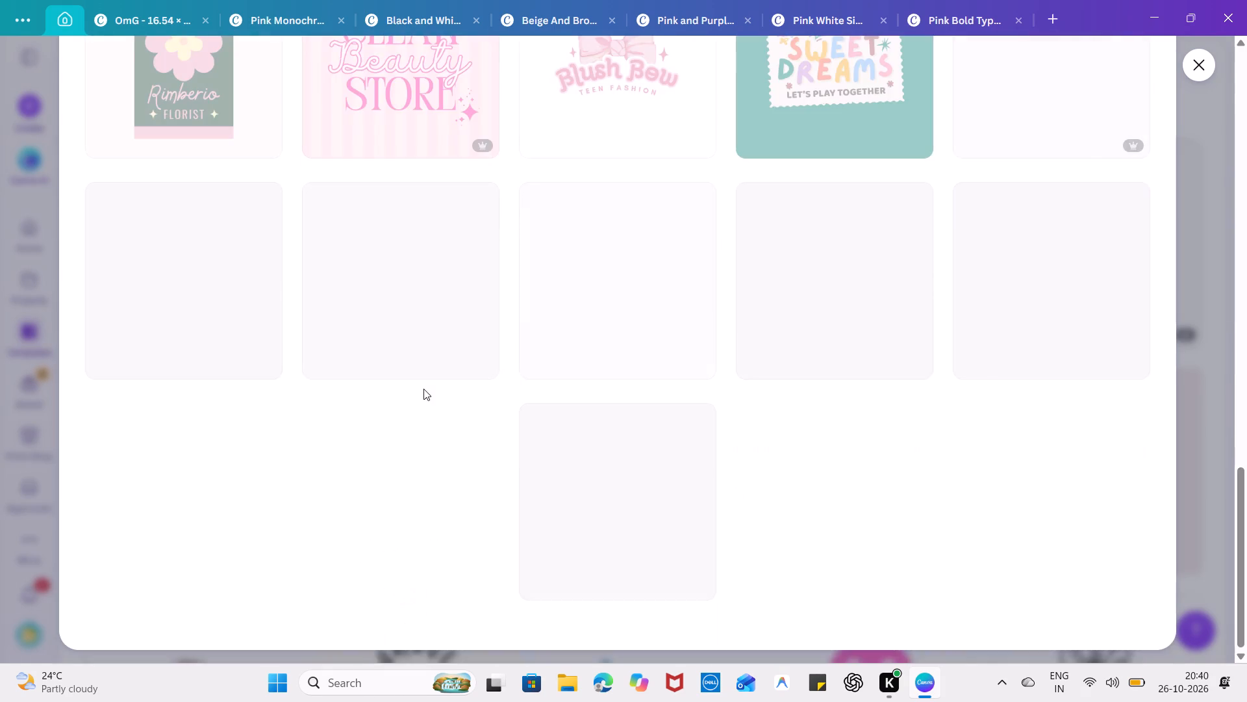
click(947, 233)
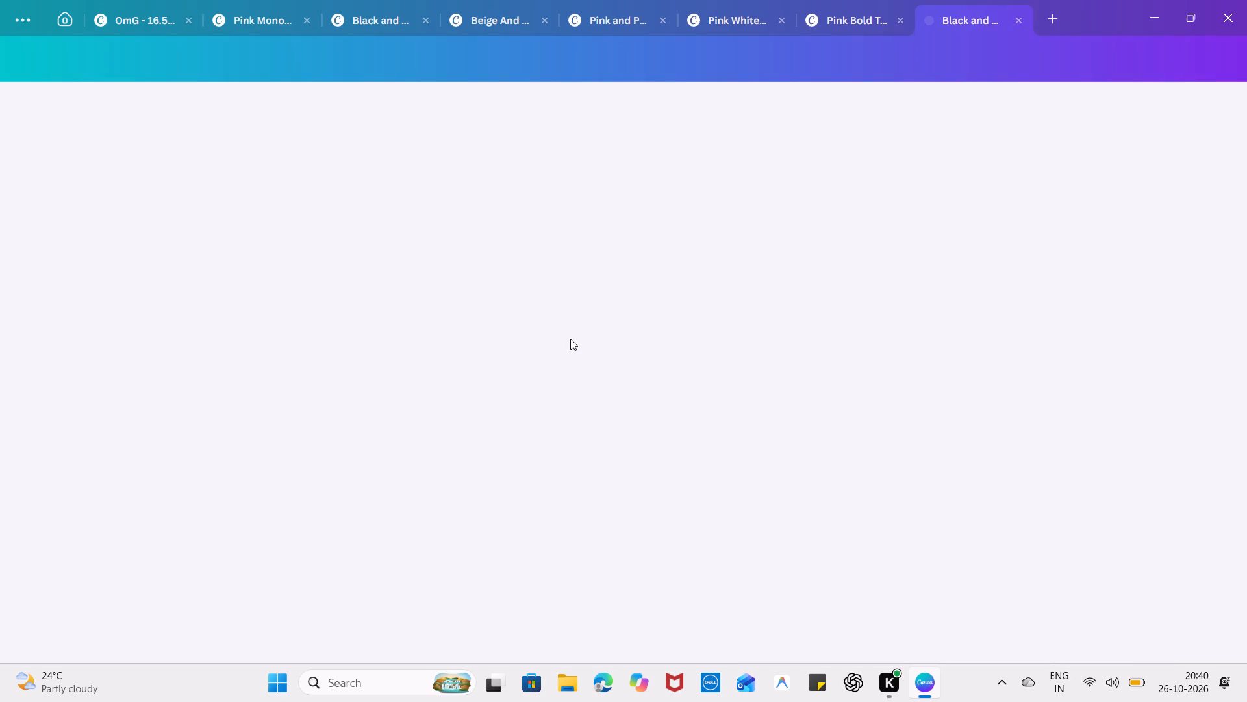
Replace the "beauty" lettering with SOUL GIFT and widen its text box so it fits on one line.
click(668, 315)
double_click(668, 315)
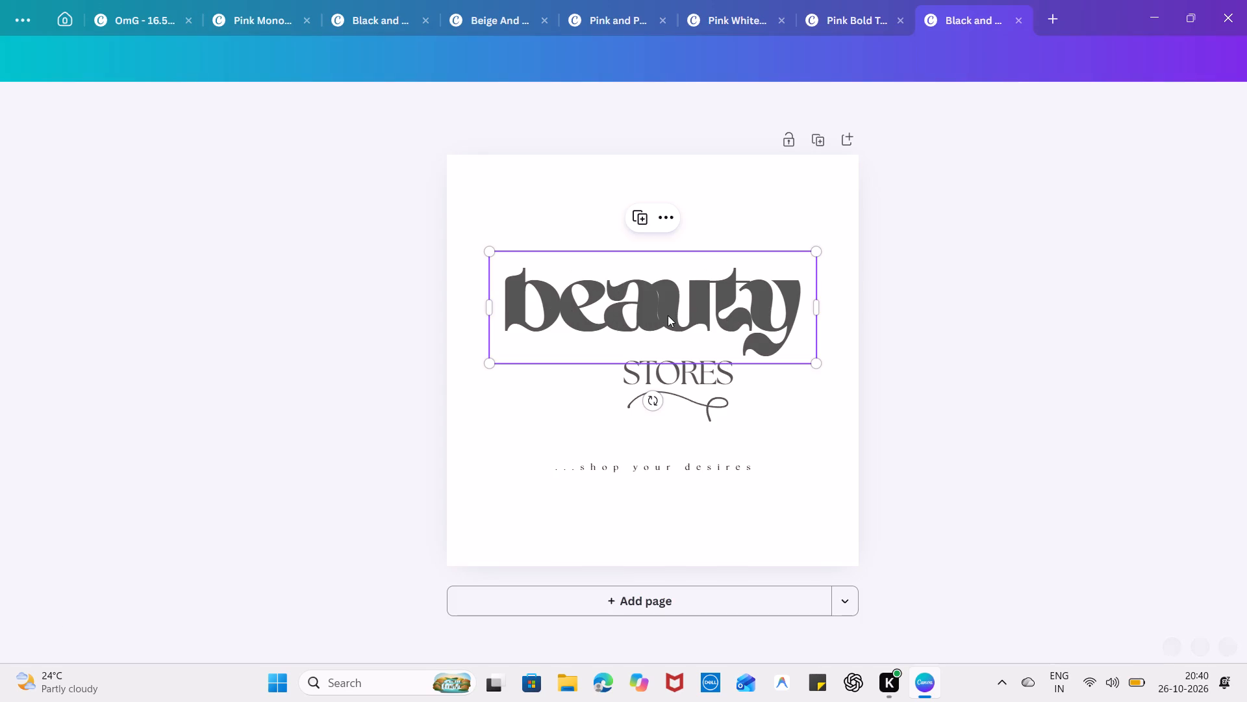
text(SOUL)
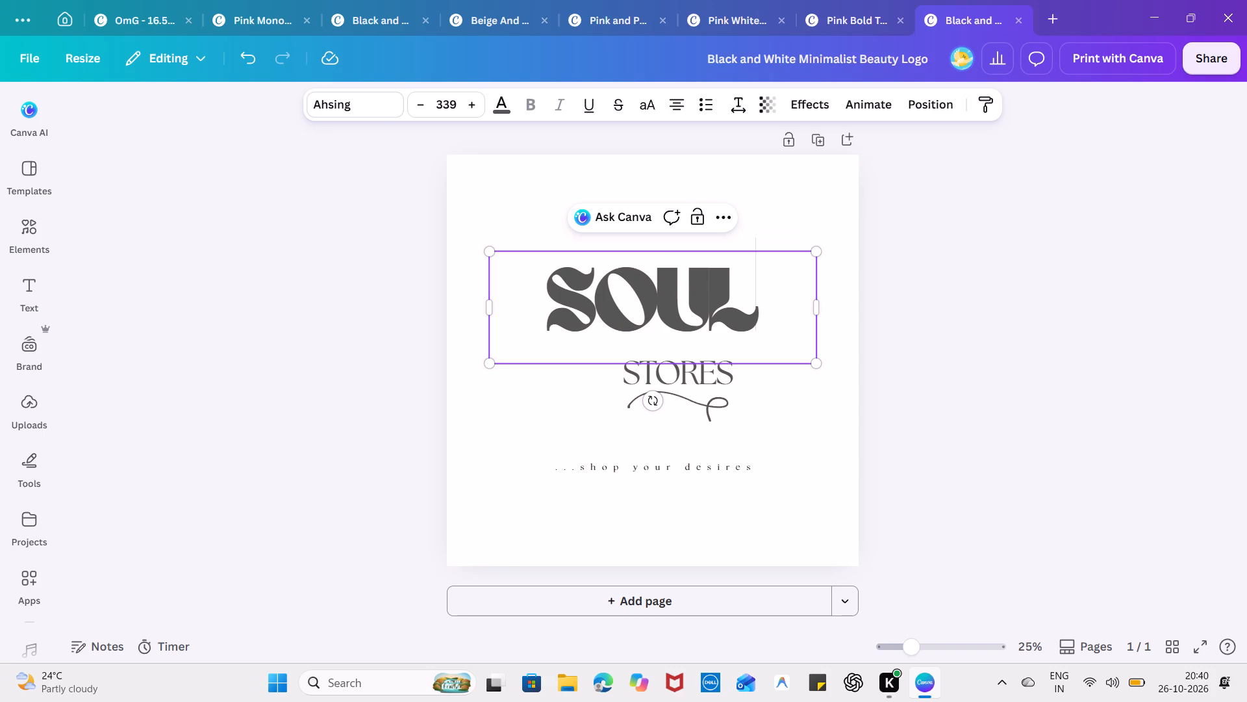
key(space)
text(GIFT)
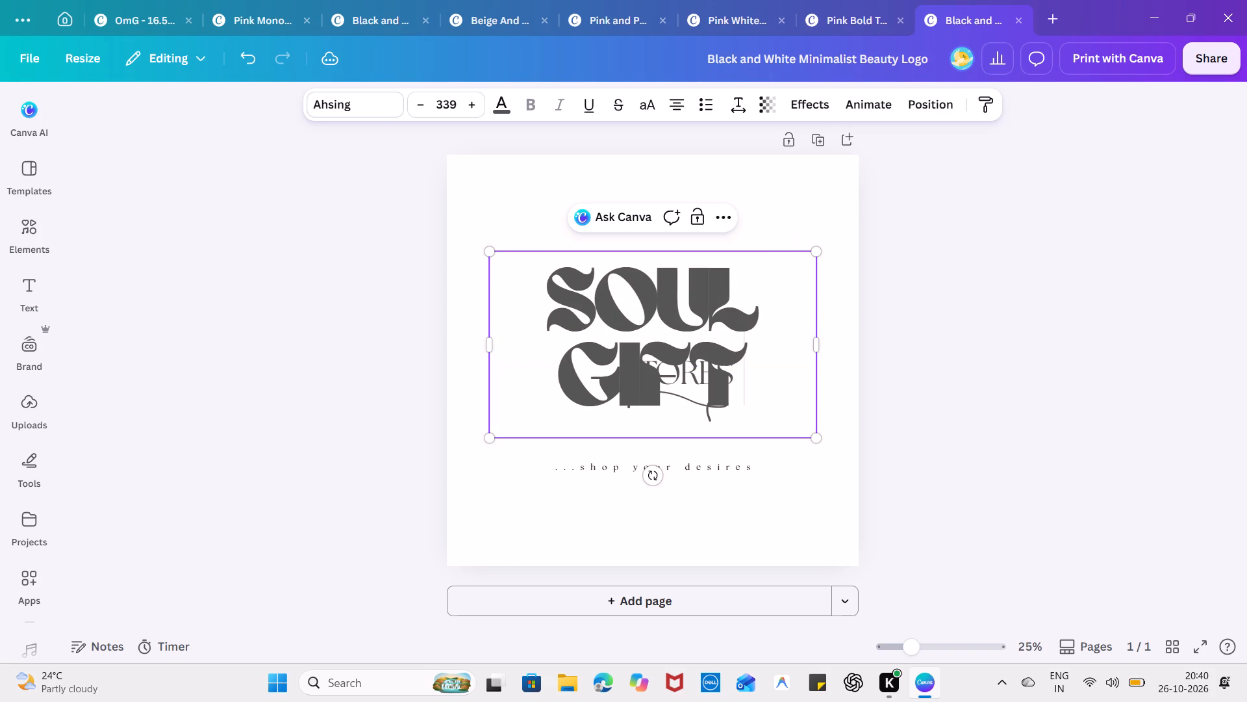
drag(816, 351, 897, 341)
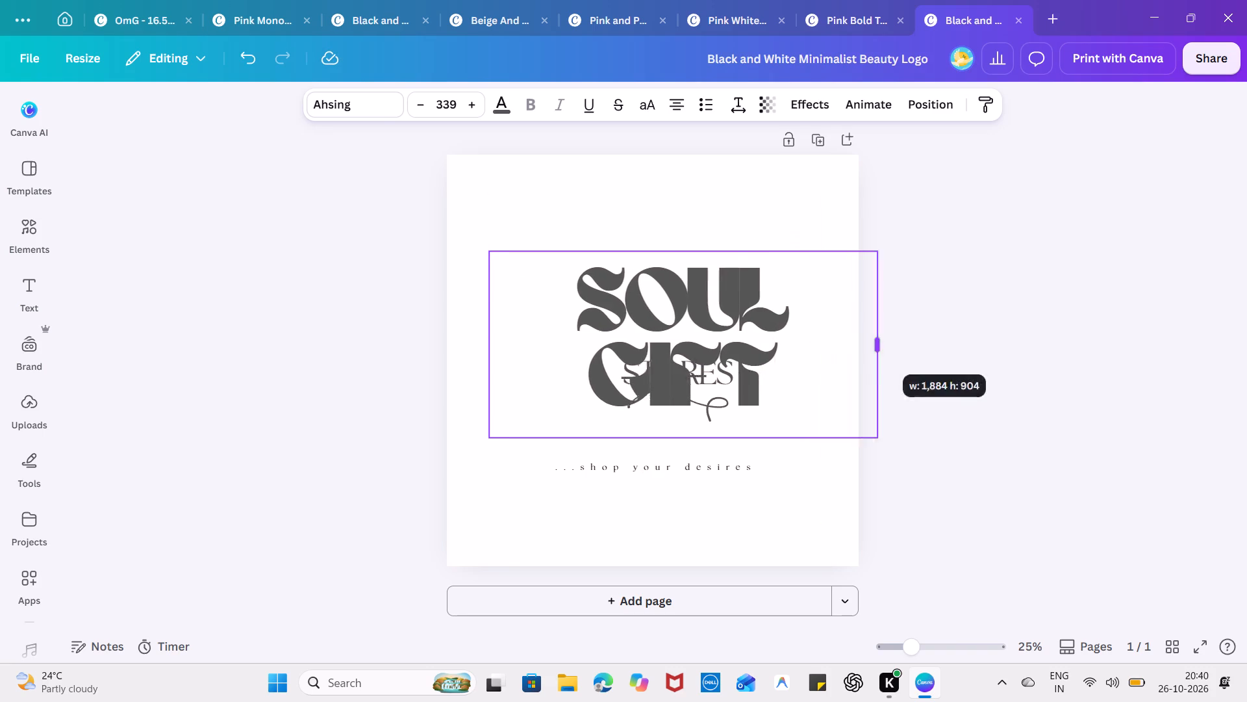
drag(897, 341, 960, 325)
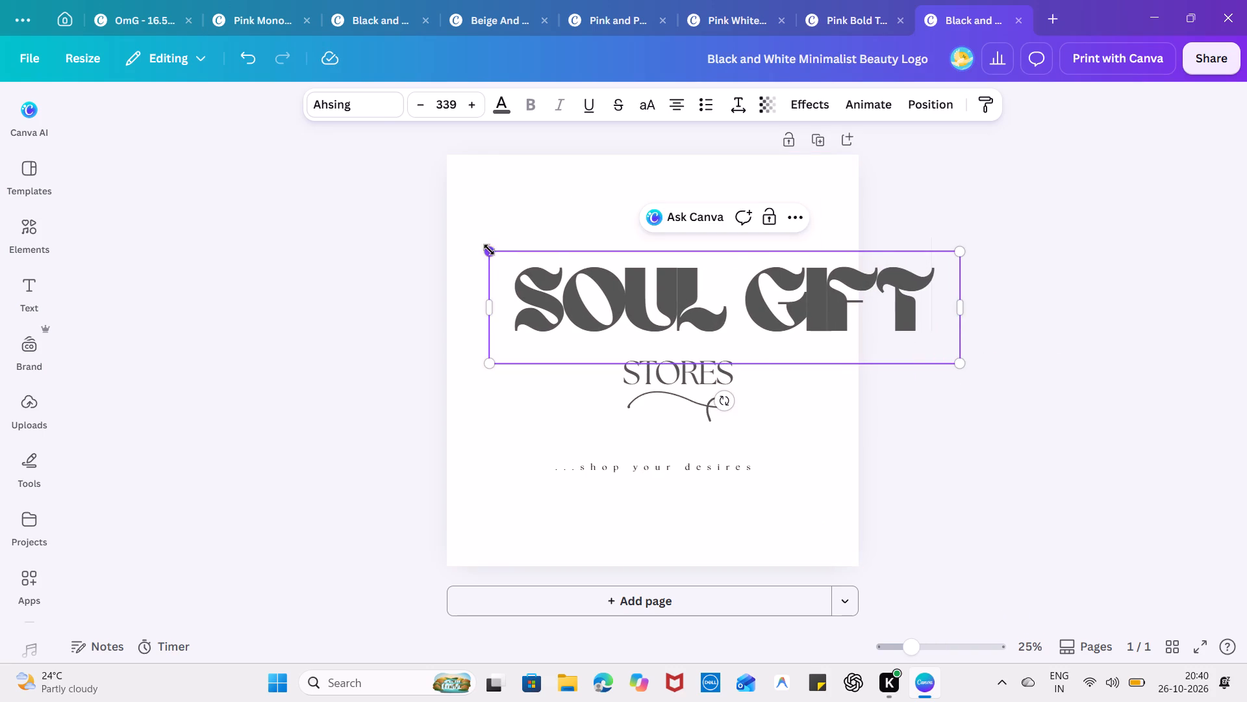
Scale the SOUL GIFT text down to size 267 and move it back onto the page above STORES.
drag(489, 250, 589, 277)
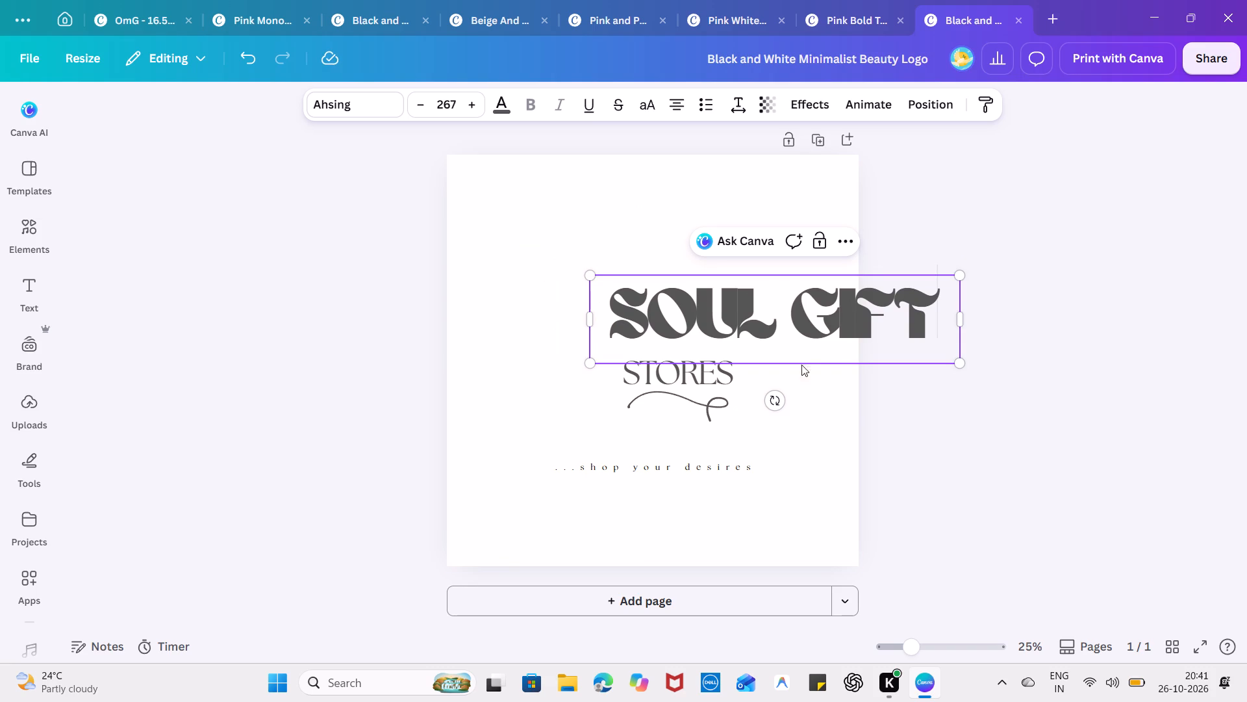
drag(807, 359, 647, 360)
drag(788, 351, 678, 354)
click(950, 346)
drag(948, 358, 829, 338)
click(825, 442)
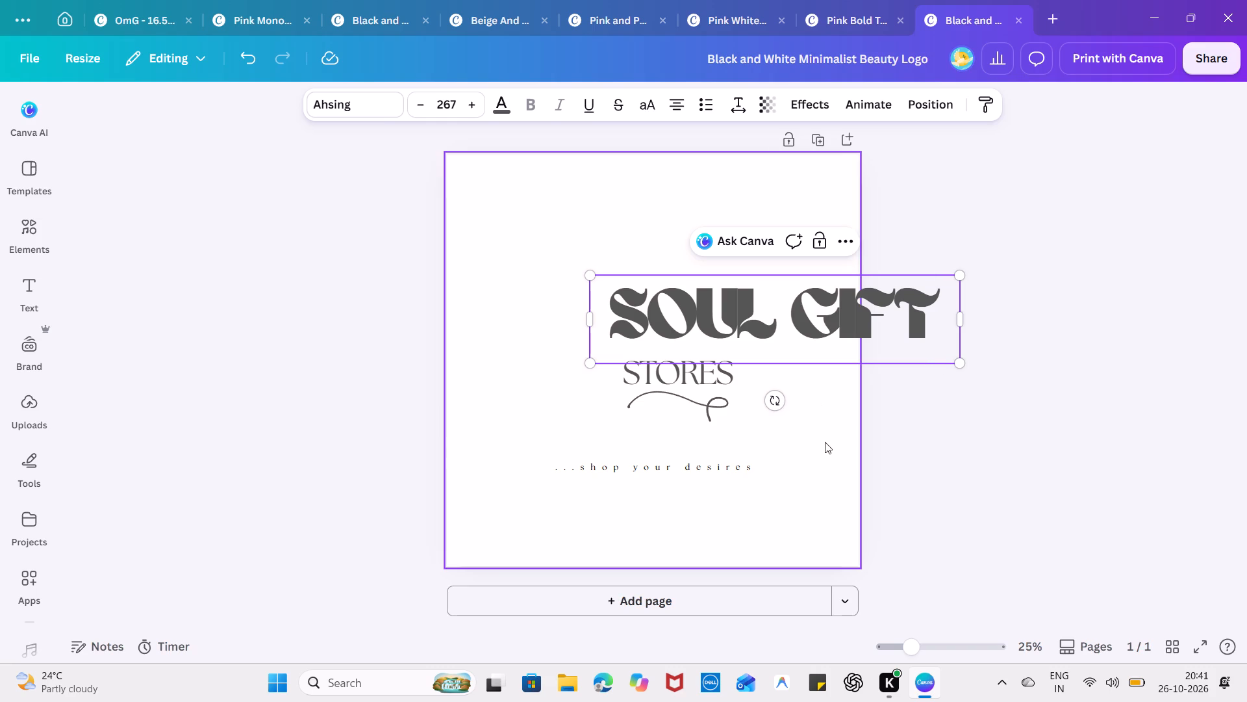
drag(794, 337, 682, 343)
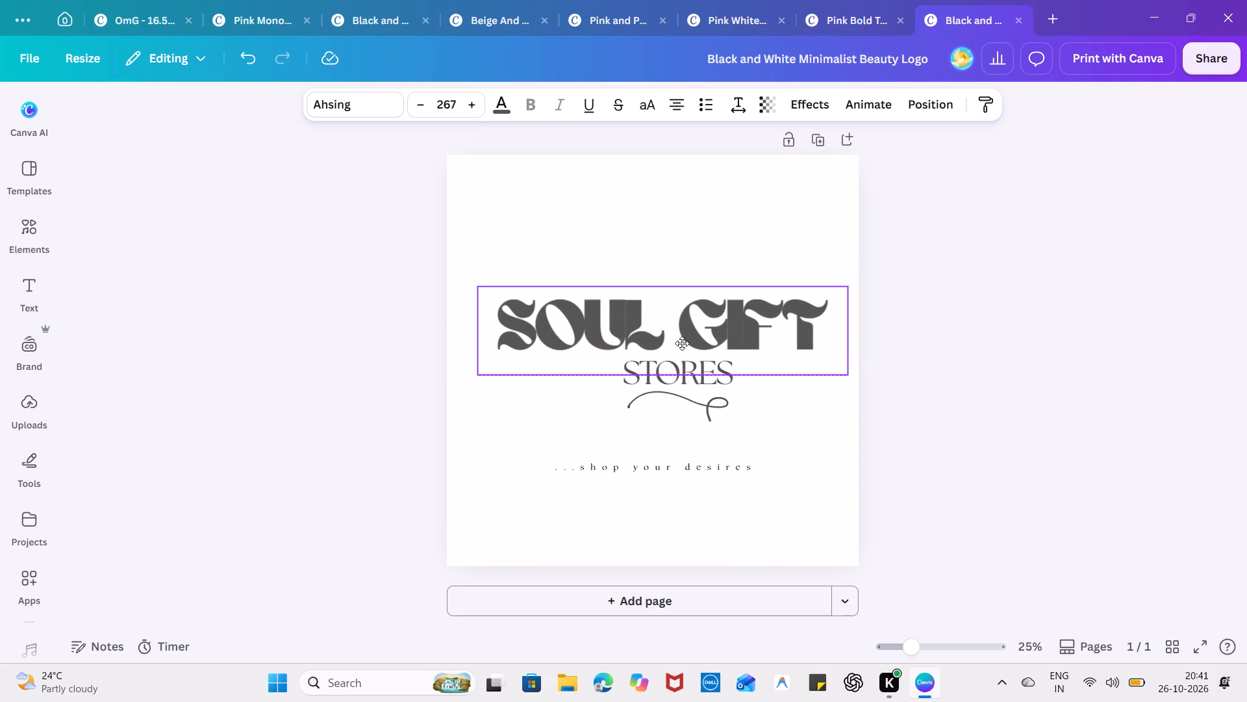
drag(682, 343, 688, 338)
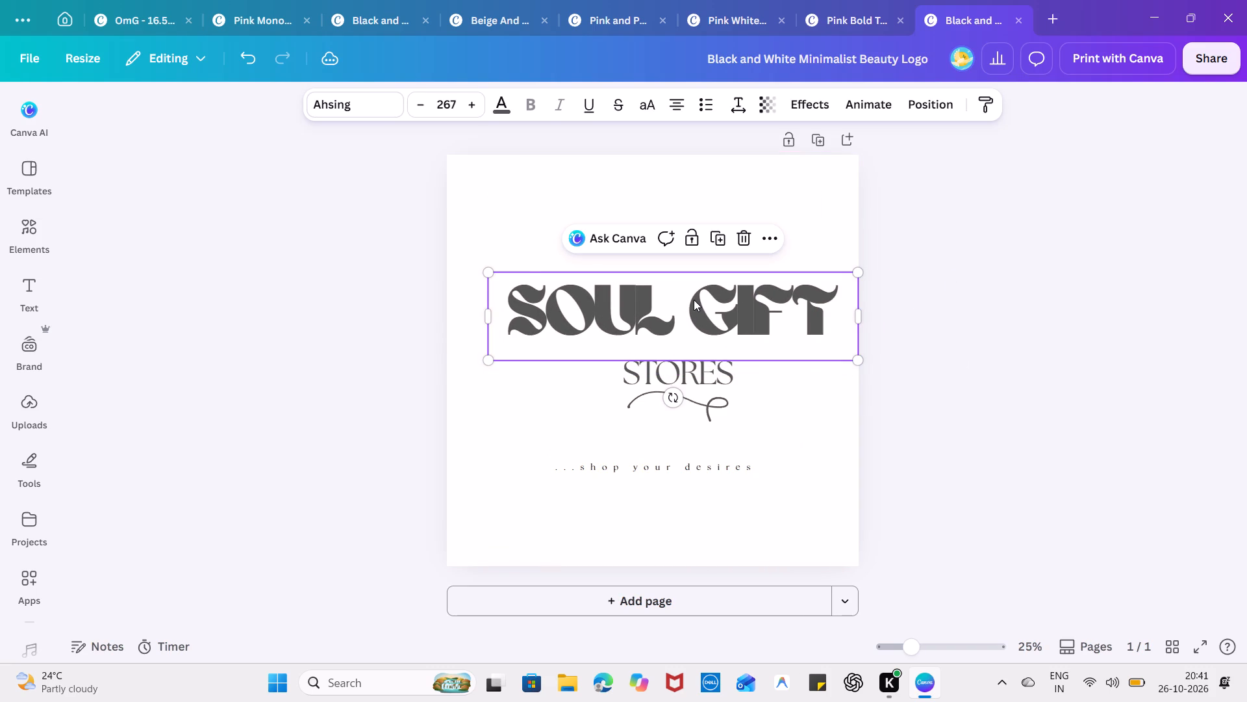
Reduce the SOUL GIFT text to size 240 and position it roughly centred just above STORES.
click(694, 300)
drag(483, 268, 514, 284)
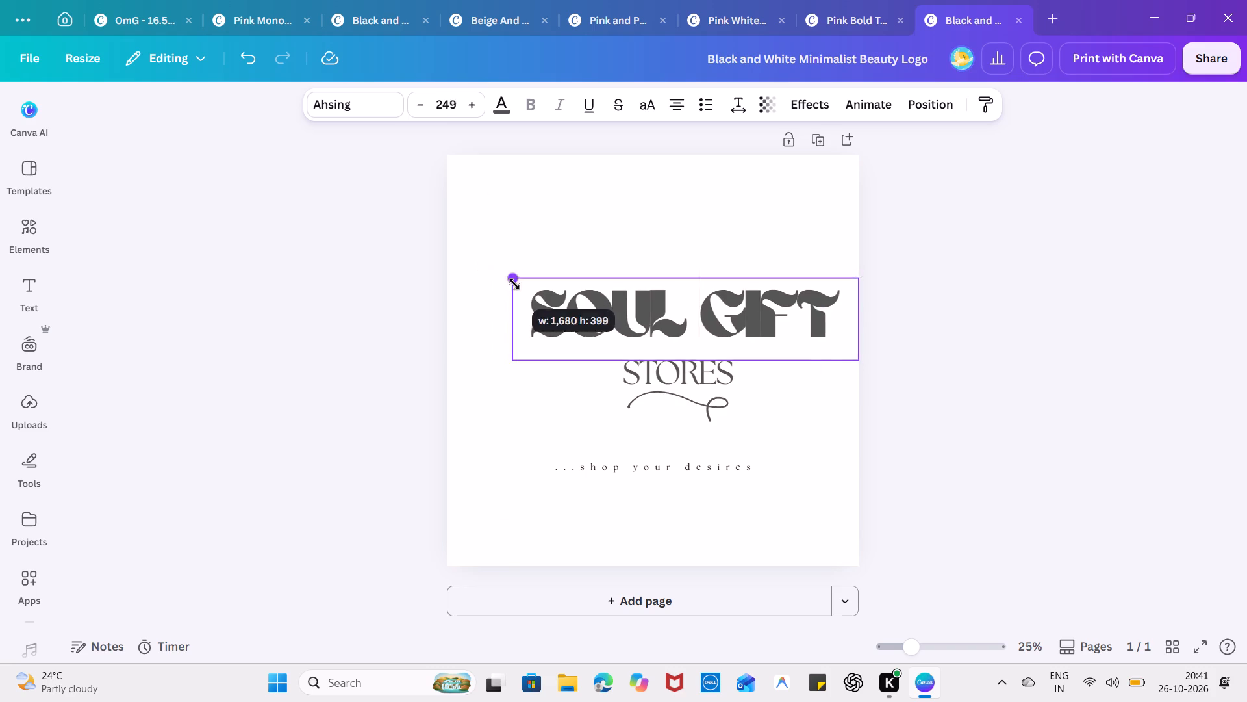
drag(514, 284, 518, 286)
drag(742, 350, 726, 350)
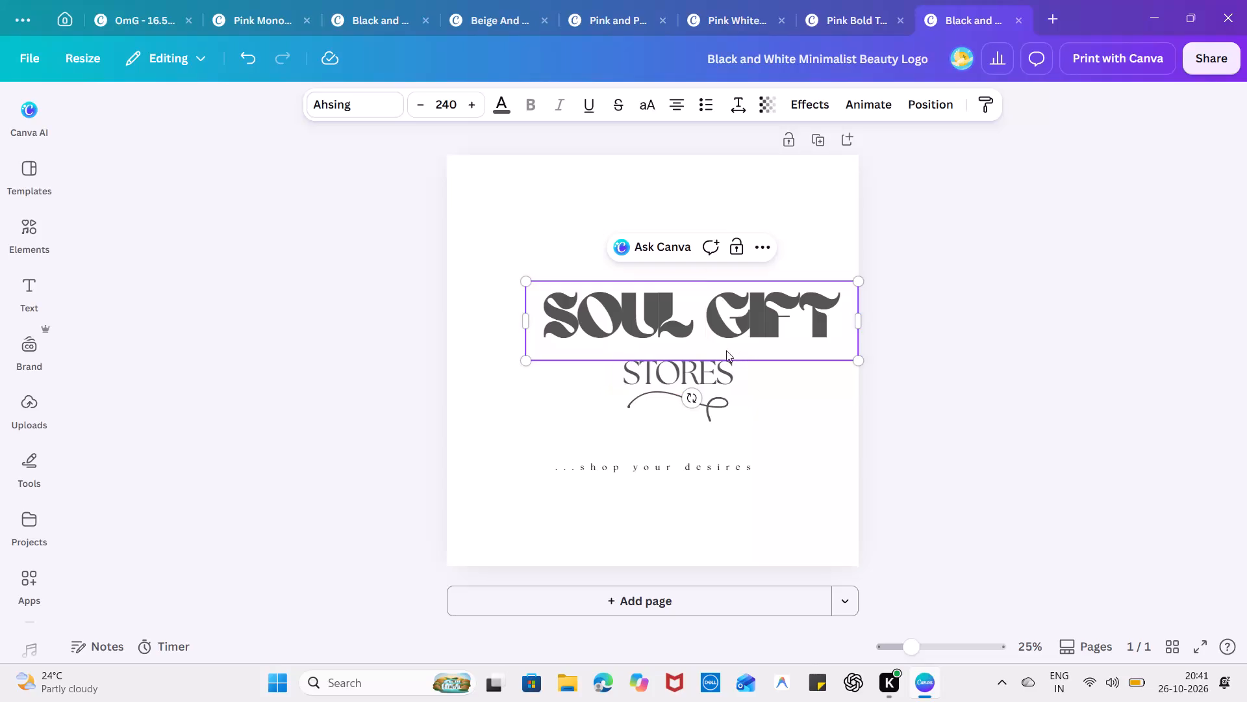
drag(726, 350, 706, 352)
double_click(706, 352)
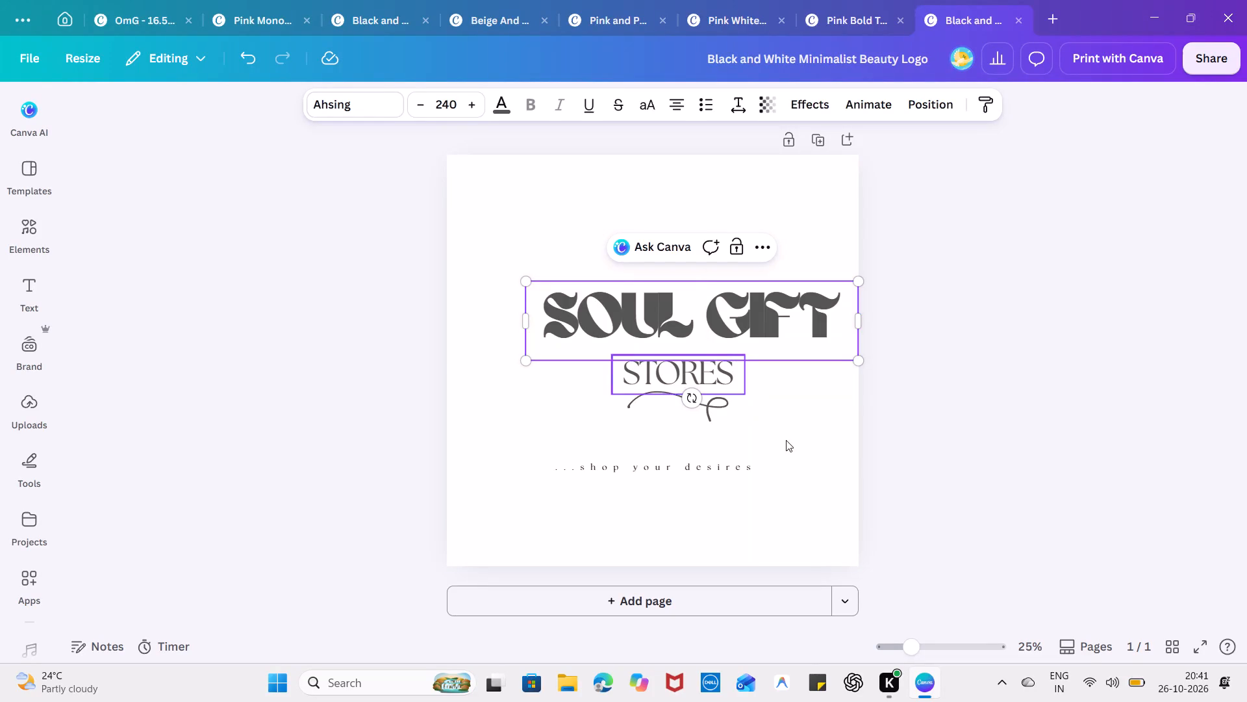
click(786, 440)
drag(714, 320, 689, 327)
click(933, 401)
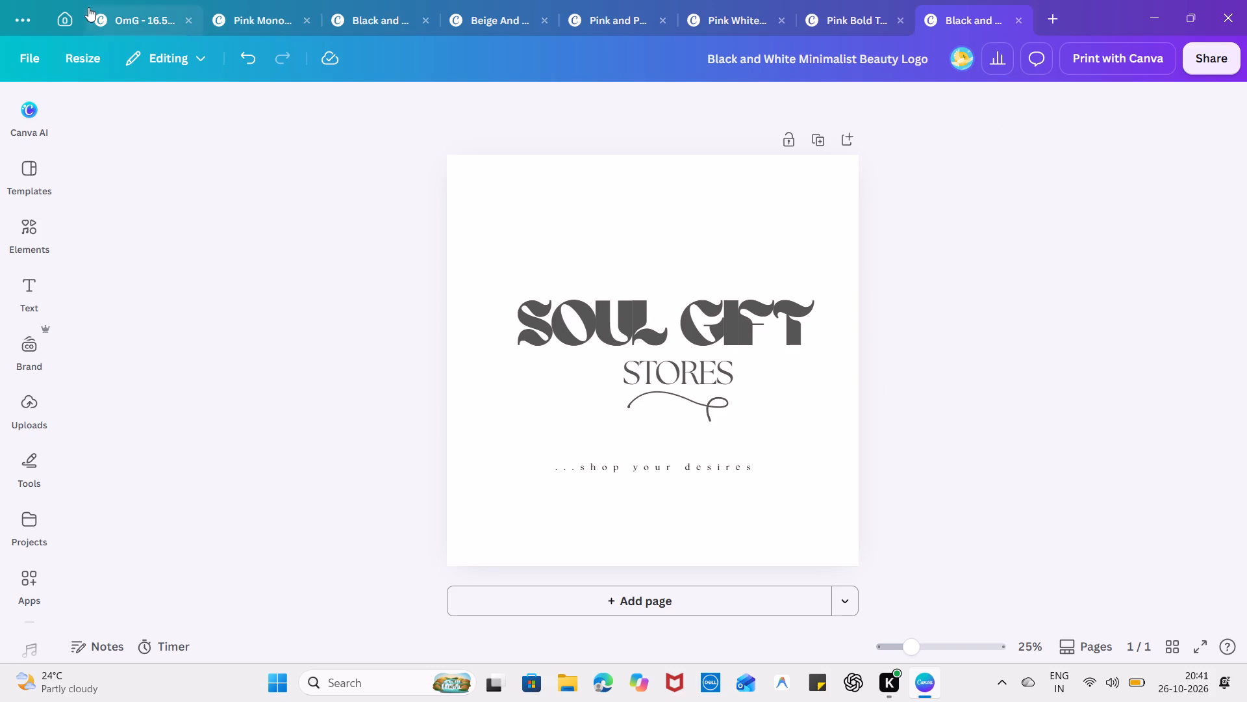
Browse the templates similar to the beauty logo and open the preview of the Black and White Beauty and Fashion Brand Logo.
click(71, 3)
click(70, 4)
click(67, 14)
scroll(422, 307, down, 4)
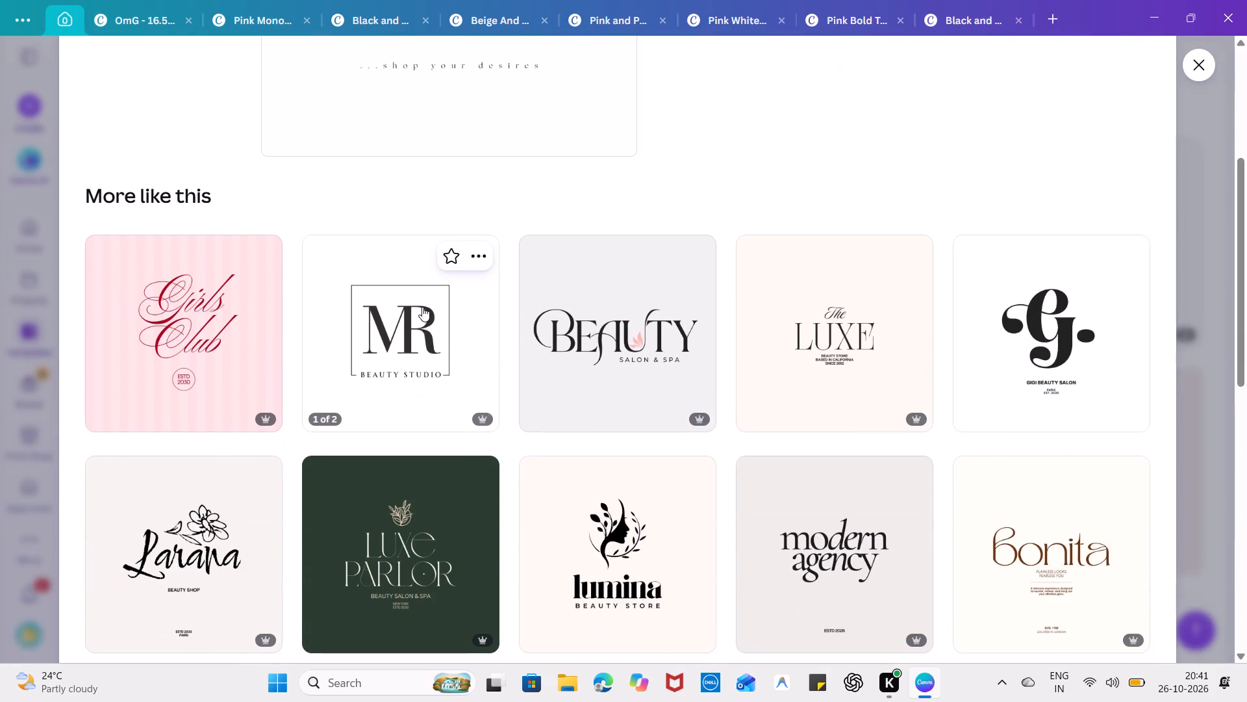
scroll(422, 307, down, 4)
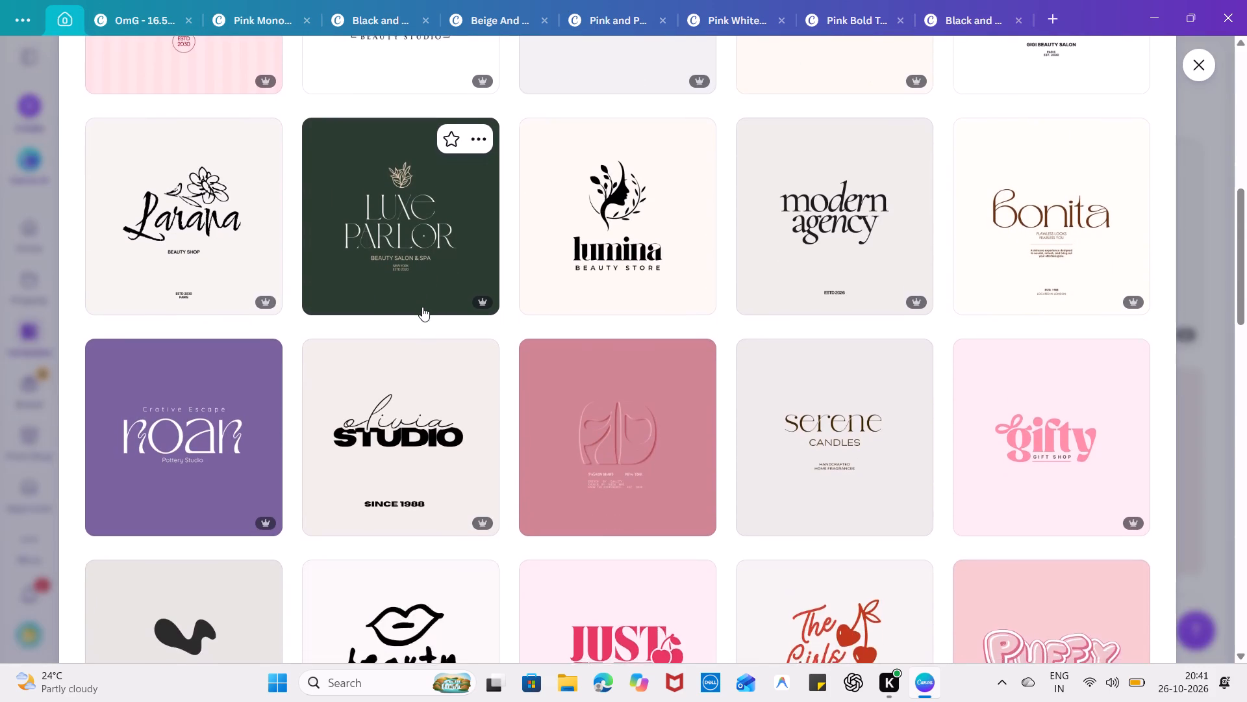
scroll(422, 307, down, 6)
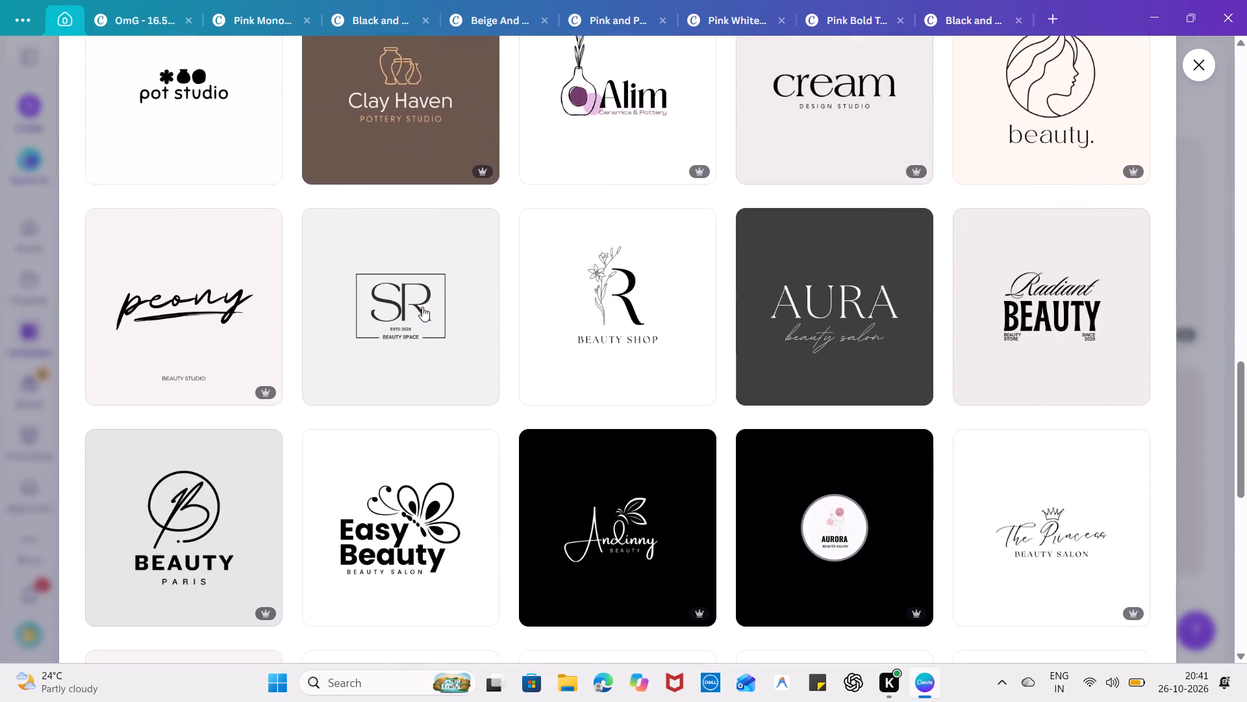
scroll(422, 307, down, 5)
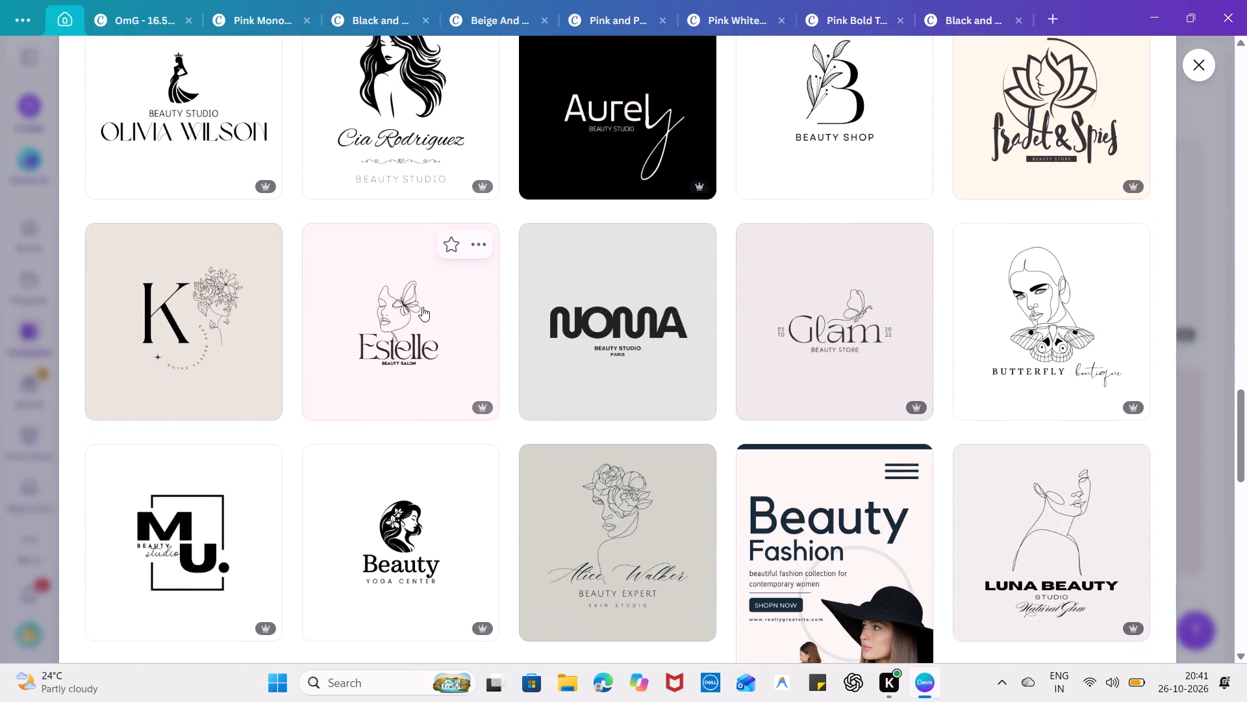
scroll(422, 307, down, 3)
scroll(422, 307, up, 1)
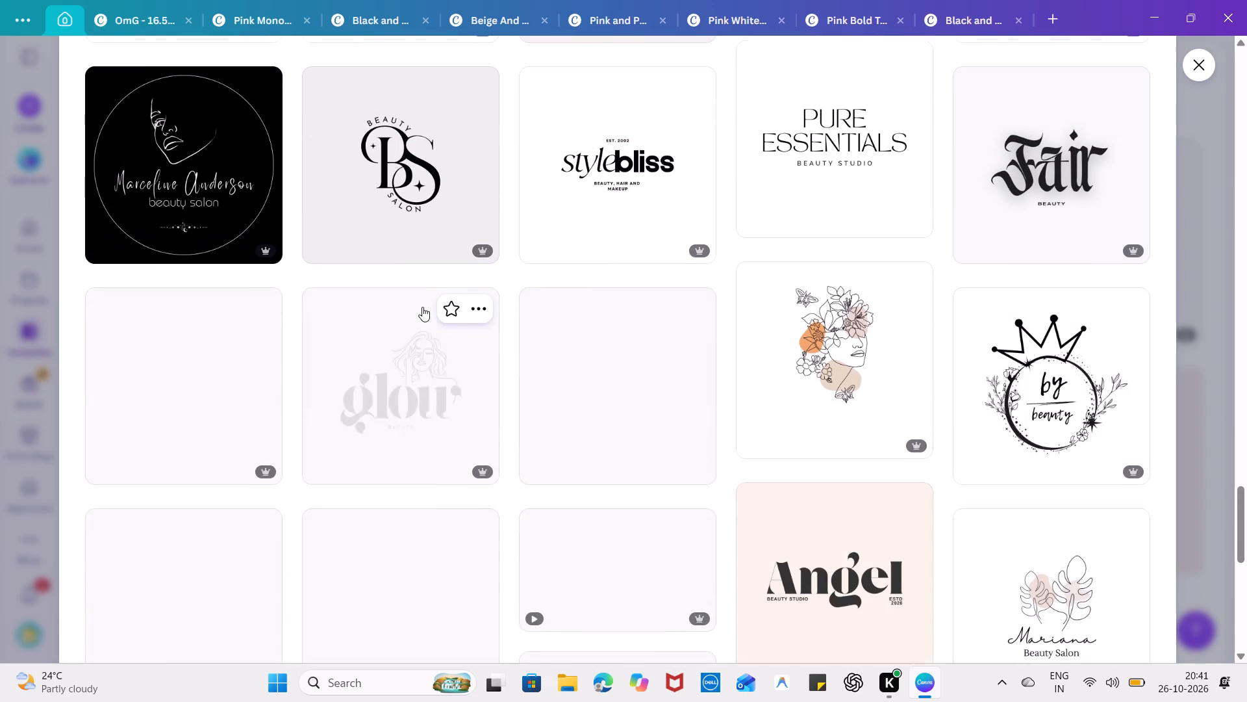
click(428, 384)
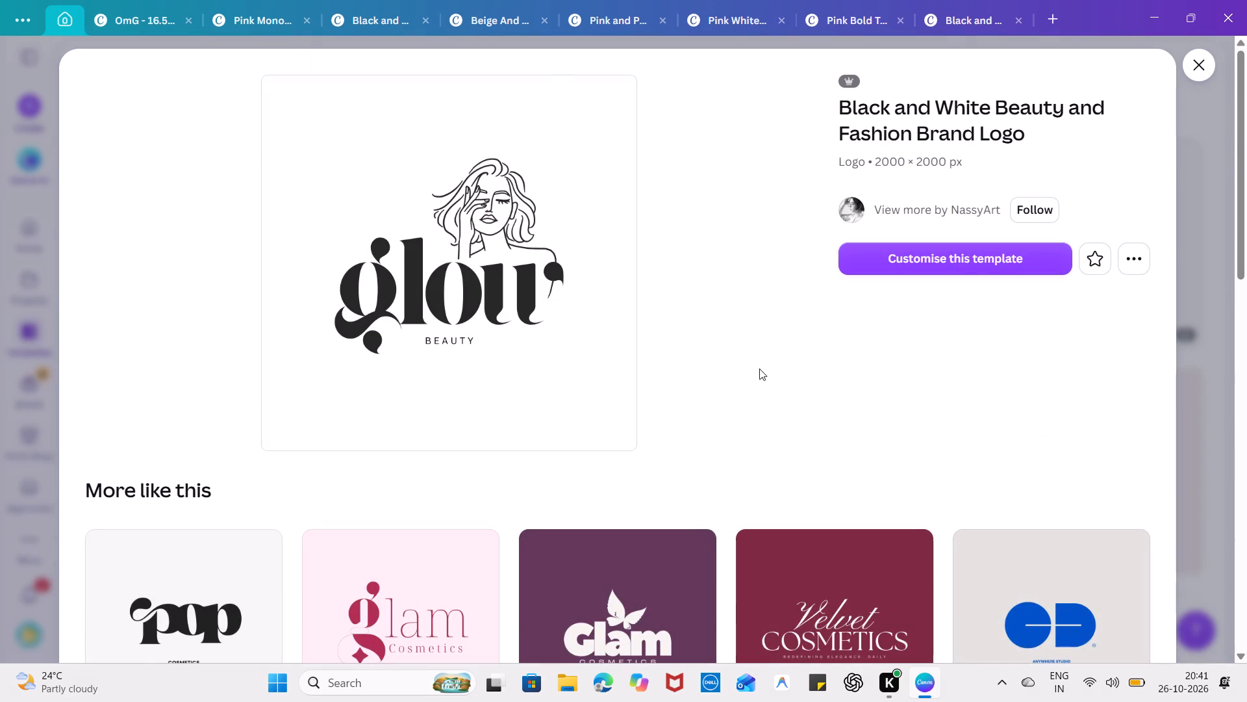
Open the pink Glam Cosmetics logo from the similar templates for customising.
scroll(759, 369, down, 3)
click(378, 432)
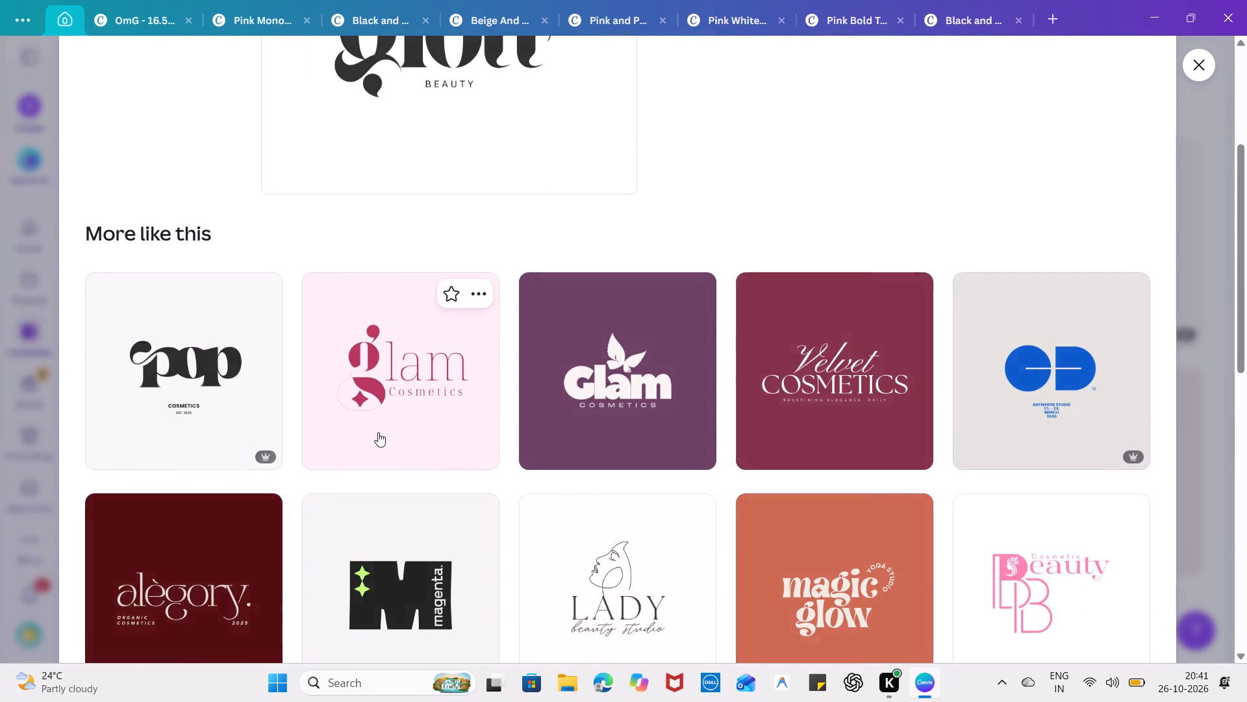
click(959, 246)
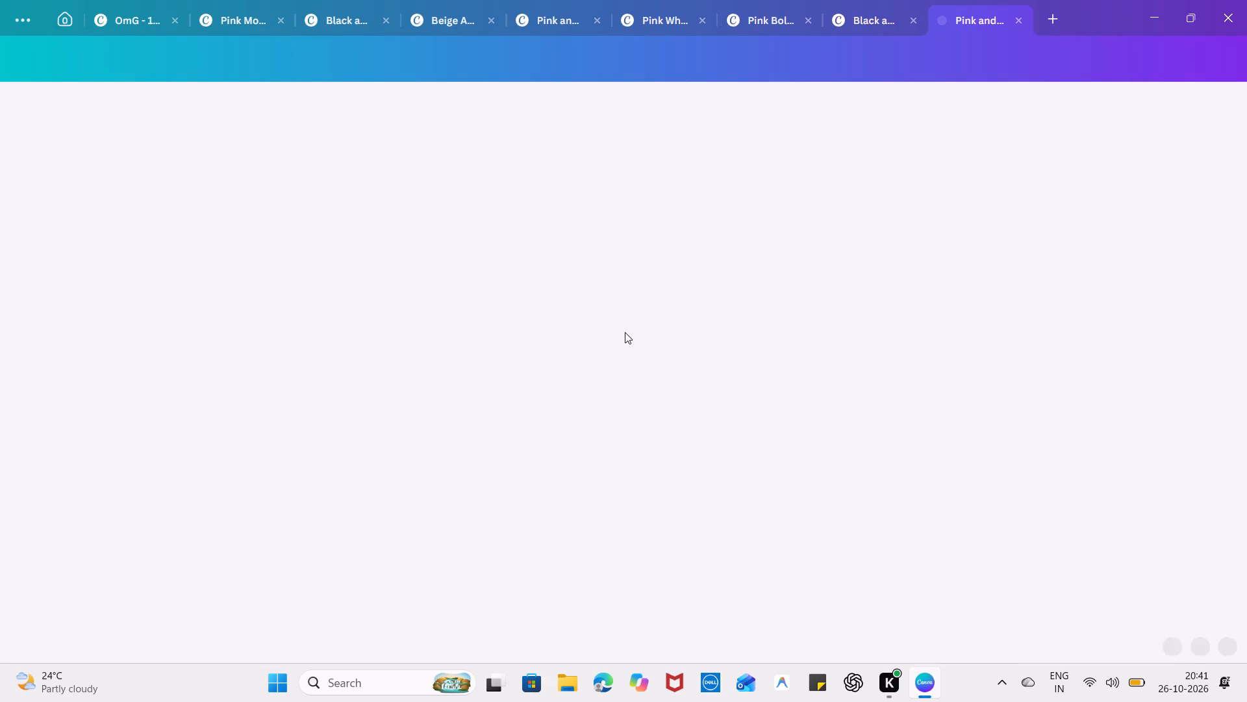
Examine which separate text and shape elements make up the stylised initial of the Glam logo.
double_click(623, 333)
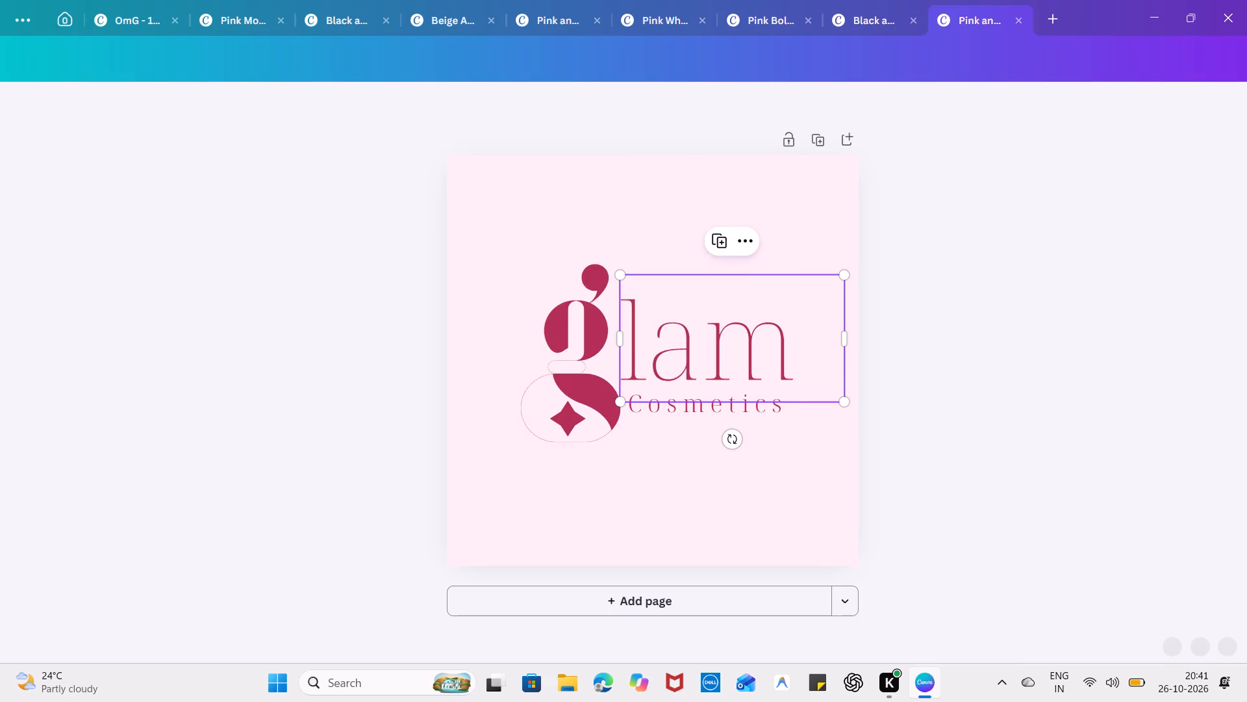
click(544, 359)
click(588, 383)
double_click(588, 383)
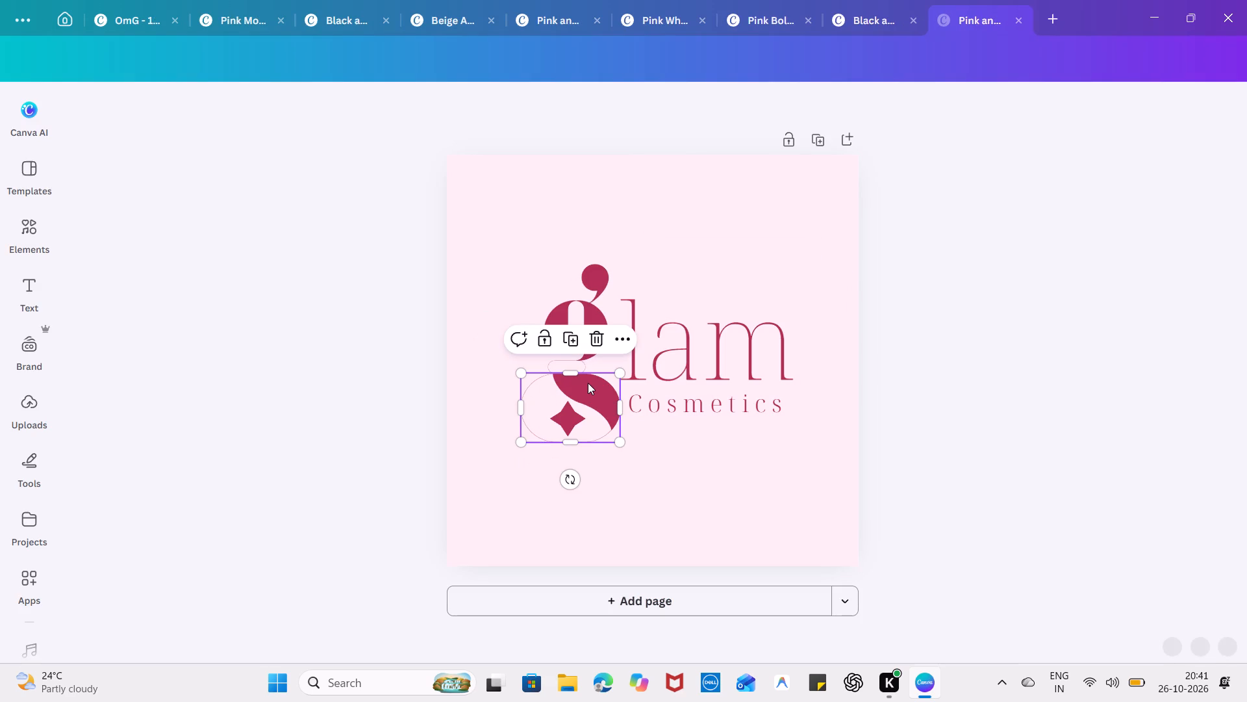
click(586, 292)
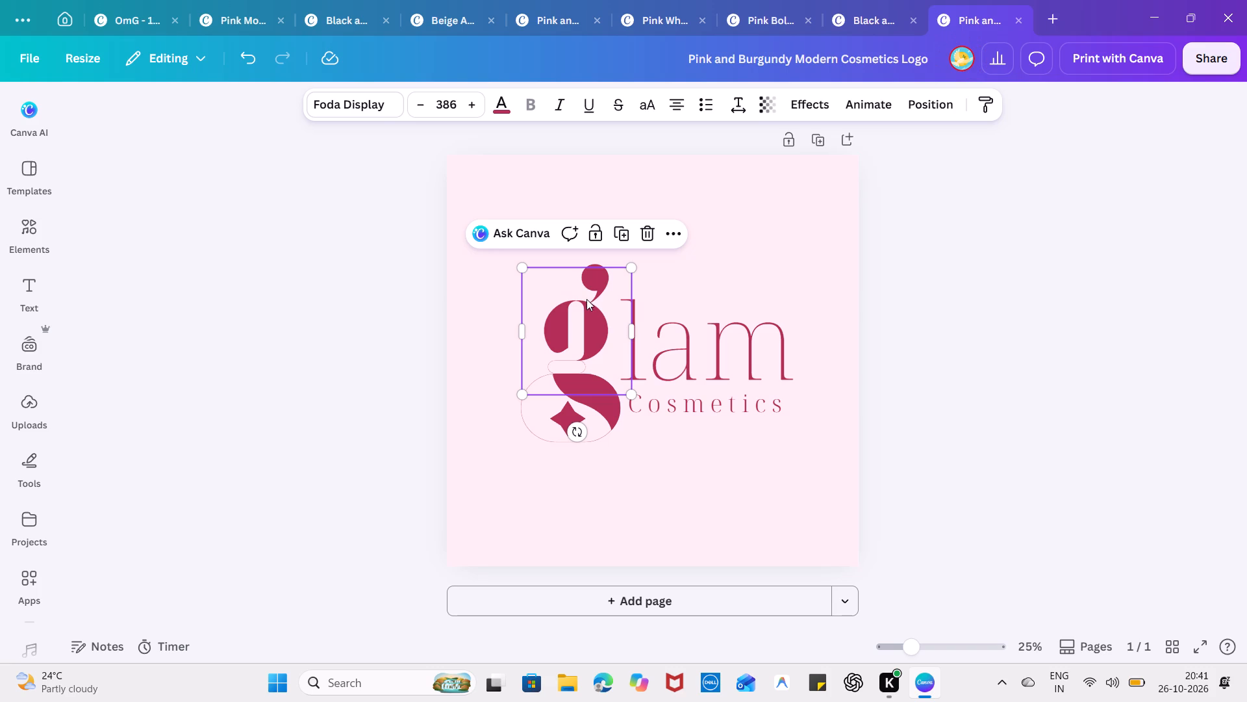
double_click(586, 299)
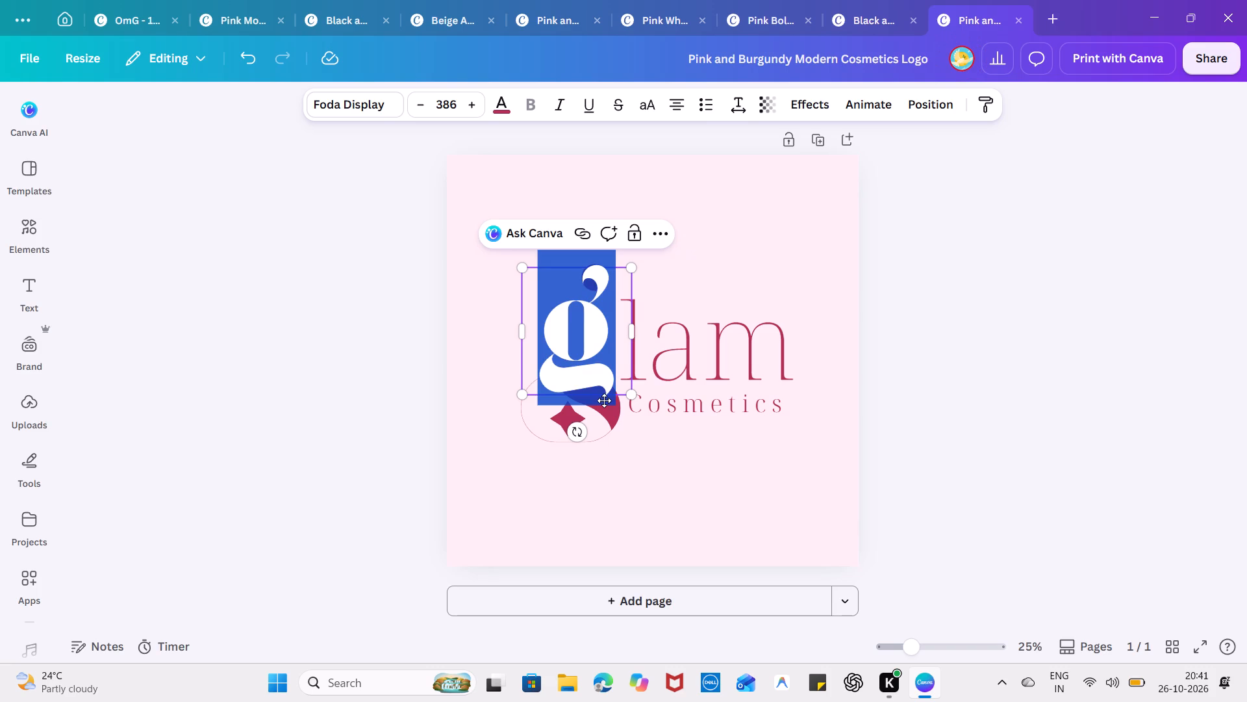
click(604, 400)
click(592, 392)
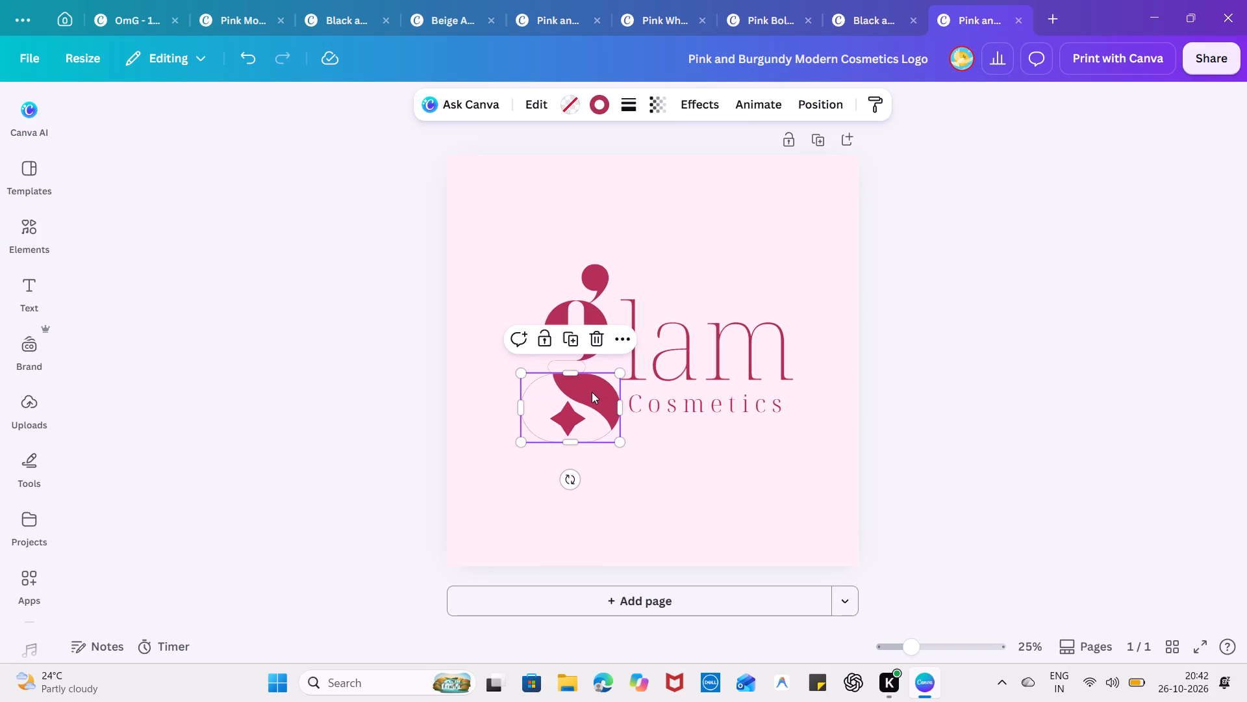
click(741, 448)
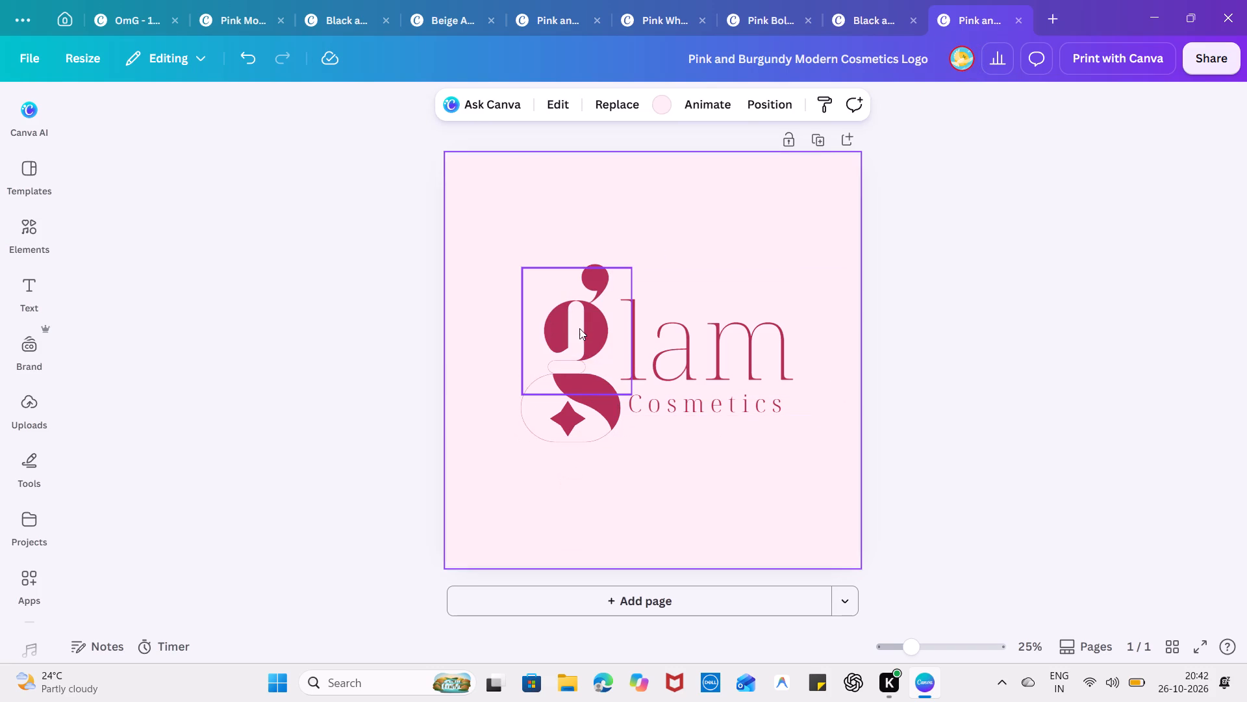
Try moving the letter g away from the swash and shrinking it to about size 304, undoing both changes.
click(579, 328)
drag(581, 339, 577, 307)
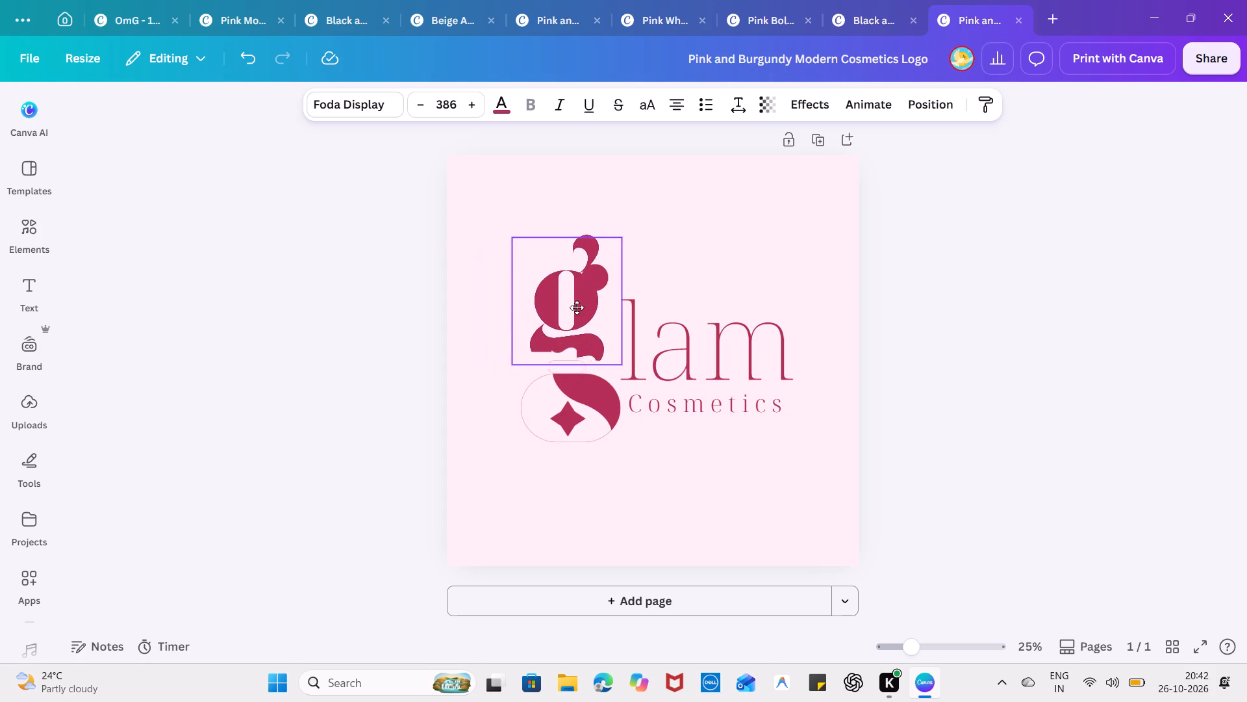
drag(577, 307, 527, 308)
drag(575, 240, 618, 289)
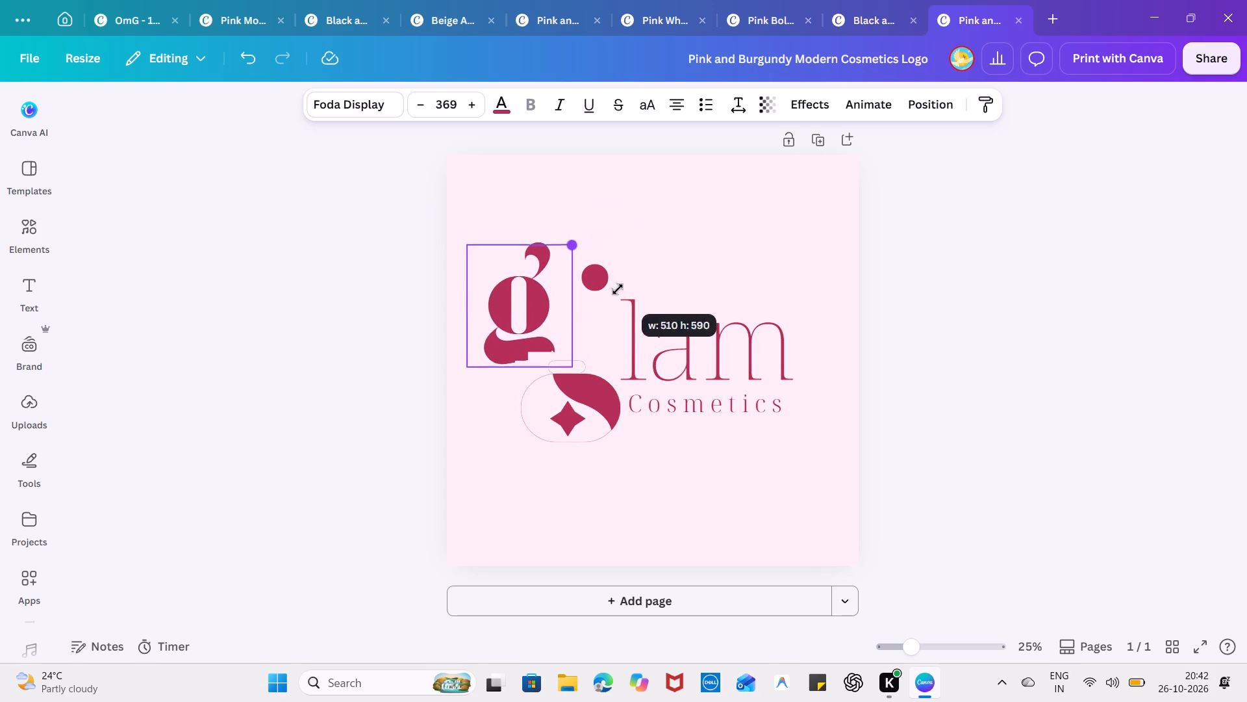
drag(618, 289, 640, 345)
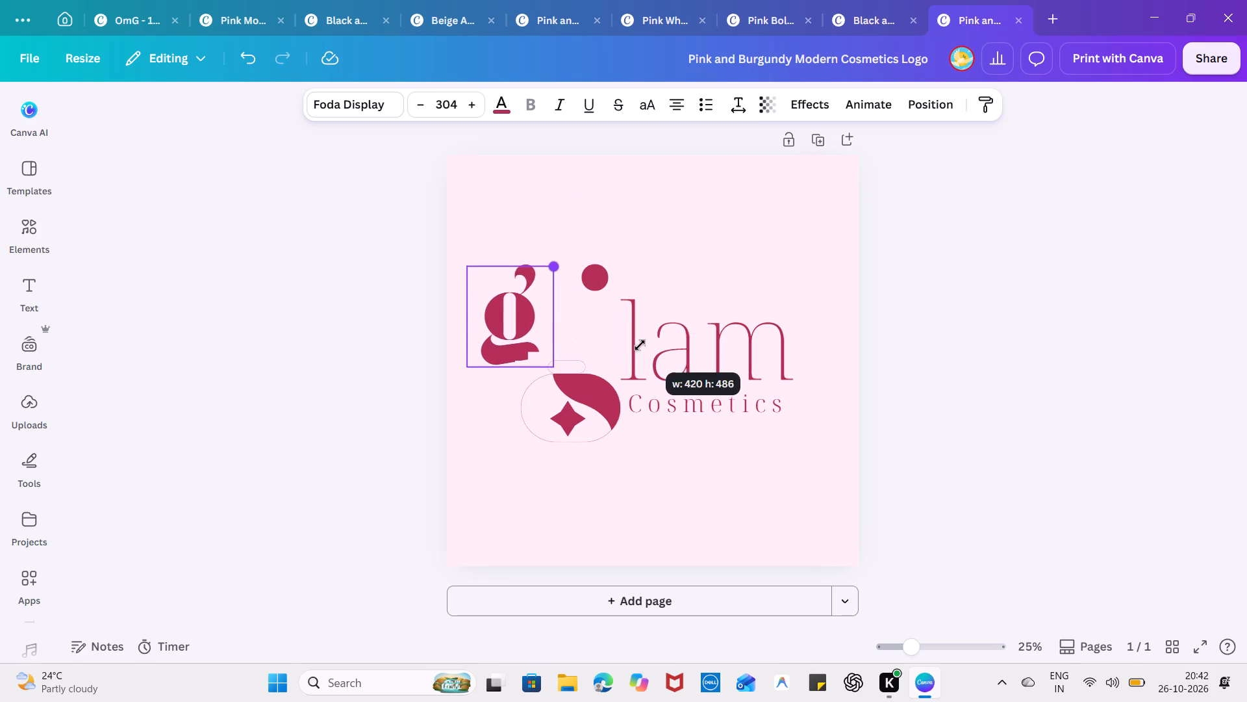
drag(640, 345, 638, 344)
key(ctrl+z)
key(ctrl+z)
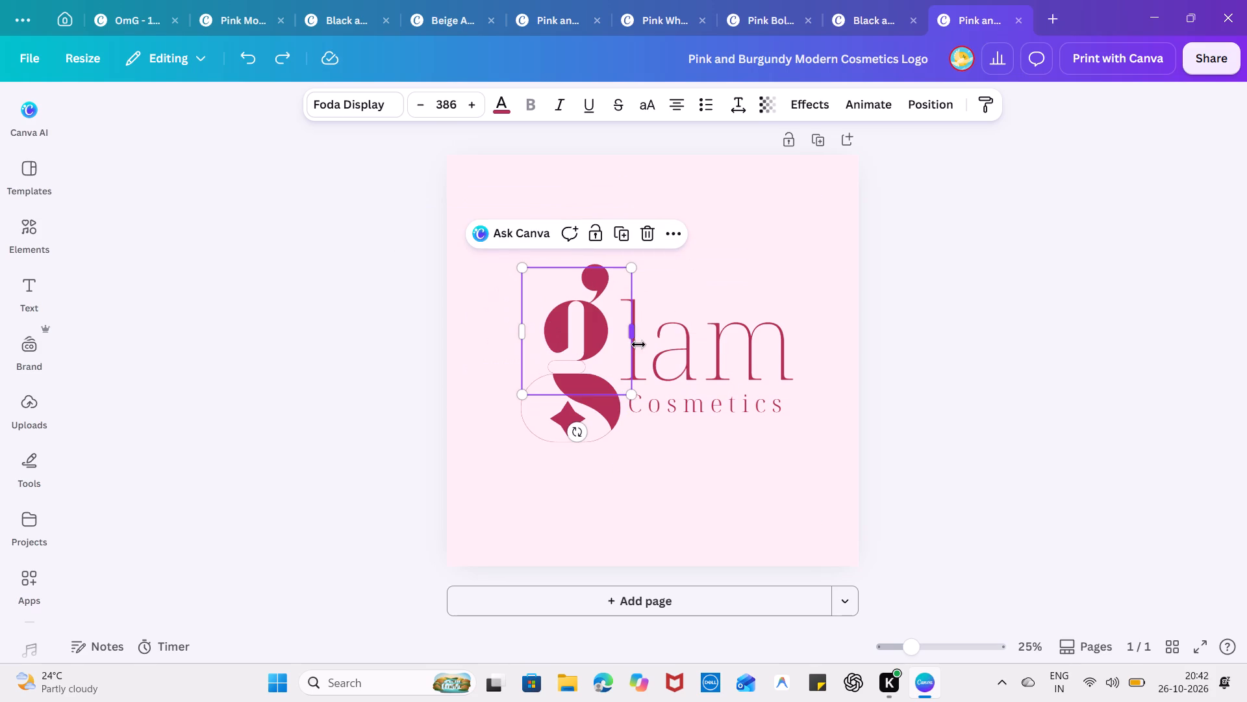
Replace the "lam" lettering beside the initial with "oul".
click(944, 357)
double_click(727, 326)
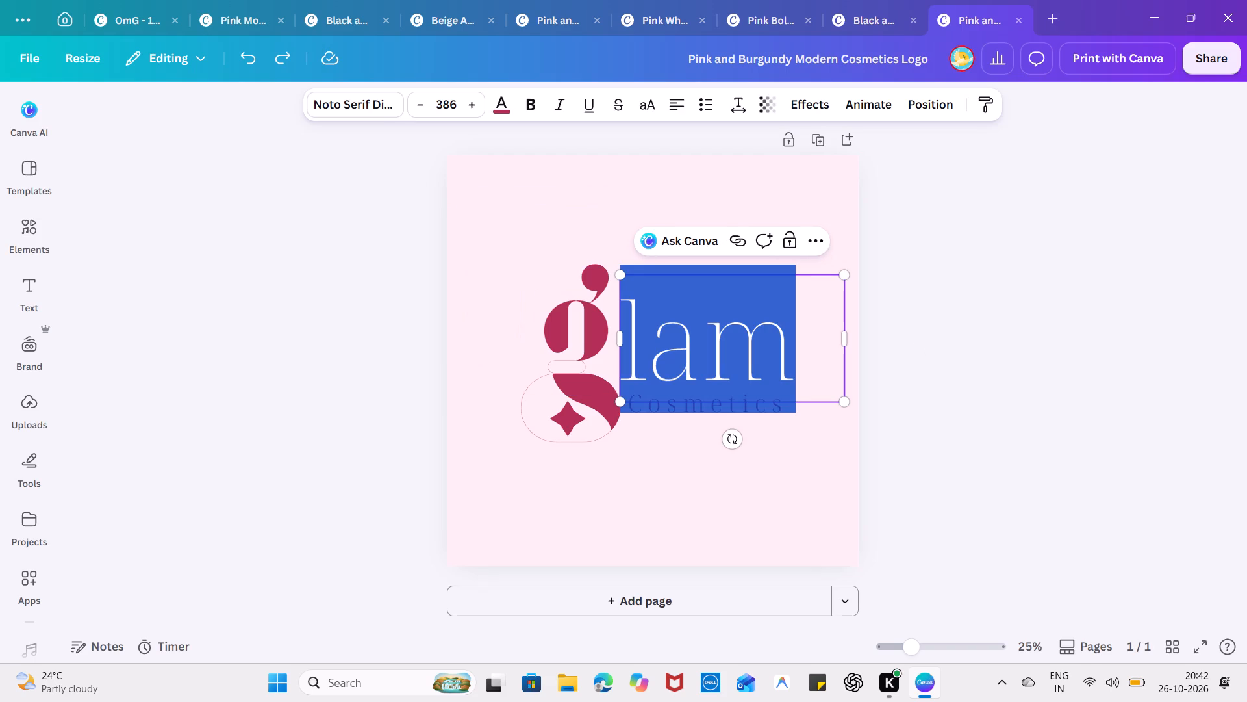
text(oul)
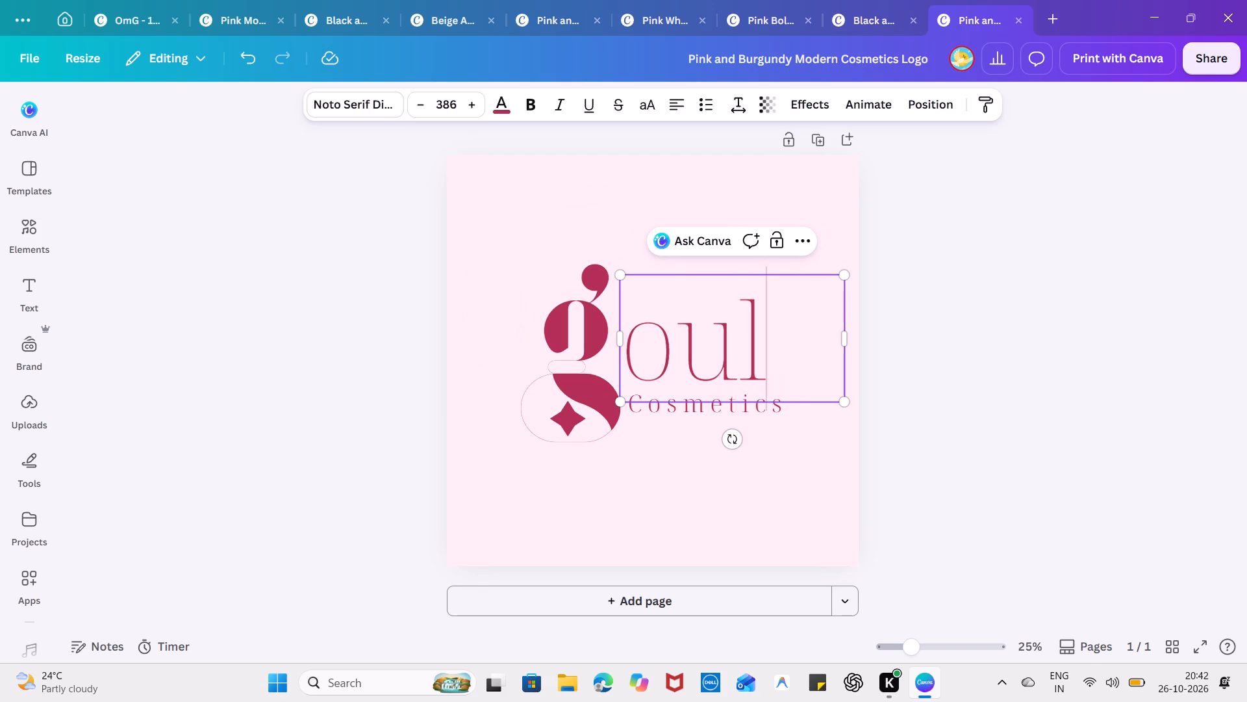
click(893, 426)
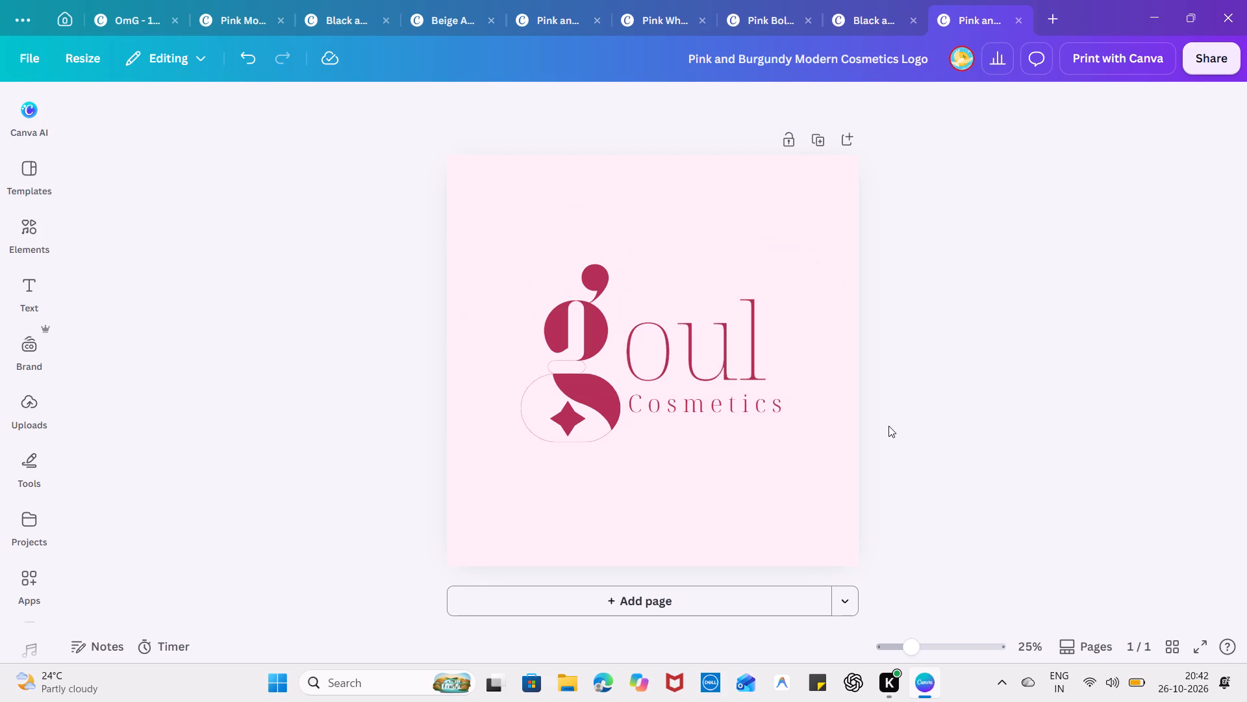
Replace the Cosmetics tagline with GIFT in capitals.
double_click(714, 401)
text(gift)
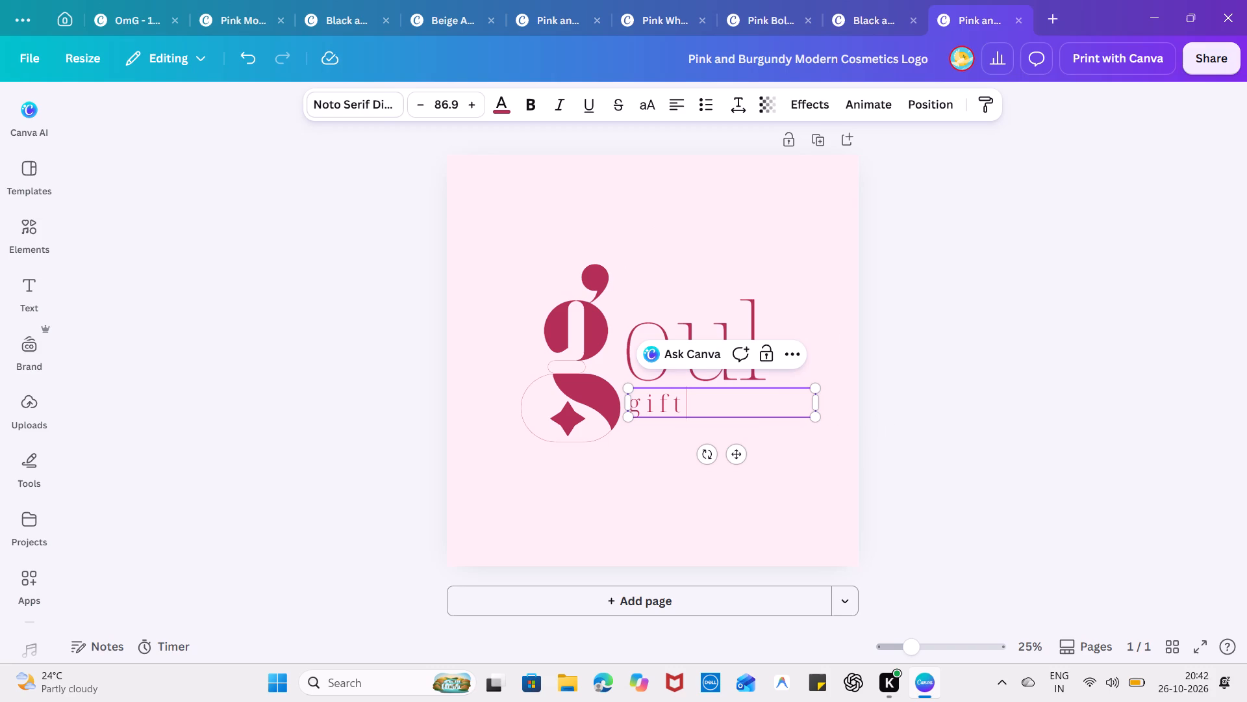
key(BackSpace)
key(BackSpace)
key(BackSpace)
key(BackSpace)
text(GIFT)
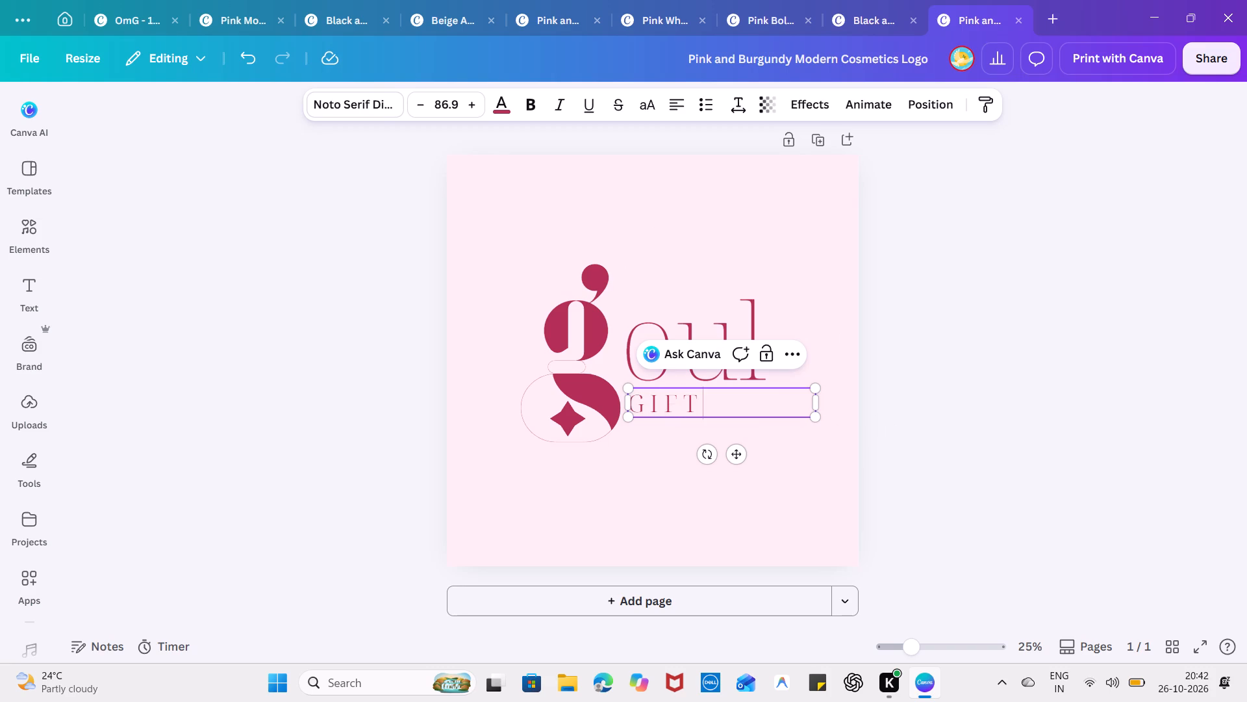
Zoom the page out and capture a screen snip of the logo with its oul and GIFT lettering.
click(746, 284)
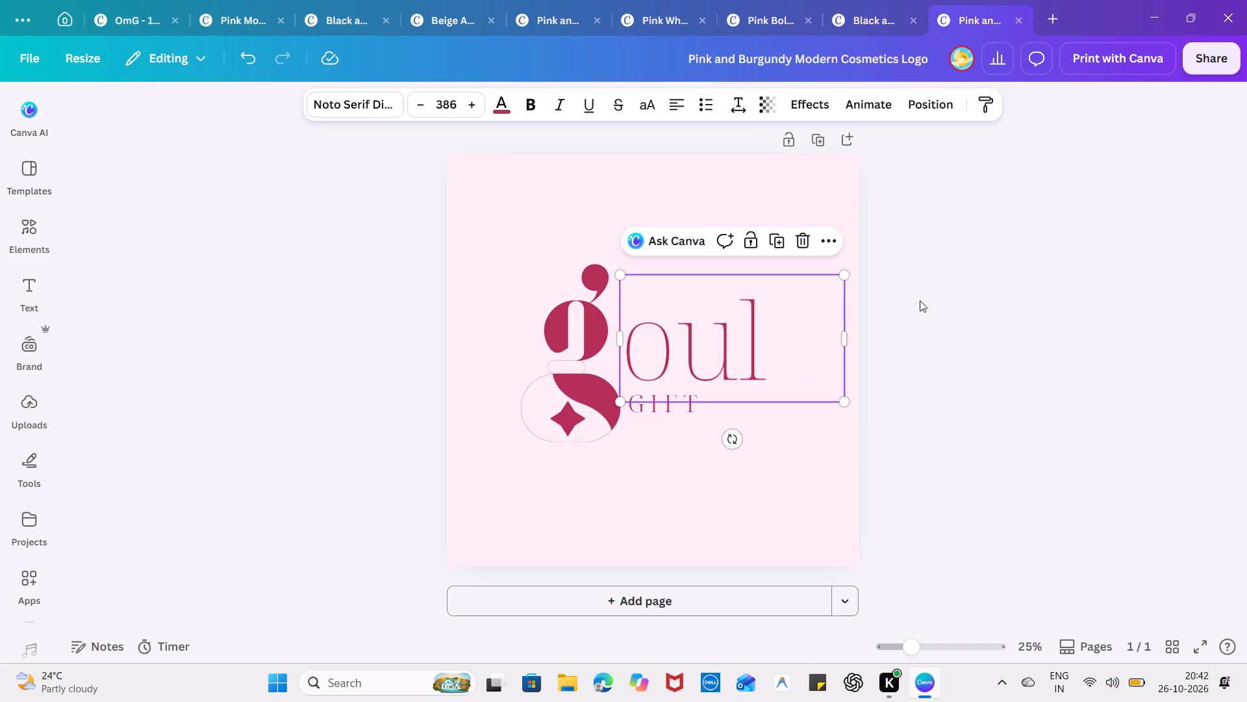
click(920, 300)
click(593, 380)
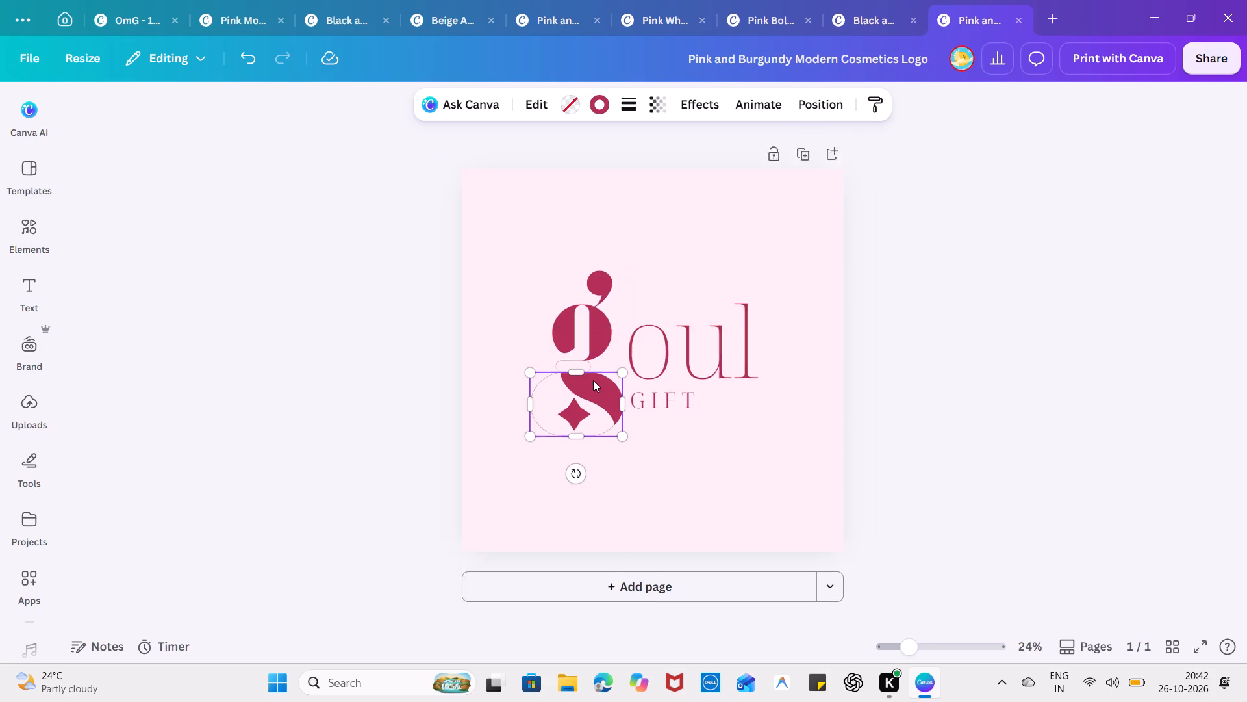
click(916, 415)
key(shift+super+s)
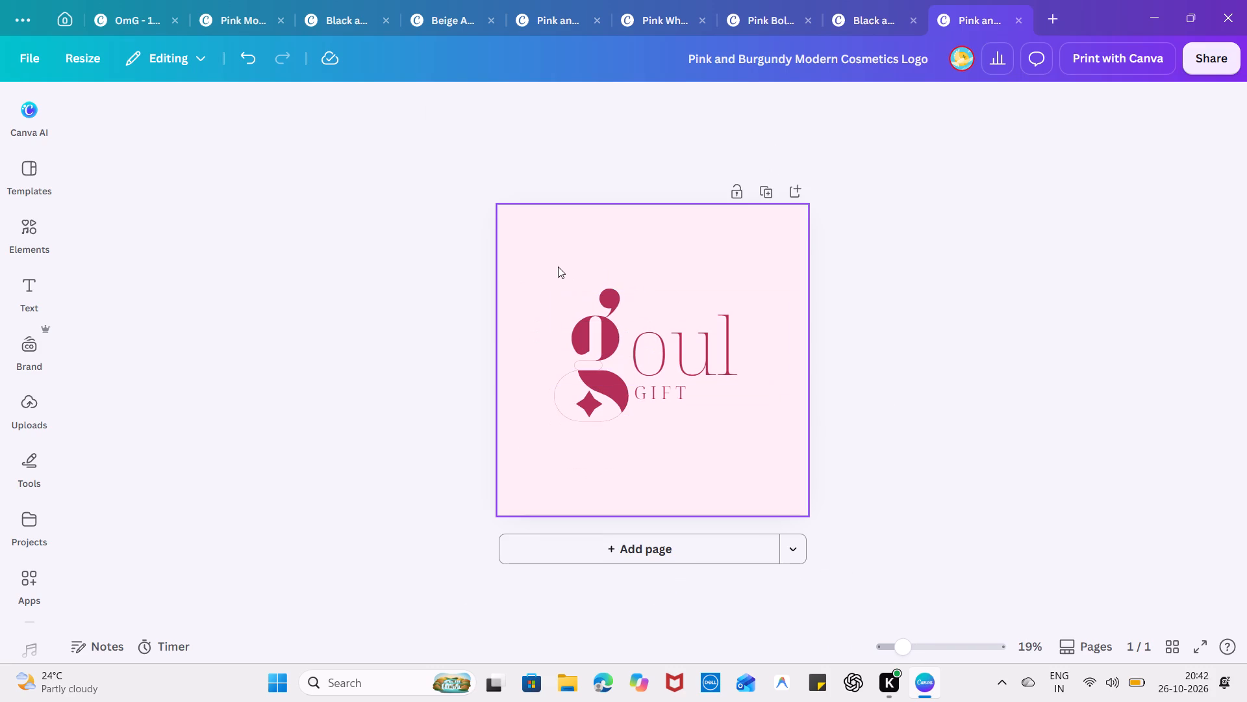
drag(558, 266, 605, 339)
drag(546, 247, 779, 446)
click(768, 426)
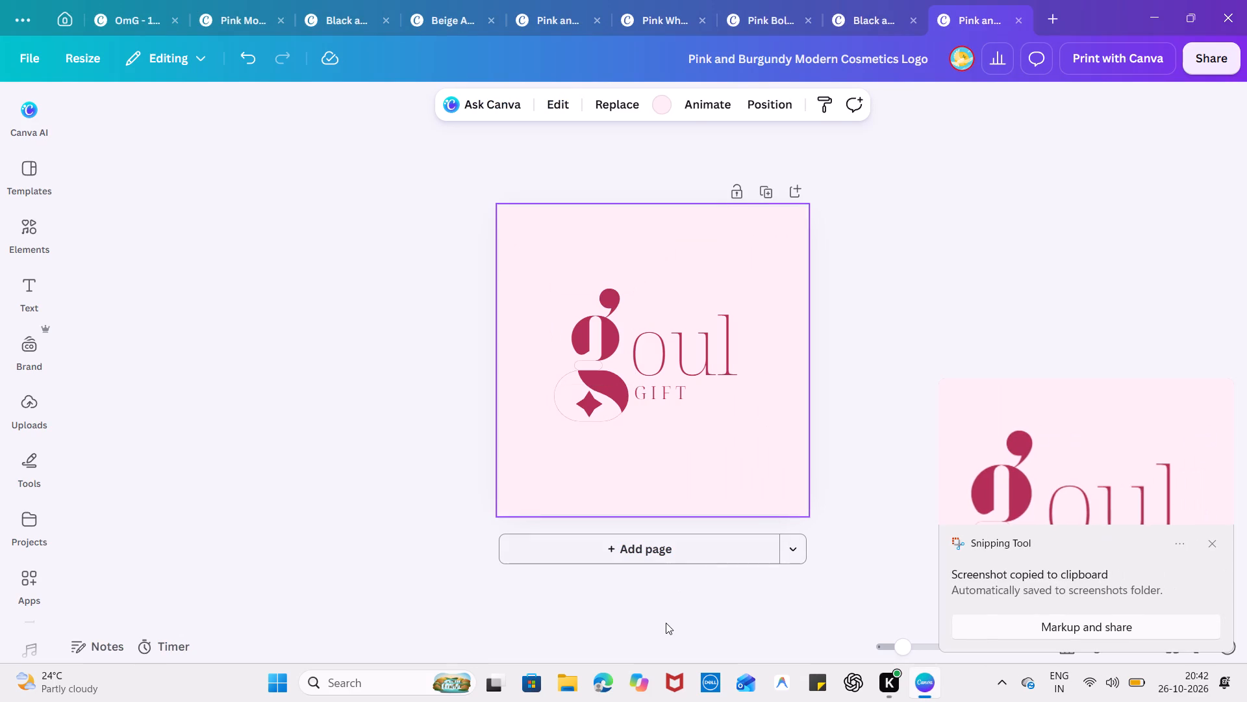
Move the letter g up to the top of the page, clear of the swash shape.
drag(607, 325, 595, 243)
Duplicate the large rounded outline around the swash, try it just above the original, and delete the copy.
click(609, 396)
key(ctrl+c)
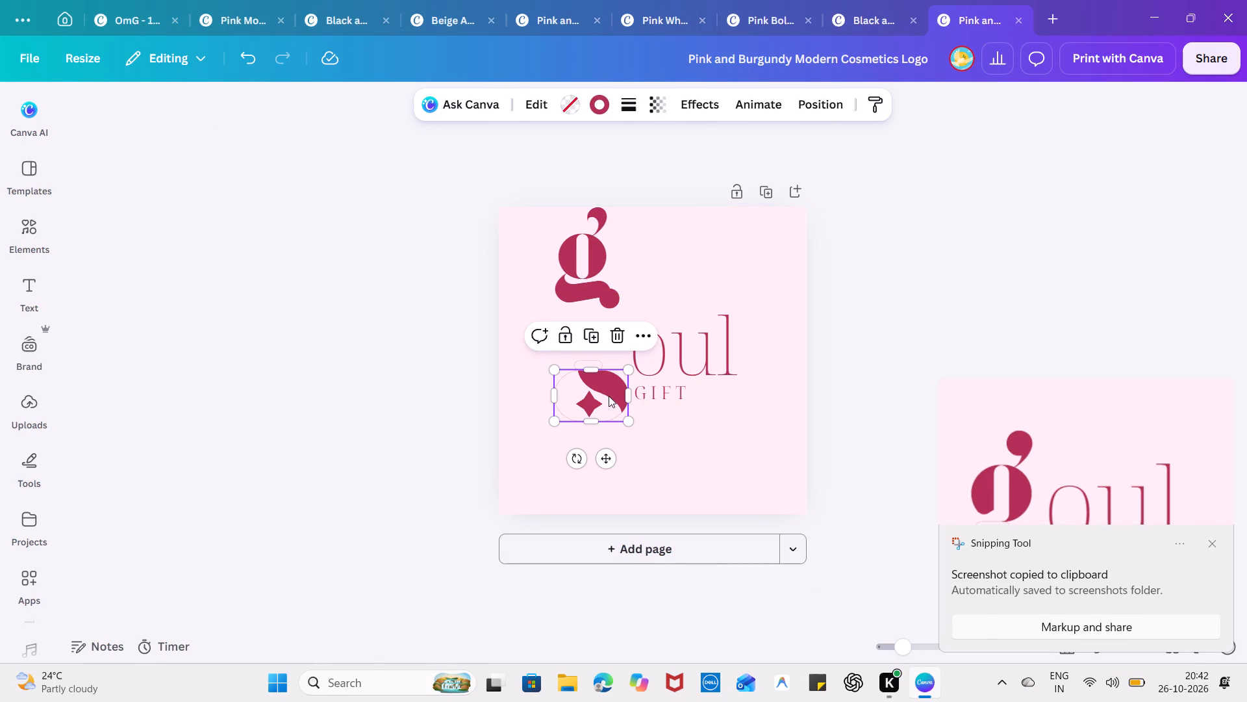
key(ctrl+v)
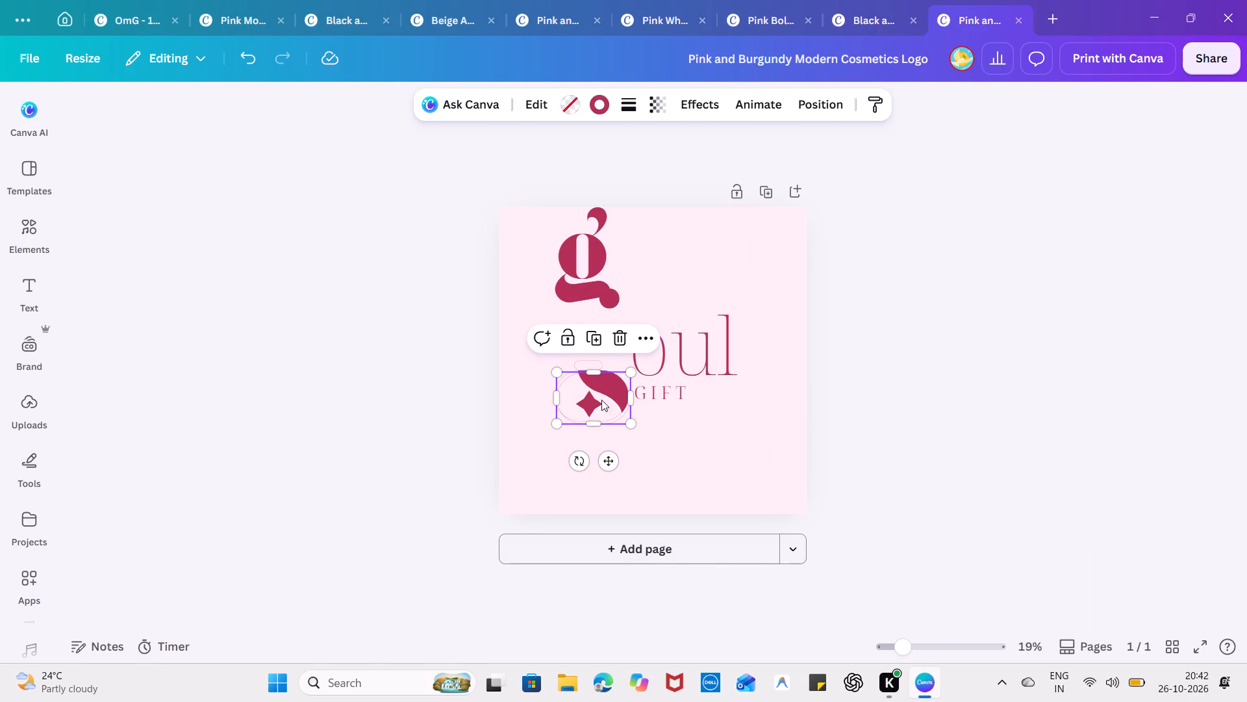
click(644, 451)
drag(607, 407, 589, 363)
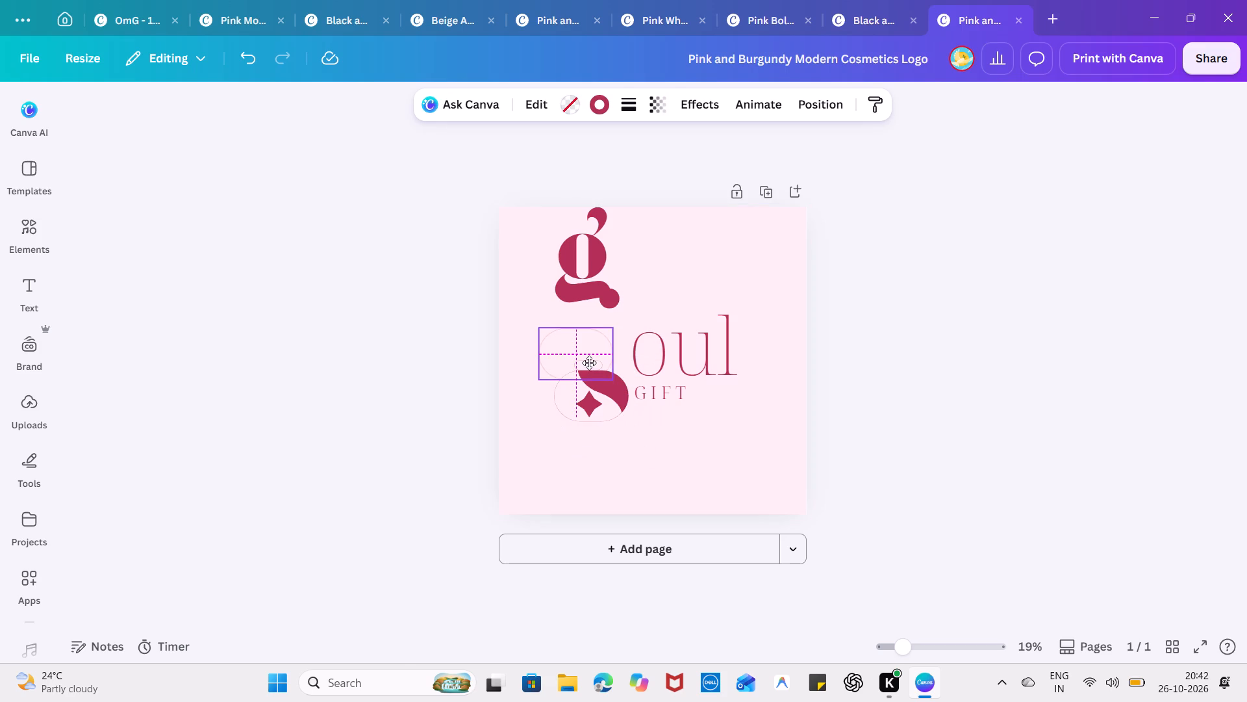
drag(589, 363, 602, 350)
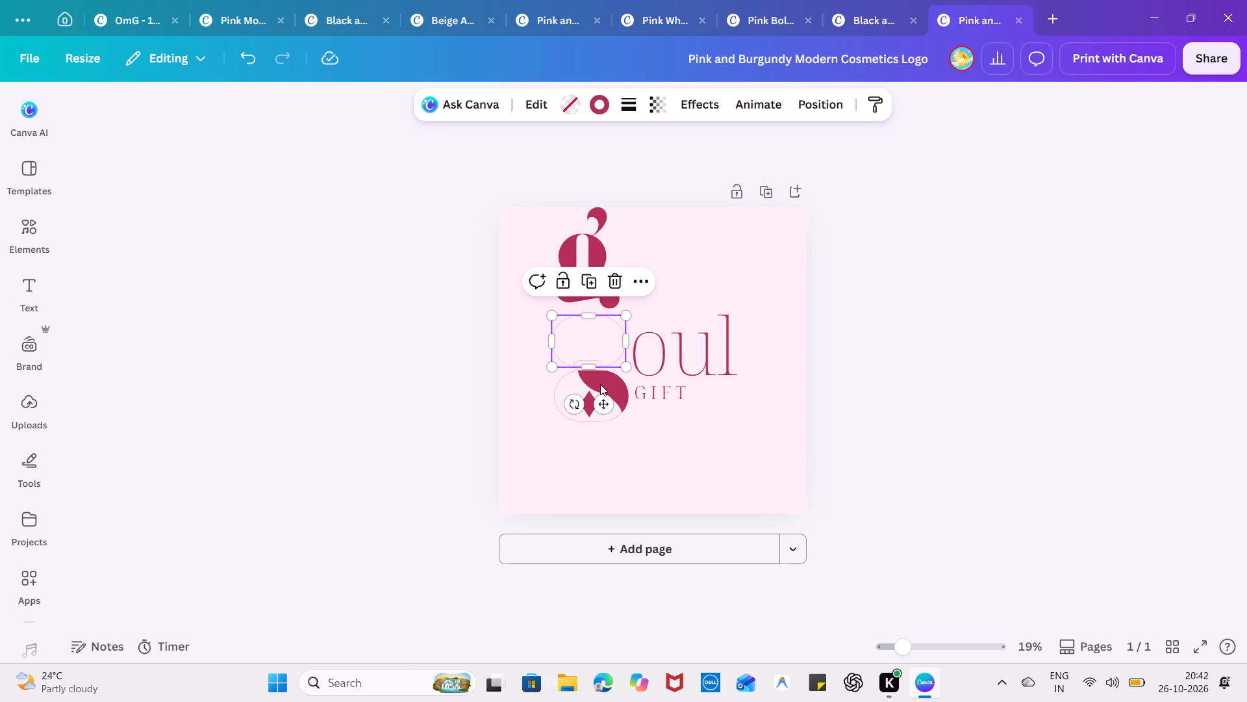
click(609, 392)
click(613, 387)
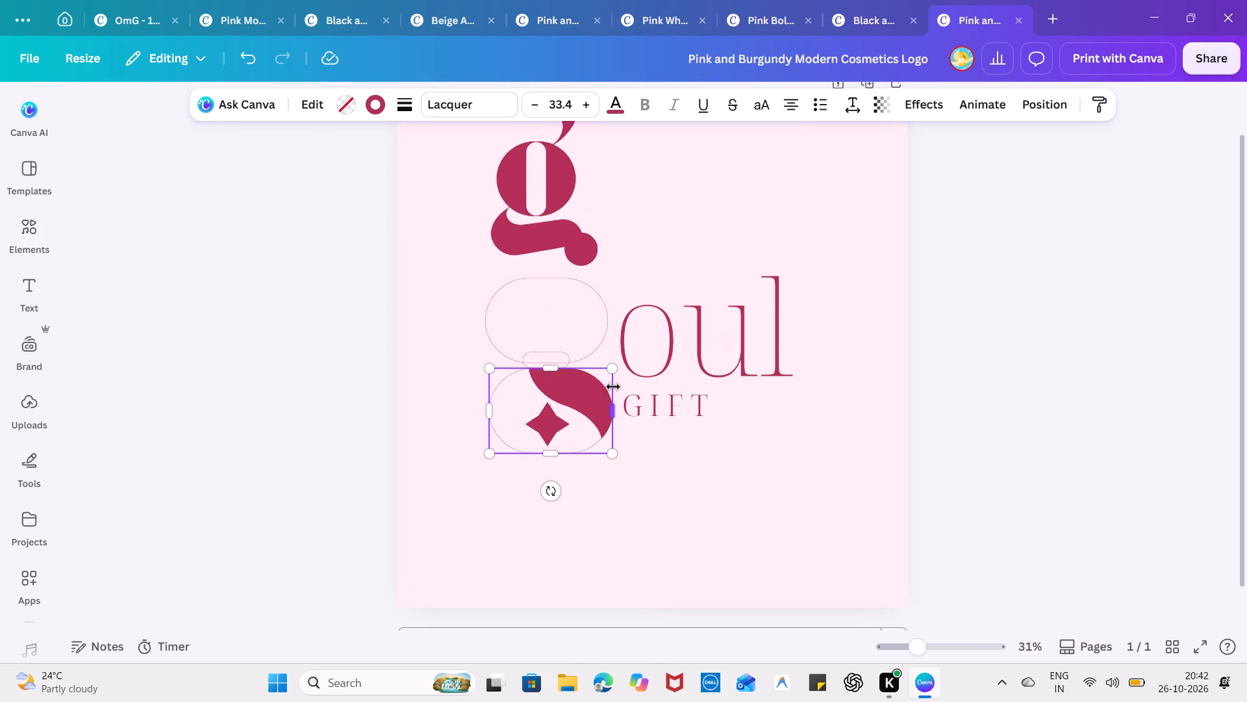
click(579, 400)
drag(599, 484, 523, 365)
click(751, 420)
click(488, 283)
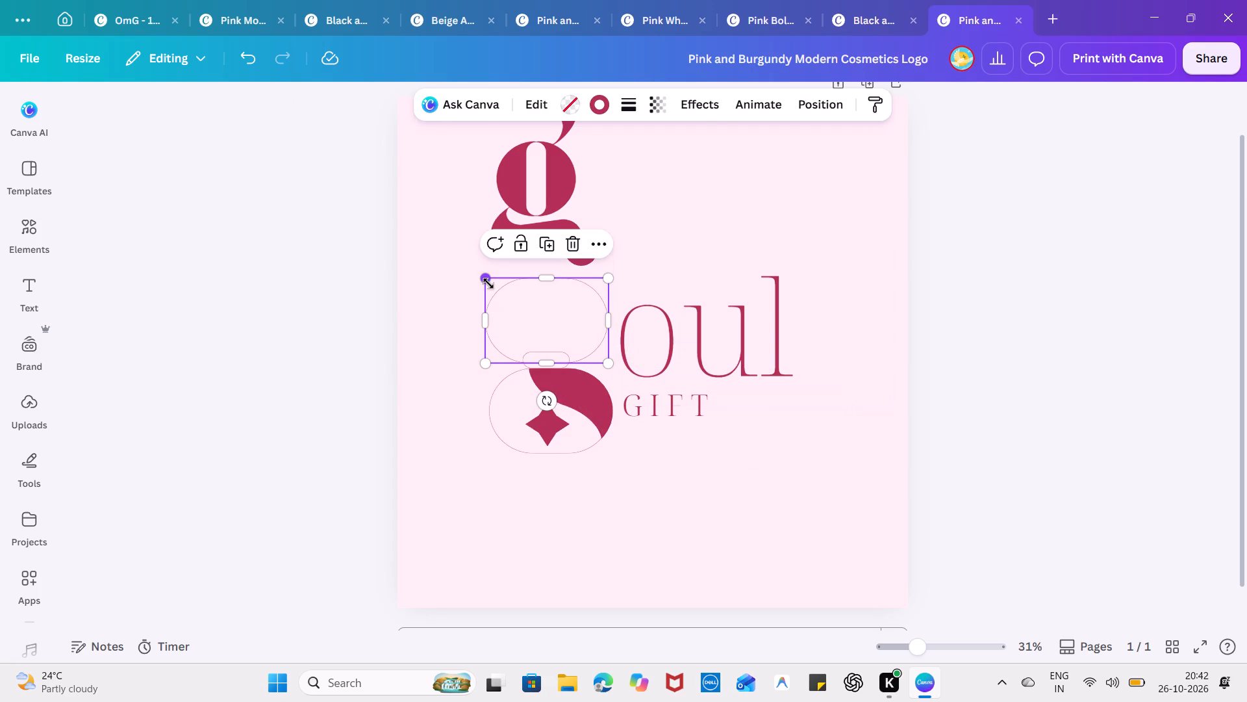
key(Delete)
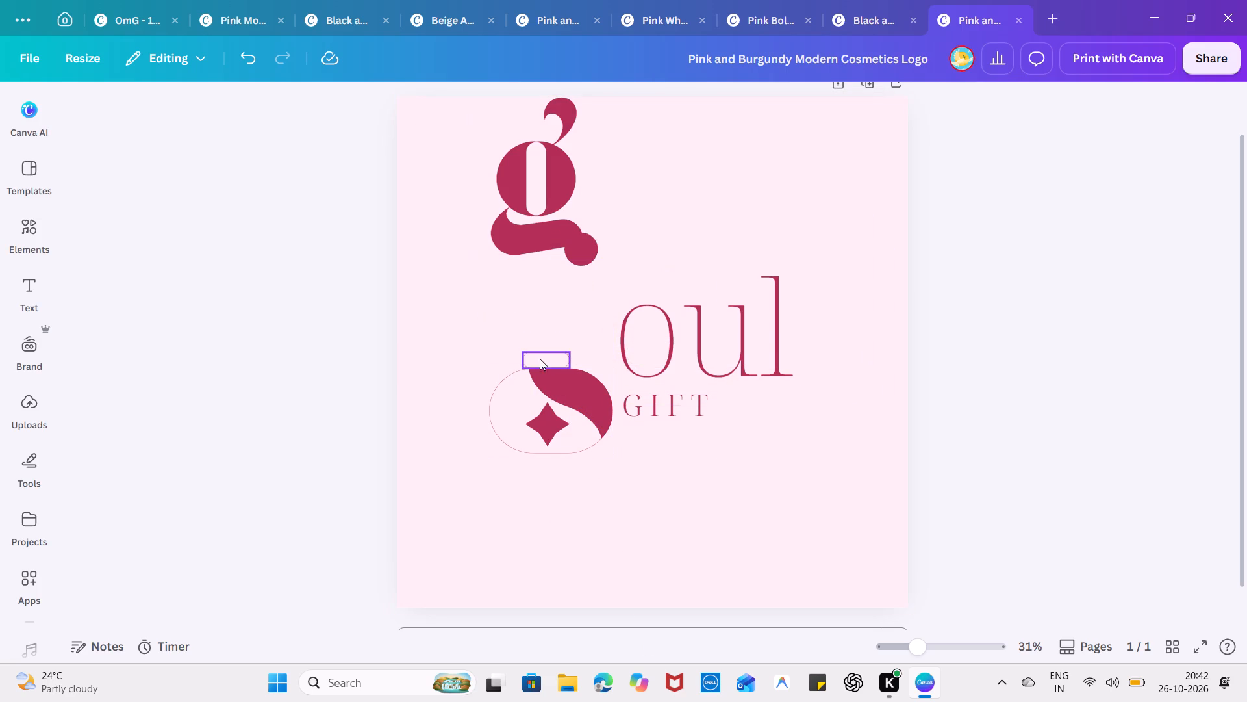
Move the small rounded outline from above the swash to the empty area above the oul lettering.
drag(541, 364, 676, 222)
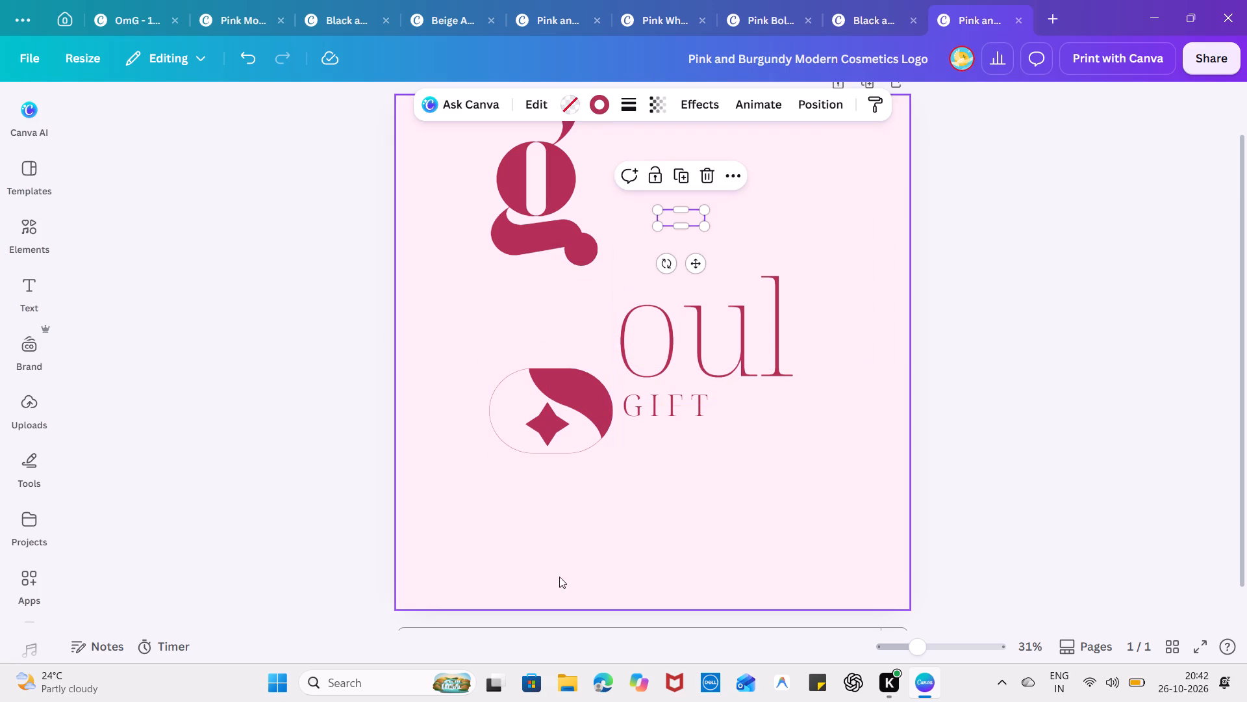
Duplicate all the overlapping pieces that make up the swash, star and rounded outline beside the GIFT lettering.
drag(598, 486, 519, 380)
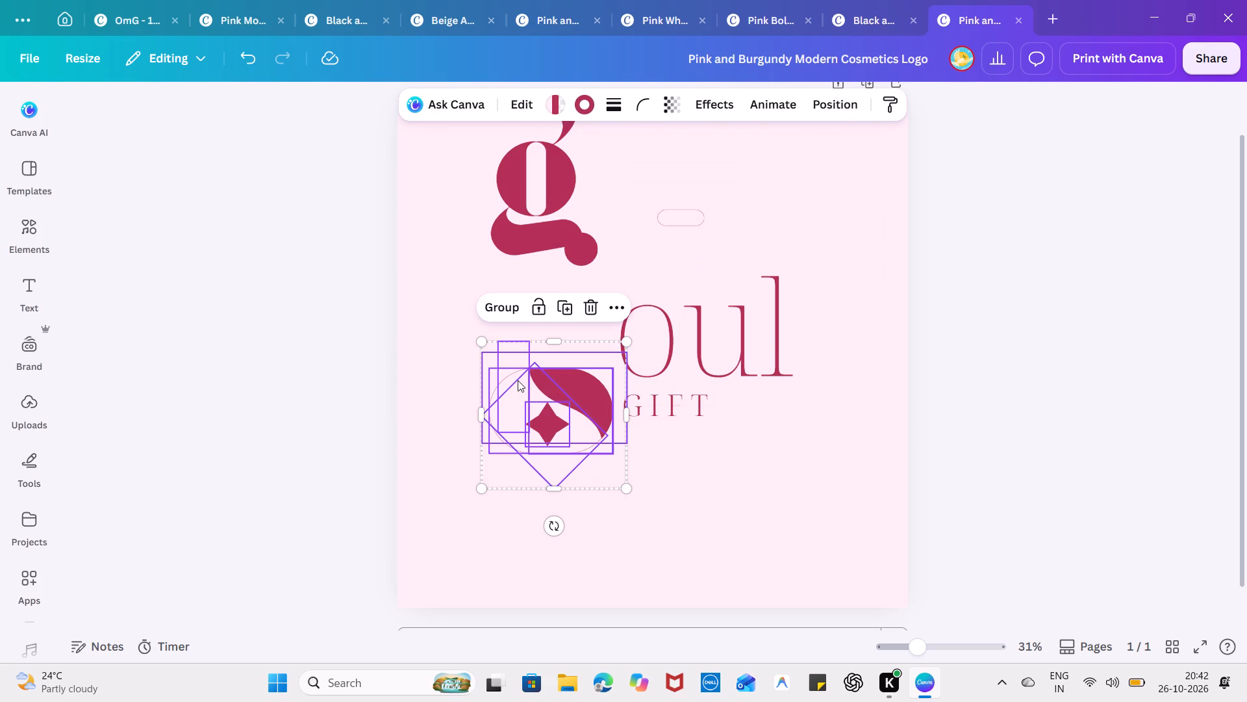
key(ctrl+c)
key(ctrl+v)
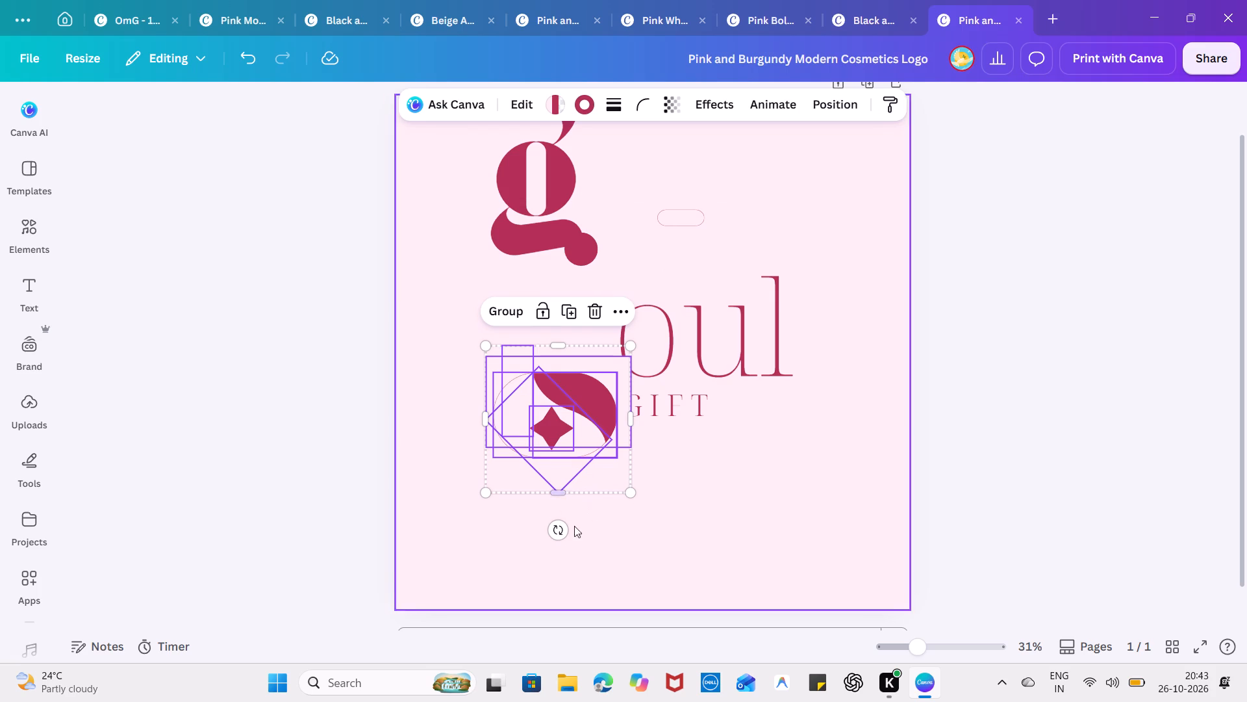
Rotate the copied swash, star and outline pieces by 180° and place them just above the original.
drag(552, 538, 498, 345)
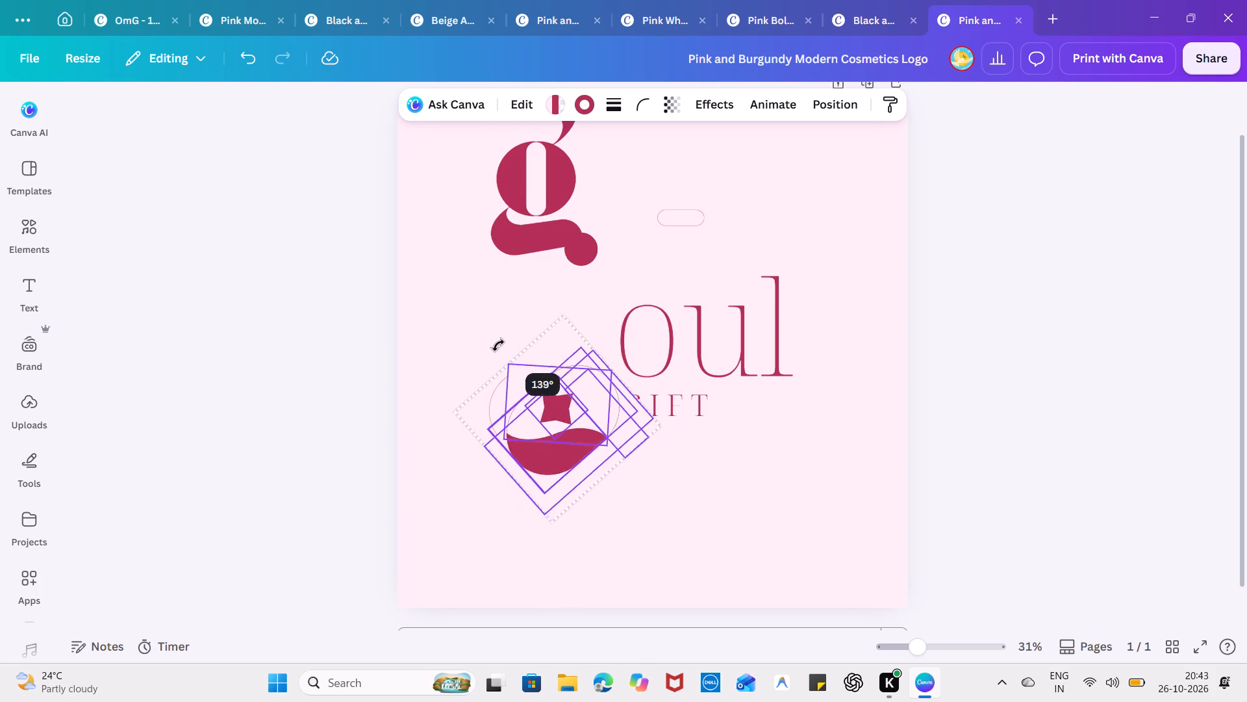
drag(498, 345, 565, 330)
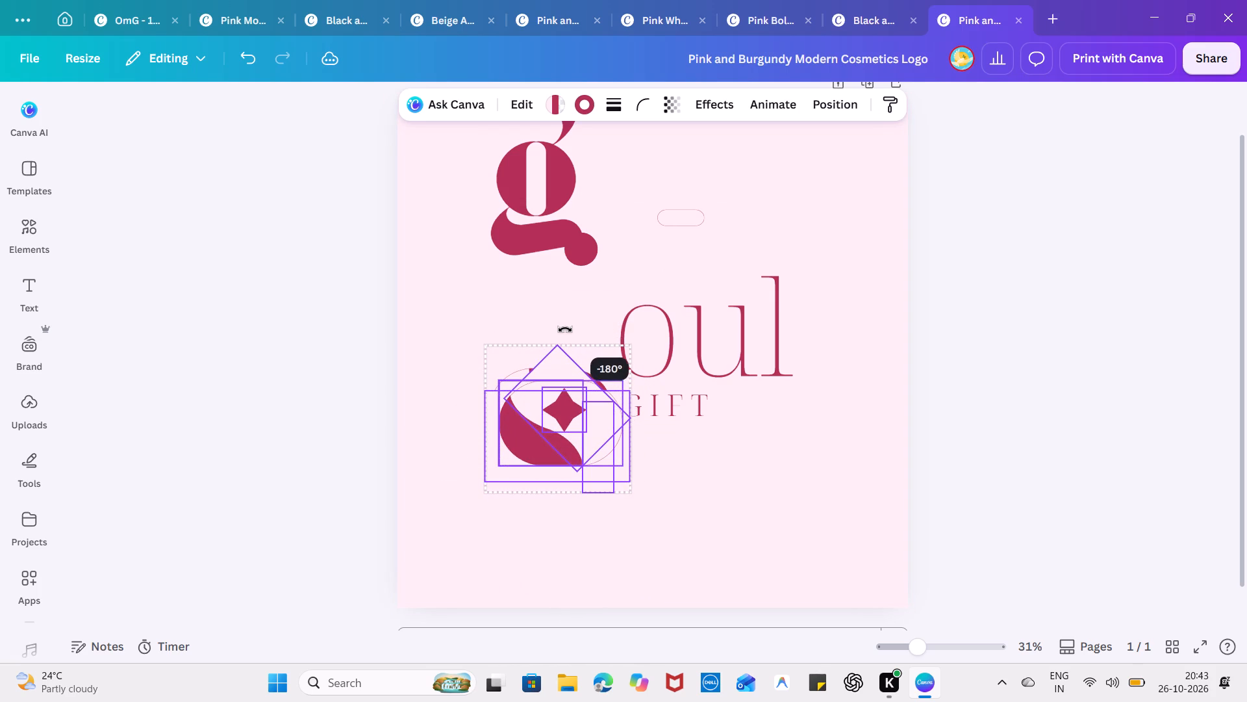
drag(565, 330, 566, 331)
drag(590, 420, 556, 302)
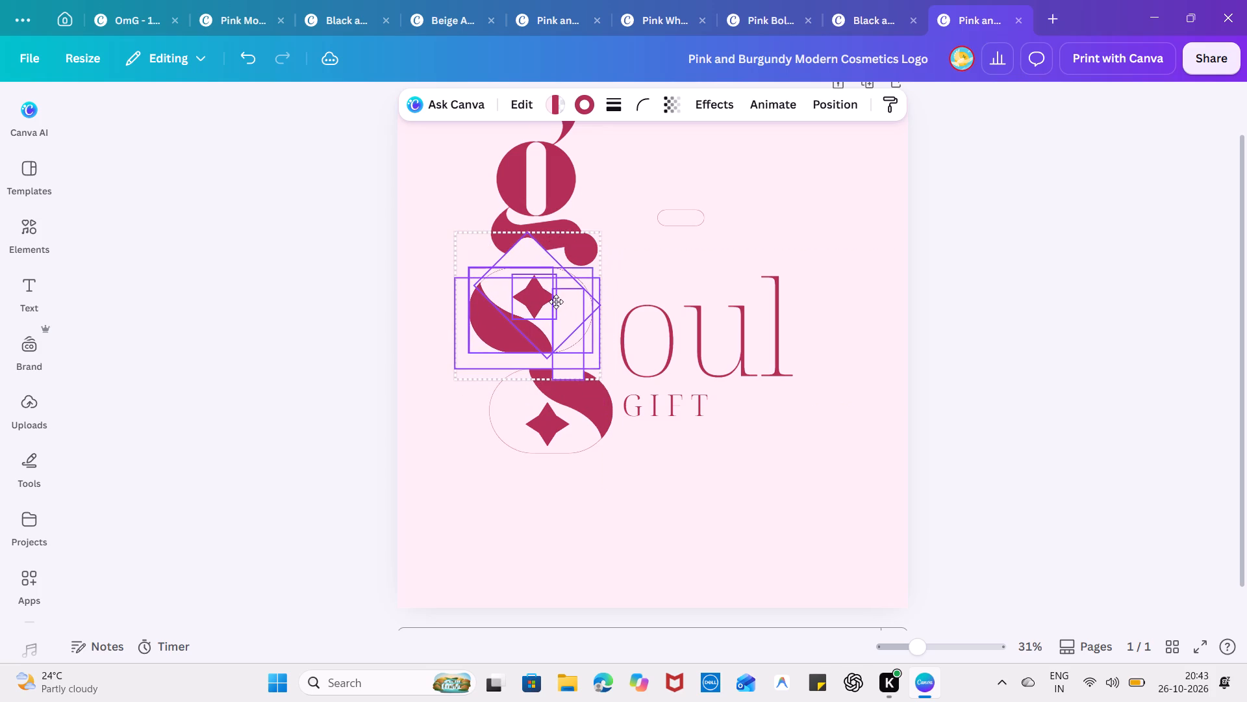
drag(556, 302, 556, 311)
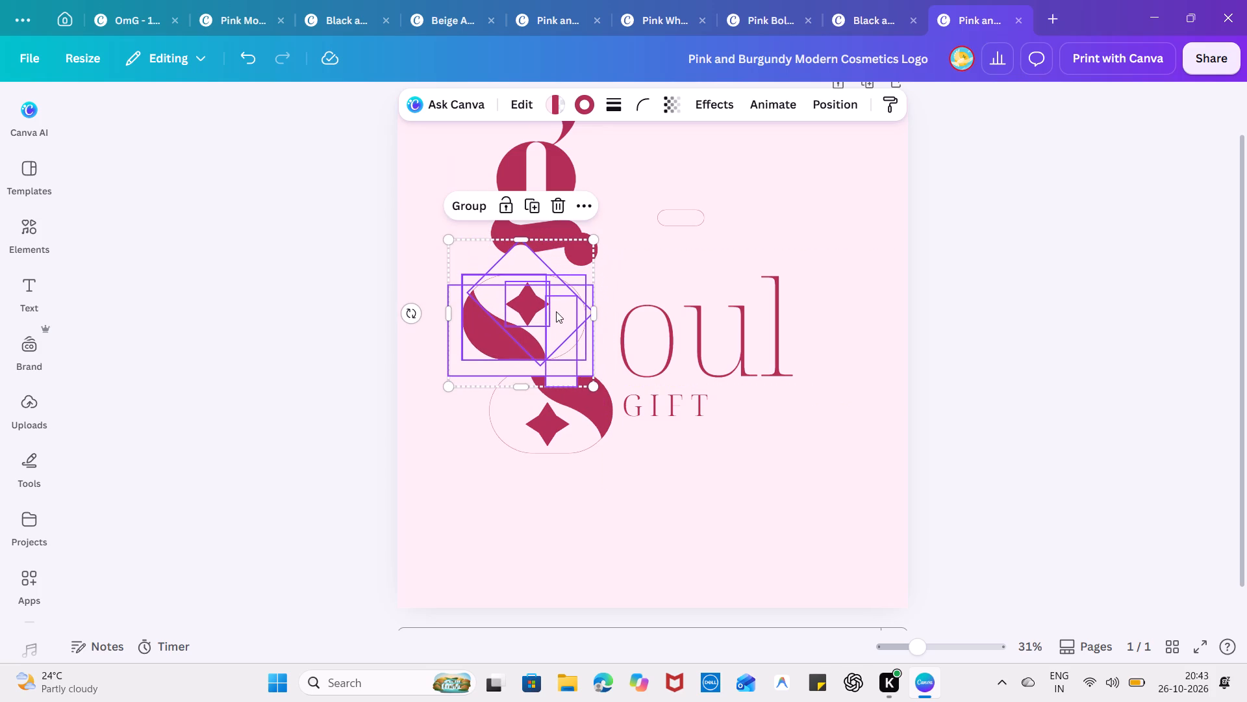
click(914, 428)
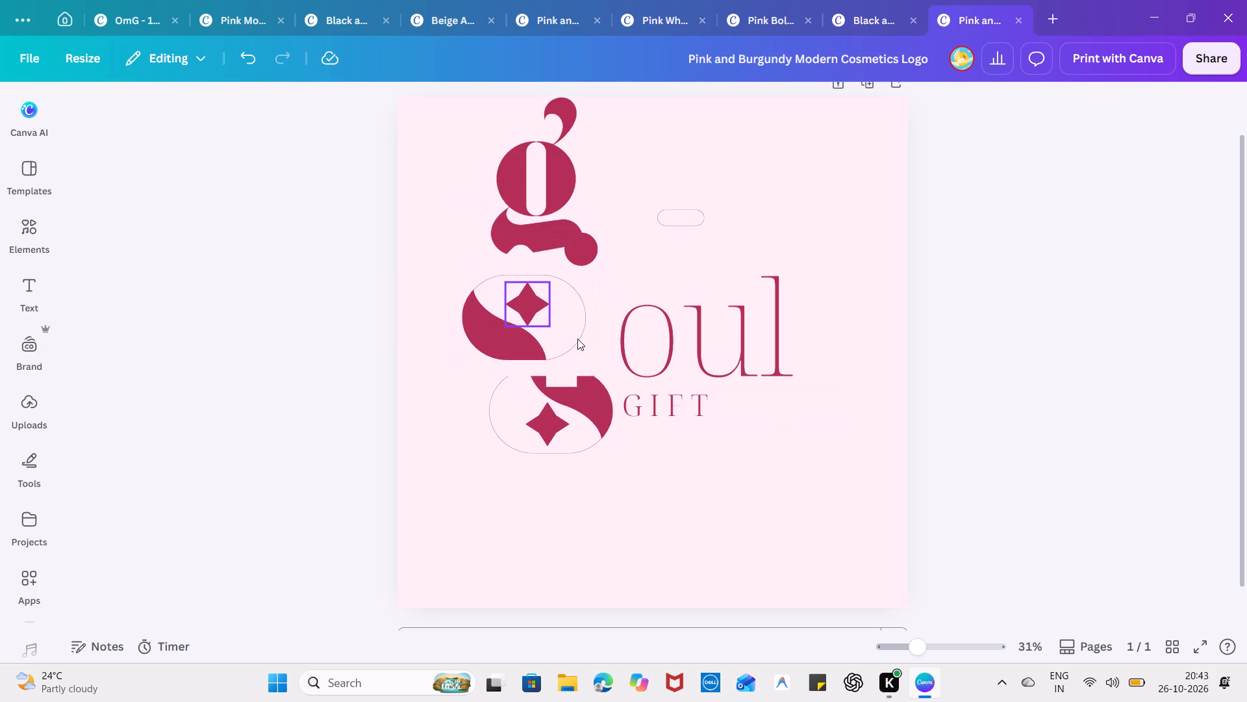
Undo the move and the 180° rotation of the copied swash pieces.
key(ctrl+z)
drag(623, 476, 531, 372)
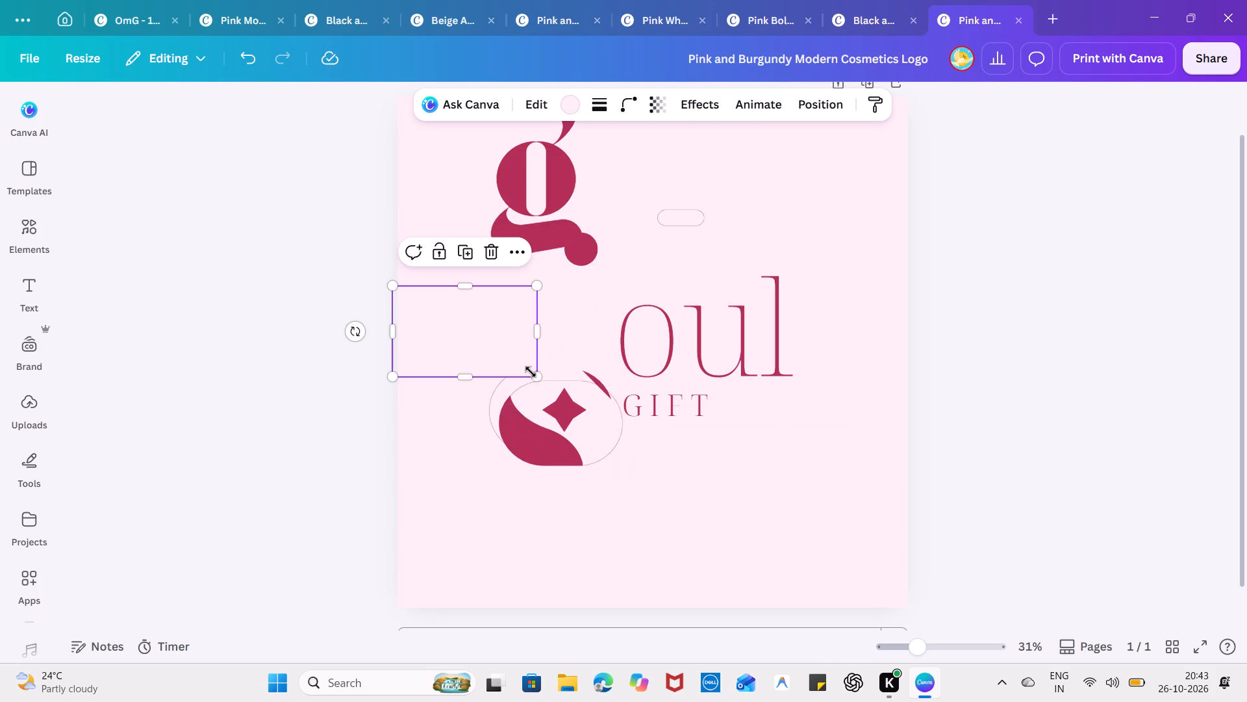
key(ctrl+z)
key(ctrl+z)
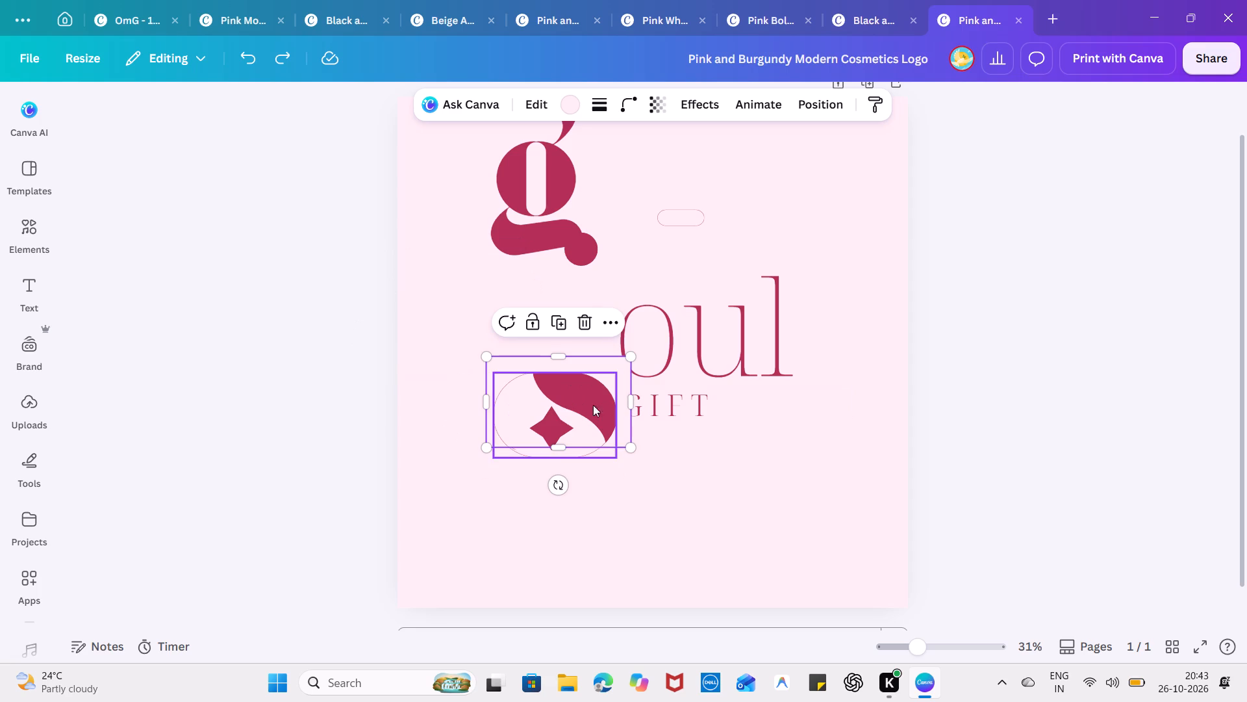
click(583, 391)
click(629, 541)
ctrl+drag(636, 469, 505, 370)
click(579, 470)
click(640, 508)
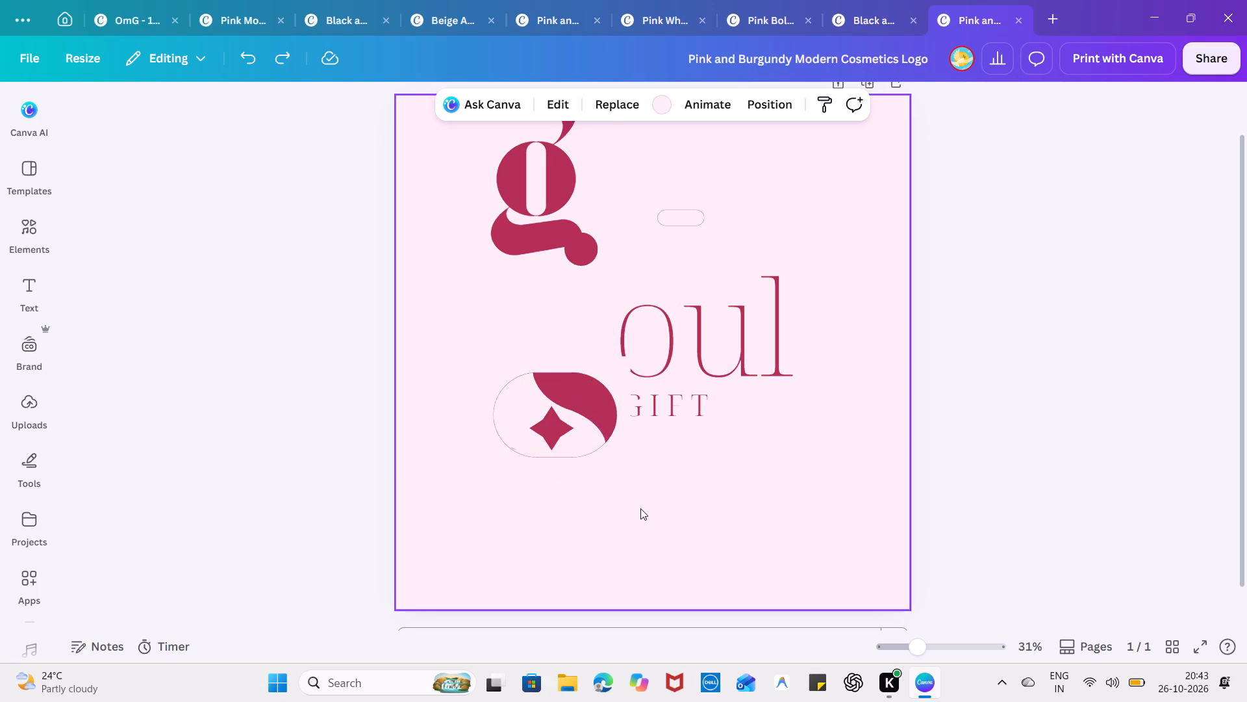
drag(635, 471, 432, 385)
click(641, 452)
Move the GIFT lettering slightly to the right, away from the swash shape.
drag(655, 417, 659, 417)
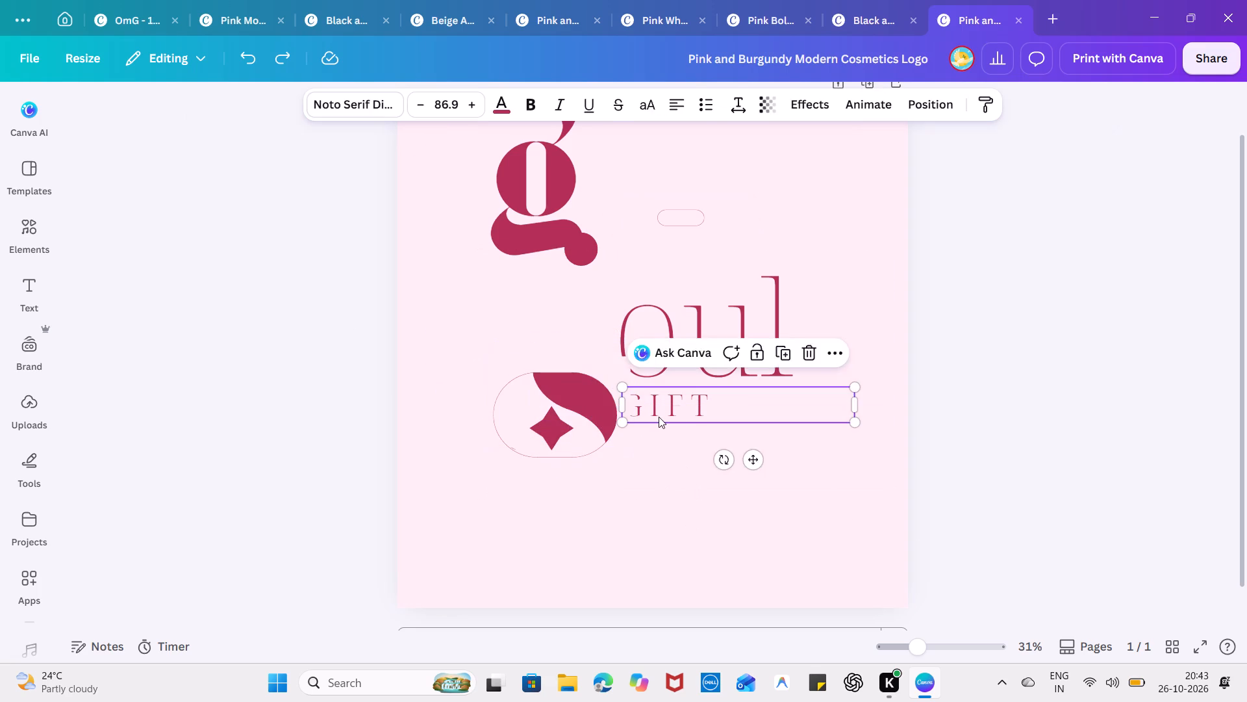
drag(659, 417, 666, 417)
Group all the overlapping swash, star and rounded outline pieces, including the duplicates.
drag(588, 489, 533, 380)
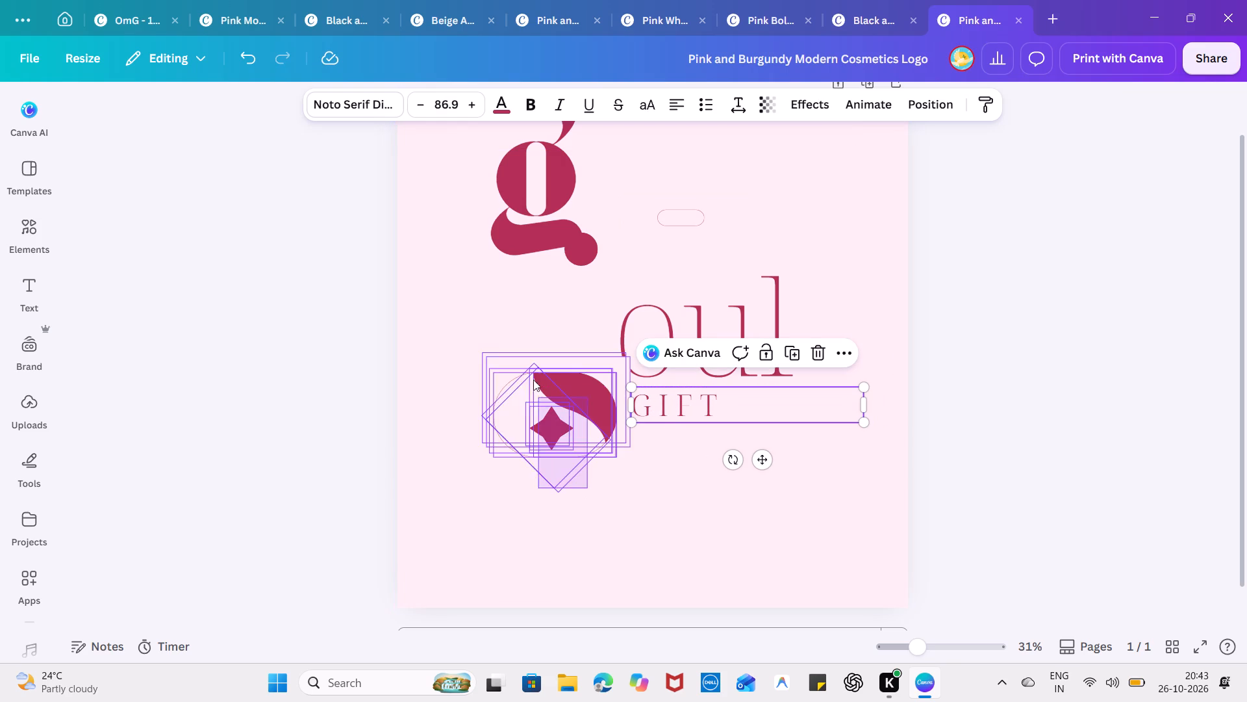
drag(533, 380, 521, 357)
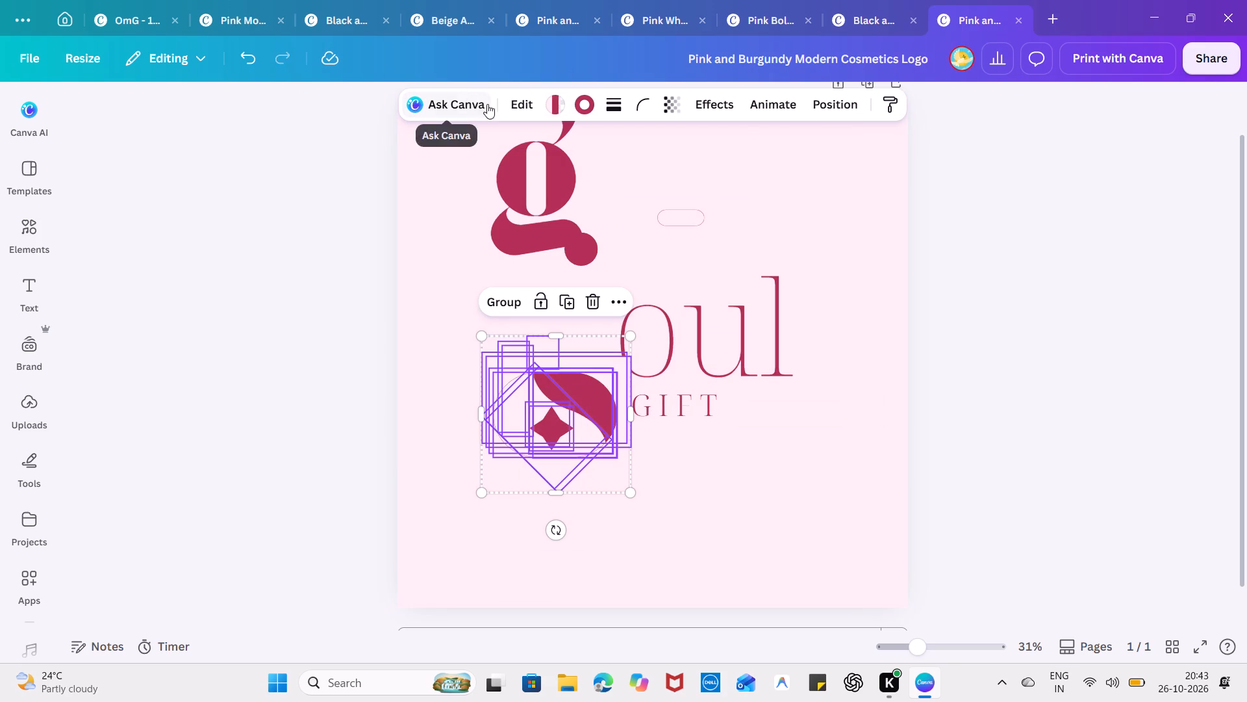
click(499, 292)
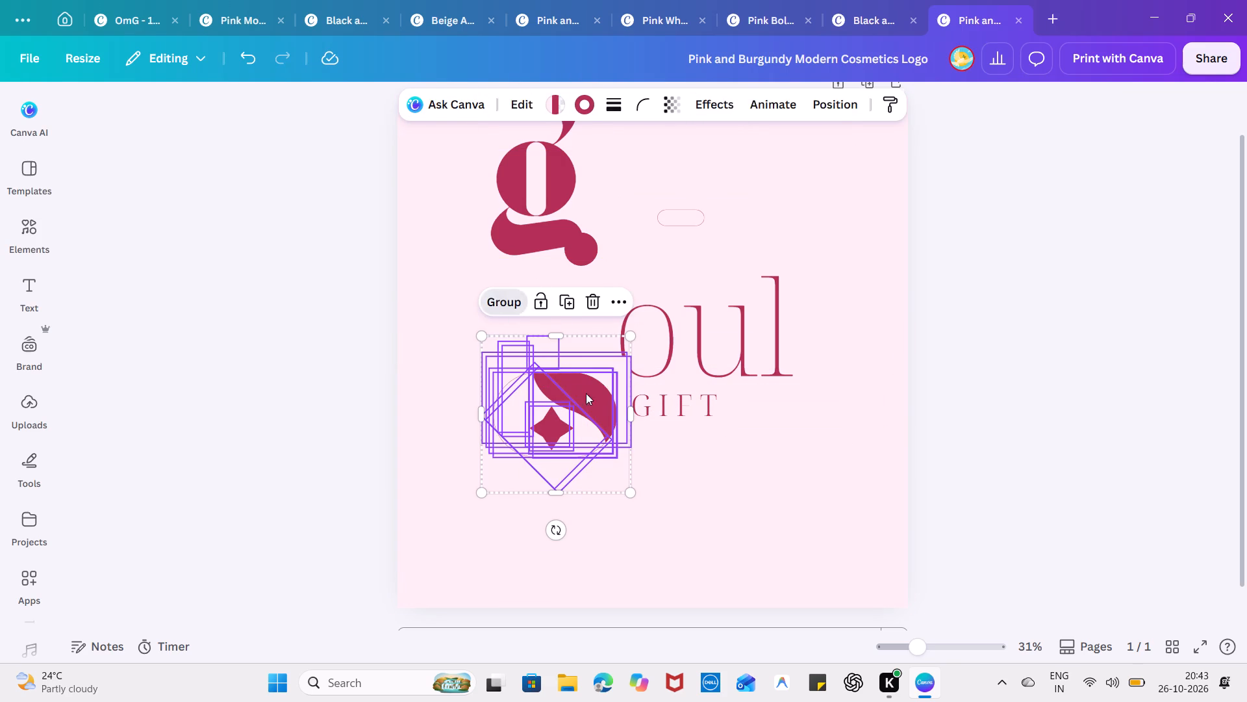
Duplicate the swash group and place the copy directly above the original, below the letter g.
key(ctrl+c)
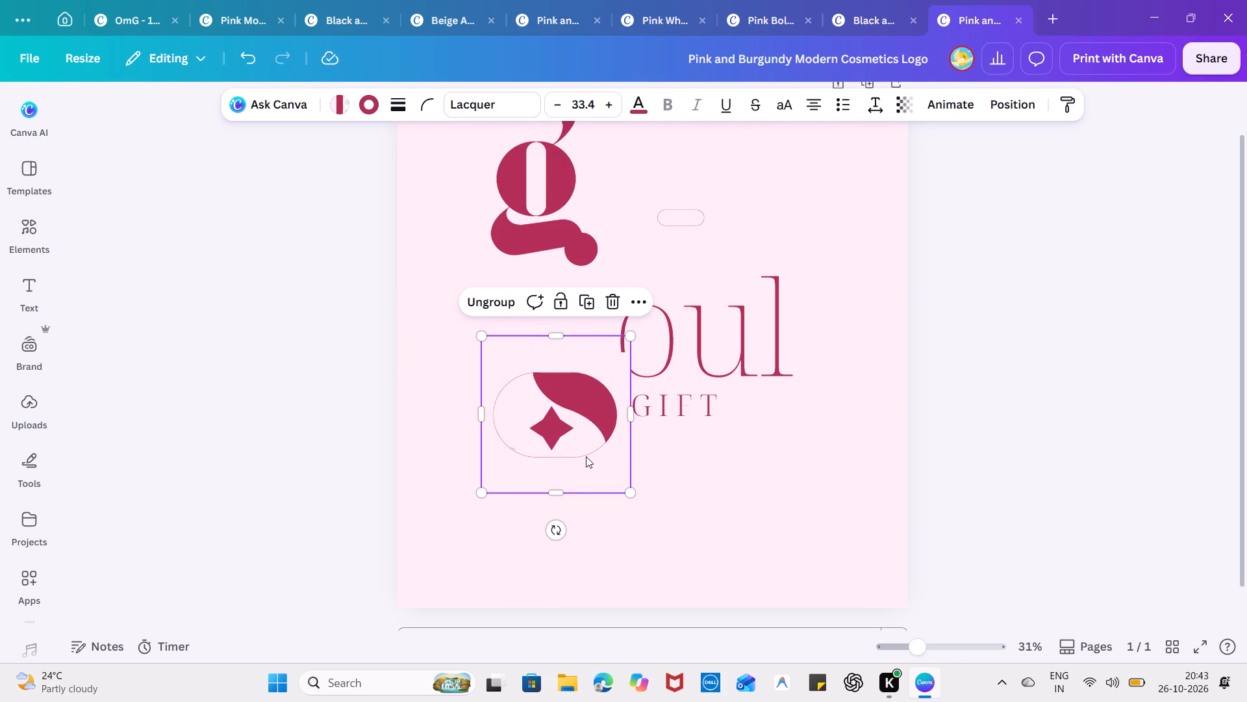
key(ctrl+v)
drag(607, 478, 476, 478)
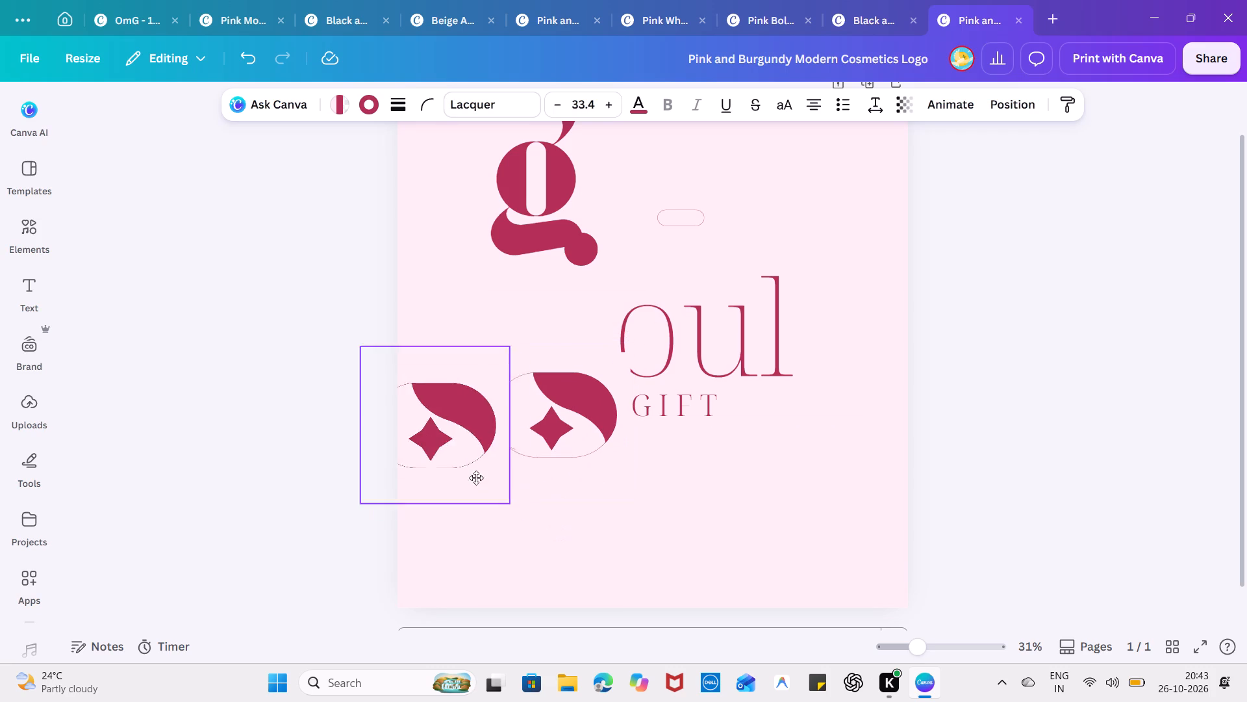
drag(476, 478, 601, 380)
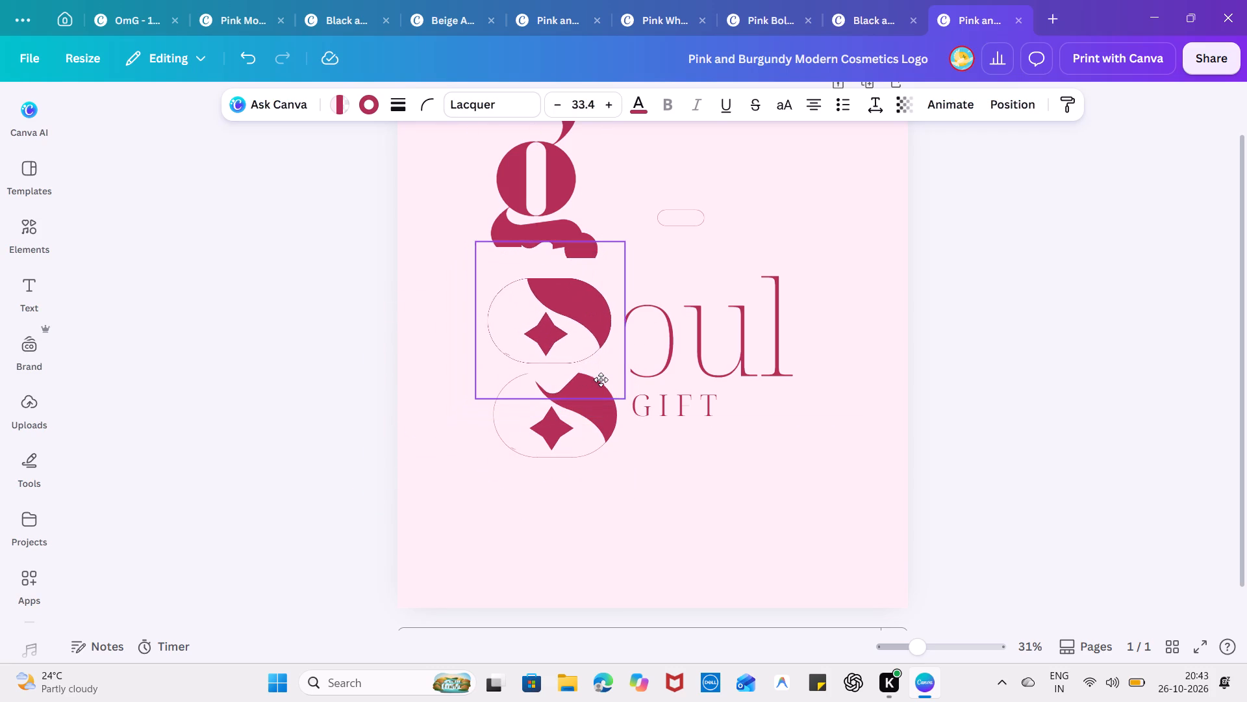
drag(601, 380, 594, 370)
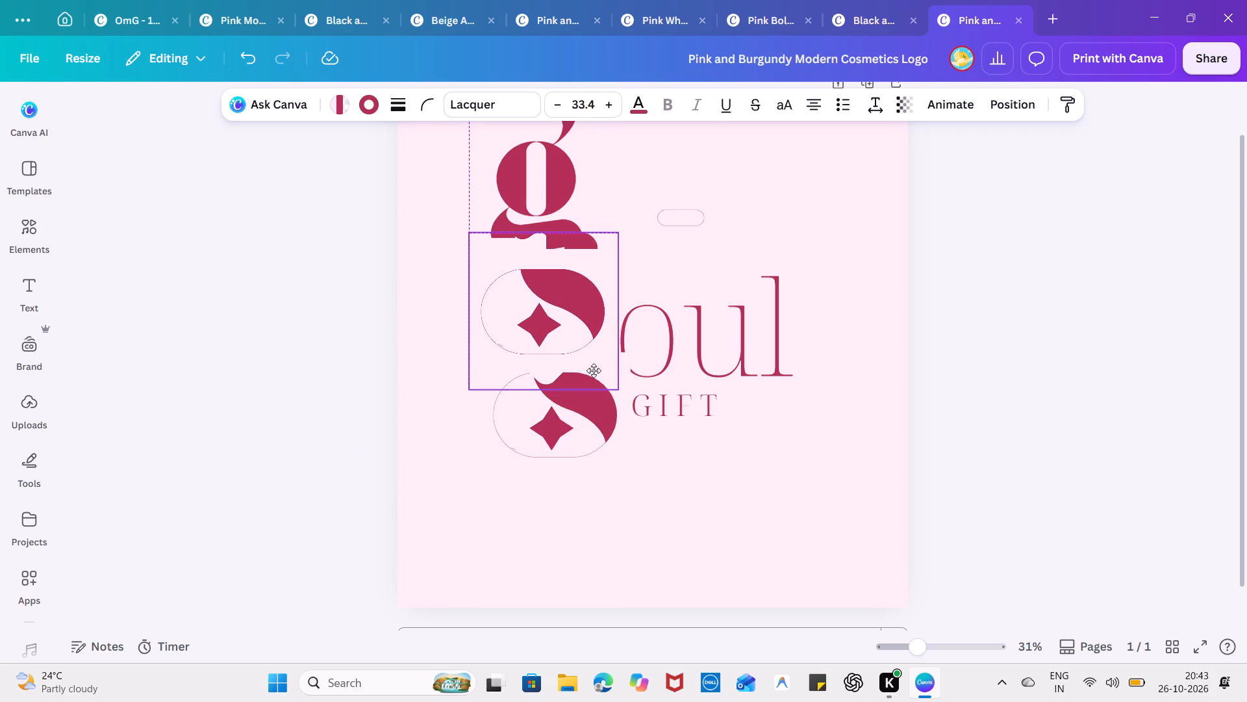
drag(594, 370, 592, 364)
Rotate the upper swash group about 180° so it mirrors the lower one in an S shape.
right_click(592, 364)
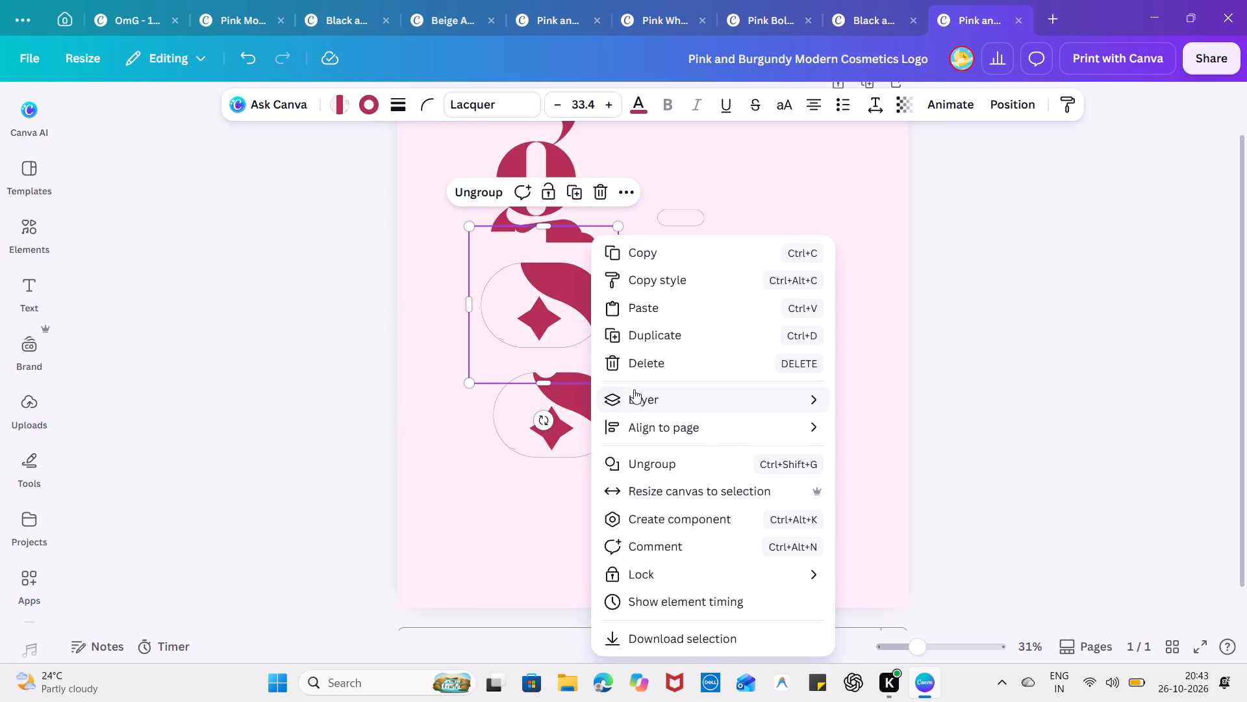
click(537, 419)
drag(537, 419, 528, 368)
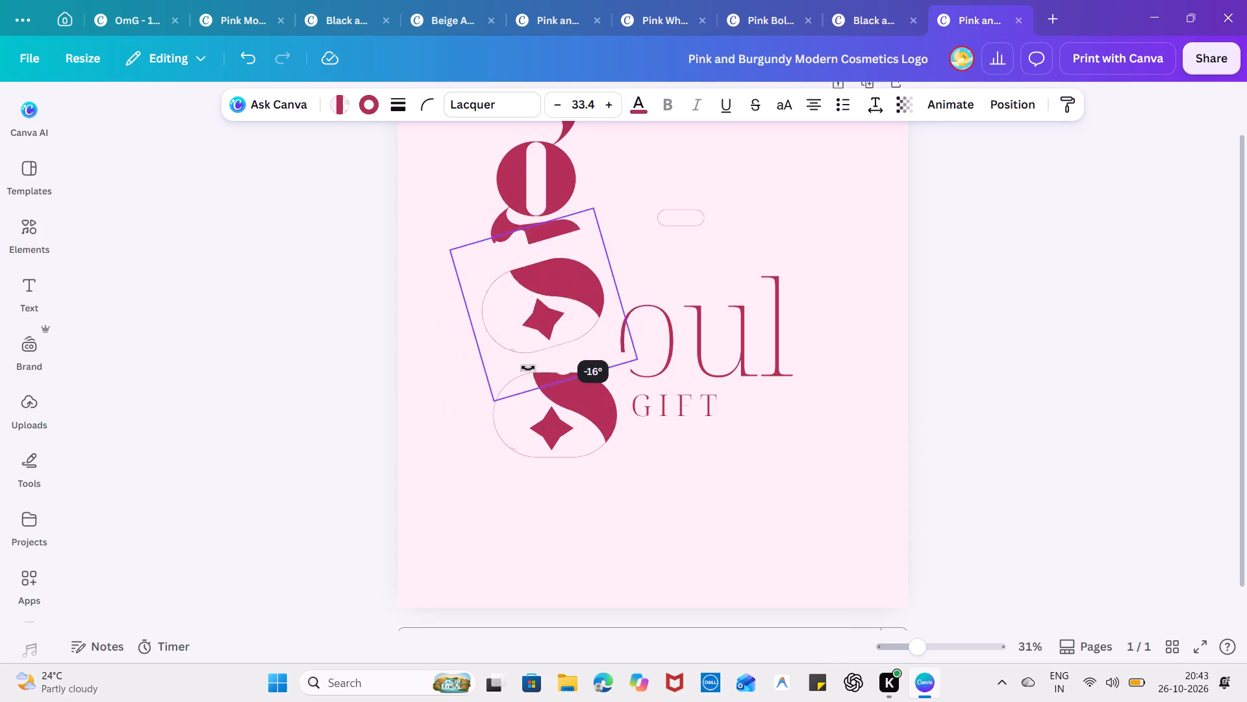
drag(528, 368, 556, 233)
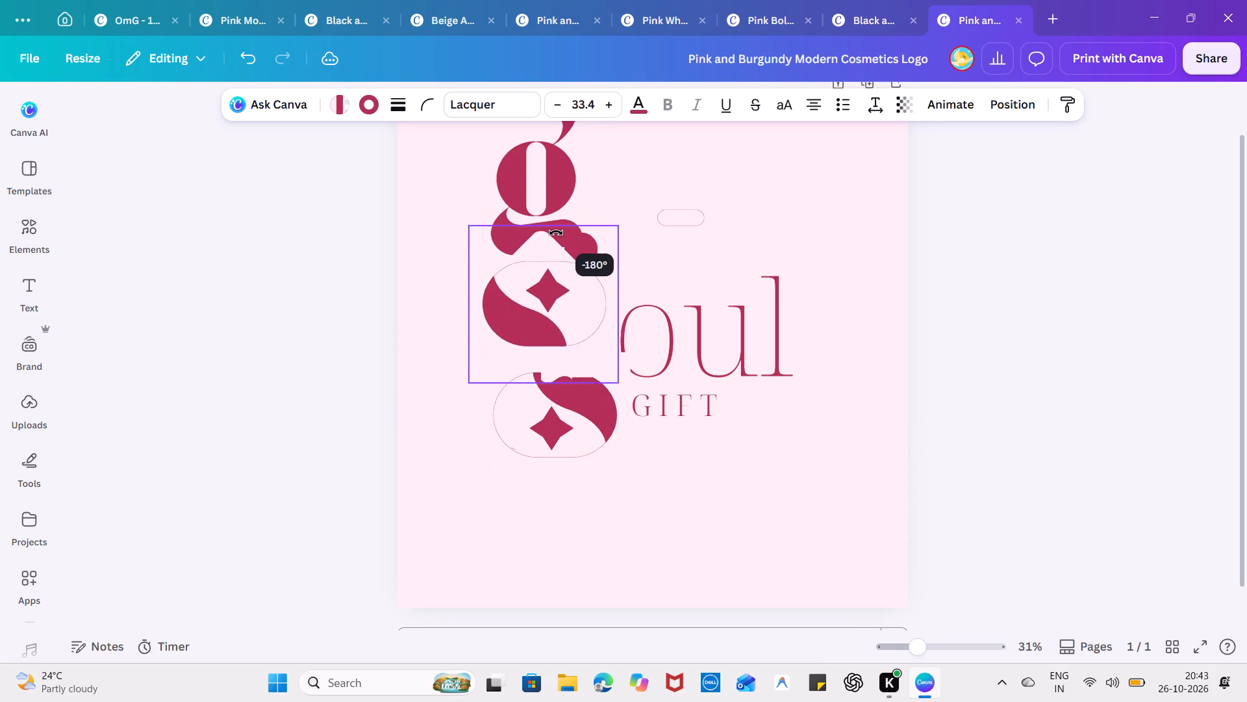
drag(556, 233, 562, 231)
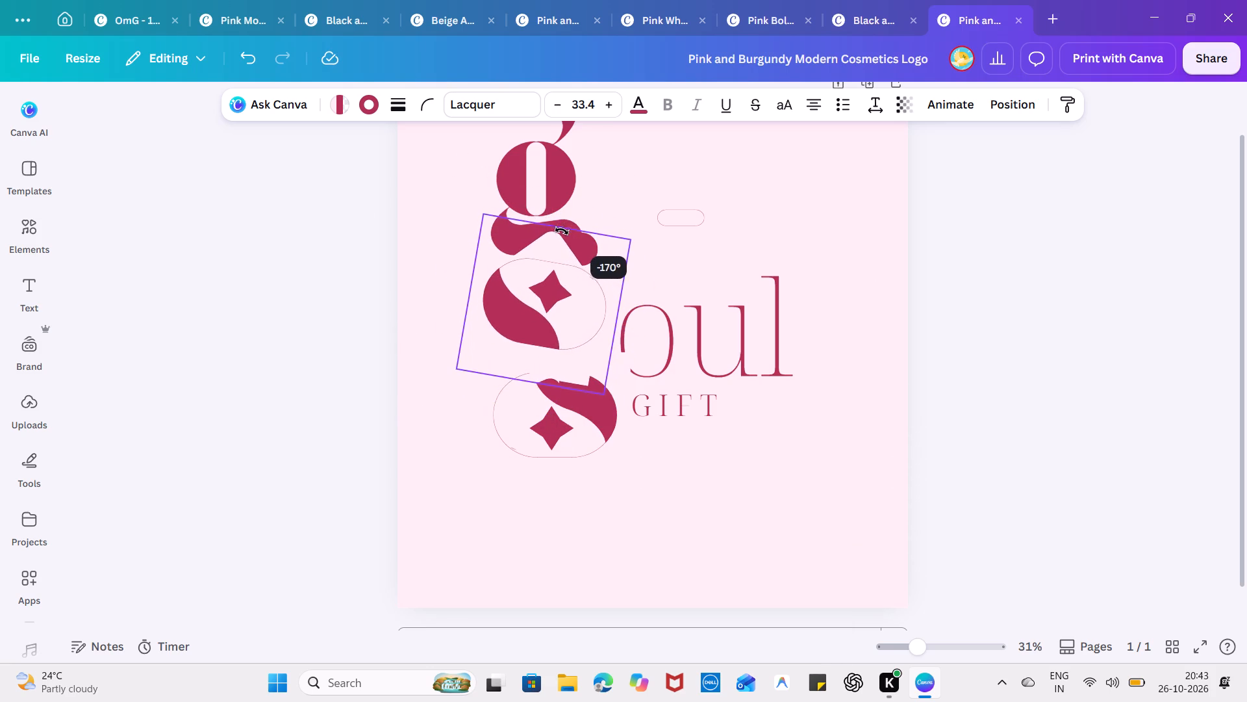
drag(562, 231, 524, 311)
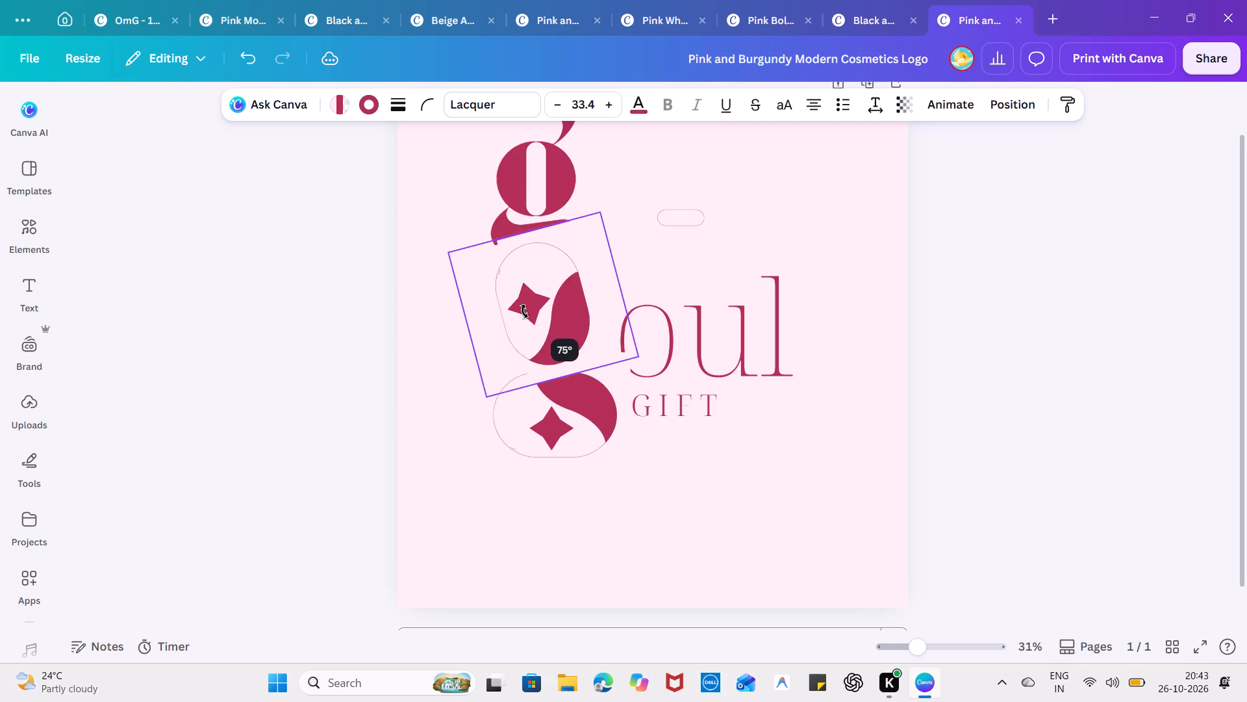
drag(524, 311, 569, 269)
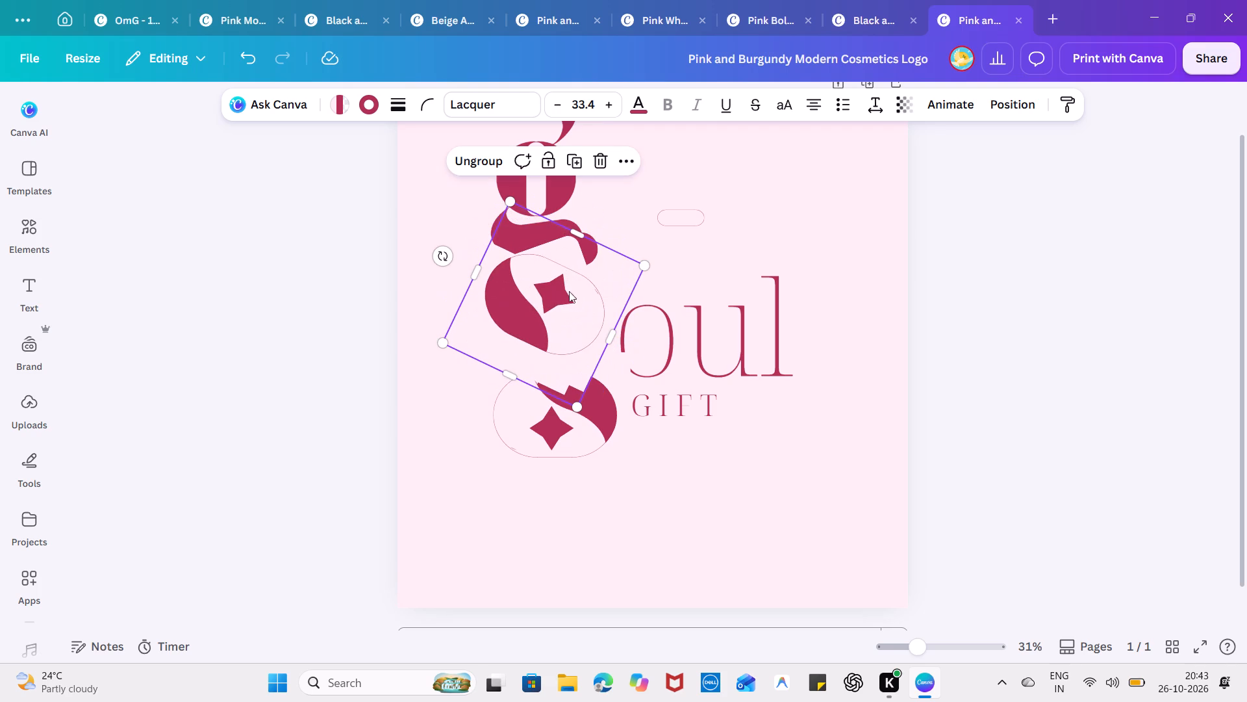
drag(444, 253, 443, 266)
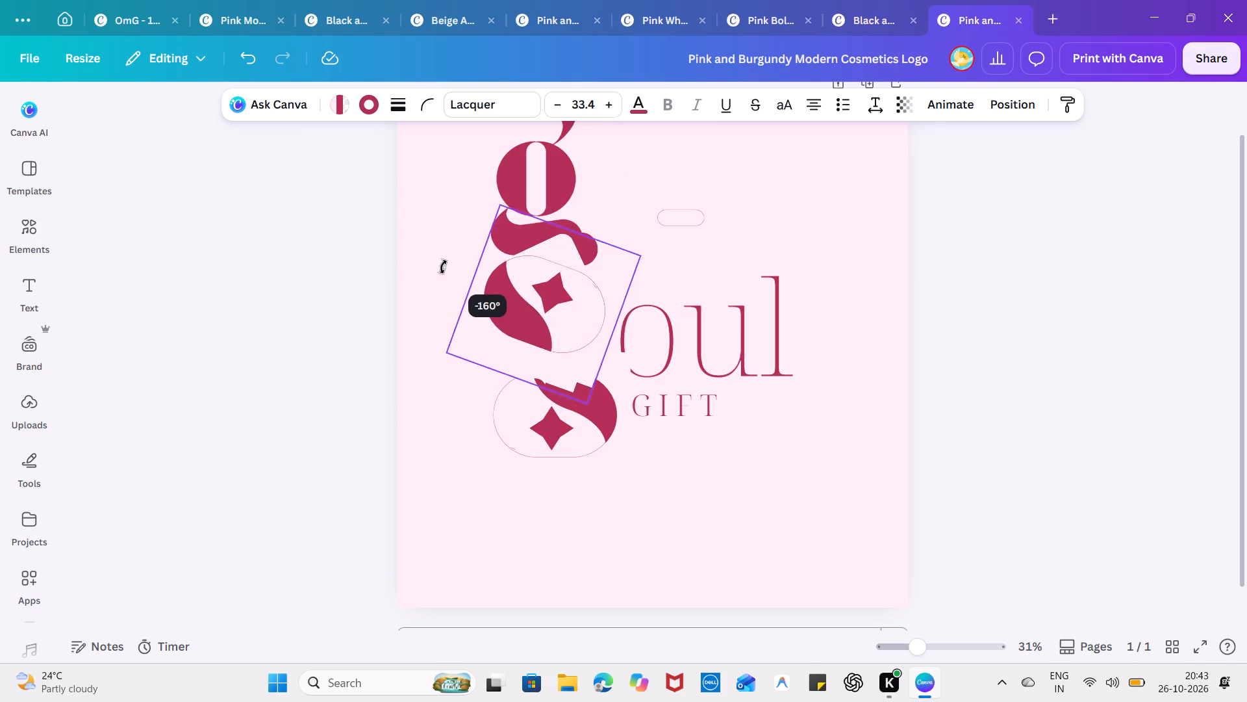
drag(443, 266, 450, 300)
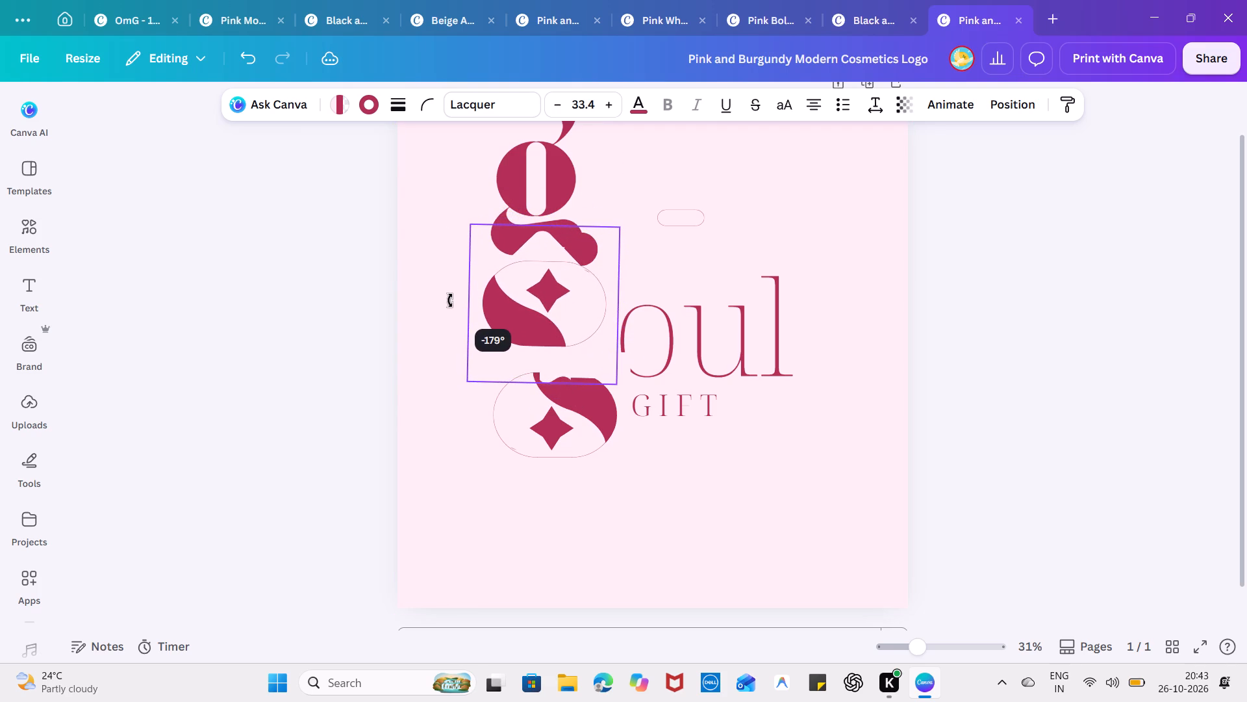
drag(450, 300, 451, 302)
Bring the lower swash group to the front and shift it slightly down beneath the rotated copy.
drag(535, 407, 524, 414)
right_click(524, 414)
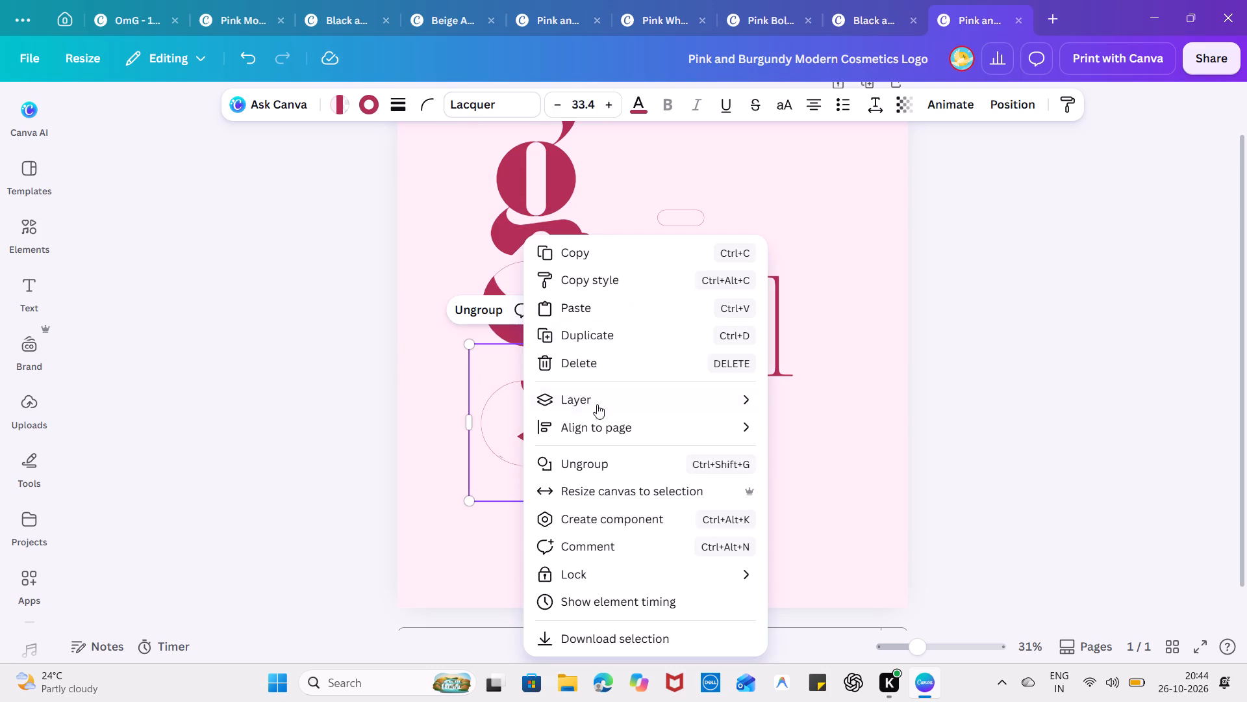
click(598, 400)
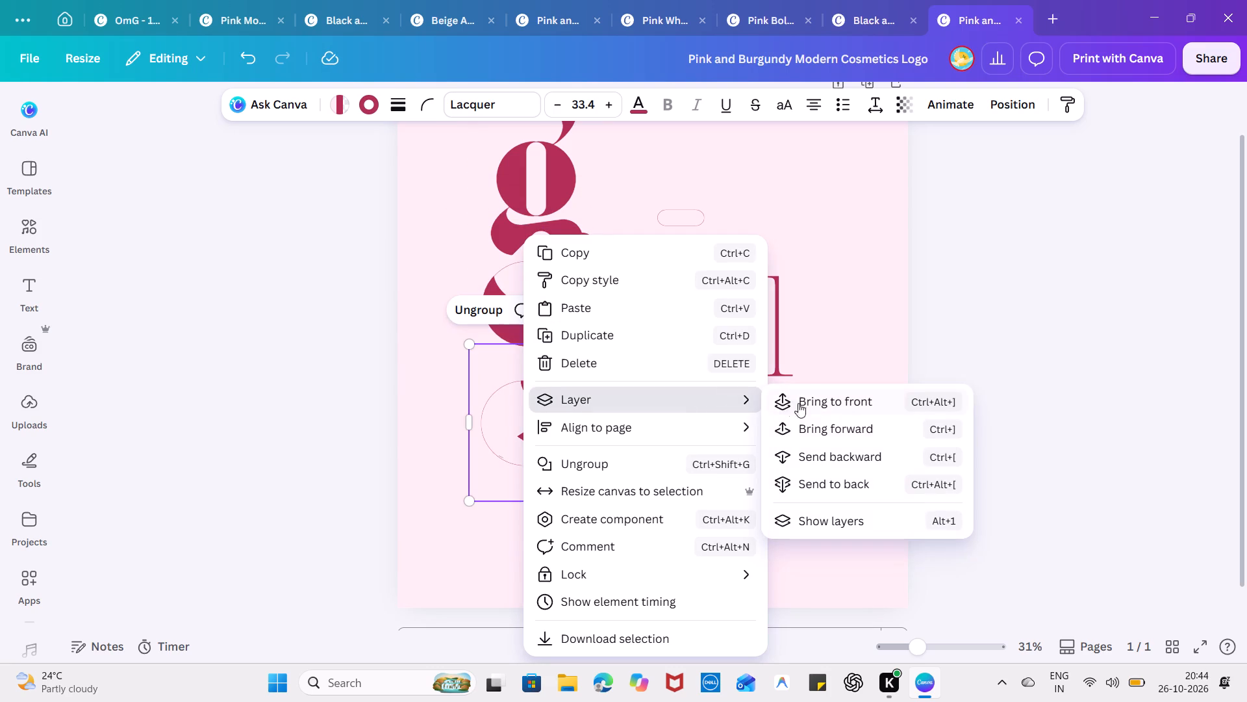
click(810, 404)
click(902, 311)
drag(572, 440, 582, 439)
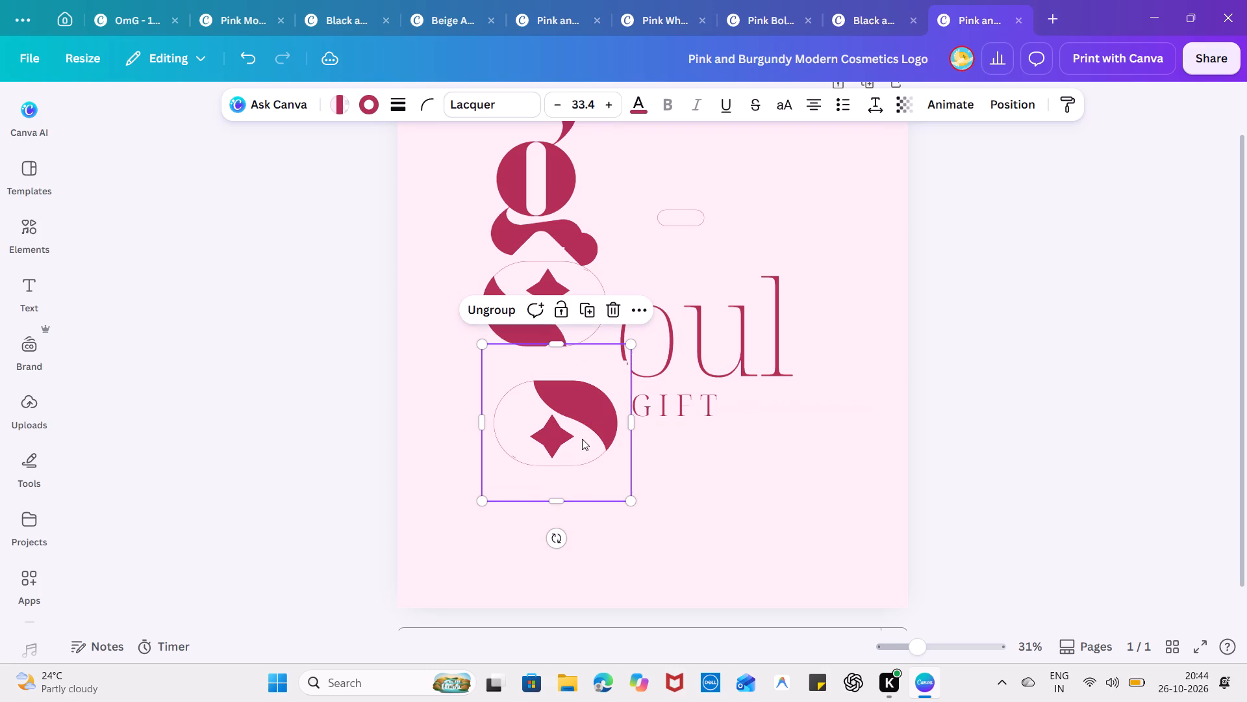
click(729, 460)
Ungroup the lower swash group and delete the pale cover piece overlapping the bottom edge of the upper swash.
click(548, 420)
click(475, 304)
click(701, 464)
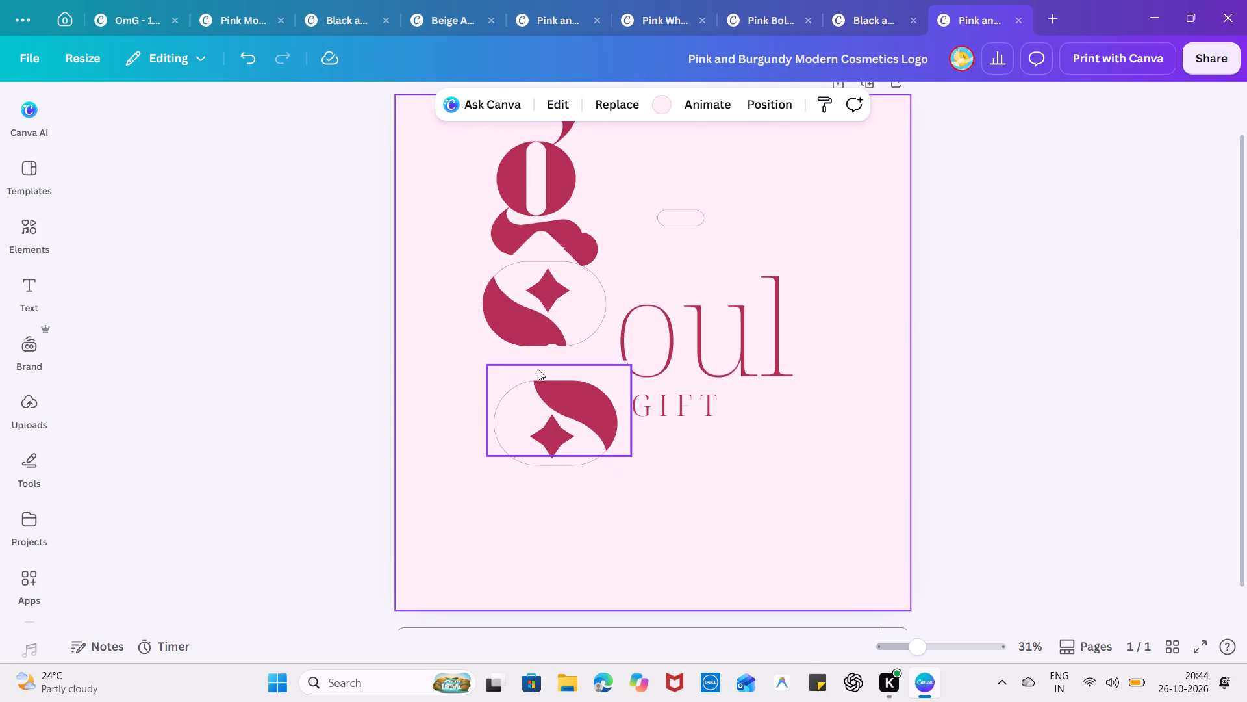
click(551, 357)
key(Delete)
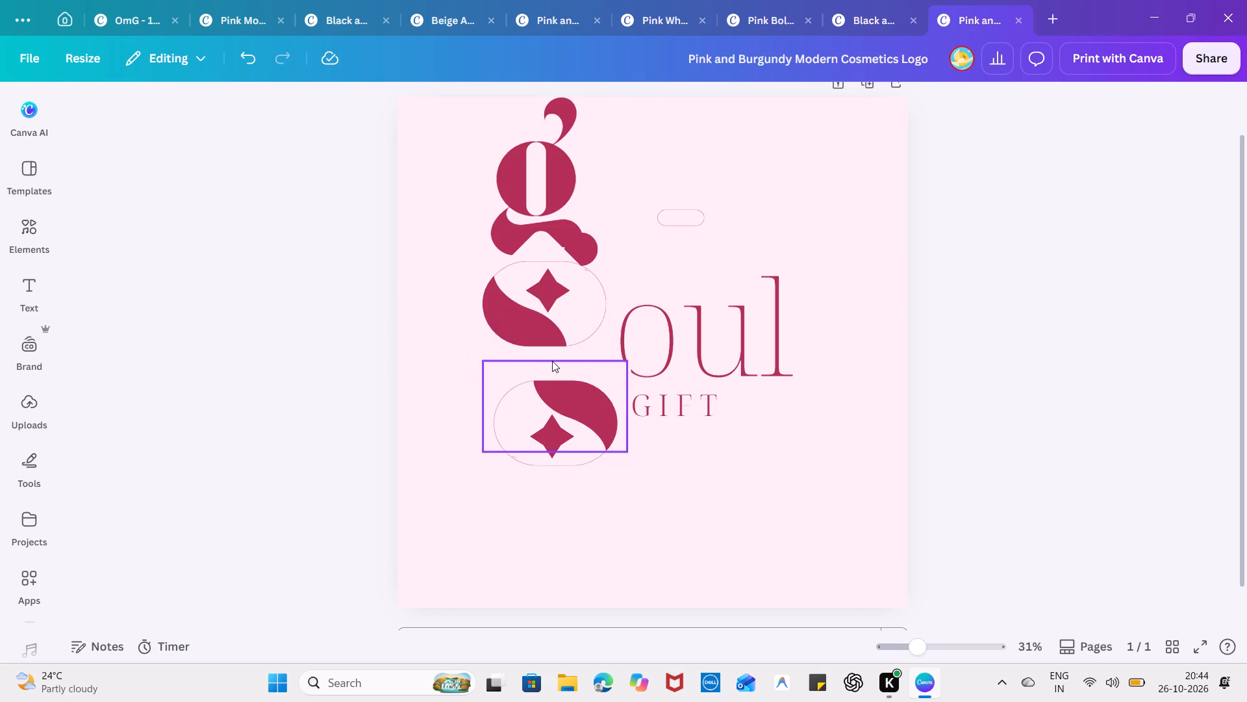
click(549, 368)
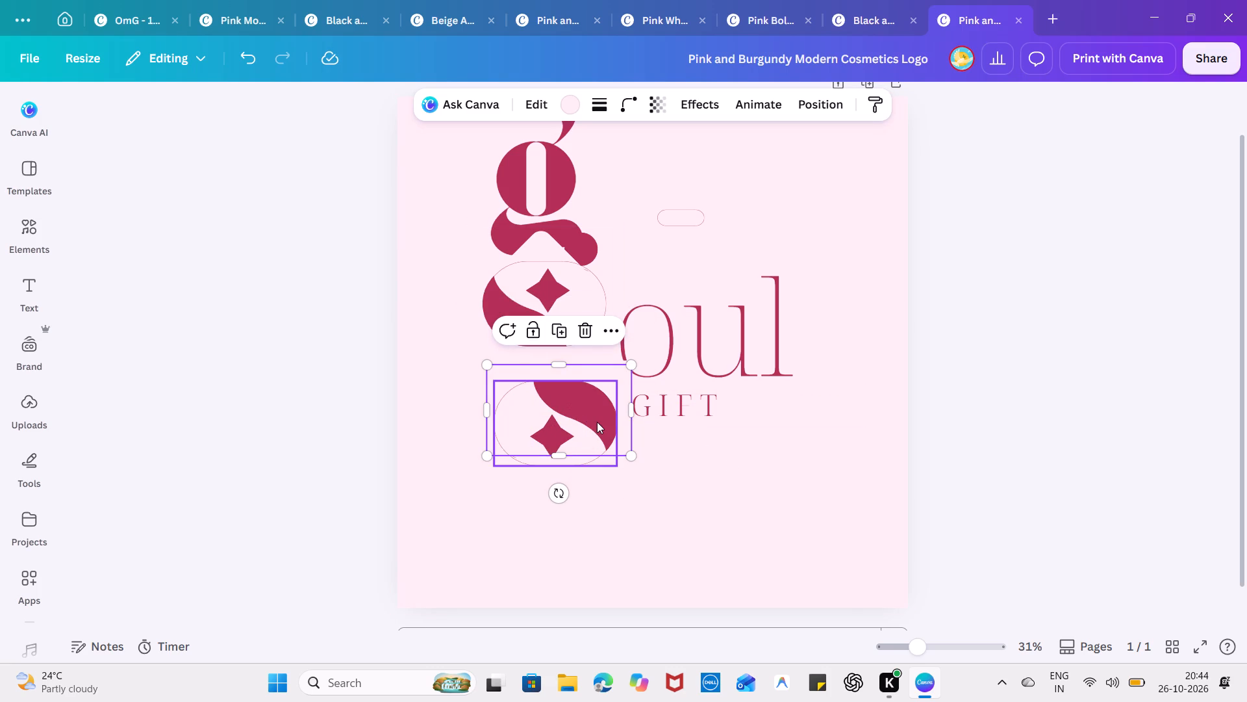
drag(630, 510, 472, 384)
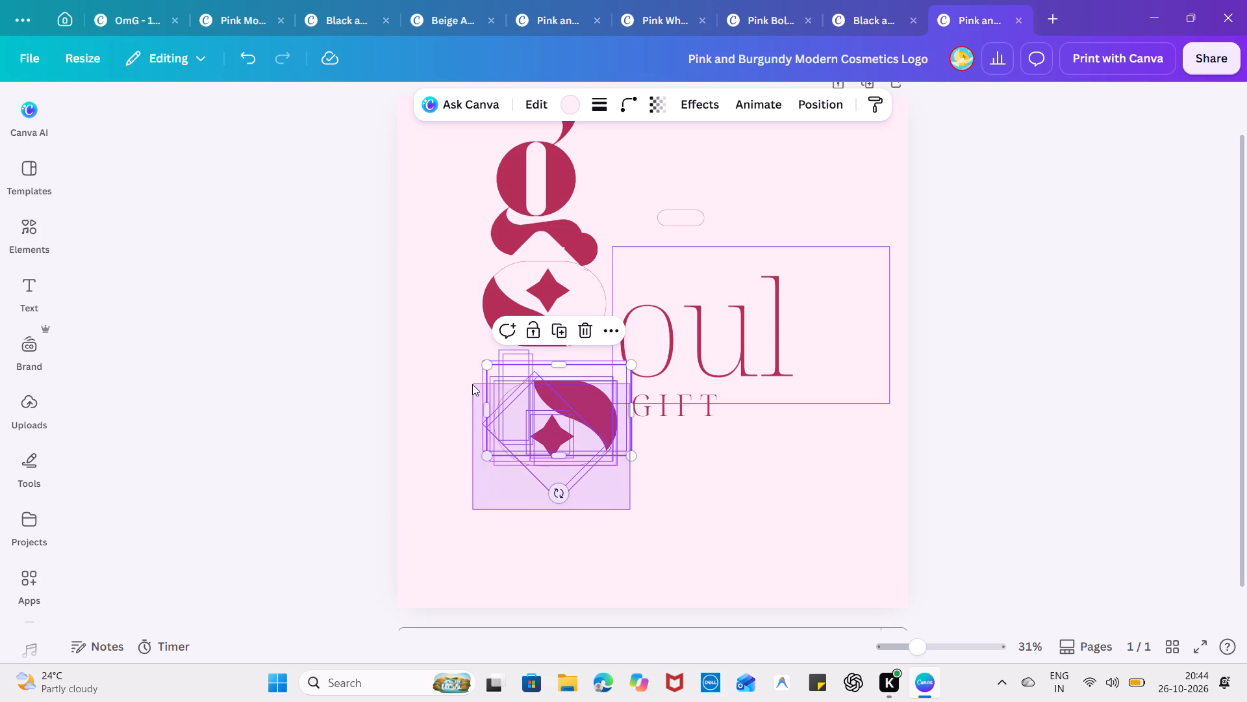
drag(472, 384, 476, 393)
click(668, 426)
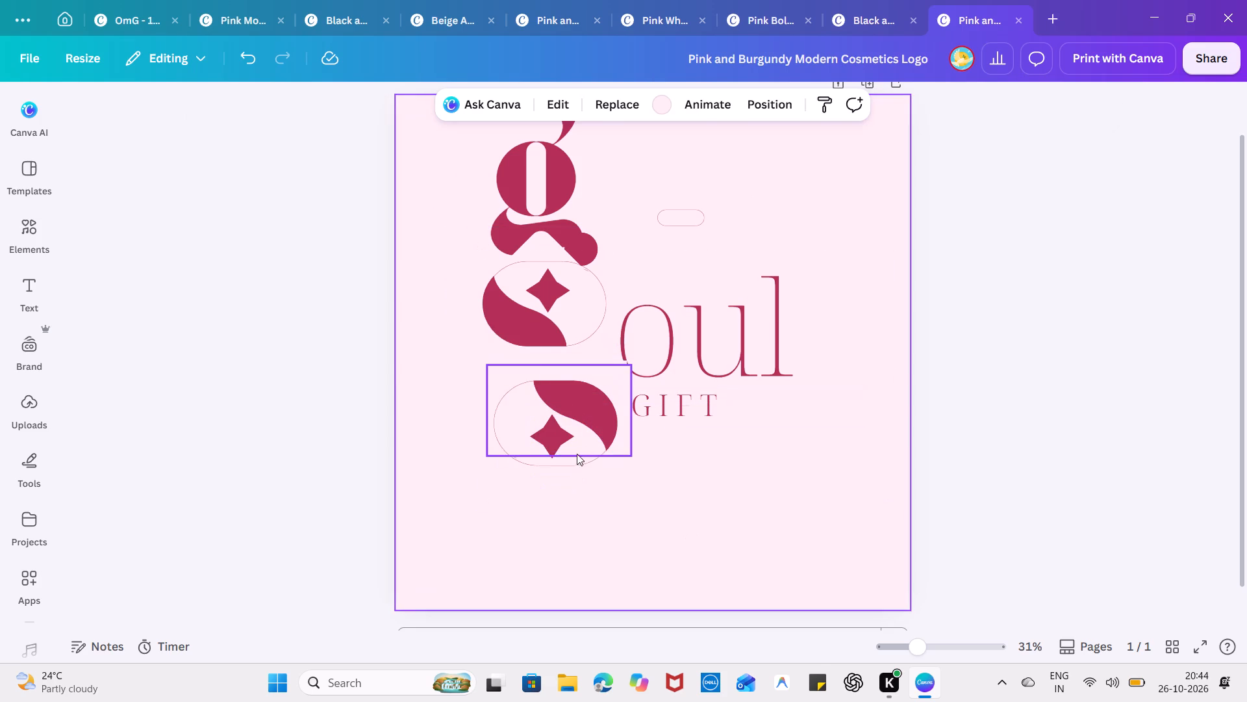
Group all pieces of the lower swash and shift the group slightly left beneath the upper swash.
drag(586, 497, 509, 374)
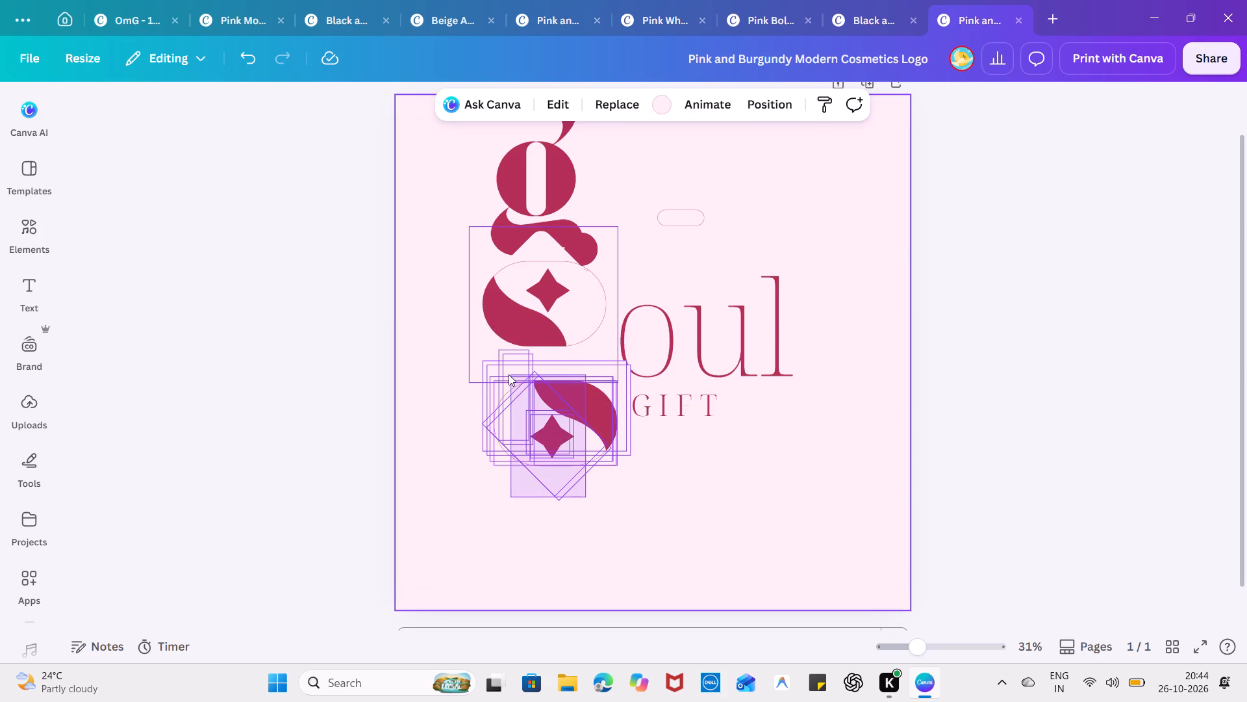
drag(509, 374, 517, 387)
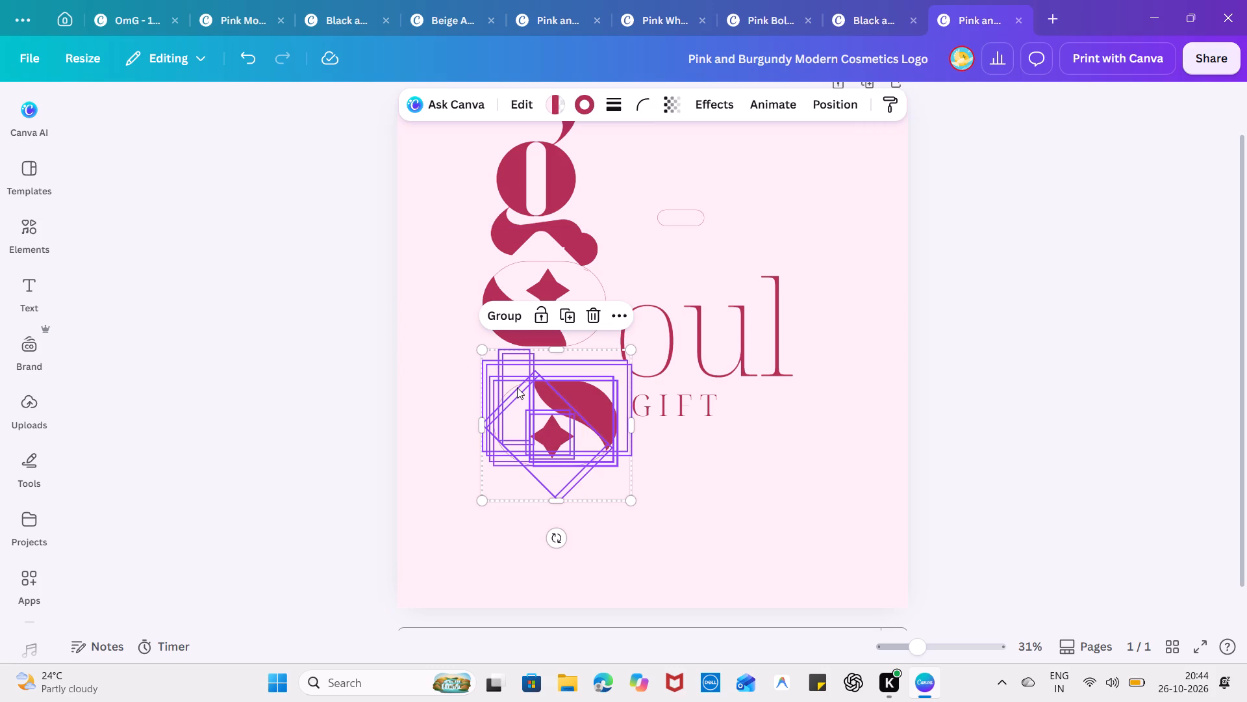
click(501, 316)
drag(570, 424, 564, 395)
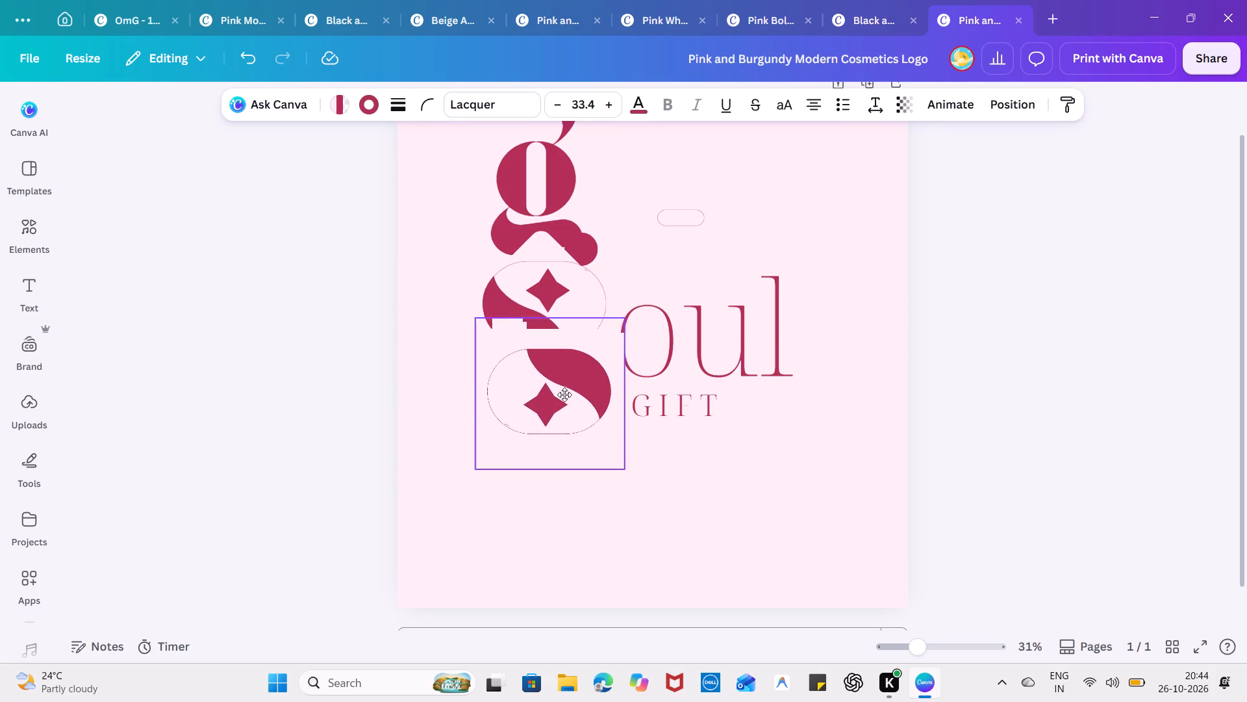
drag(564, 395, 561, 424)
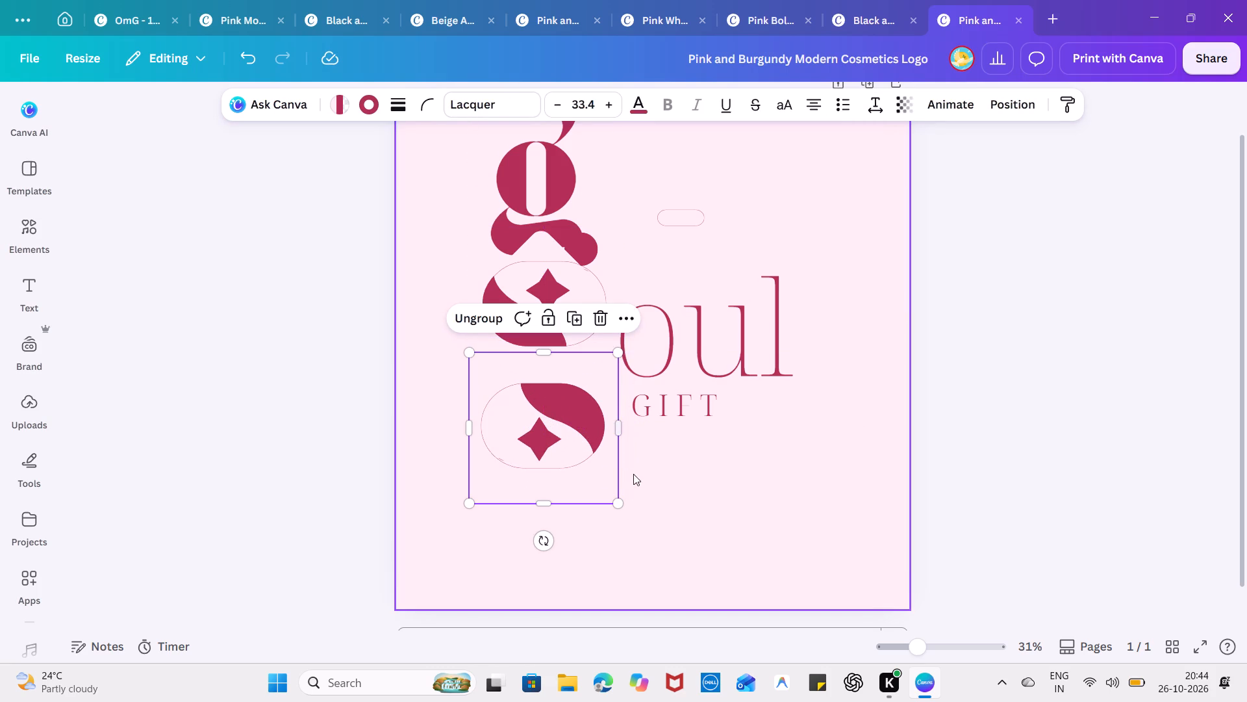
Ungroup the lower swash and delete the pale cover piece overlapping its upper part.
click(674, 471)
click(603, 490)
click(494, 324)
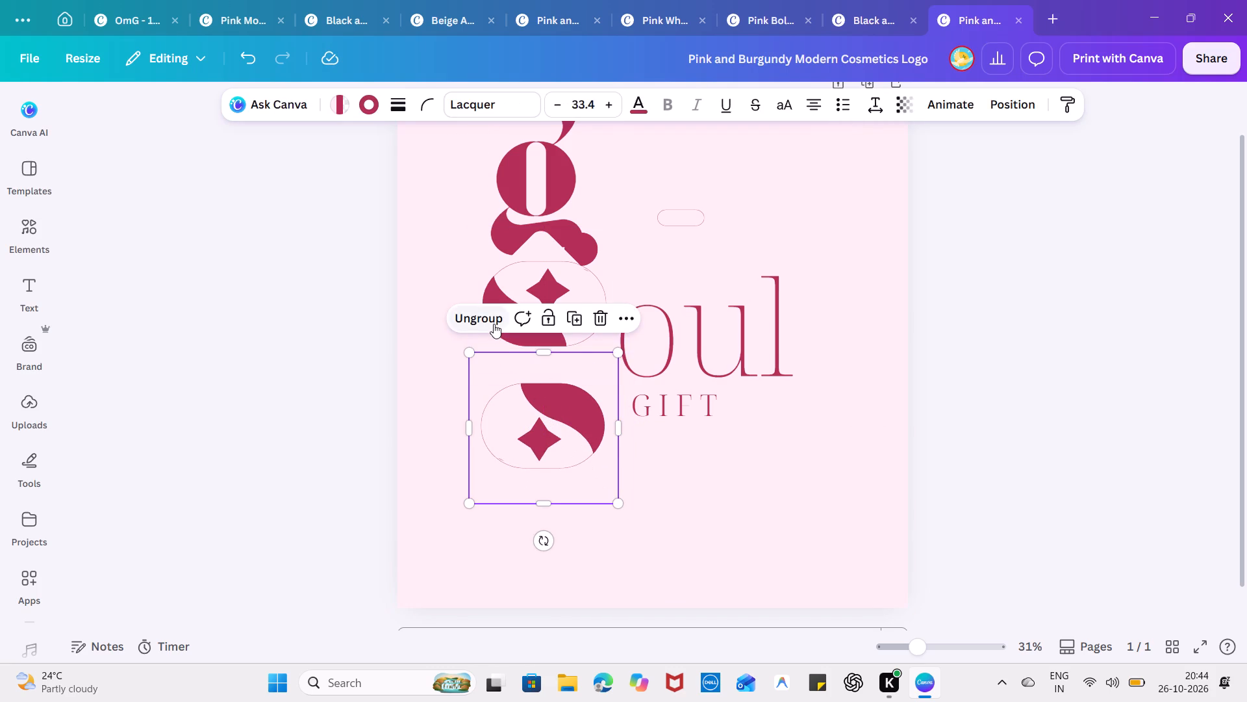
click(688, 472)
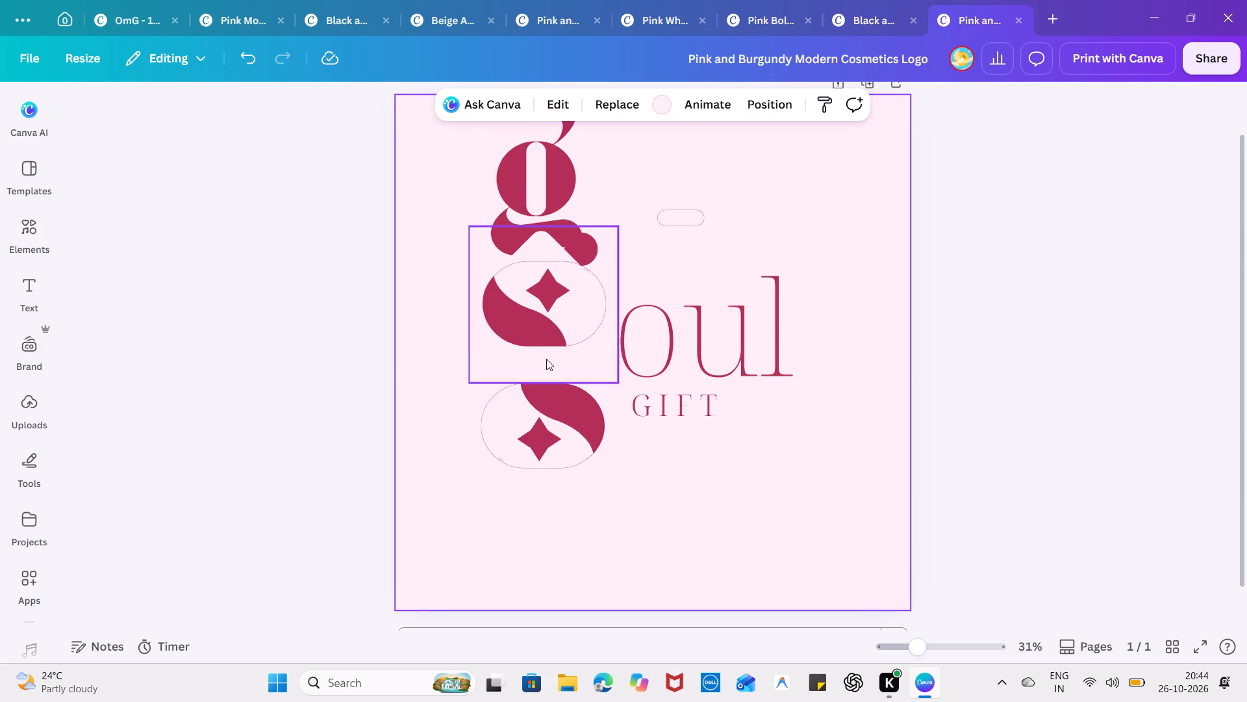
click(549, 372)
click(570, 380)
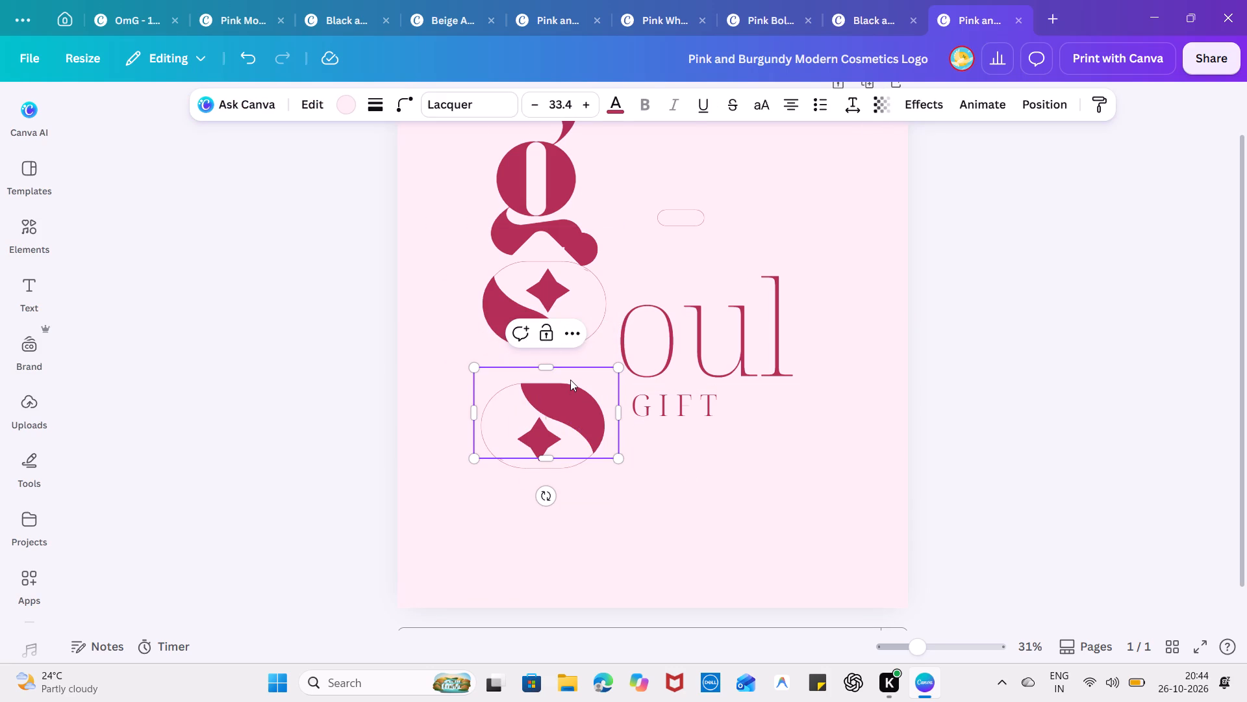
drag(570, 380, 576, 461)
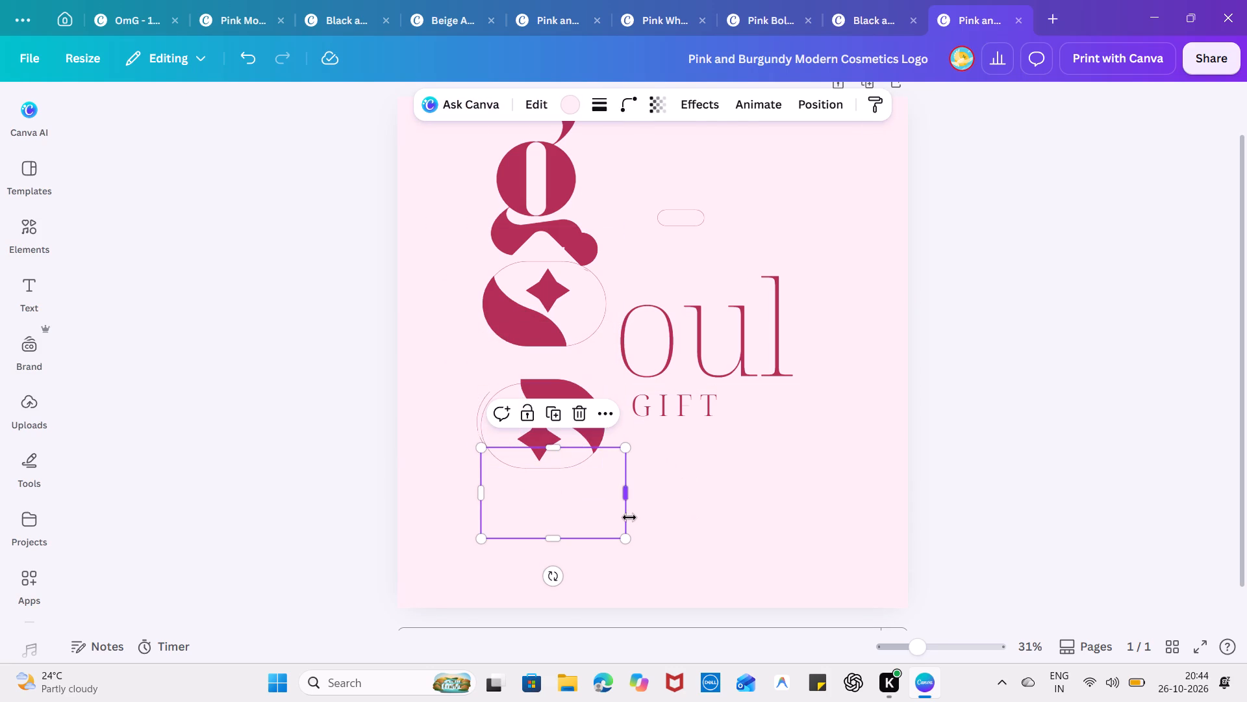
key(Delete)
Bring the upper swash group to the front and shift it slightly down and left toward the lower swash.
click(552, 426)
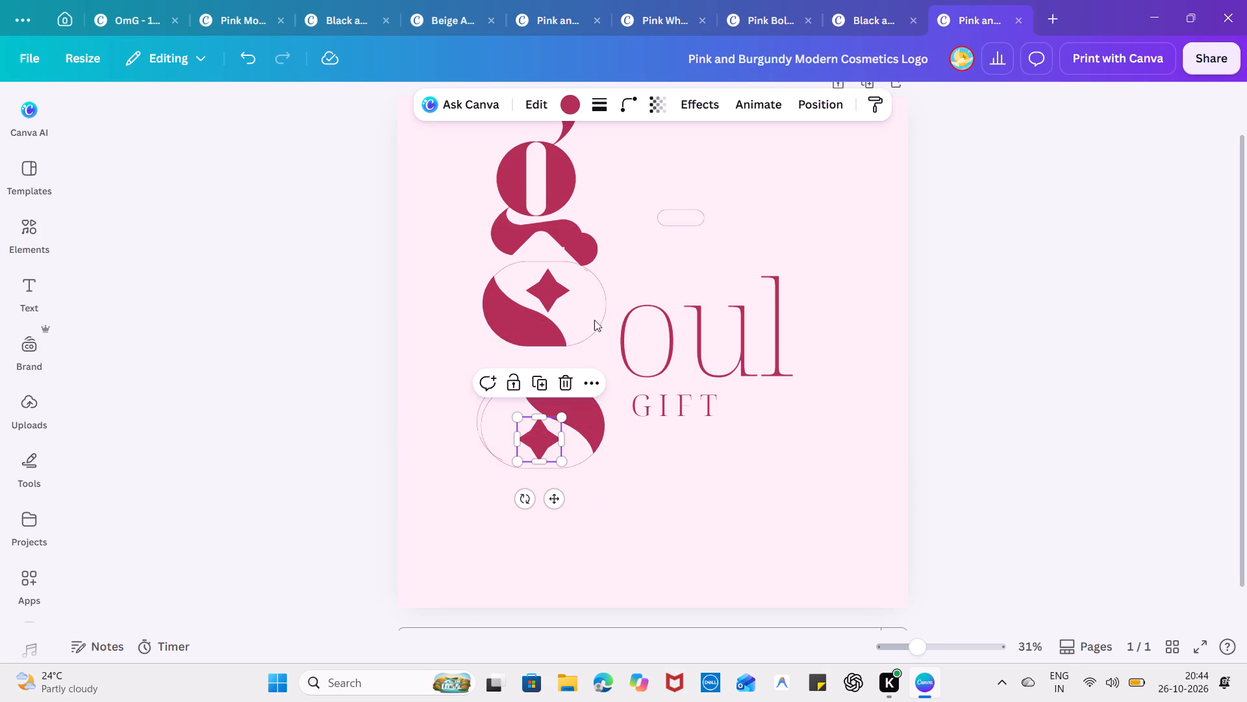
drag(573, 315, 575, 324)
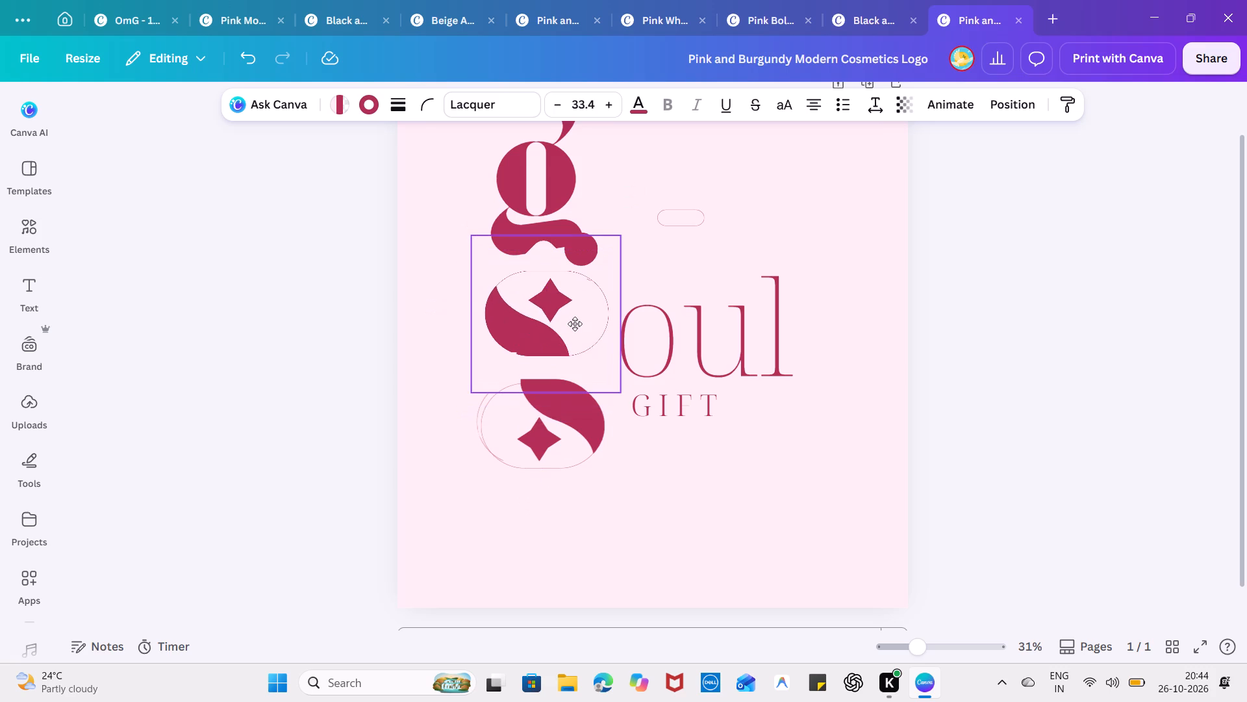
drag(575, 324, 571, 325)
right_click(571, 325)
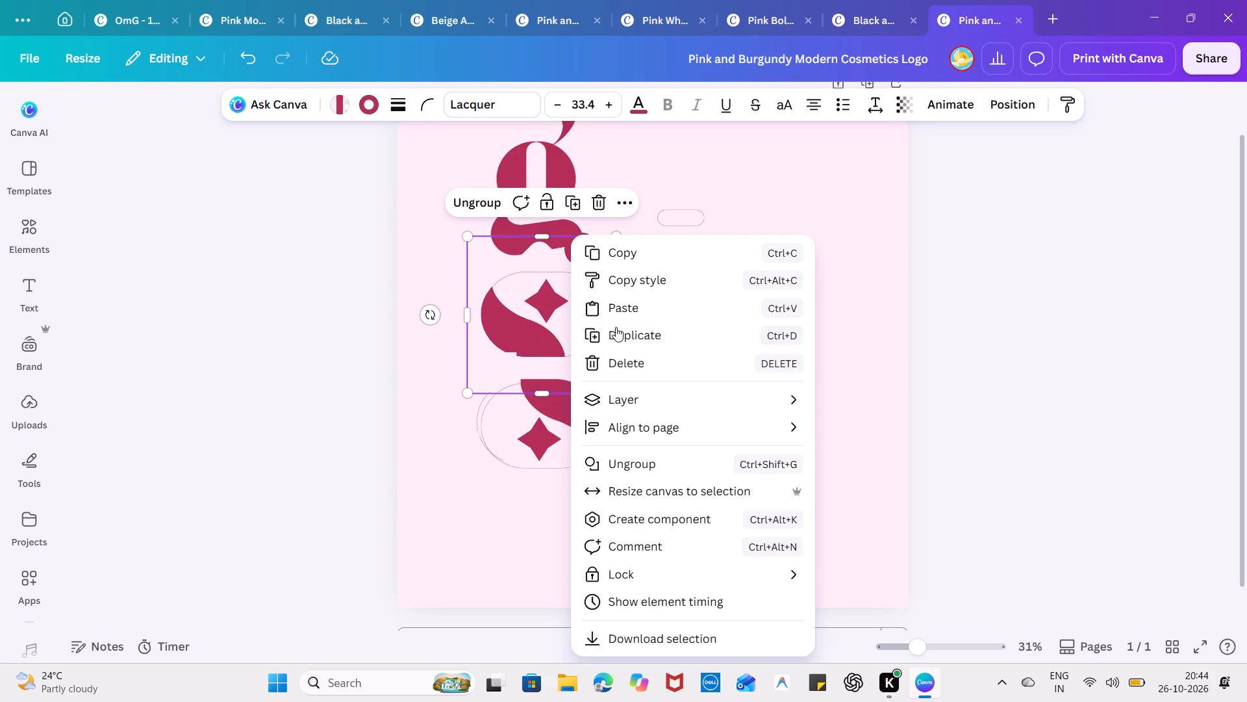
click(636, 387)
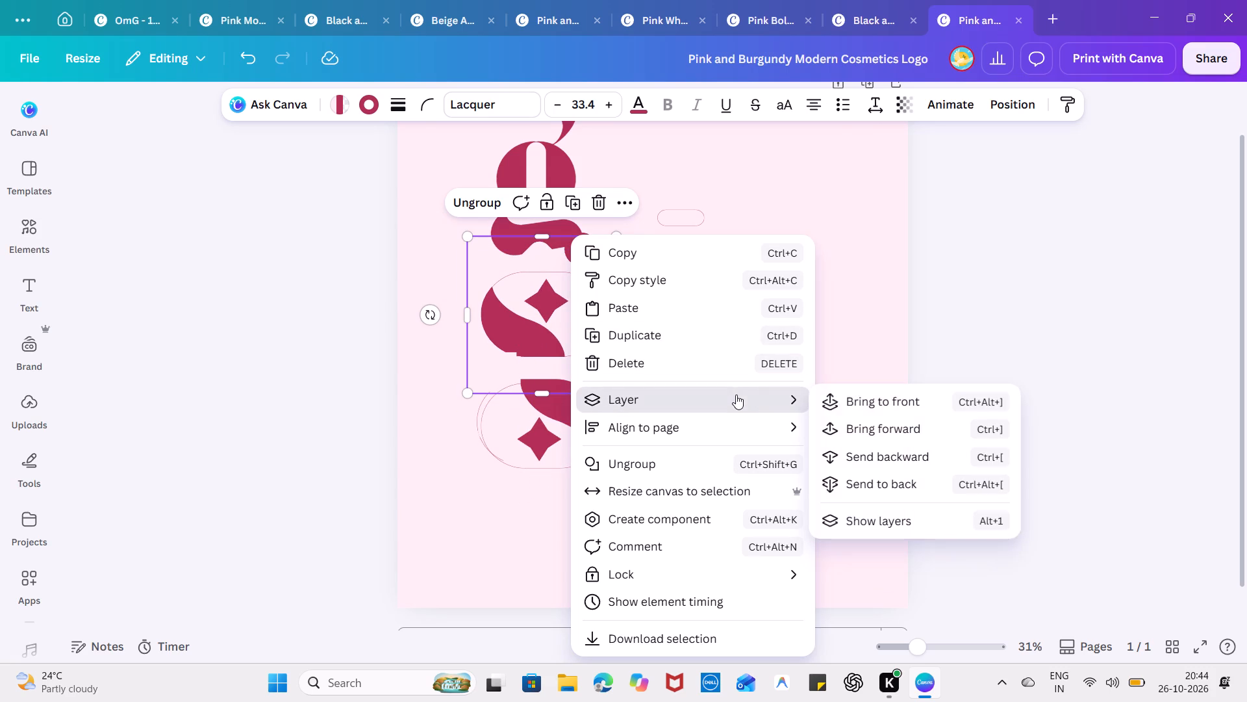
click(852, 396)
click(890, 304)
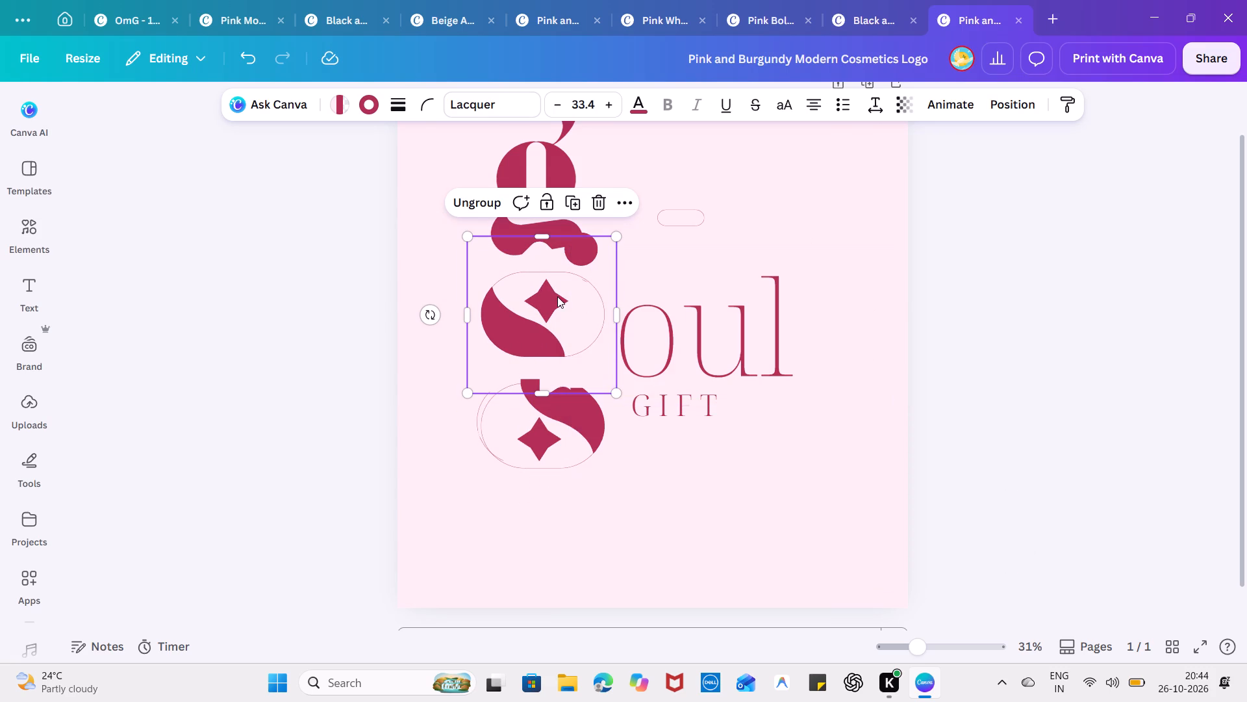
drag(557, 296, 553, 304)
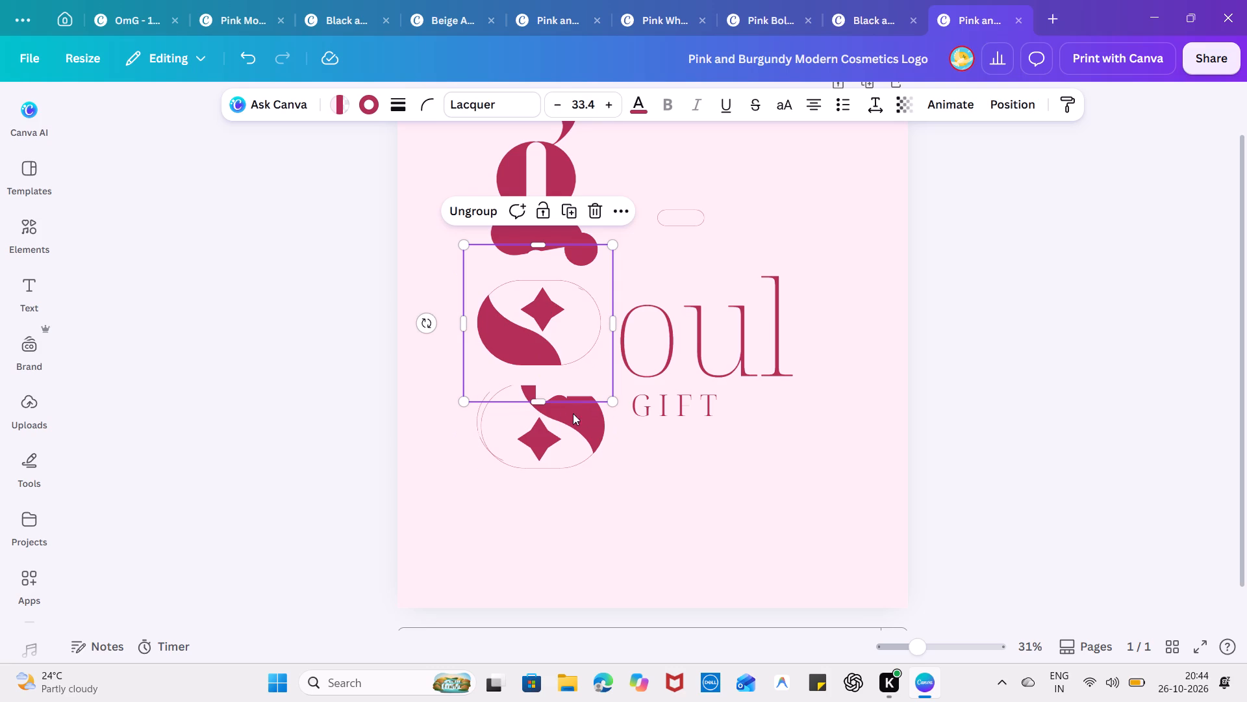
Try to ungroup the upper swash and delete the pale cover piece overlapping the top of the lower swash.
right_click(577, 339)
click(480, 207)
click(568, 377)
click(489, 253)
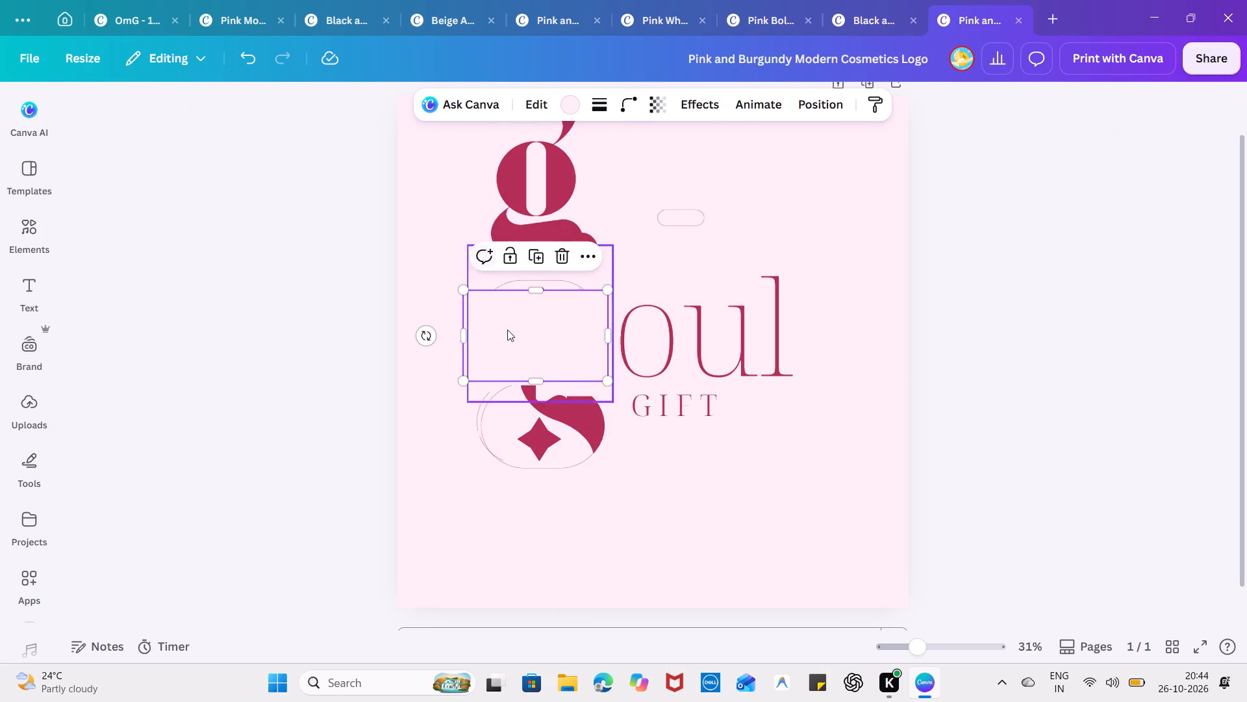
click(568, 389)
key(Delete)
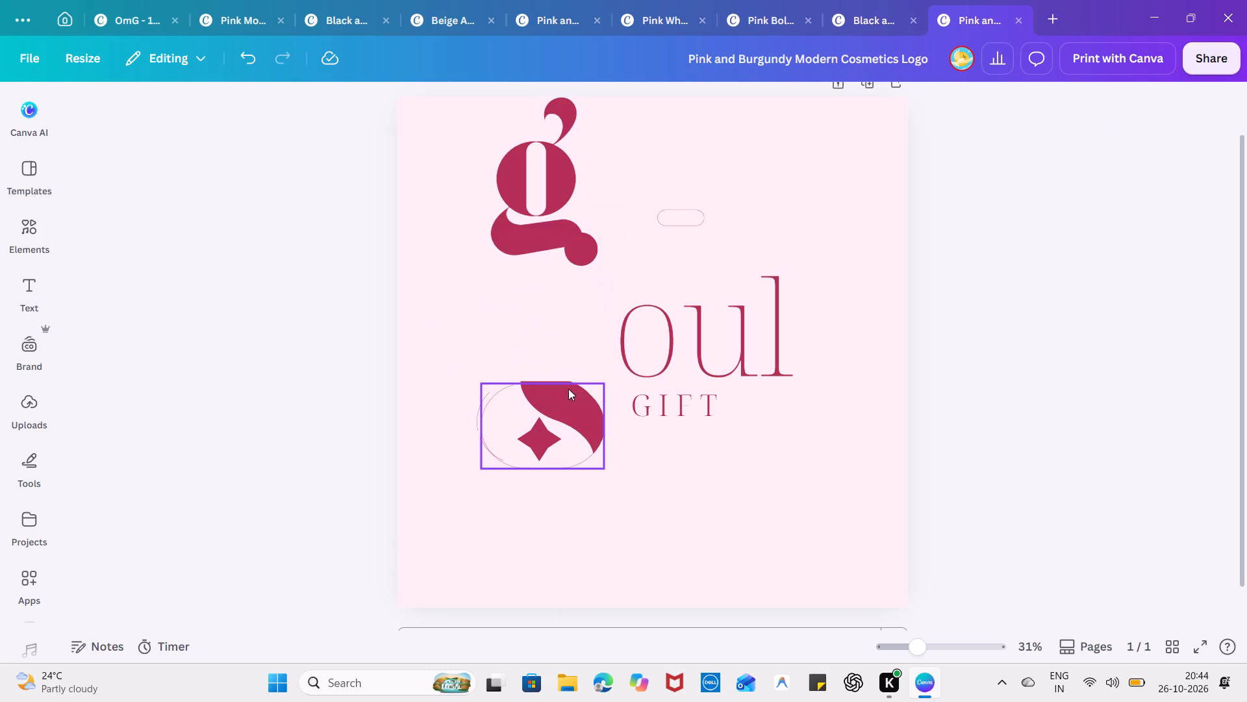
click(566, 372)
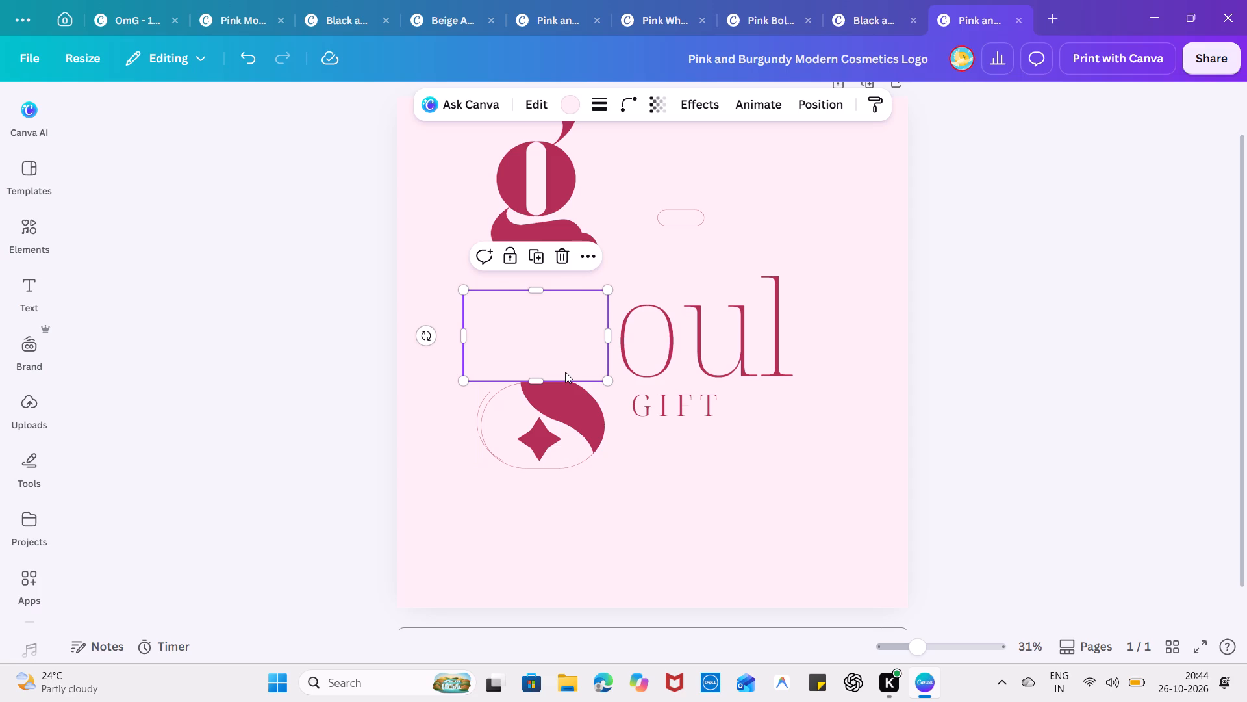
Undo the S-initial edits back to the arrangement with the letter g directly above the single swash beside "oul GIFT".
key(ctrl+z)
key(ctrl+z)
key(ctrl+z)
key(ctrl+z)
key(ctrl+z)
key(ctrl+z)
key(ctrl+z)
key(ctrl+z)
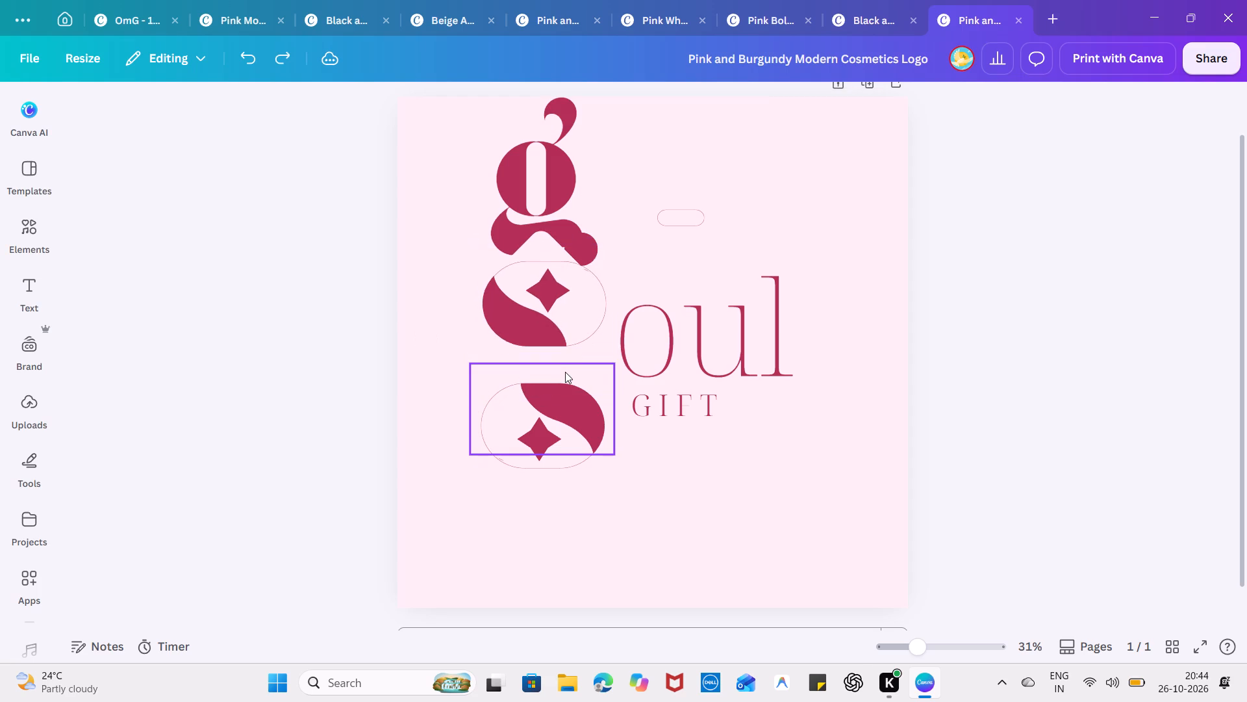
key(ctrl+z)
key(ctrl+z)
key(ctrl+z)
key(ctrl+z)
key(ctrl+z)
key(ctrl+z)
key(ctrl+z)
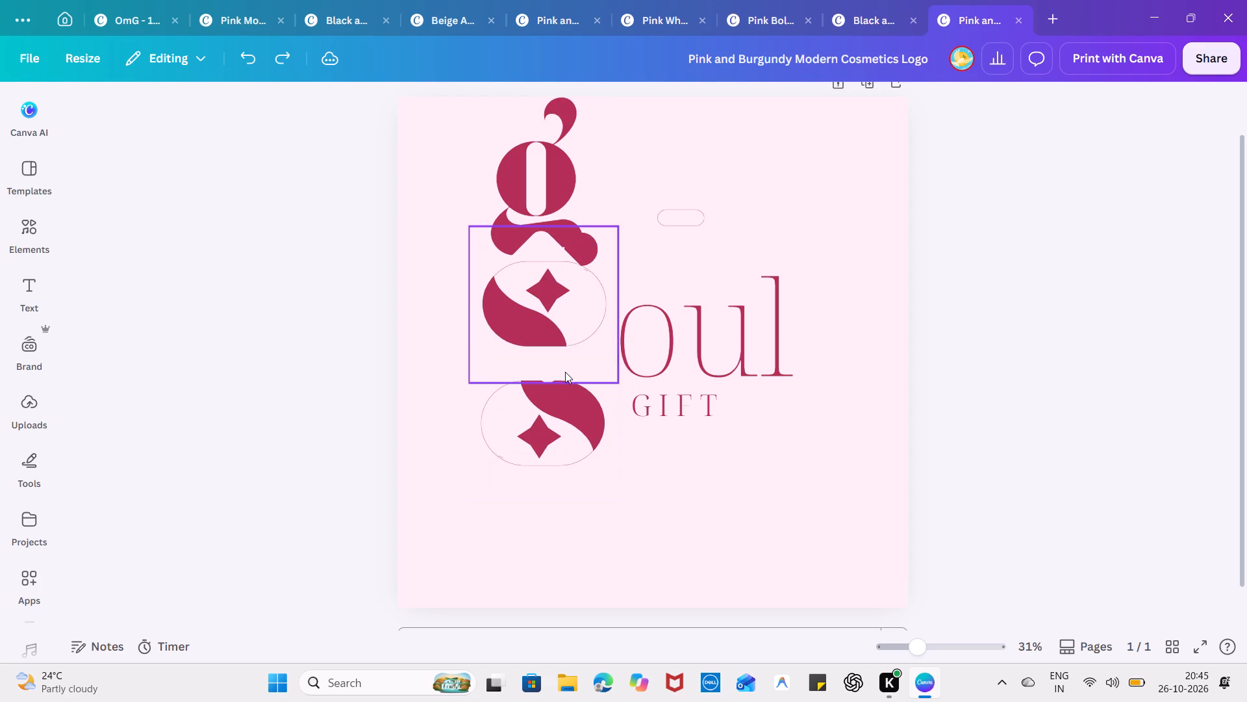
key(ctrl+z)
key(ctrl+z)
key(ctrl+z)
key(ctrl+z)
key(ctrl+z)
key(ctrl+z)
key(ctrl+z)
key(ctrl+z)
key(ctrl+z)
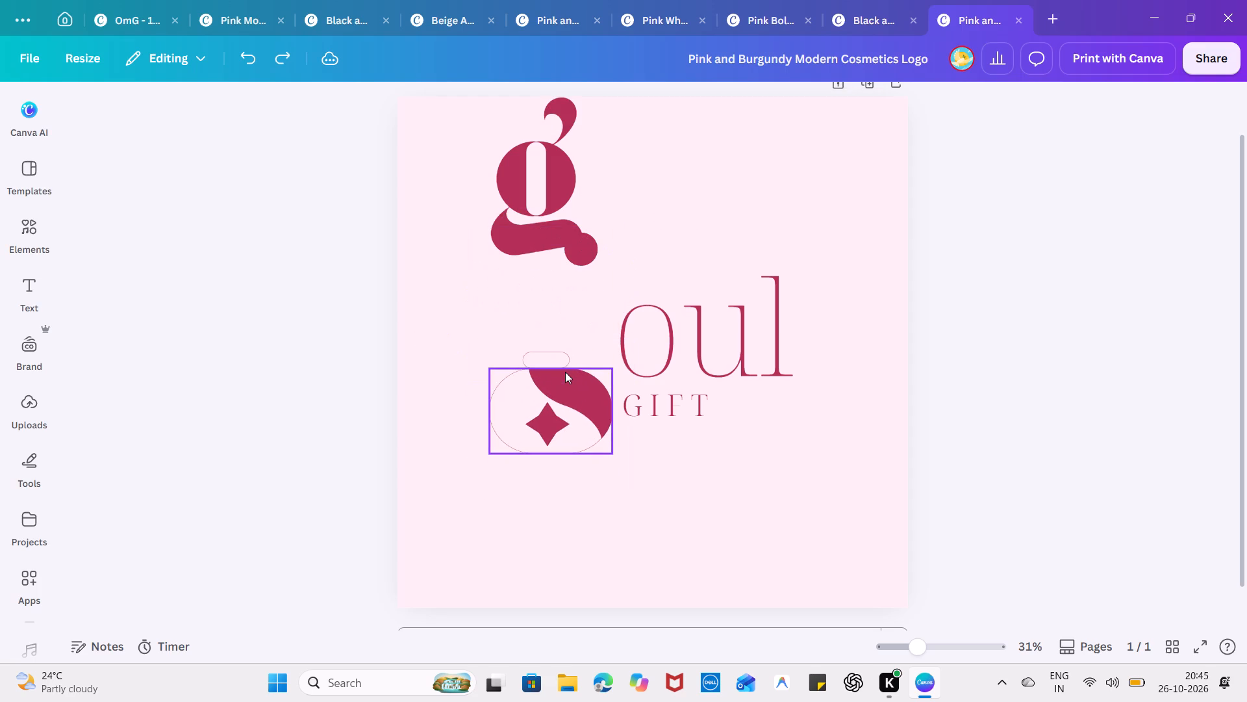
key(ctrl+z)
key(ctrl+z)
key(ctrl+z)
key(ctrl+z)
key(ctrl+z)
key(ctrl+z)
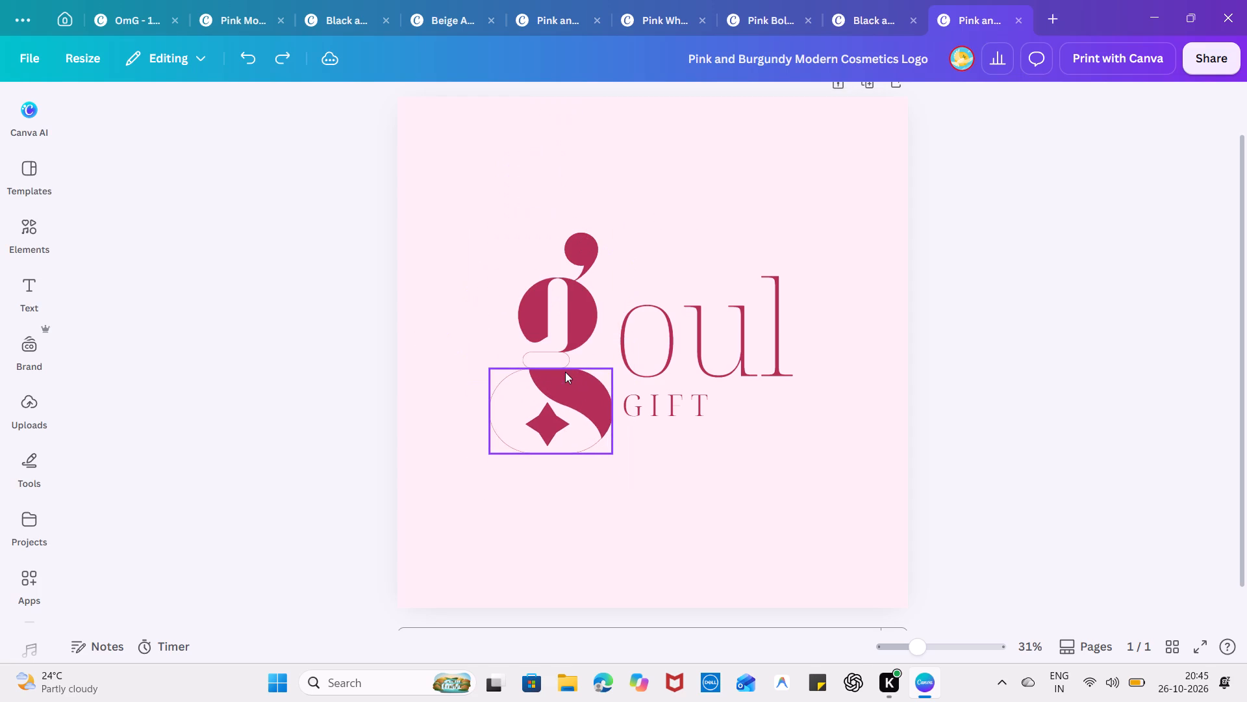
click(714, 505)
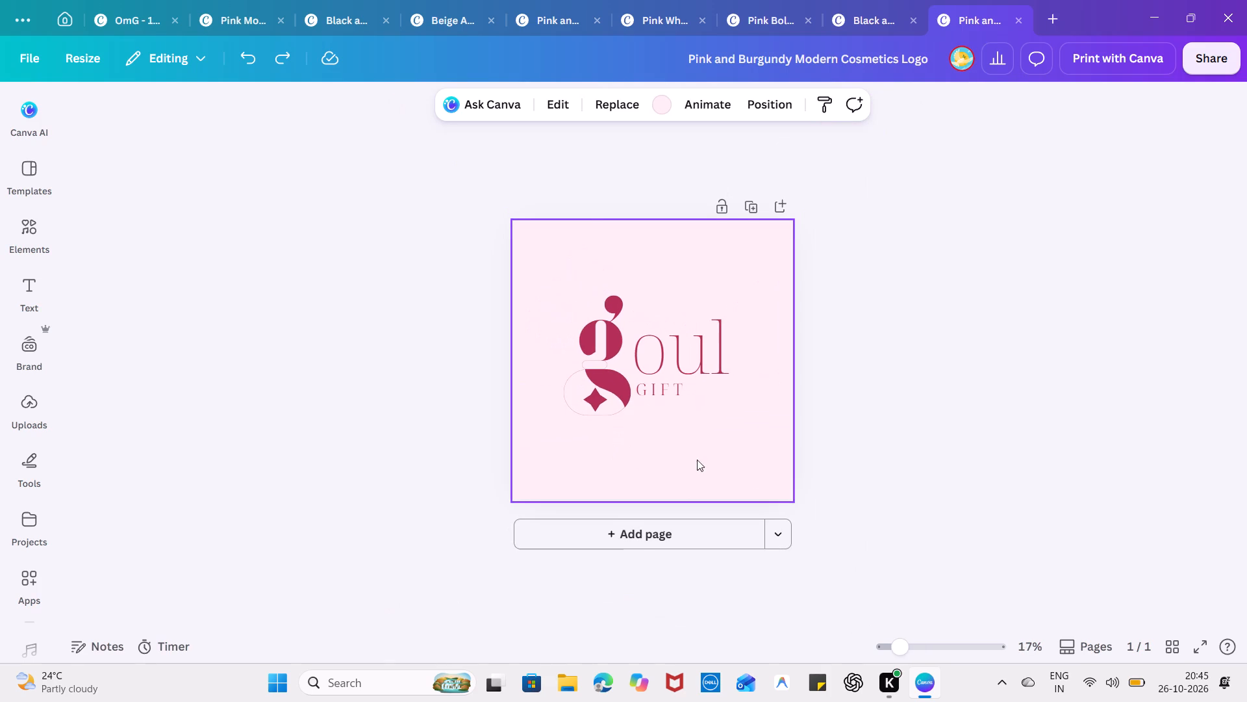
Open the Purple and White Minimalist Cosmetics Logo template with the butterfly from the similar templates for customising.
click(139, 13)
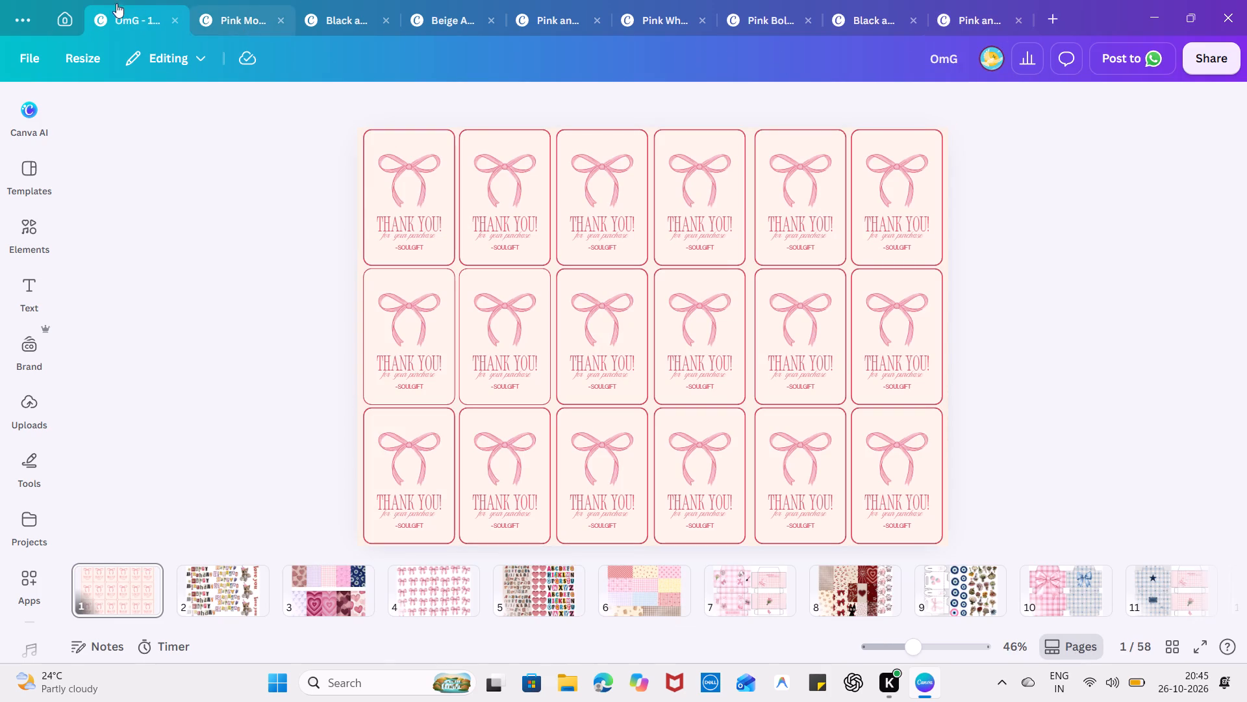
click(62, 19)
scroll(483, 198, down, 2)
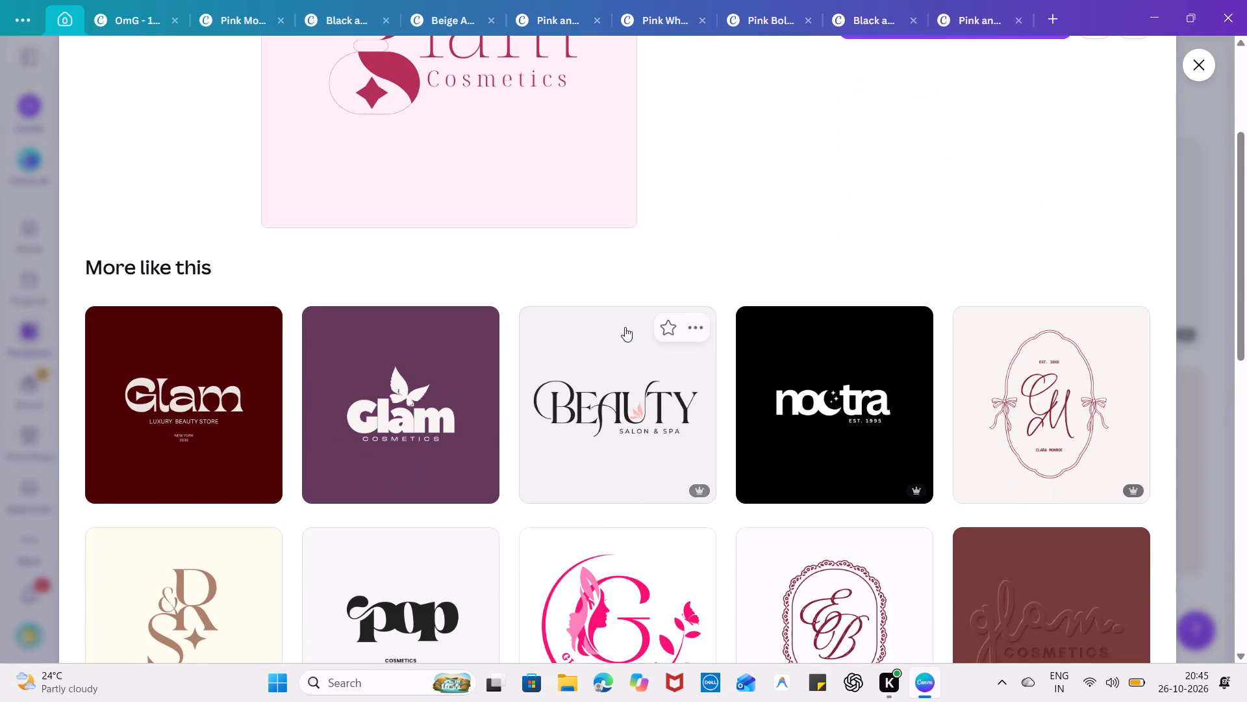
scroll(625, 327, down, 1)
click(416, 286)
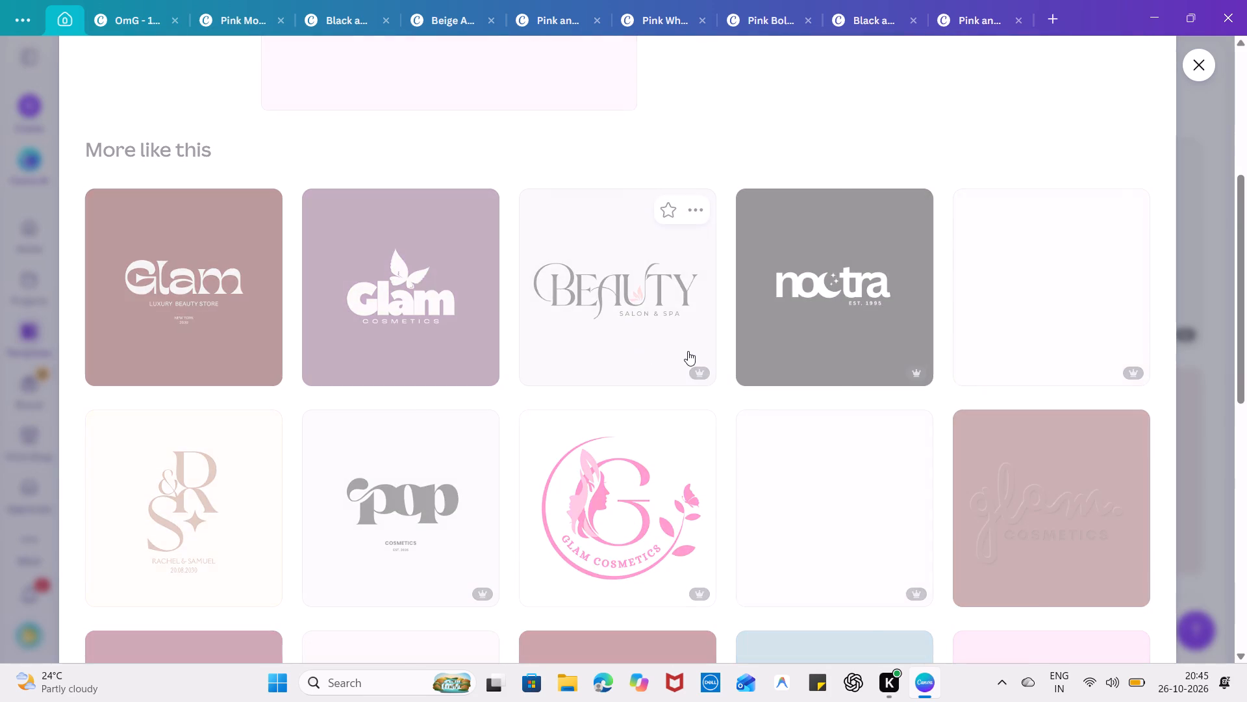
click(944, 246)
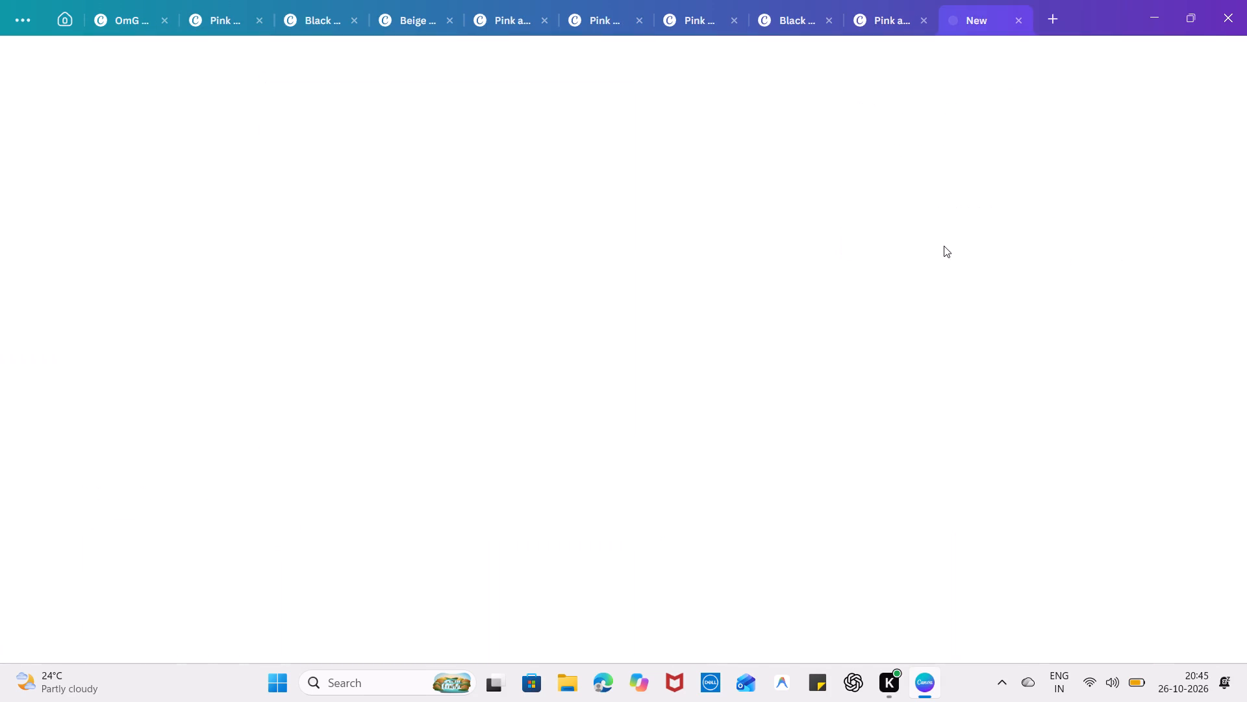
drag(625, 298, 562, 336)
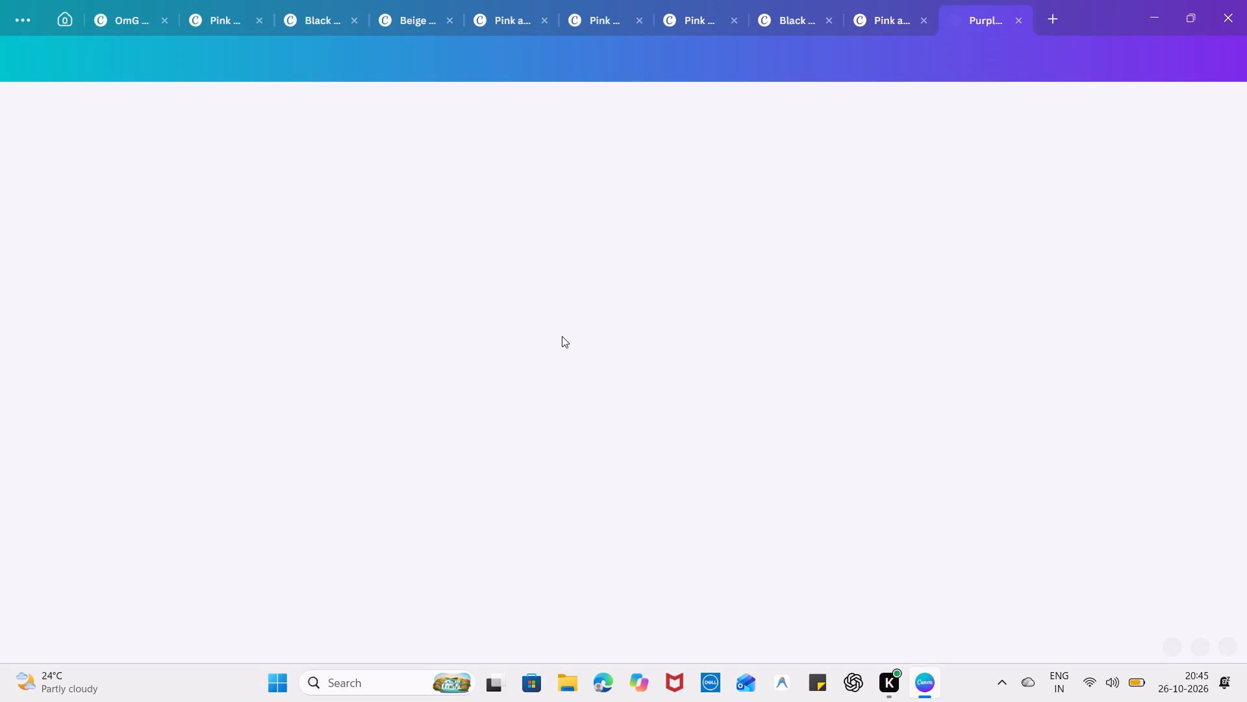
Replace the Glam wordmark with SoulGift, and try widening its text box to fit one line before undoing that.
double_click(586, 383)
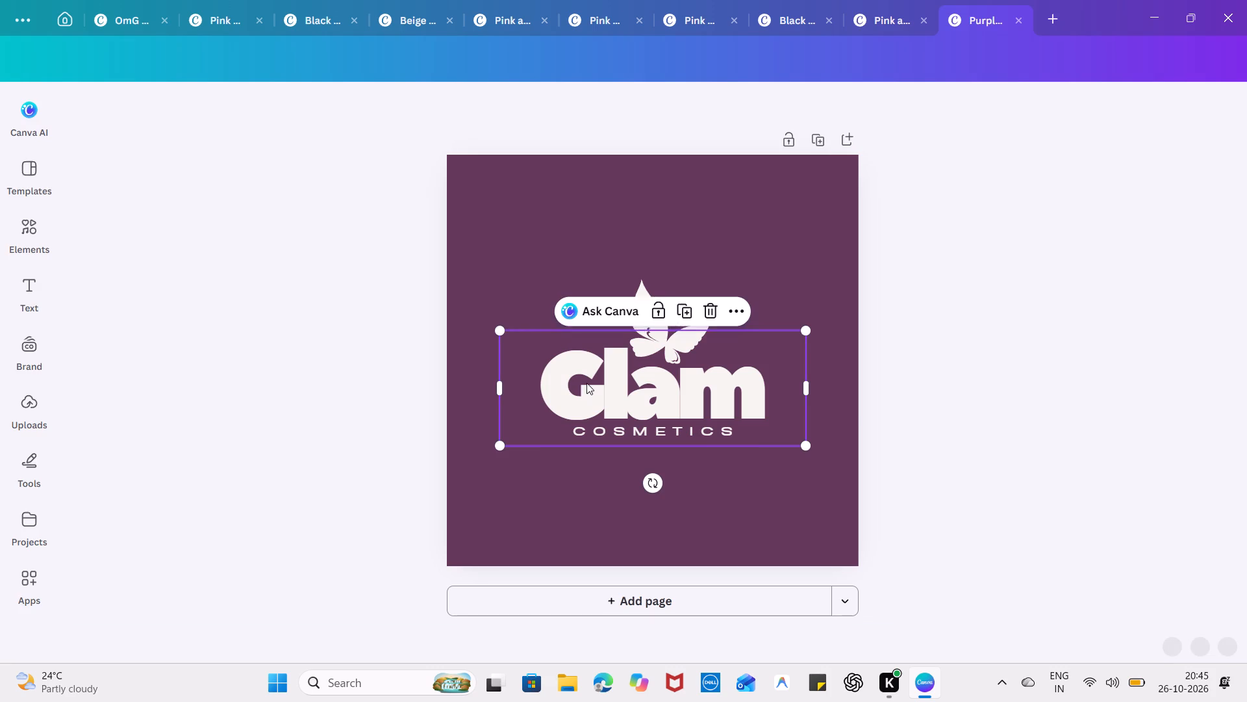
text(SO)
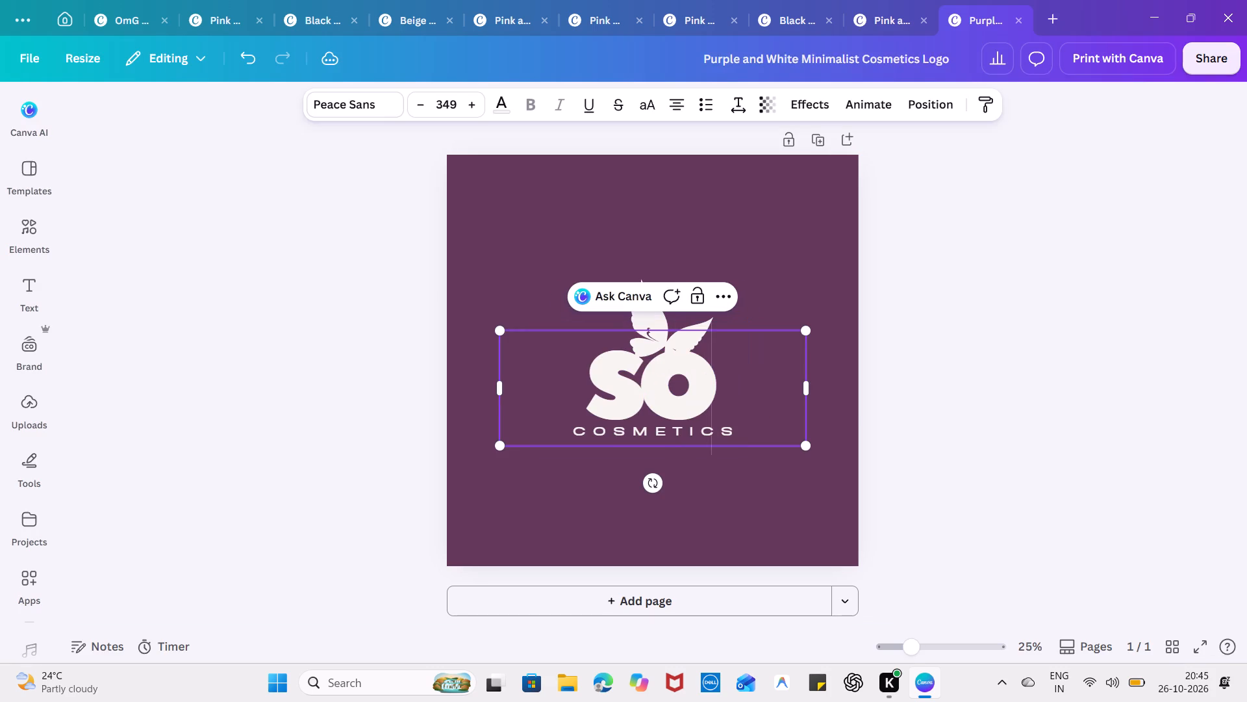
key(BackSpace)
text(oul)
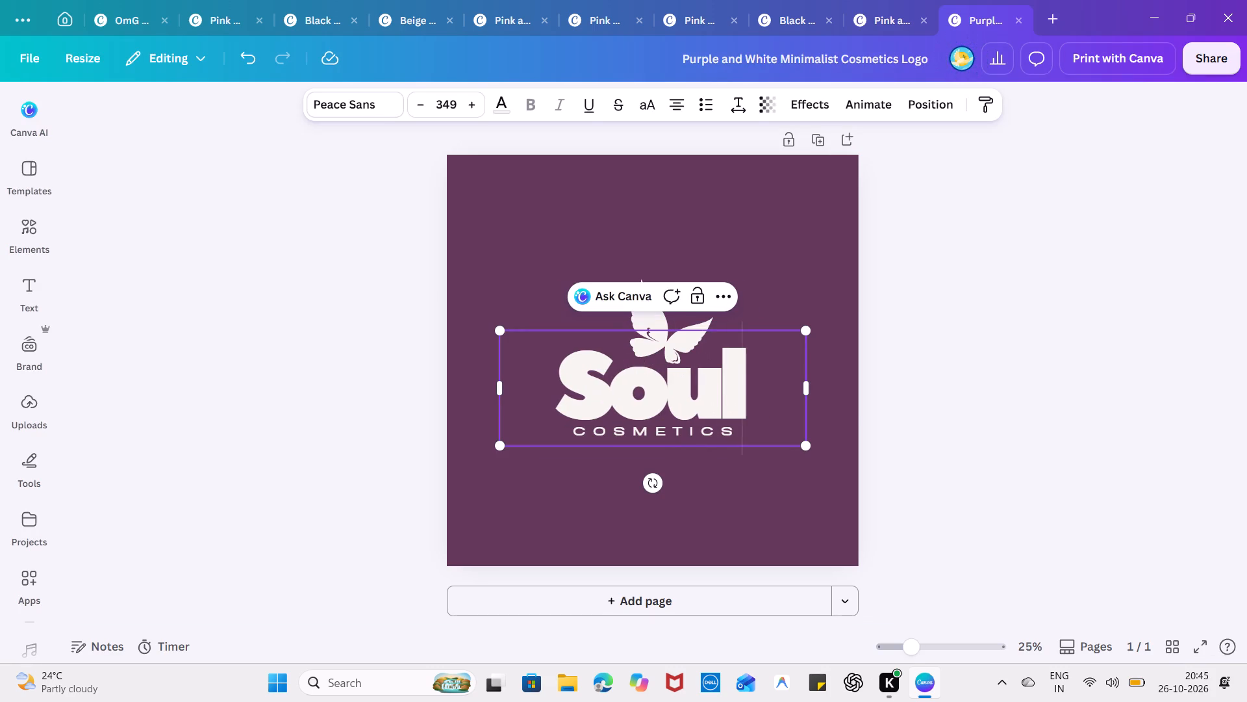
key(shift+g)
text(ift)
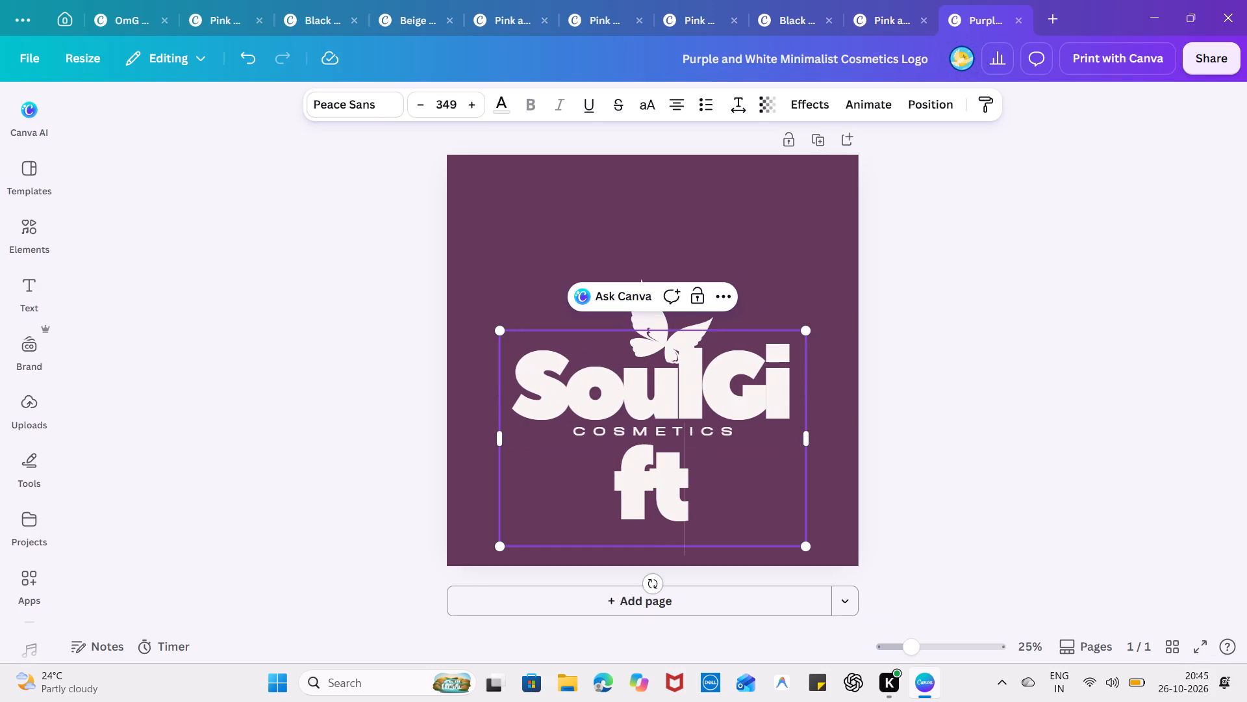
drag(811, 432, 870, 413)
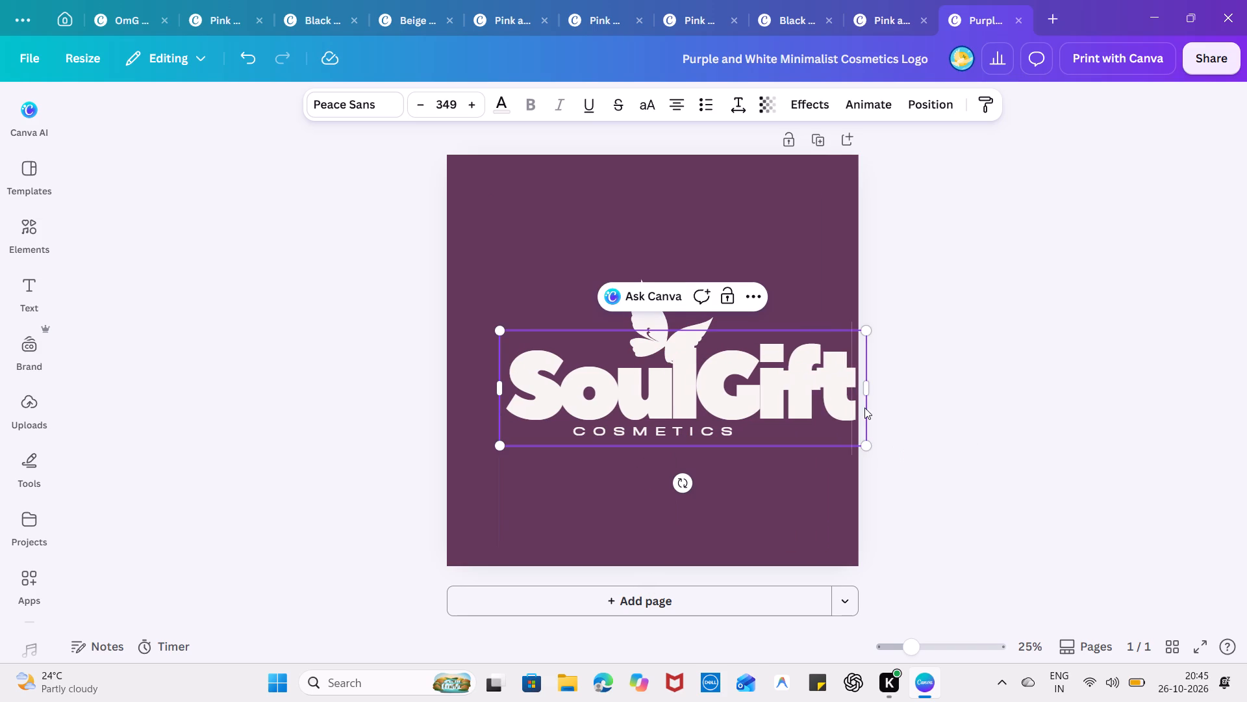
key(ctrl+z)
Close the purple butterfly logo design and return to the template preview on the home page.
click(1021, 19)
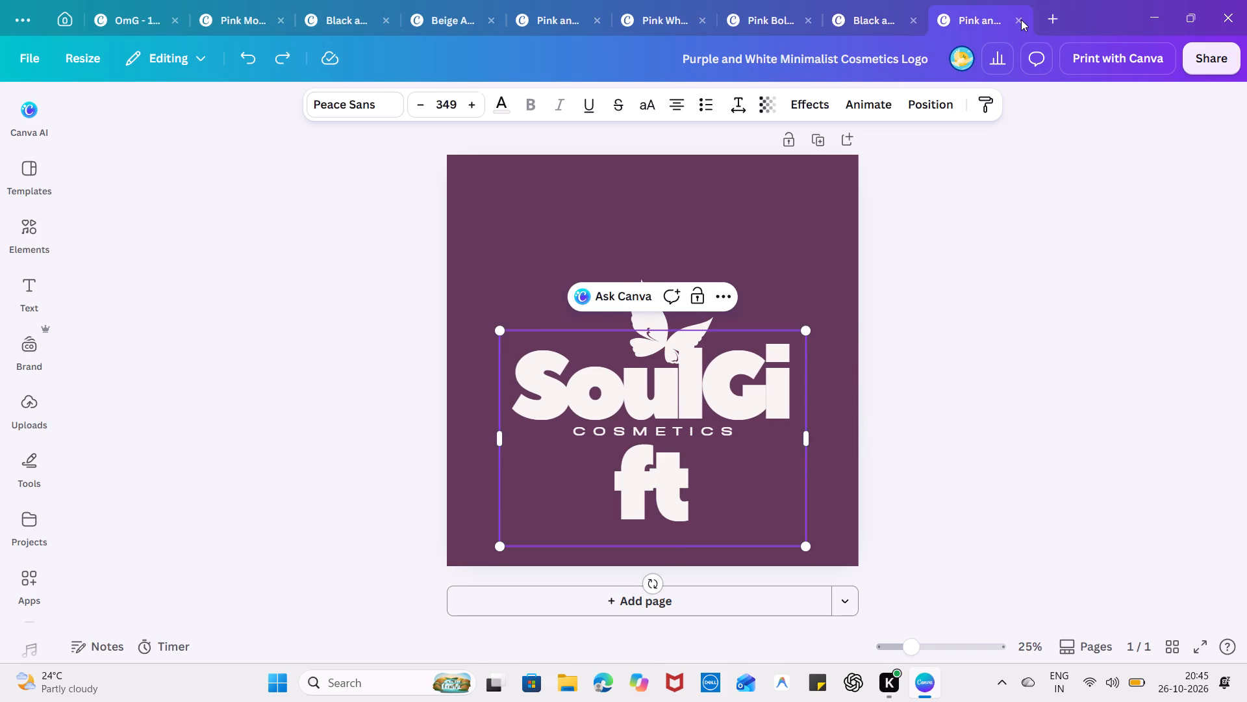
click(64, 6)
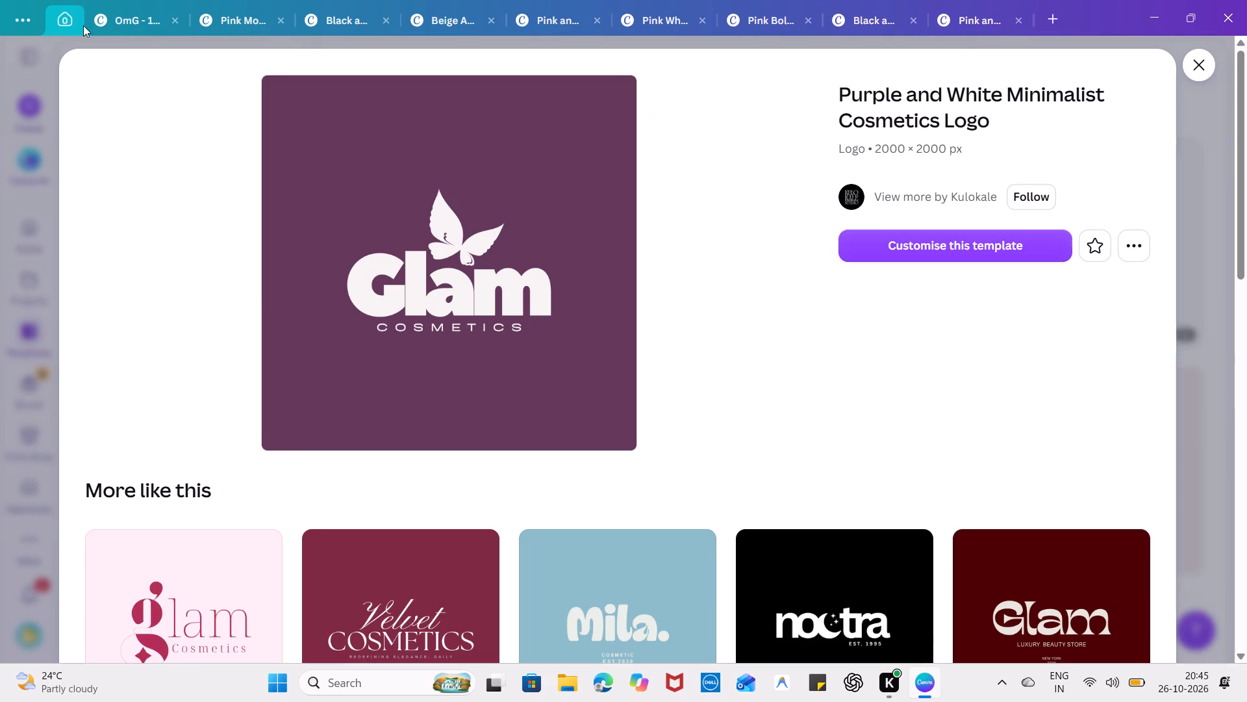
Open the Red Monochrome Modern Cosmetics Logo template with the embossed glam script from the similar templates for customising.
scroll(298, 320, down, 5)
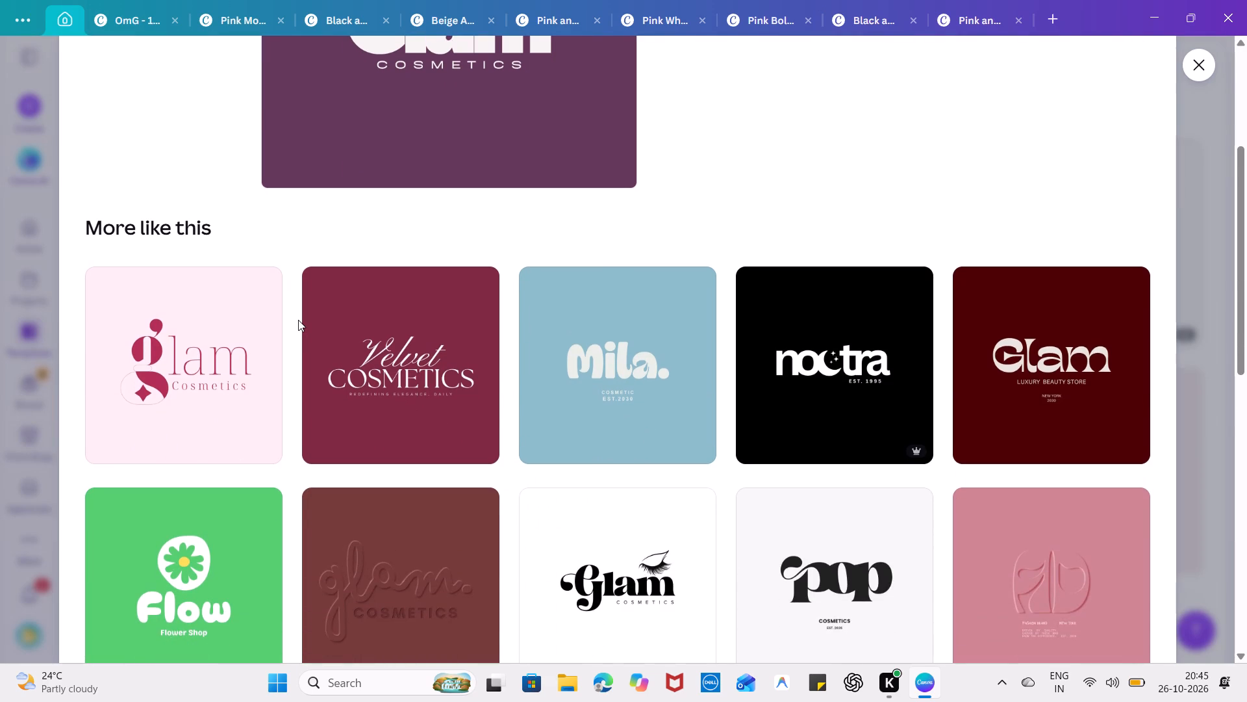
scroll(628, 385, down, 2)
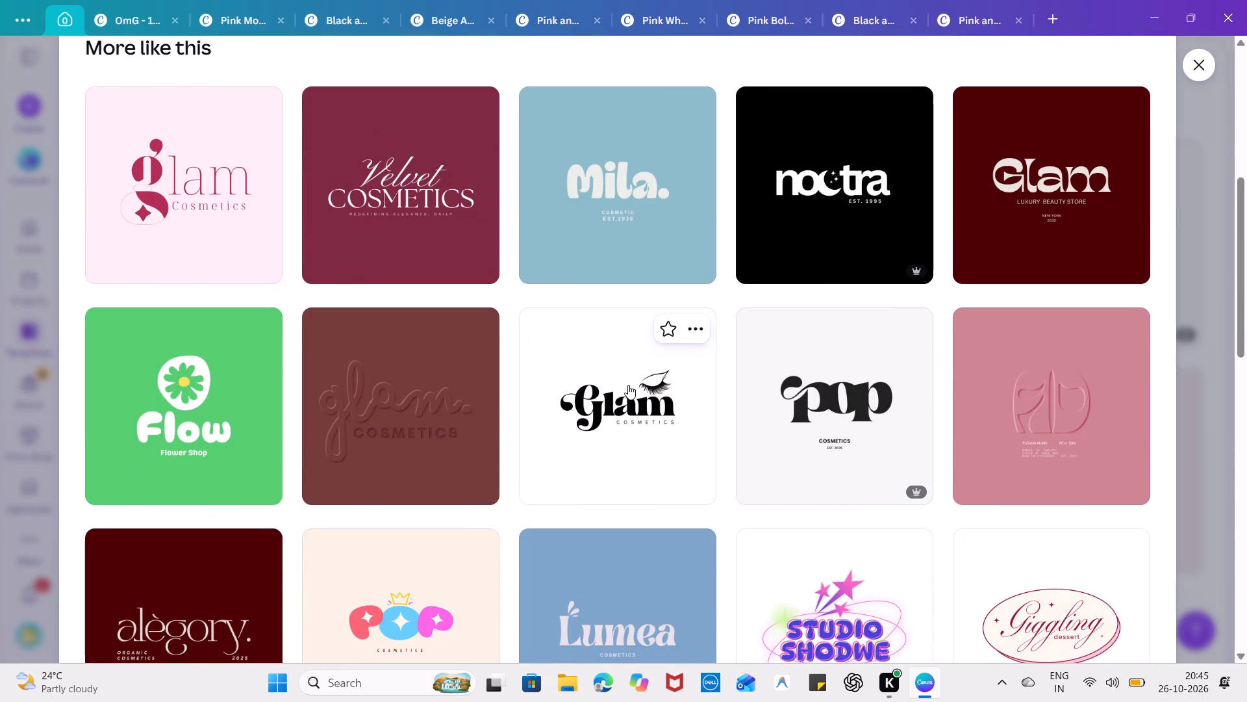
click(422, 456)
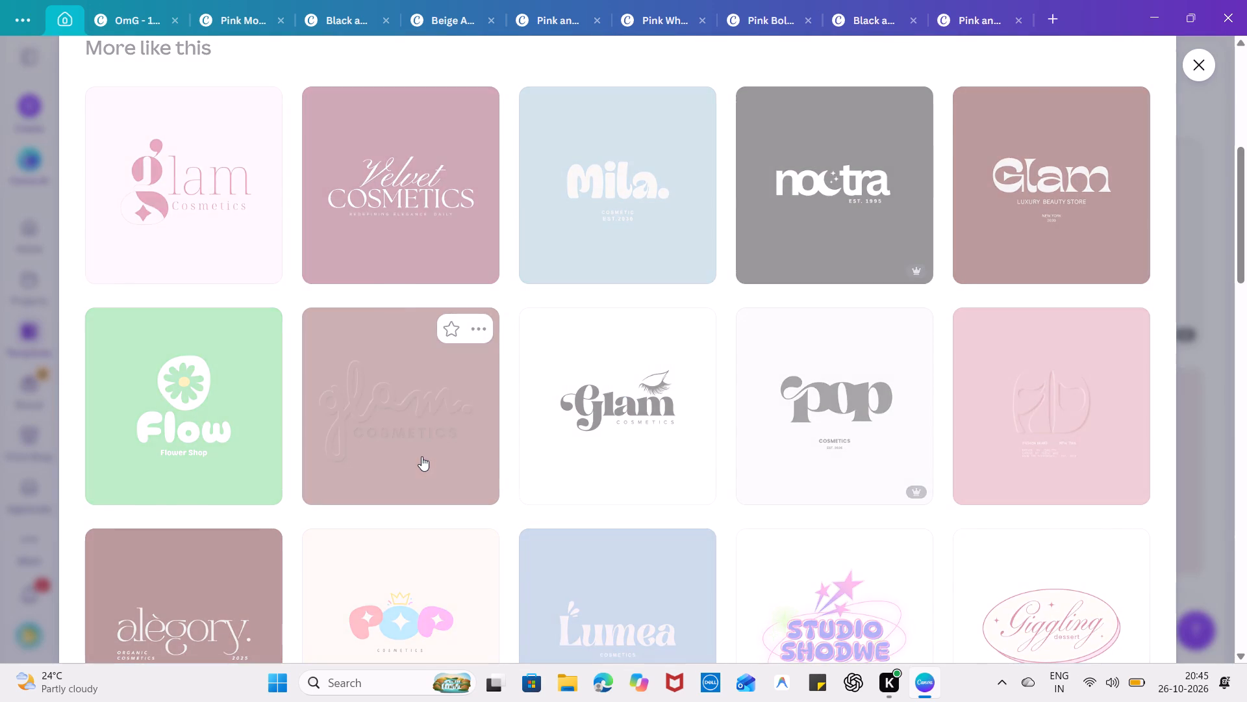
scroll(540, 487, down, 1)
scroll(842, 277, up, 3)
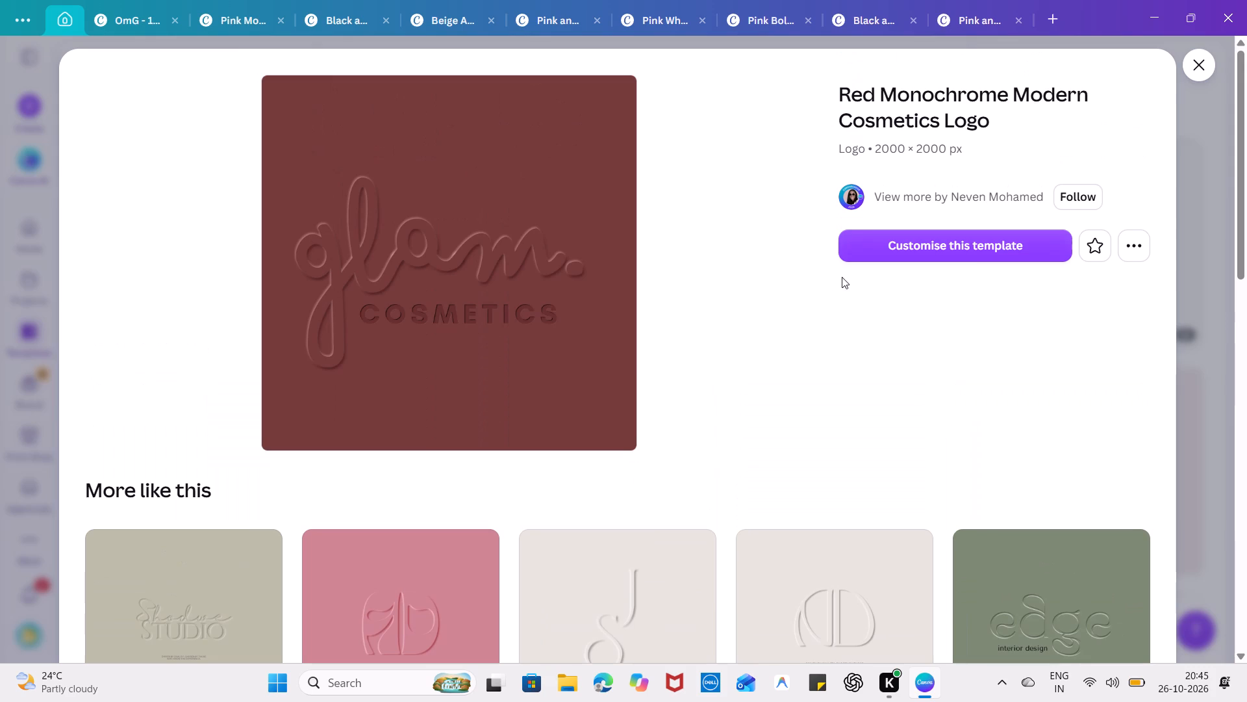
click(1009, 235)
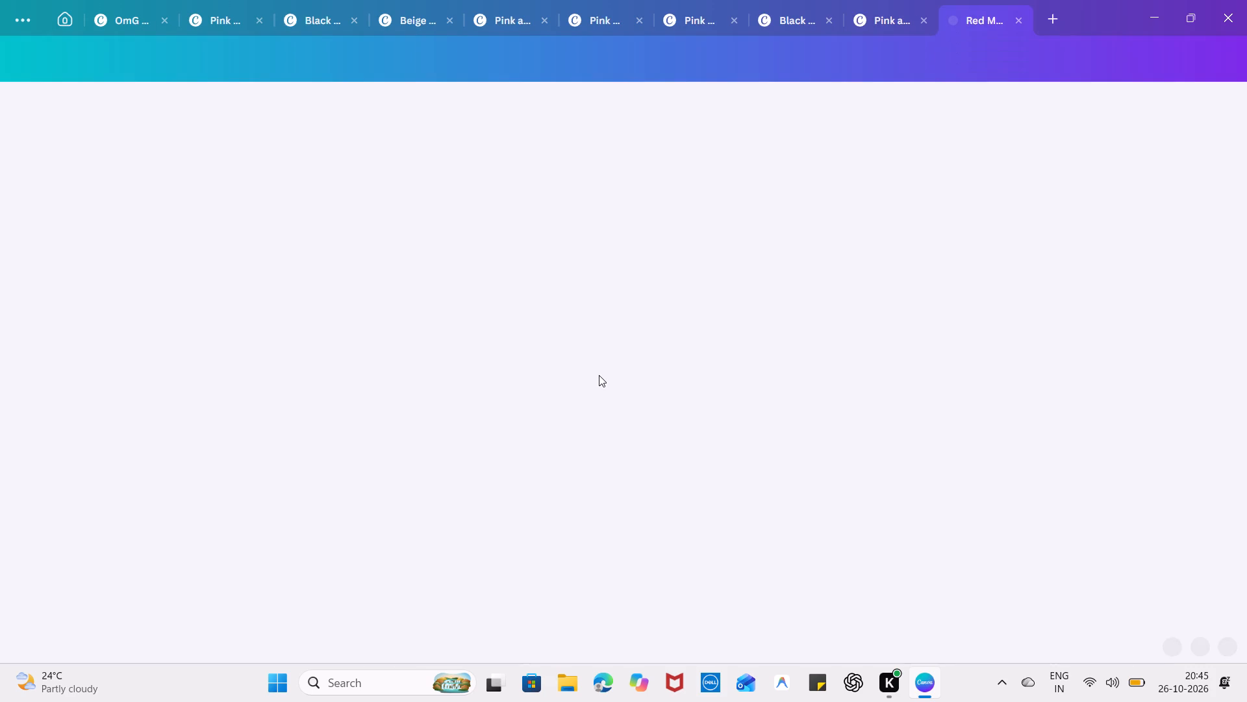
Remove the top, pink-highlighted text layer of the embossed glam wordmark by emptying its text.
click(599, 375)
double_click(599, 375)
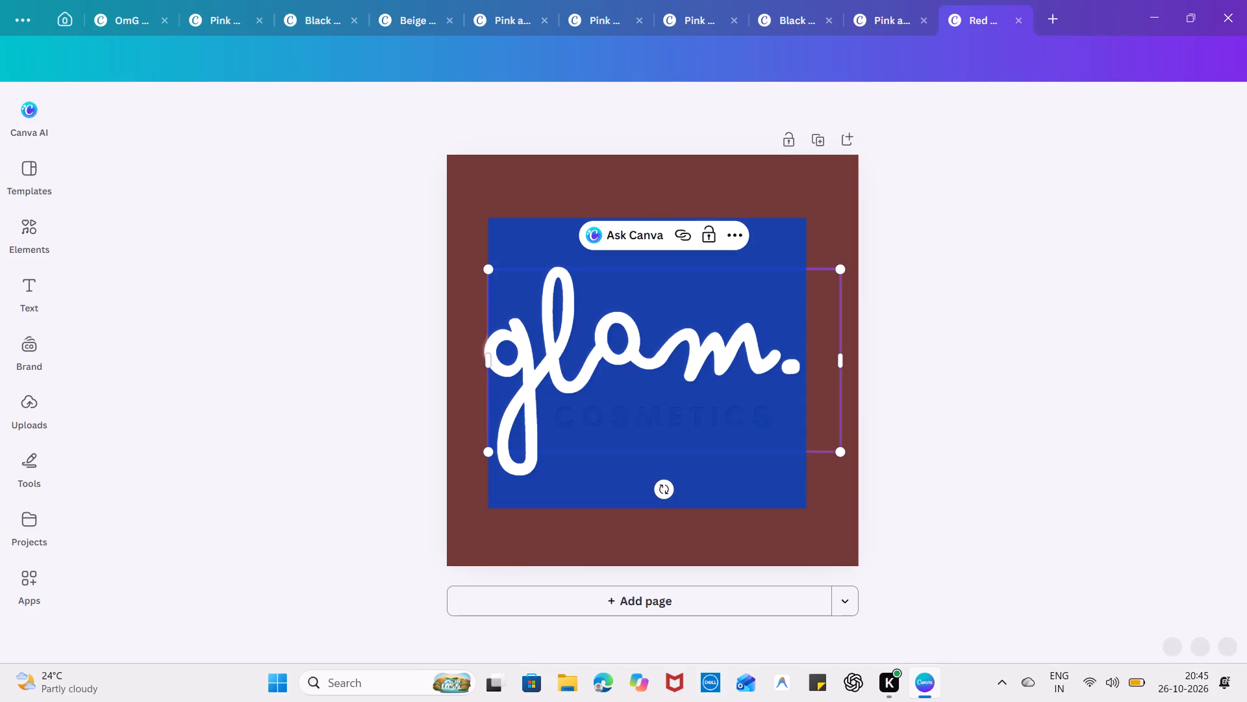
key(shift+s)
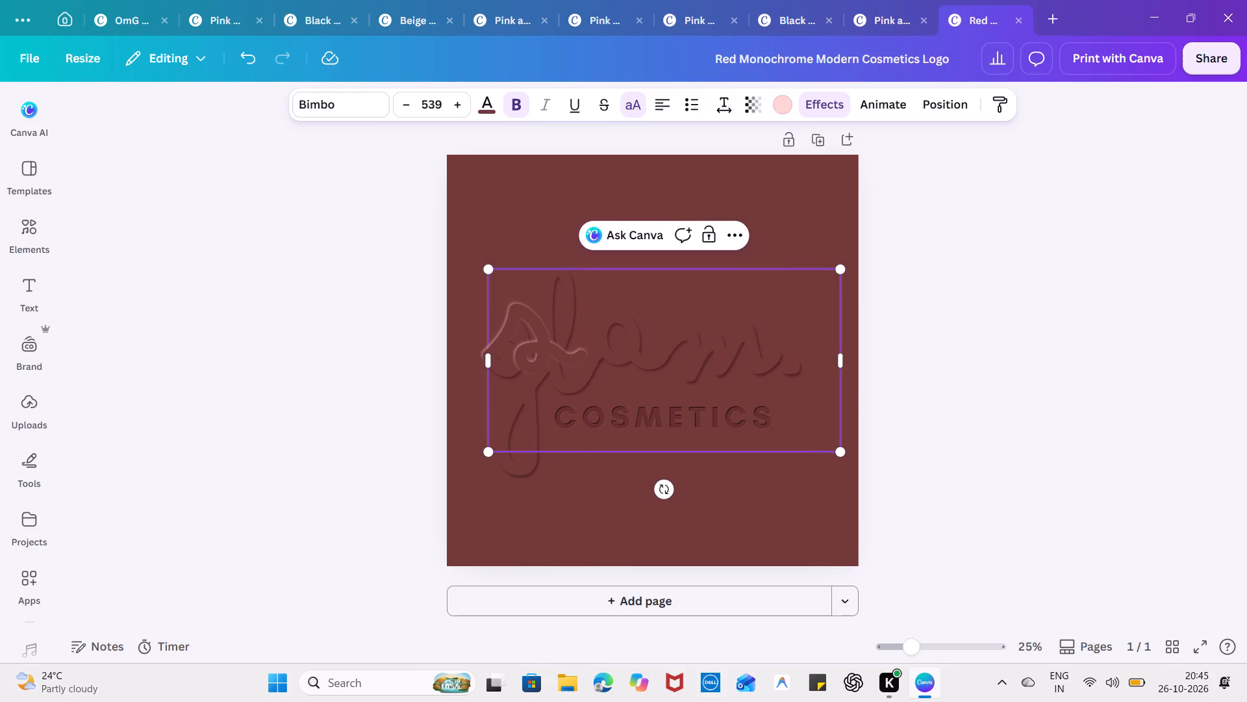
double_click(657, 343)
key(Delete)
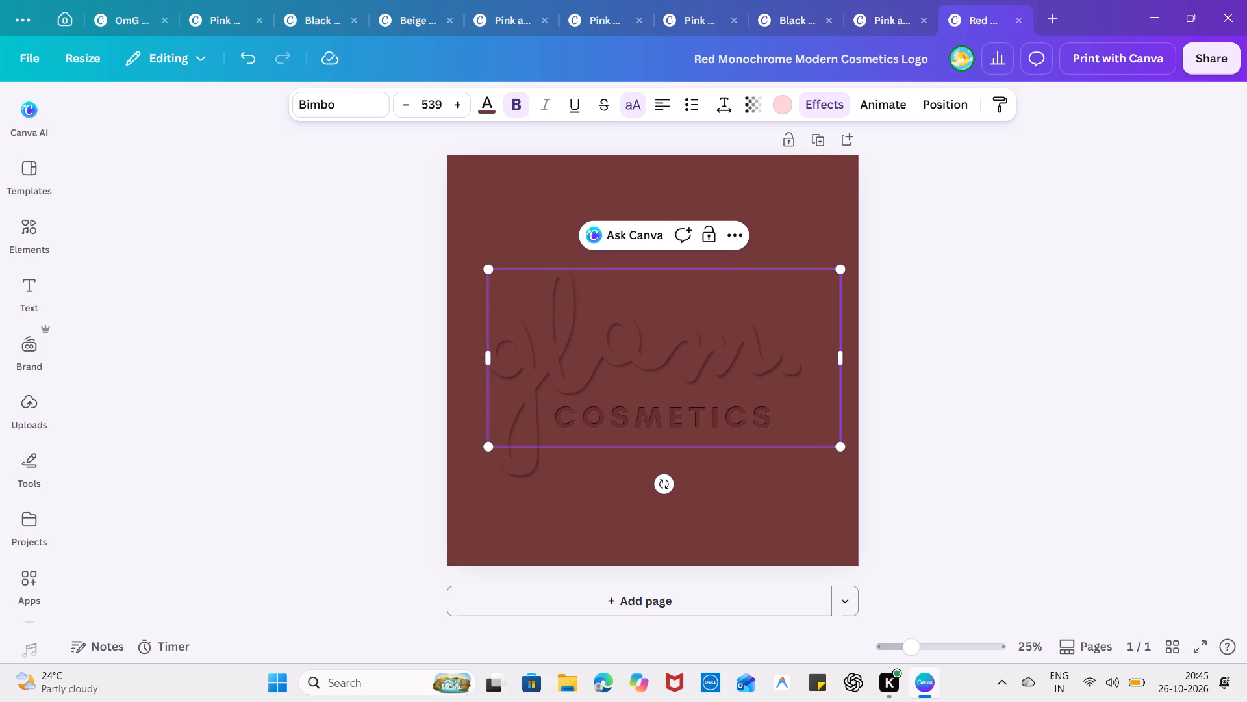
click(720, 409)
drag(788, 365, 699, 352)
drag(699, 352, 642, 351)
double_click(642, 351)
double_click(642, 351)
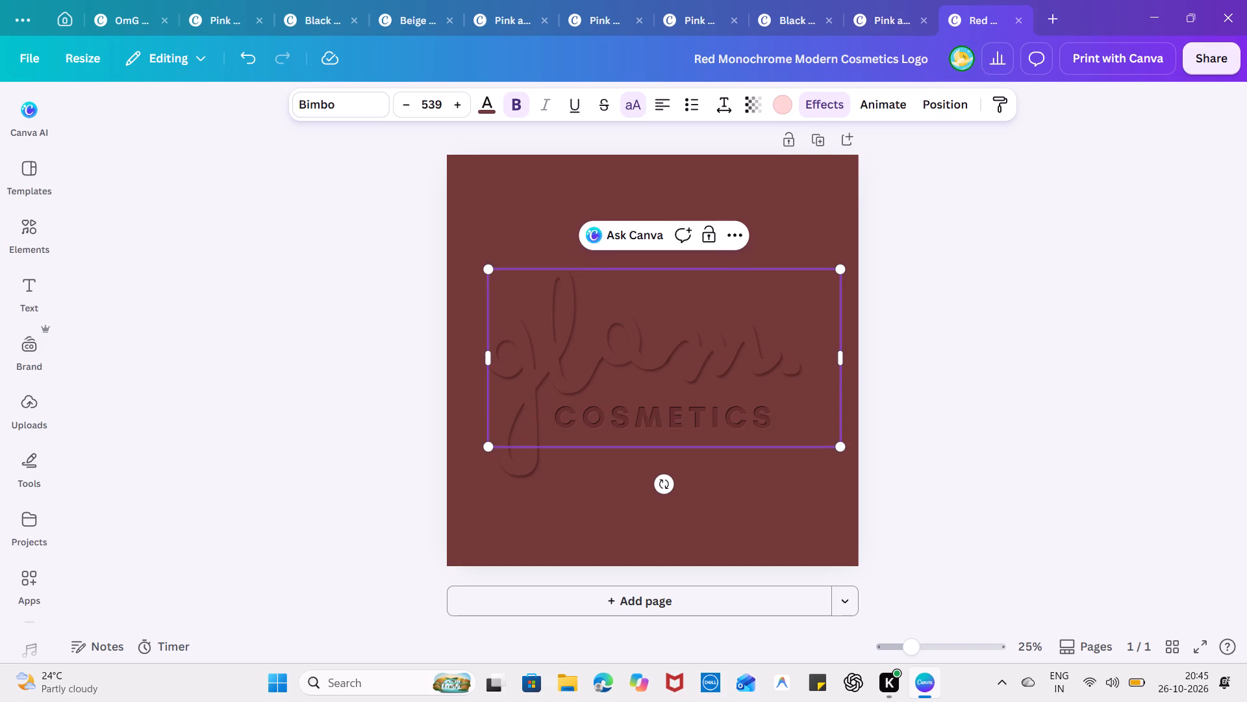
drag(748, 352, 583, 305)
click(1005, 390)
Replace the text of the remaining dark glam script layer with soulgift.
click(768, 333)
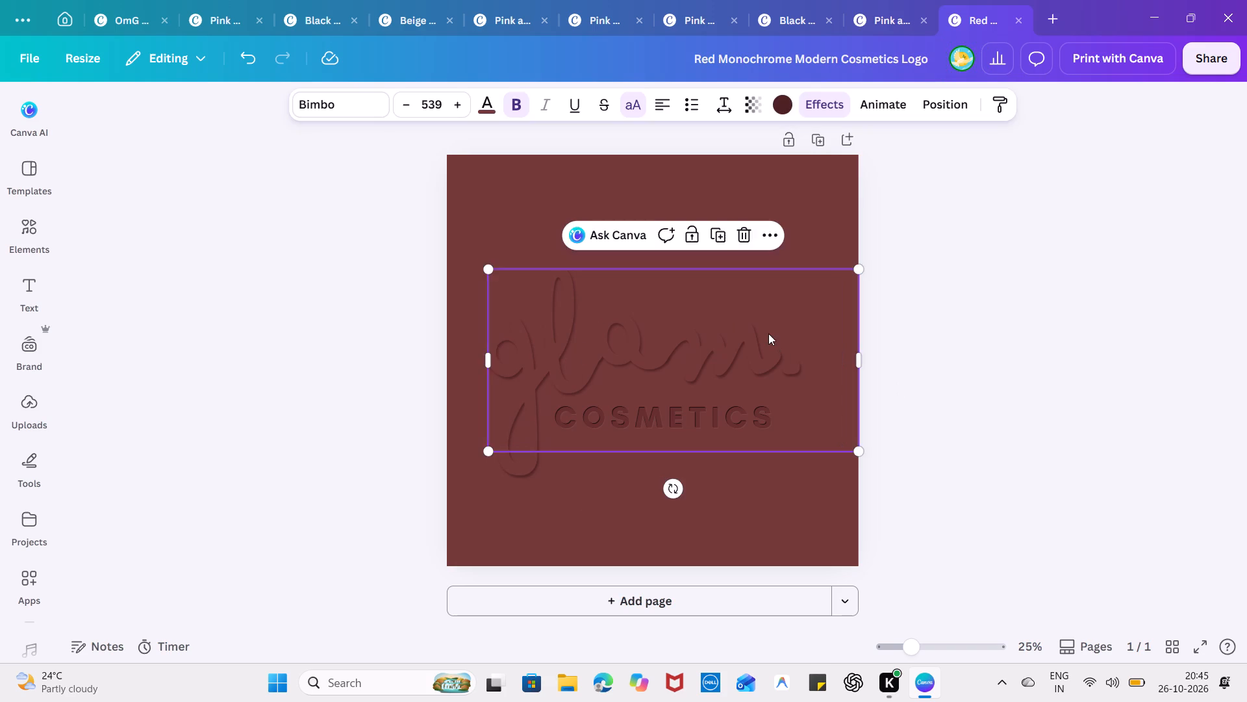
drag(768, 333, 766, 314)
double_click(766, 314)
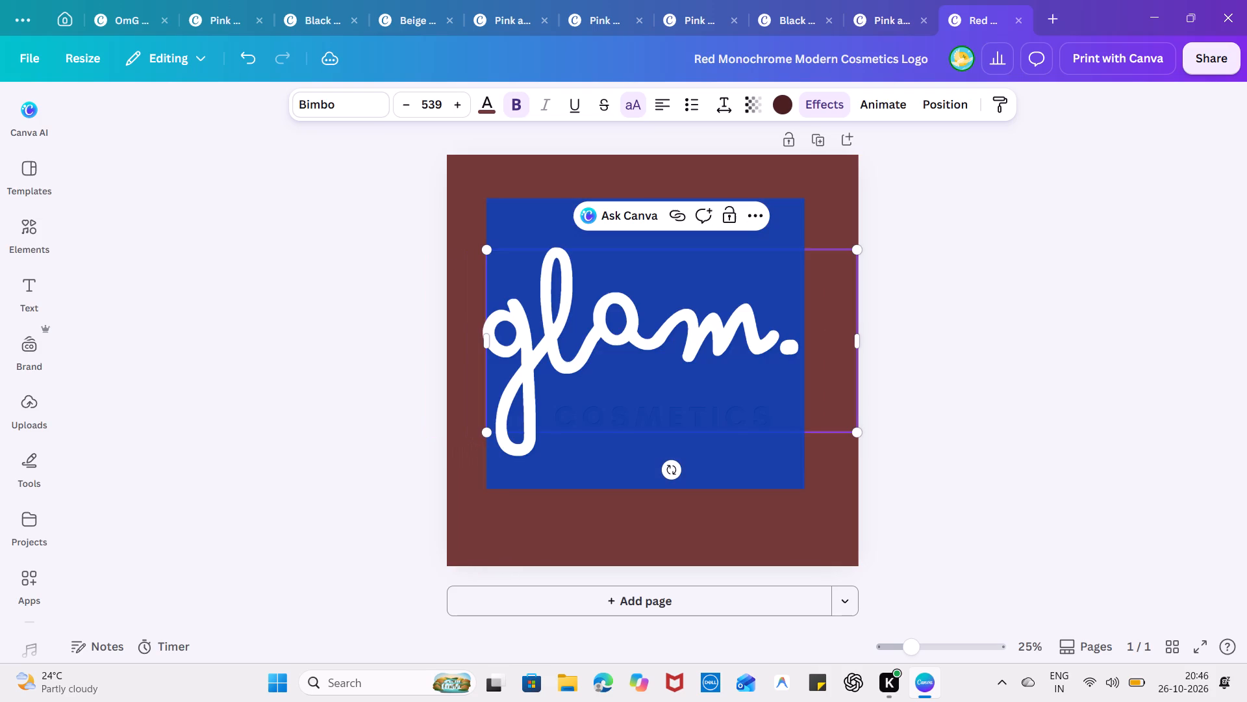
key(shift+s)
key(BackSpace)
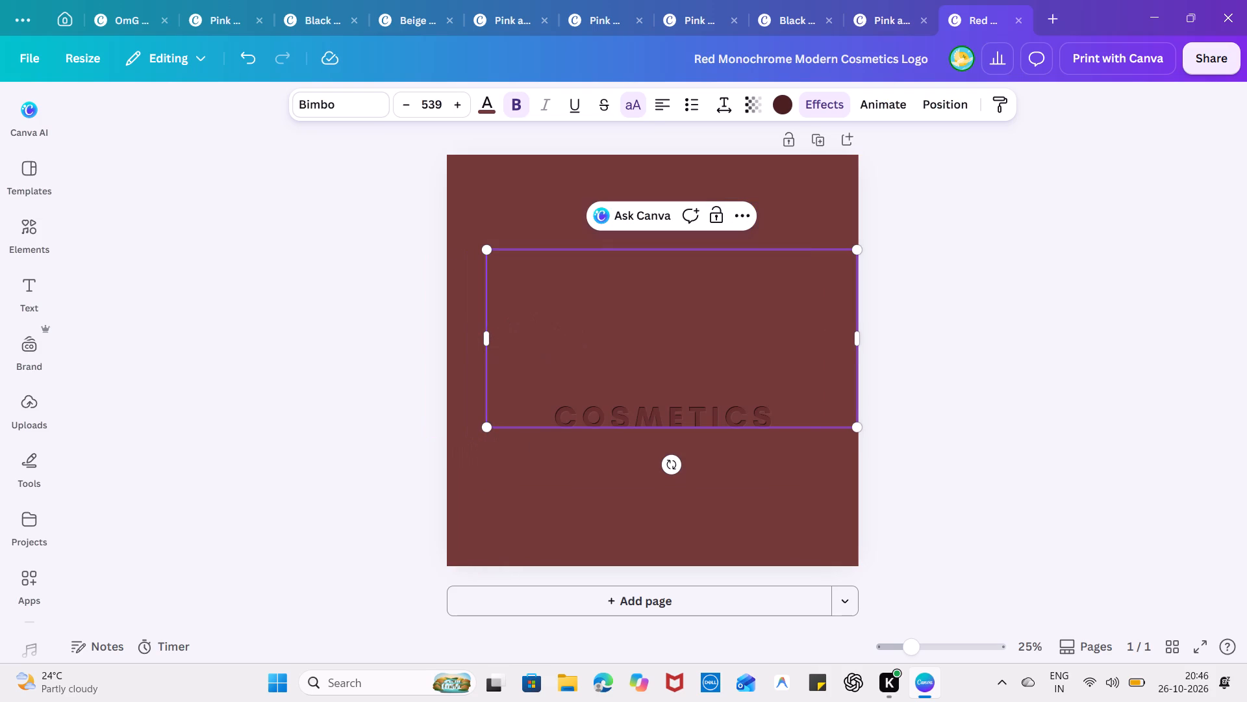
key(shift+s)
key(BackSpace)
key(s)
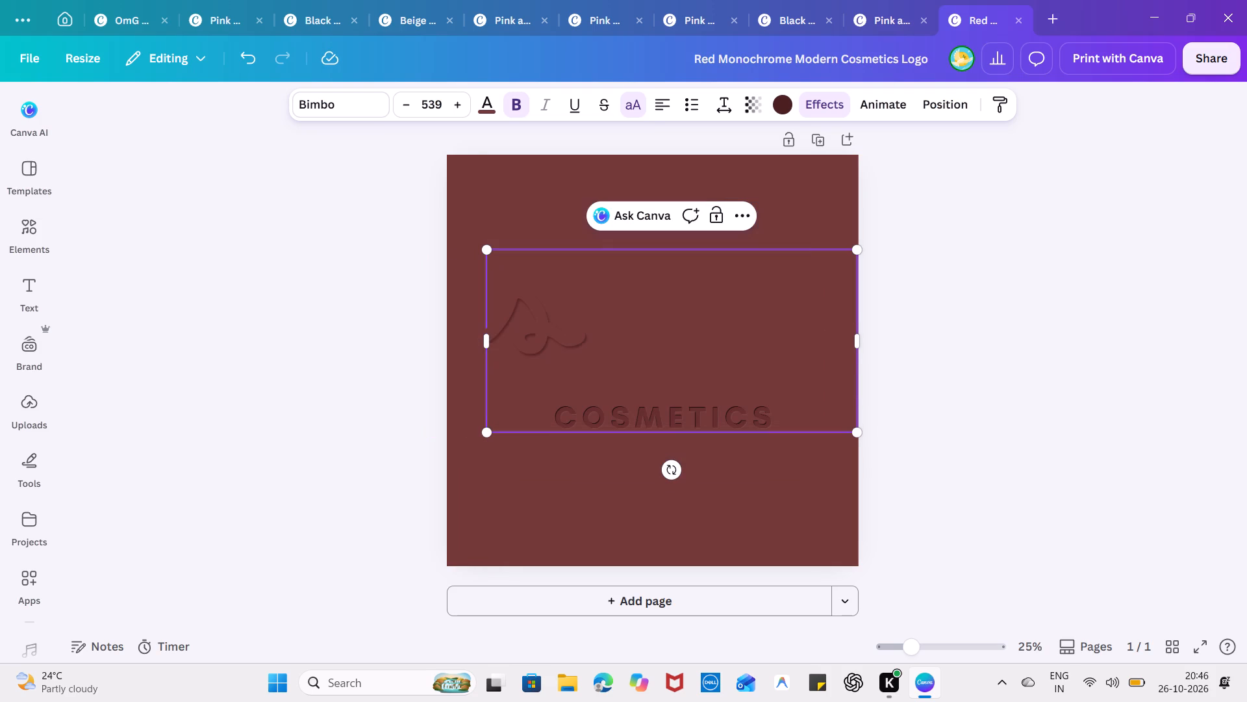
text(oul)
text(gift)
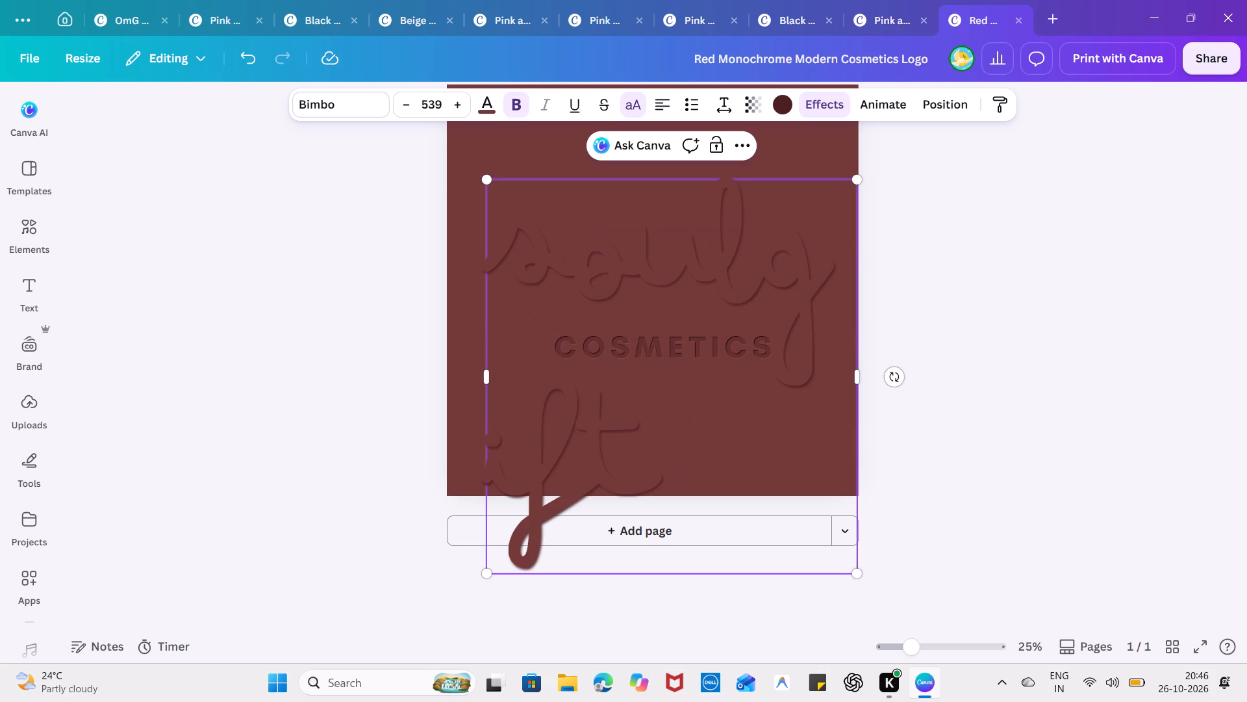
Widen the soulgift text box to fit the wordmark on one line and scale it down to about font size 414.
drag(805, 424, 824, 417)
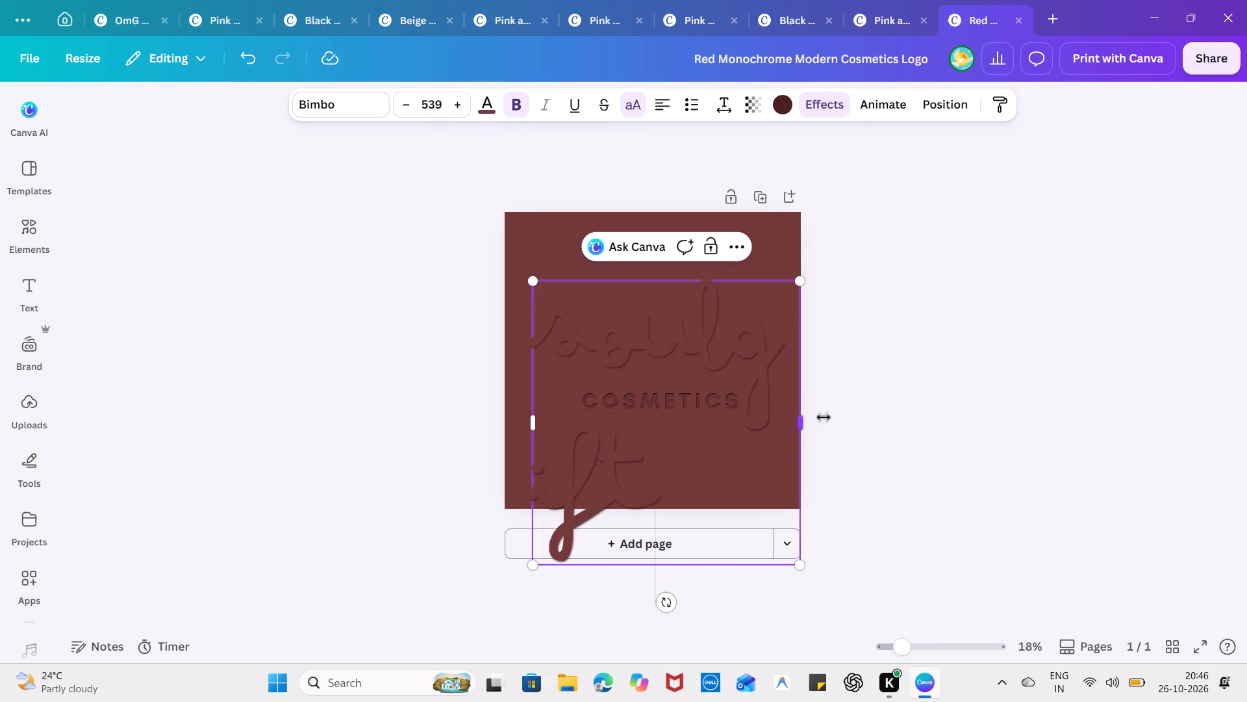
drag(824, 417, 907, 387)
drag(905, 421, 959, 406)
drag(529, 278, 590, 320)
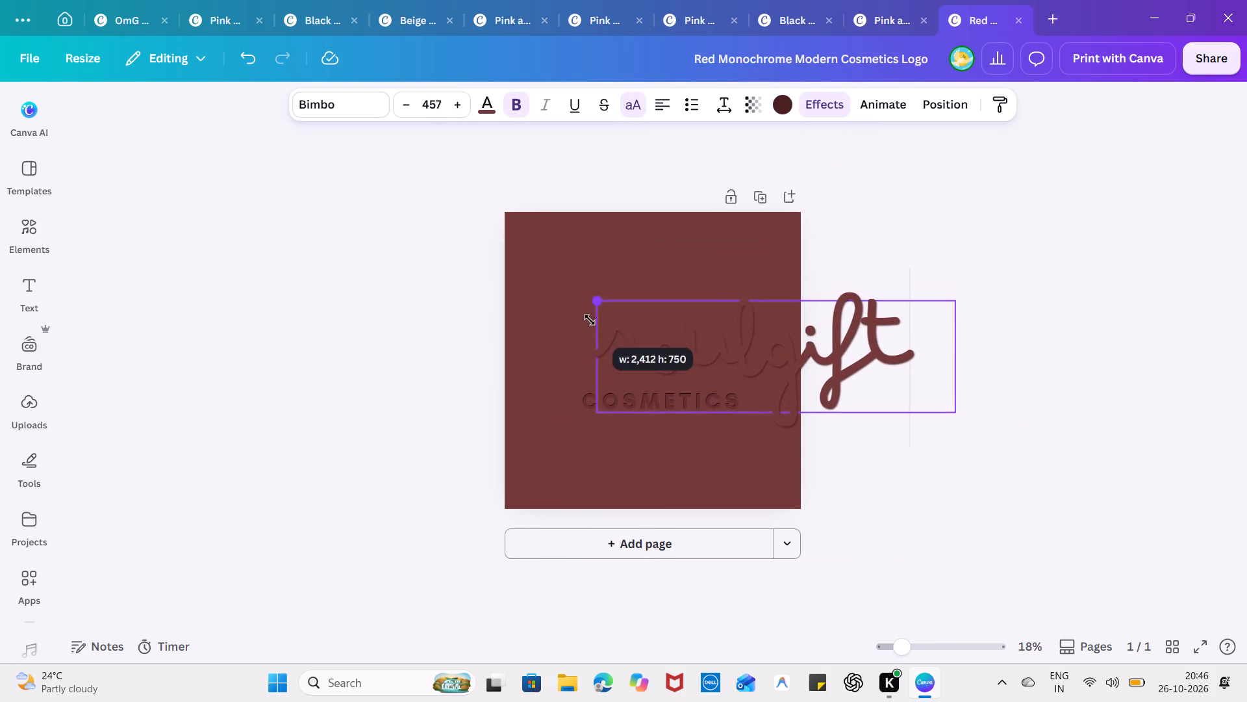
drag(590, 320, 618, 337)
drag(896, 395, 796, 408)
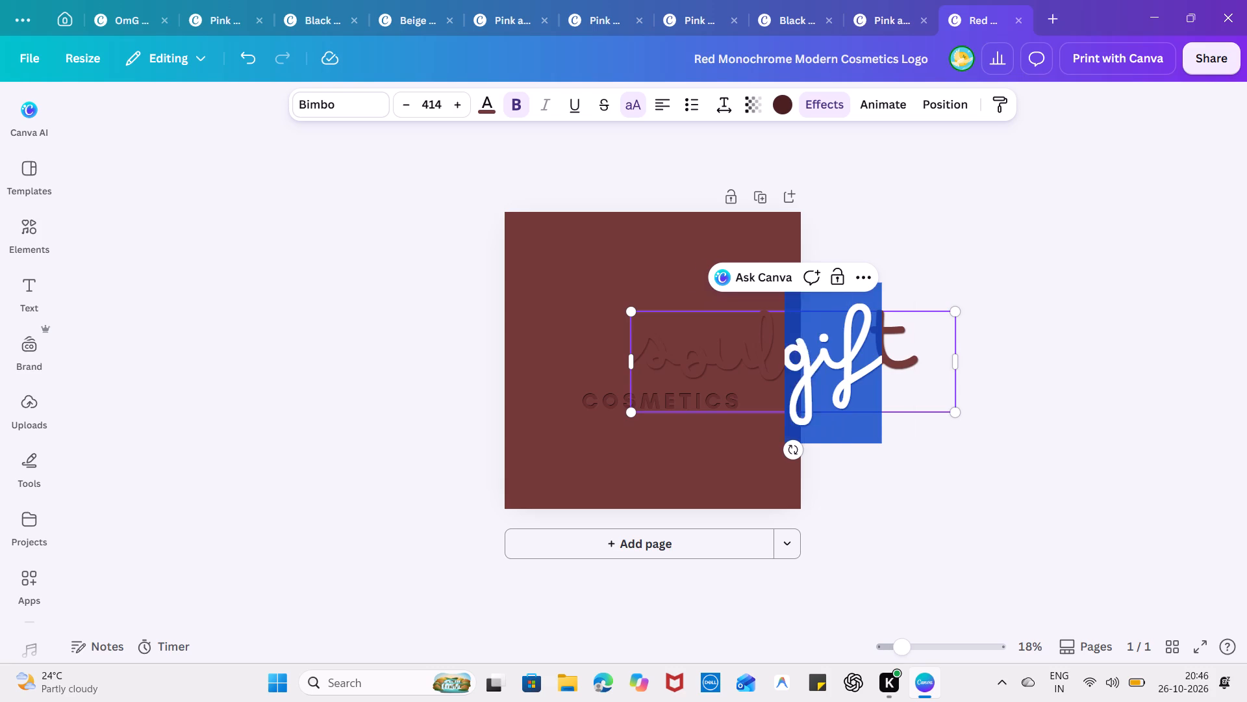
drag(796, 408, 816, 409)
click(925, 495)
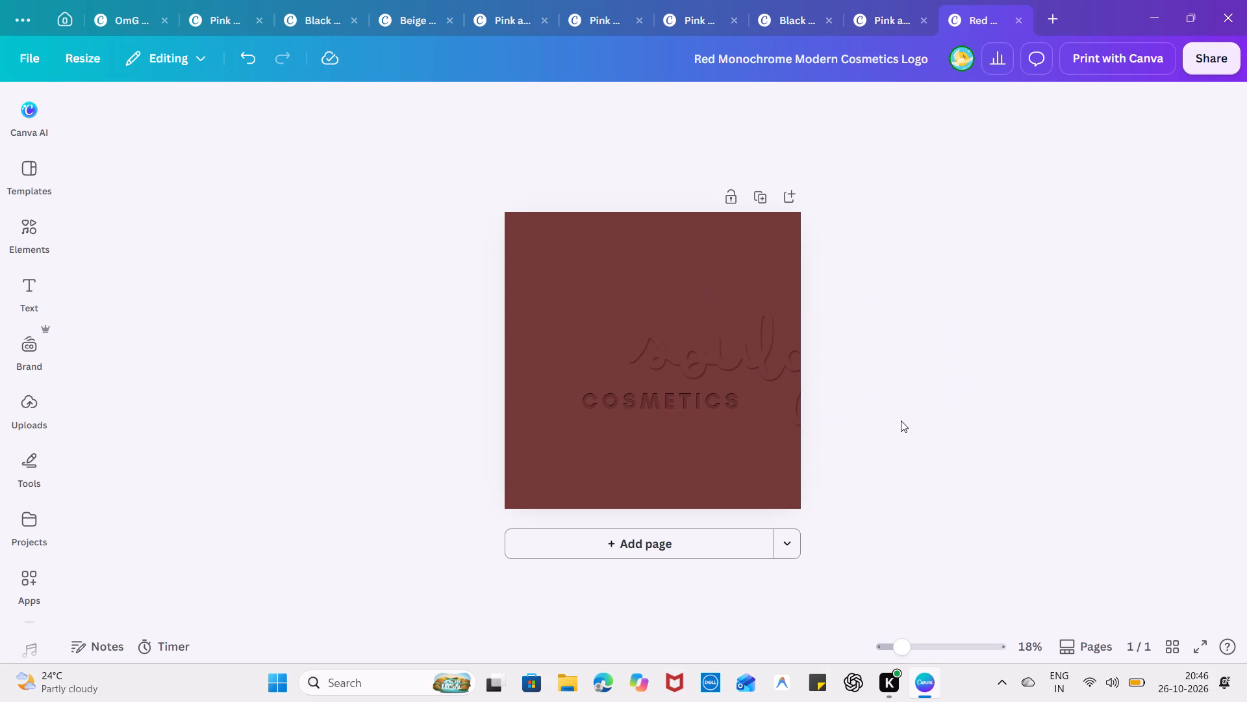
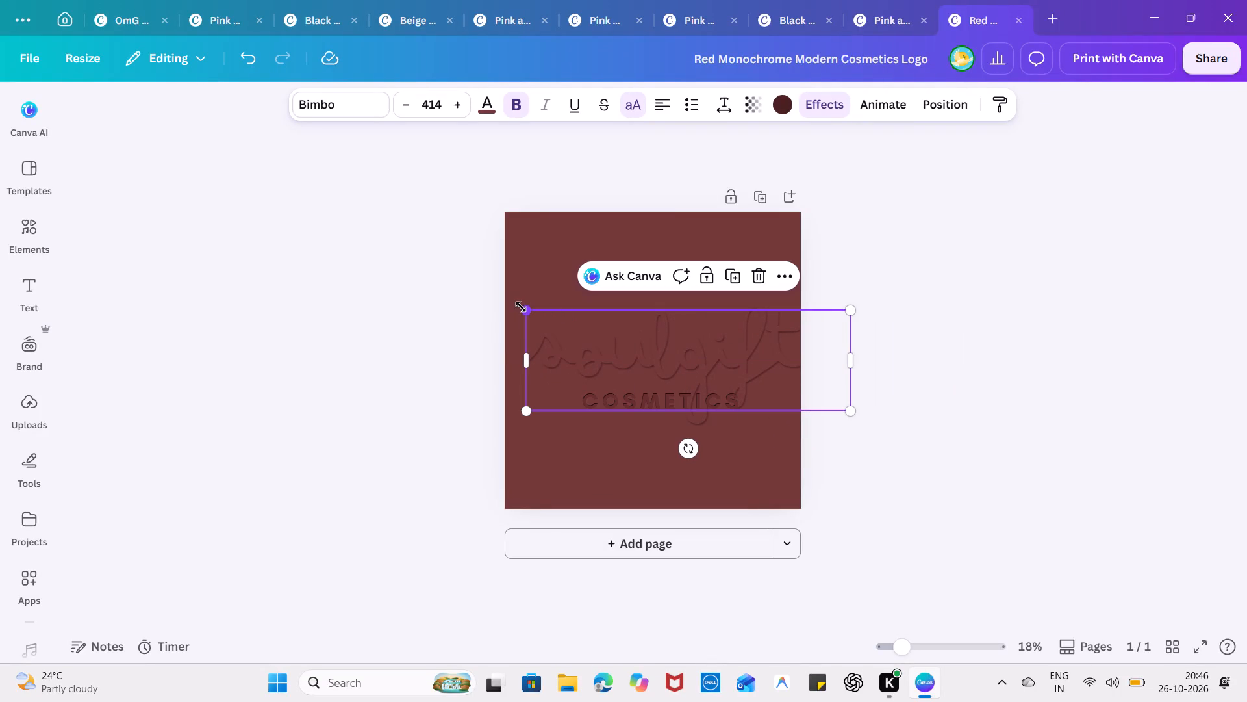
Scale the soulgift wordmark down to font size 291 and move it to sit centred over the COSMETICS line.
drag(521, 307, 614, 346)
drag(700, 383, 642, 371)
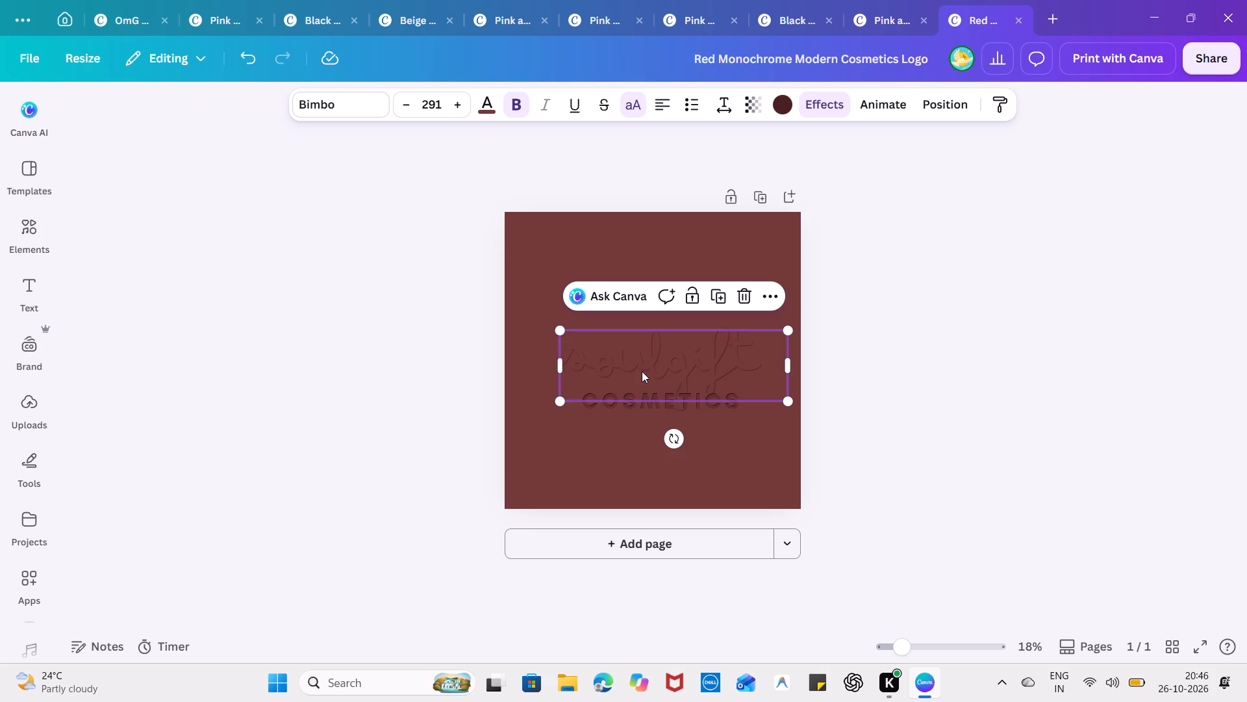
click(691, 367)
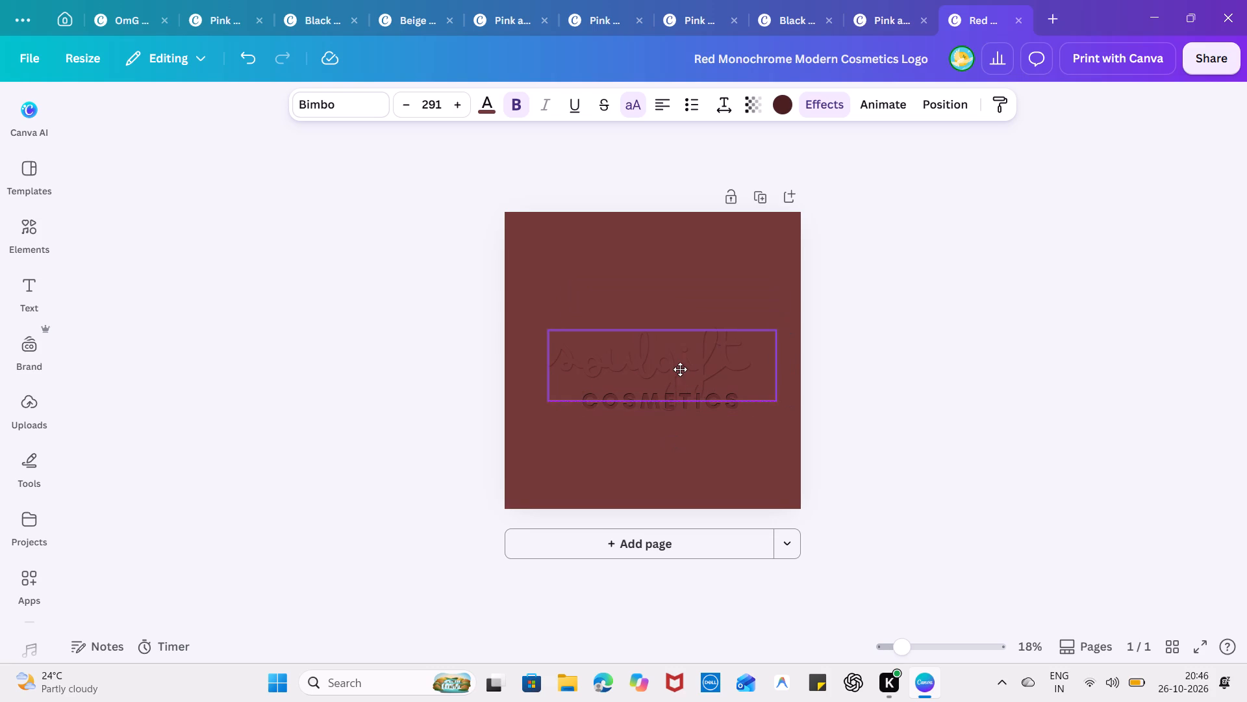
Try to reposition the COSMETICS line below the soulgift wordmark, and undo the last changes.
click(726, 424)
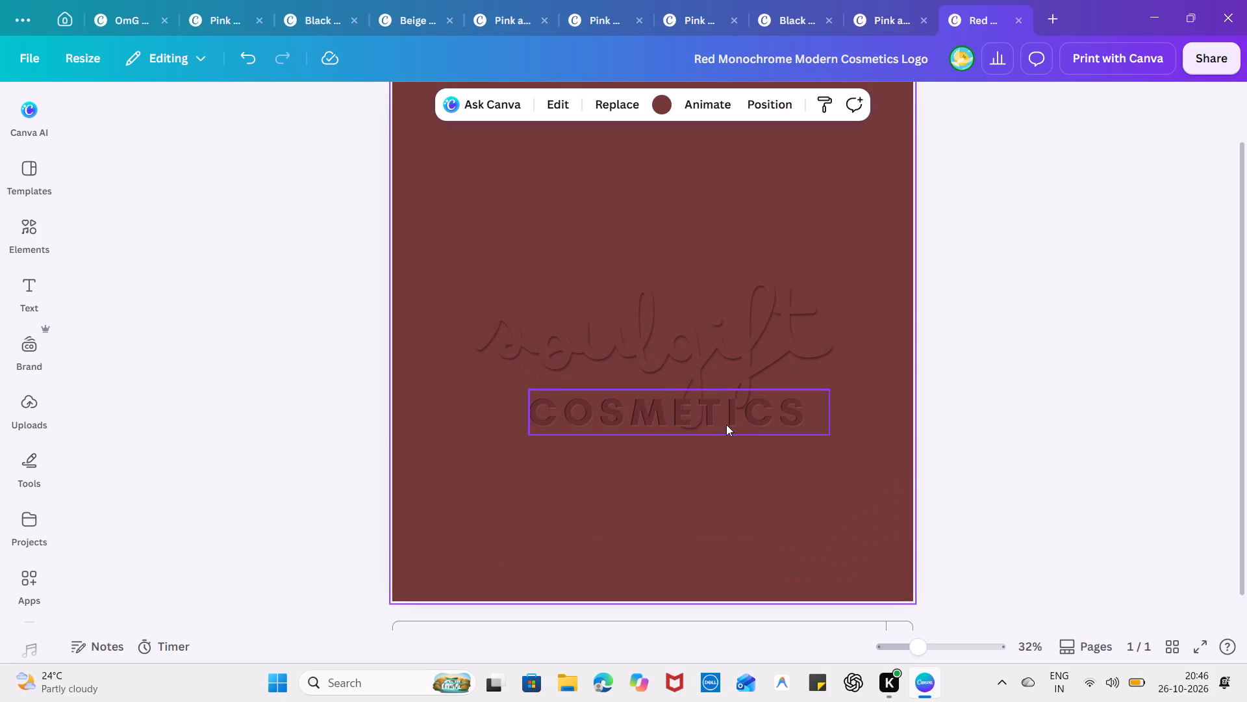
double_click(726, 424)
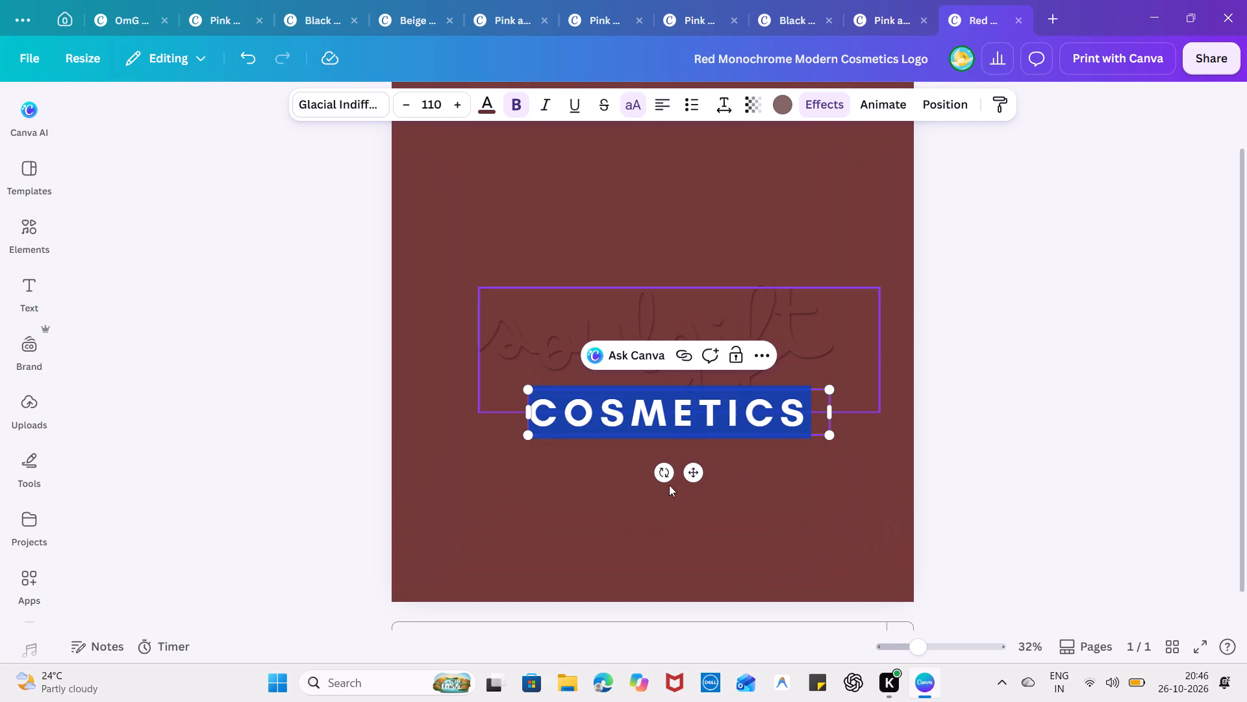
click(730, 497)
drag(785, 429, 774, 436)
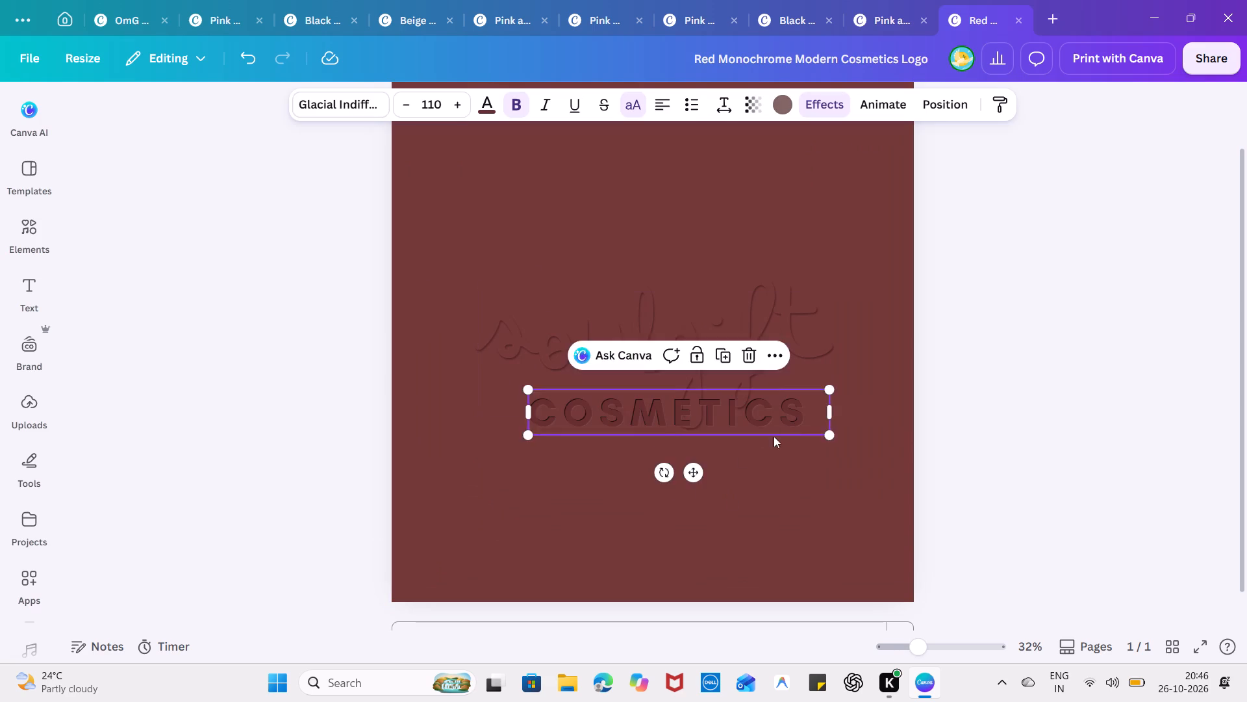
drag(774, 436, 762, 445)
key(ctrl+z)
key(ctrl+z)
Close the Red Monochrome Modern Cosmetics Logo design.
click(1019, 21)
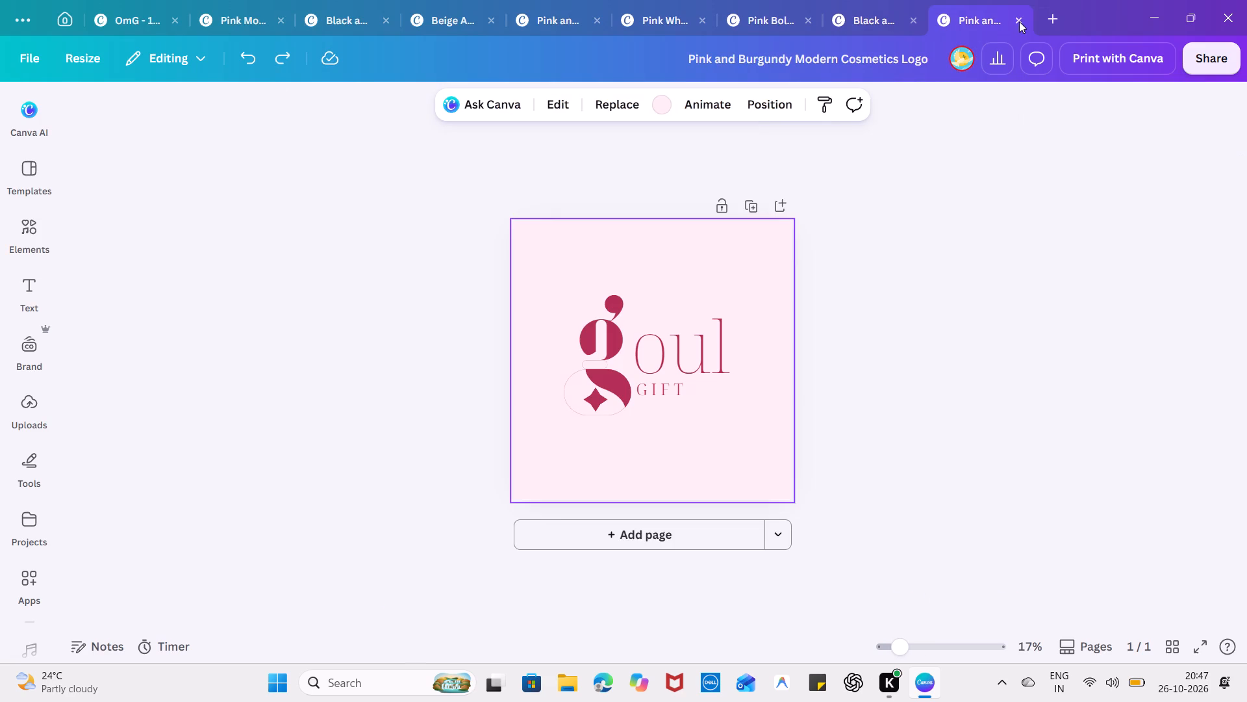
Open the Black White Minimalist Typography Handwritten Salt Logo from the similar templates for customising.
click(51, 9)
scroll(422, 268, down, 7)
scroll(577, 324, down, 1)
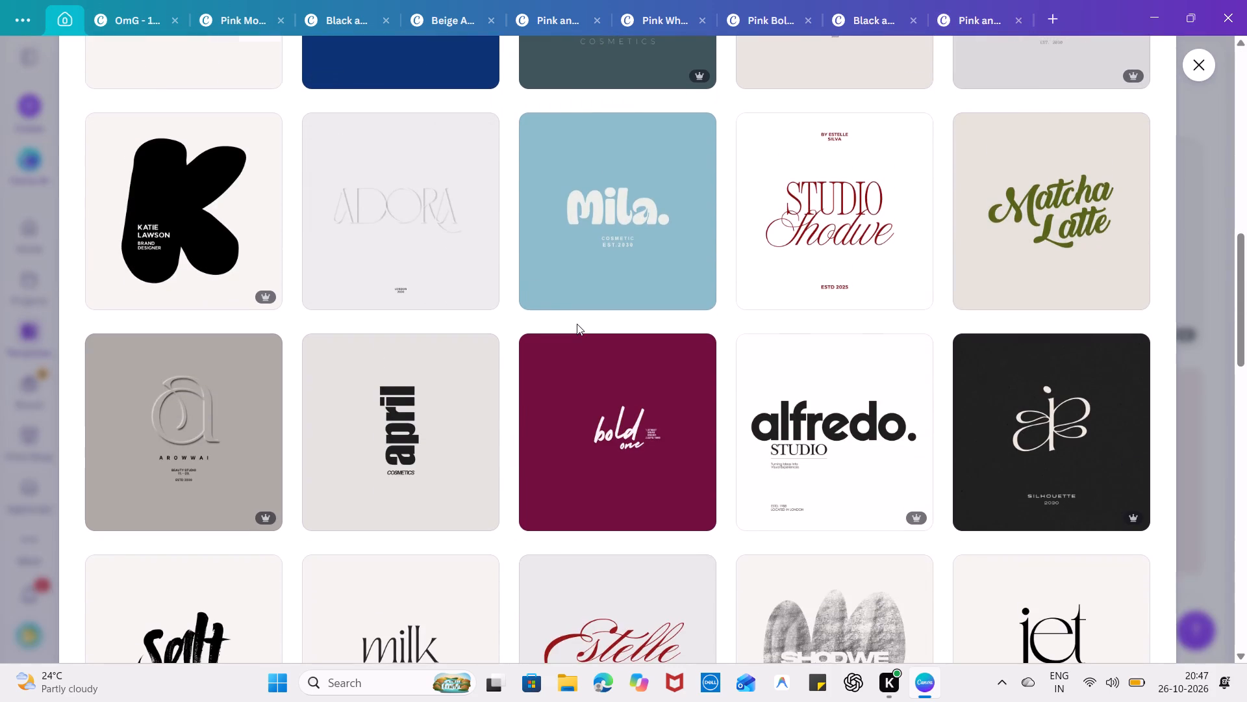
scroll(577, 324, down, 2)
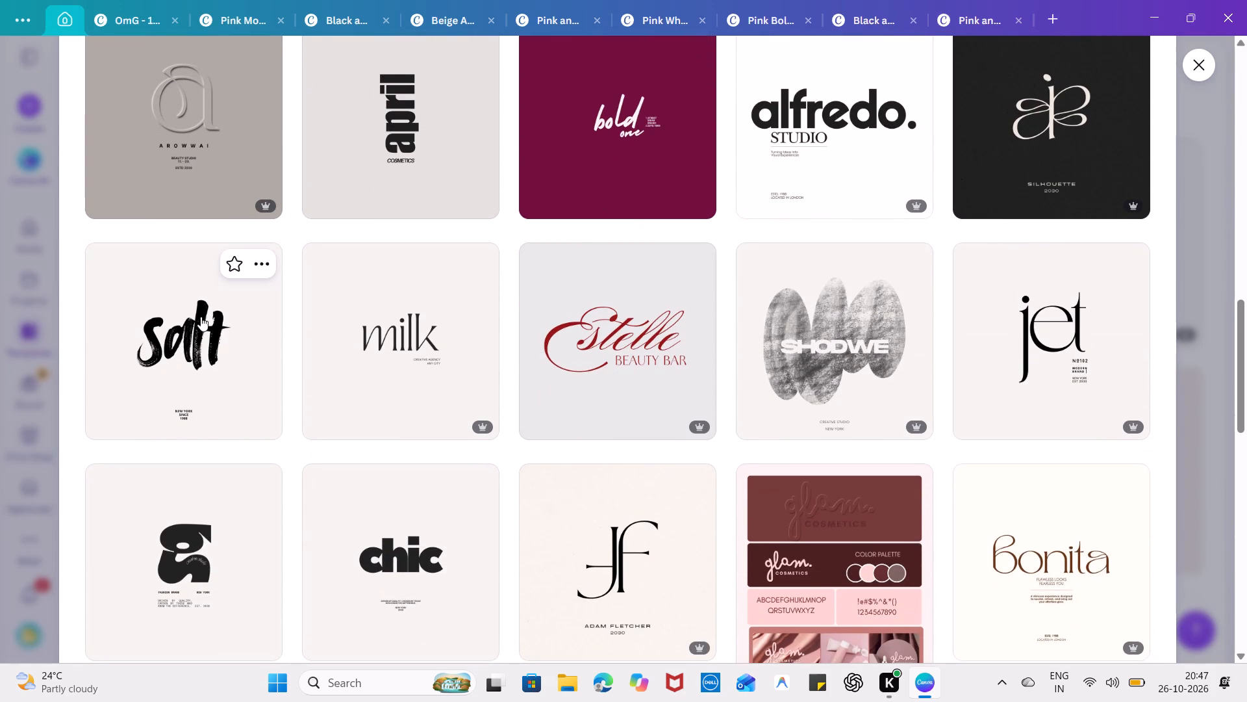
scroll(416, 408, down, 4)
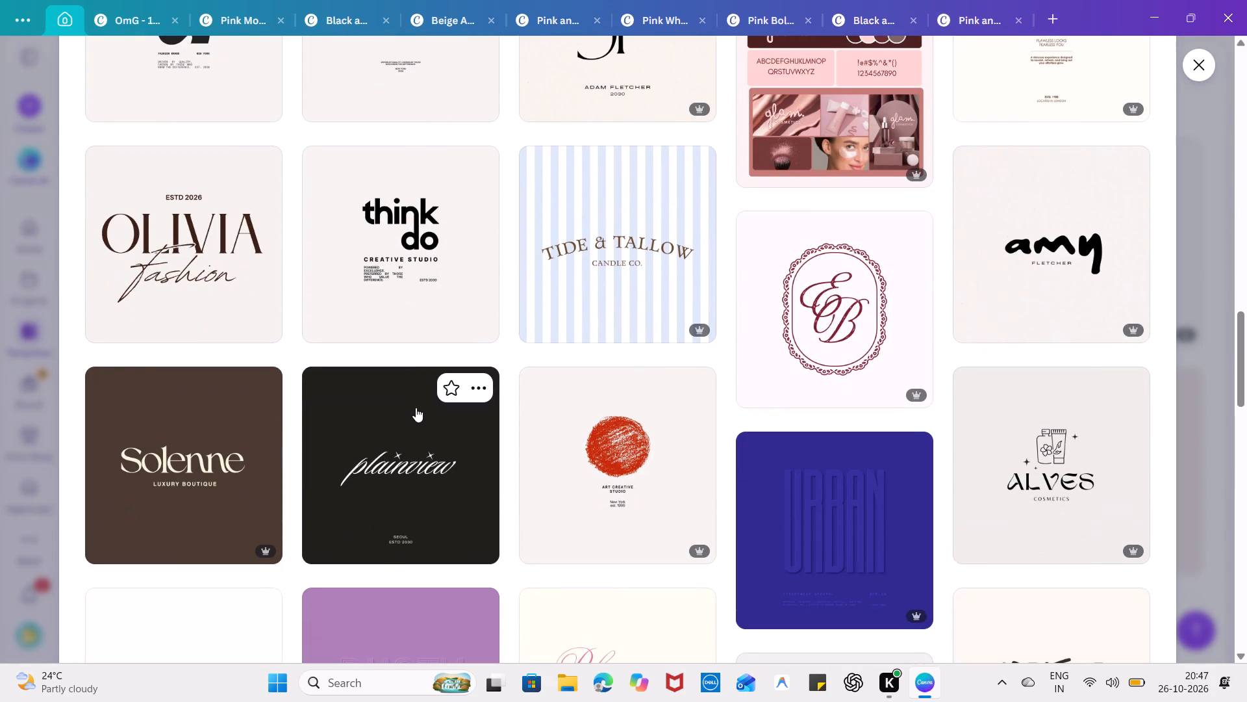
scroll(416, 408, up, 2)
scroll(575, 383, up, 2)
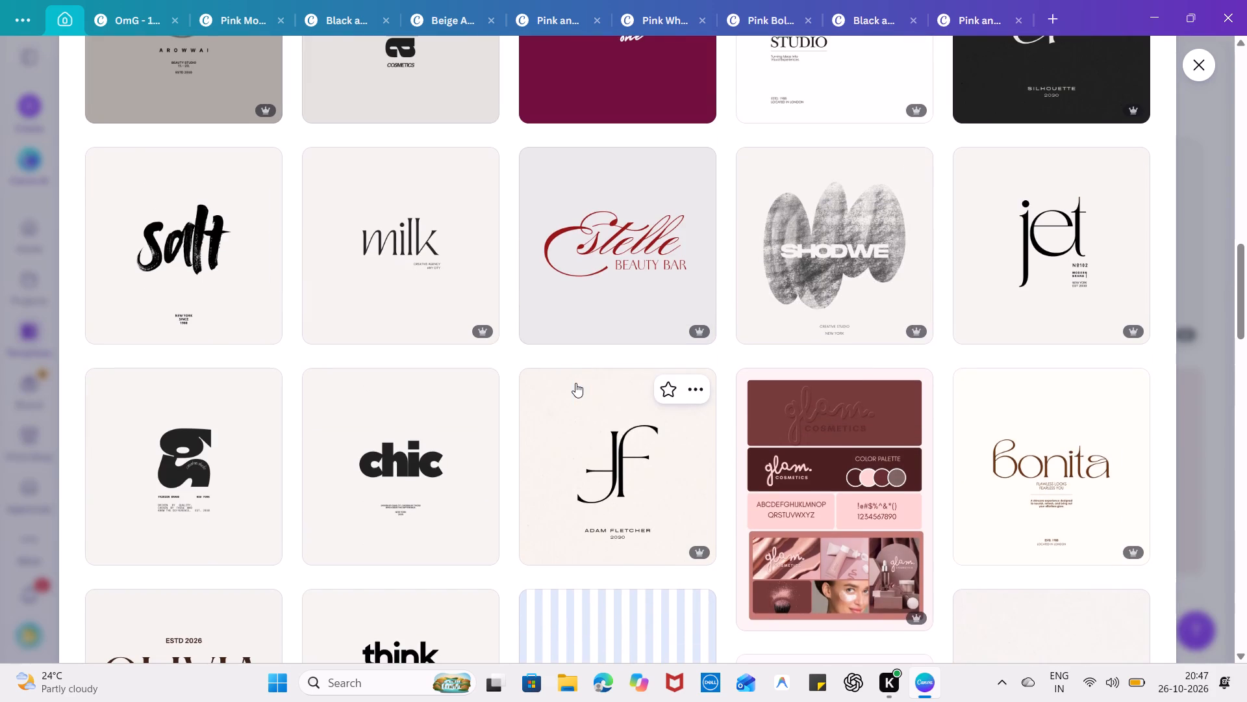
scroll(841, 321, up, 2)
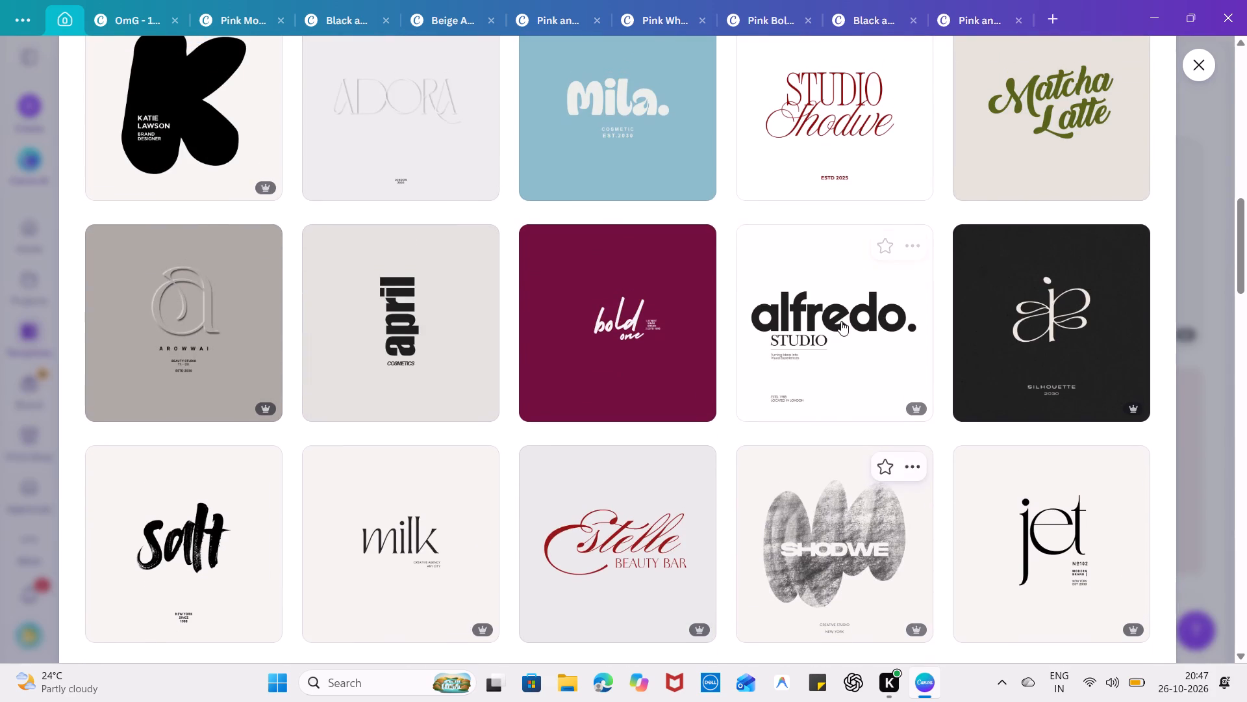
scroll(841, 321, up, 2)
scroll(546, 389, down, 4)
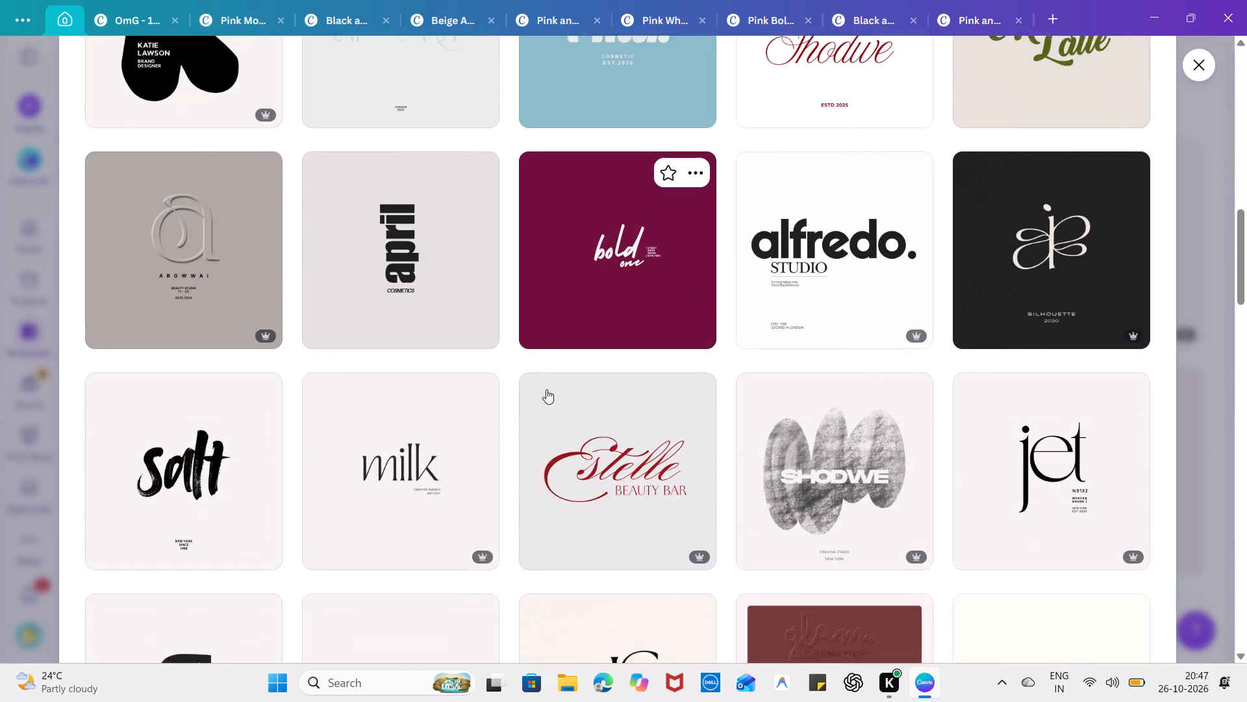
scroll(546, 389, down, 1)
click(140, 266)
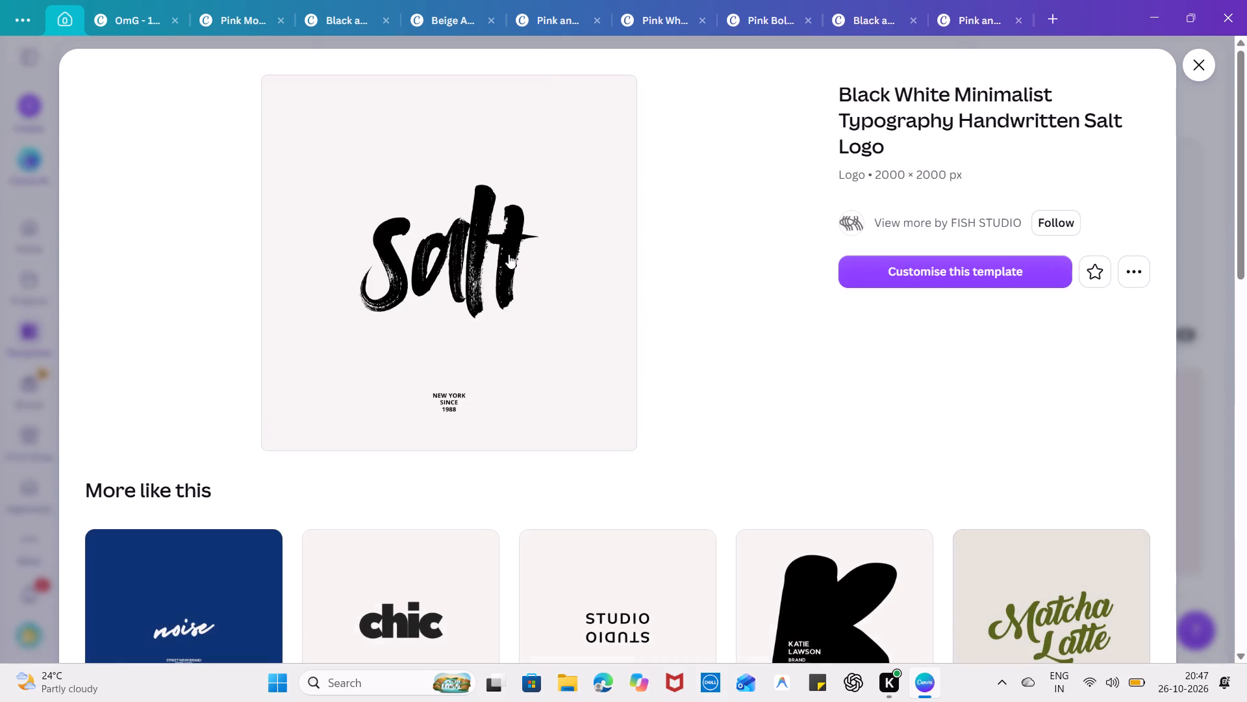
click(509, 254)
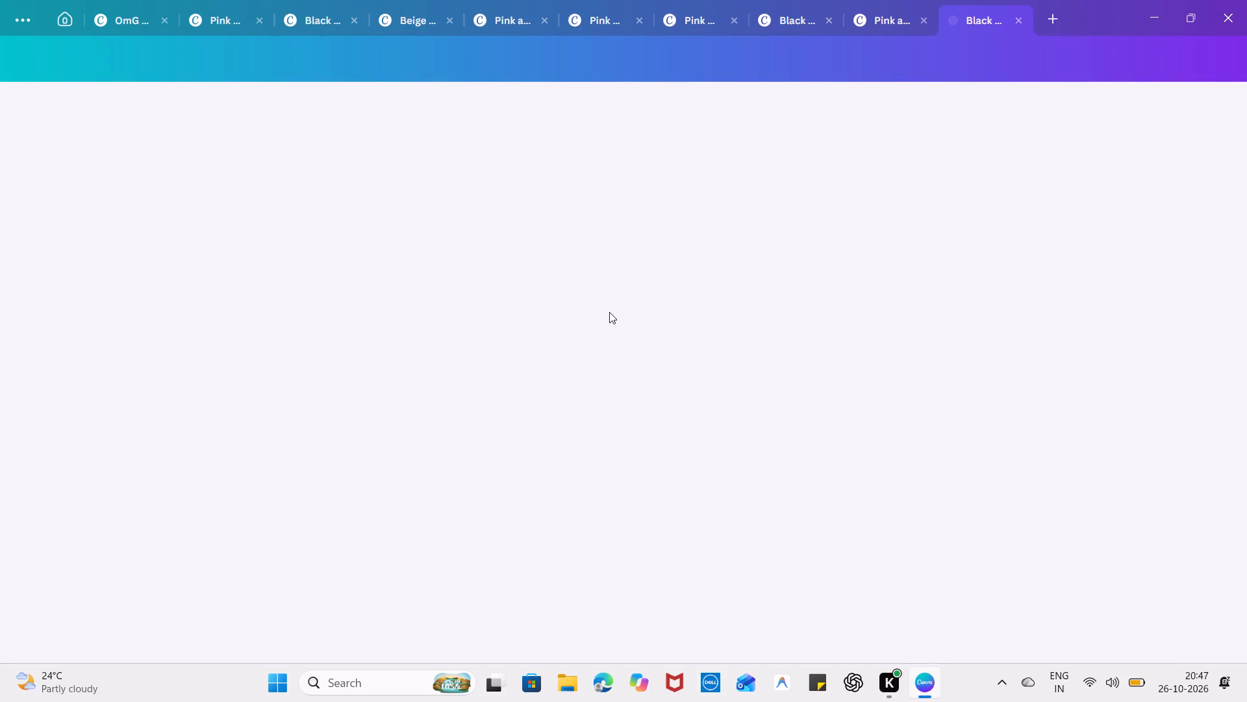
Replace the brush-lettered salt wordmark with Soulgift and widen its text box past the page edge.
double_click(655, 370)
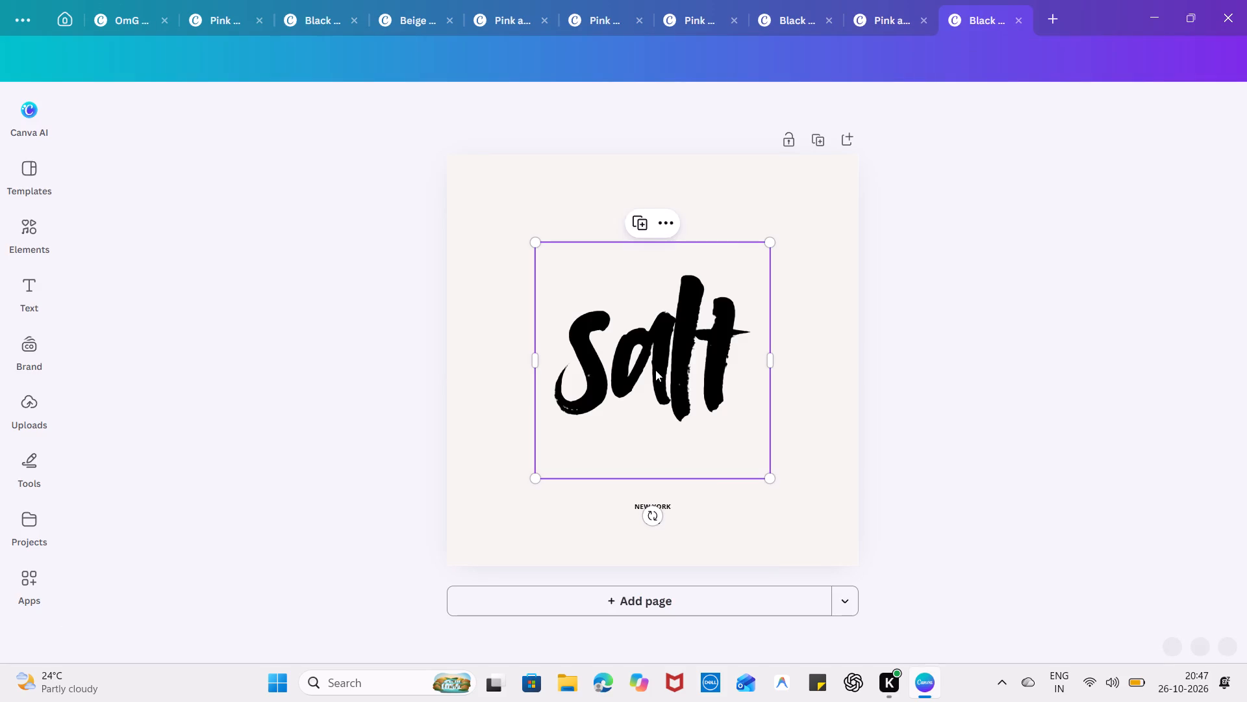
key(shift+s)
text(oulg)
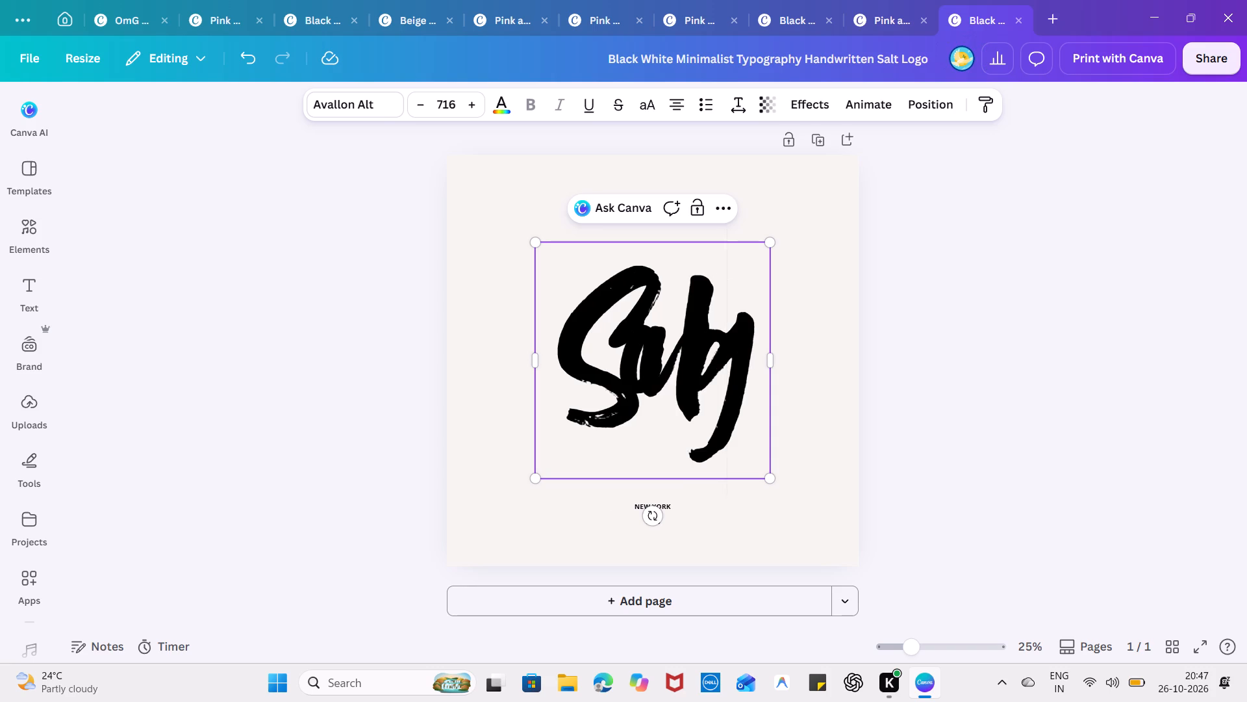
text(ift)
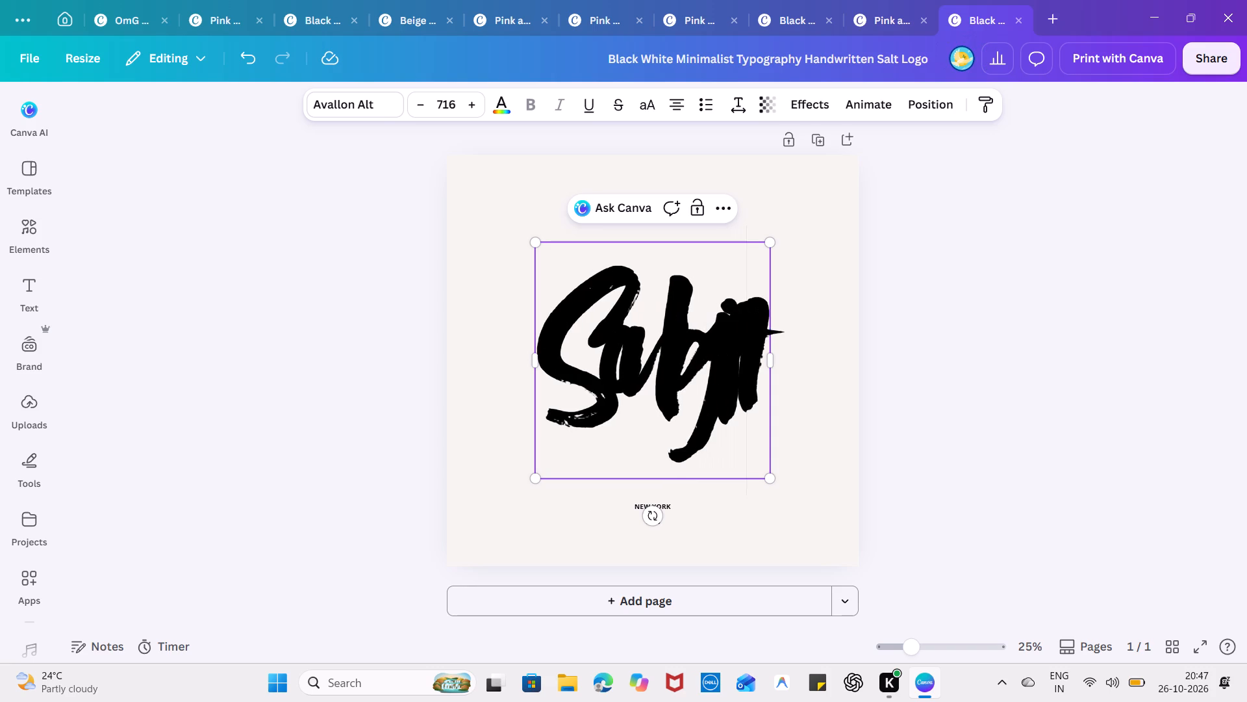
drag(770, 358, 846, 349)
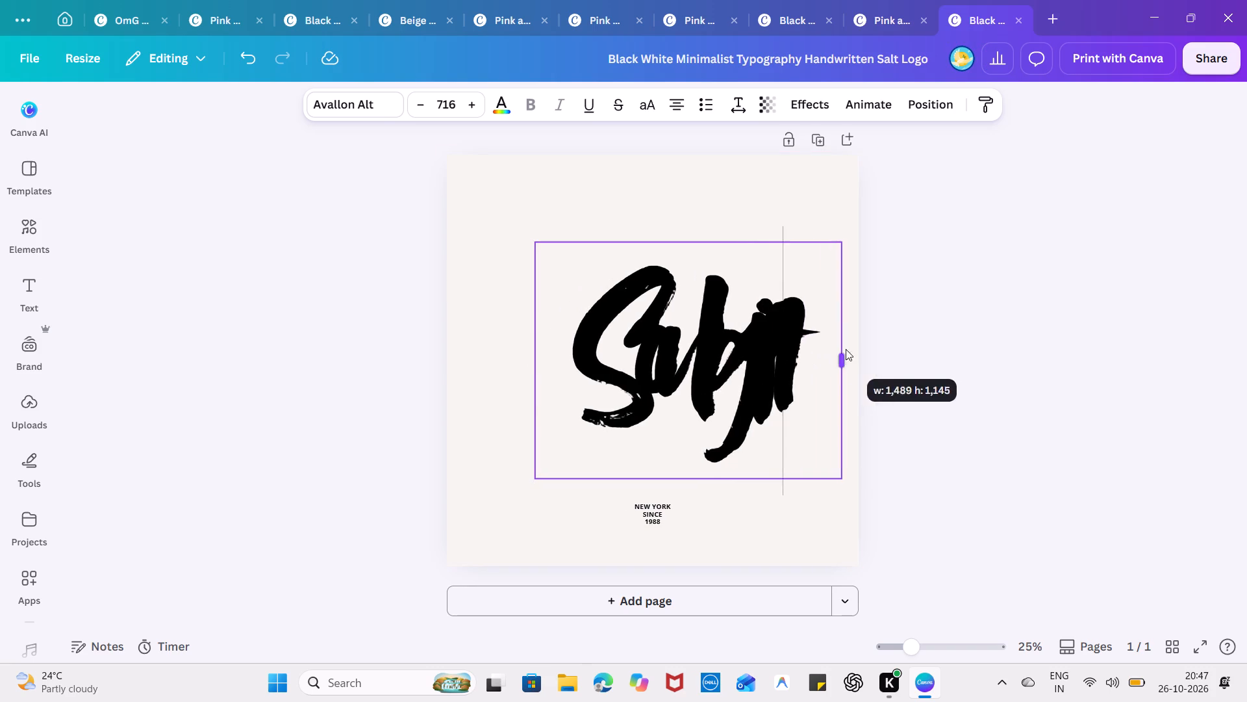
drag(846, 349, 971, 323)
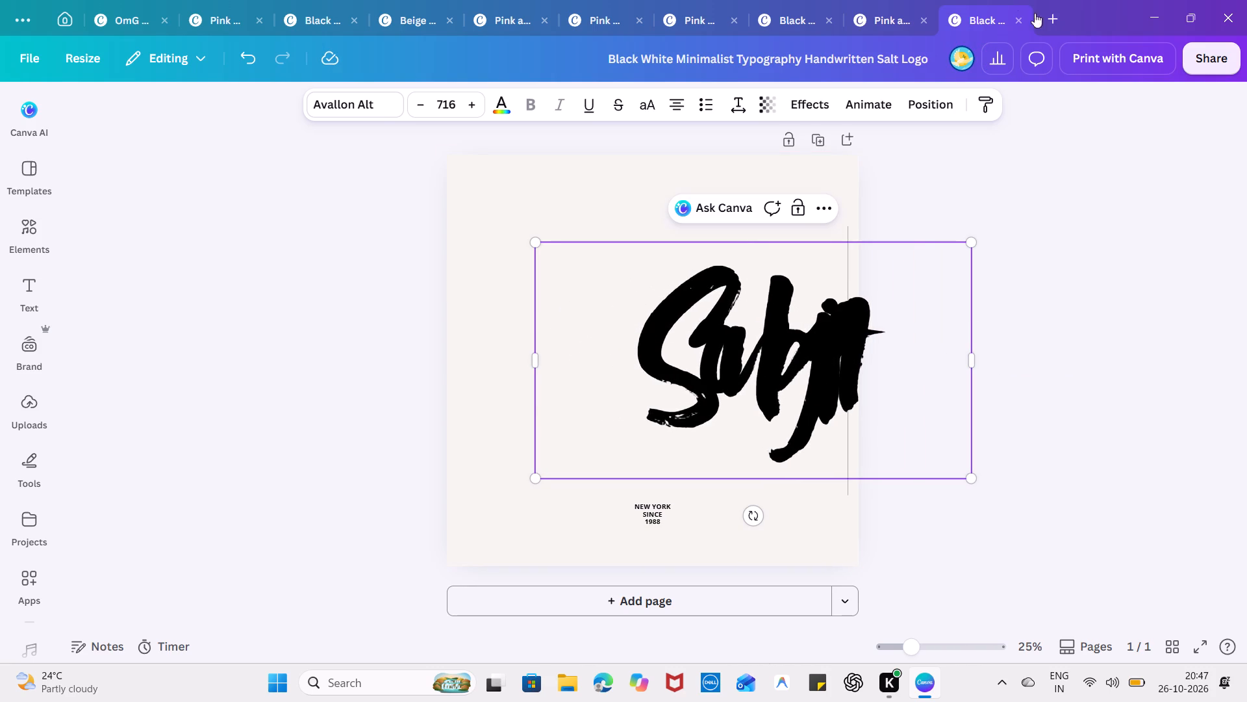
Close the Black White Minimalist Typography Handwritten Salt Logo design.
click(1021, 21)
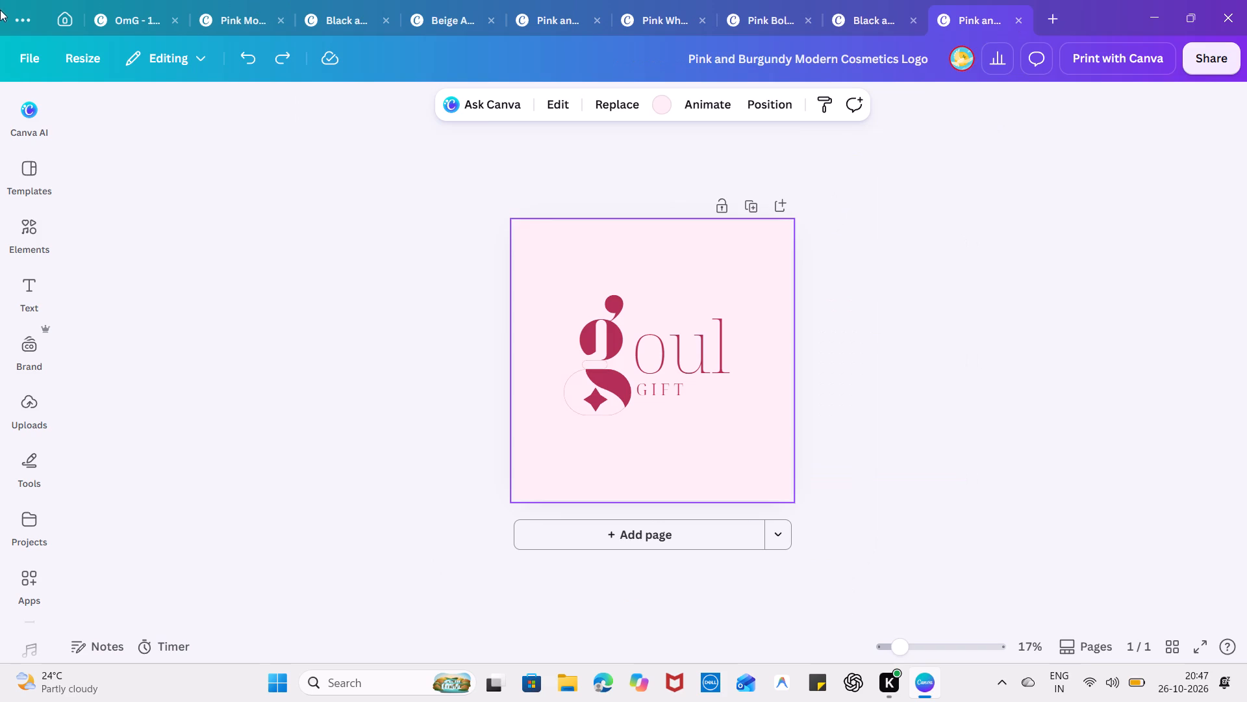
Examine the templates similar to the Salt logo for another wordmark style, and close the template preview.
click(53, 12)
scroll(470, 278, down, 5)
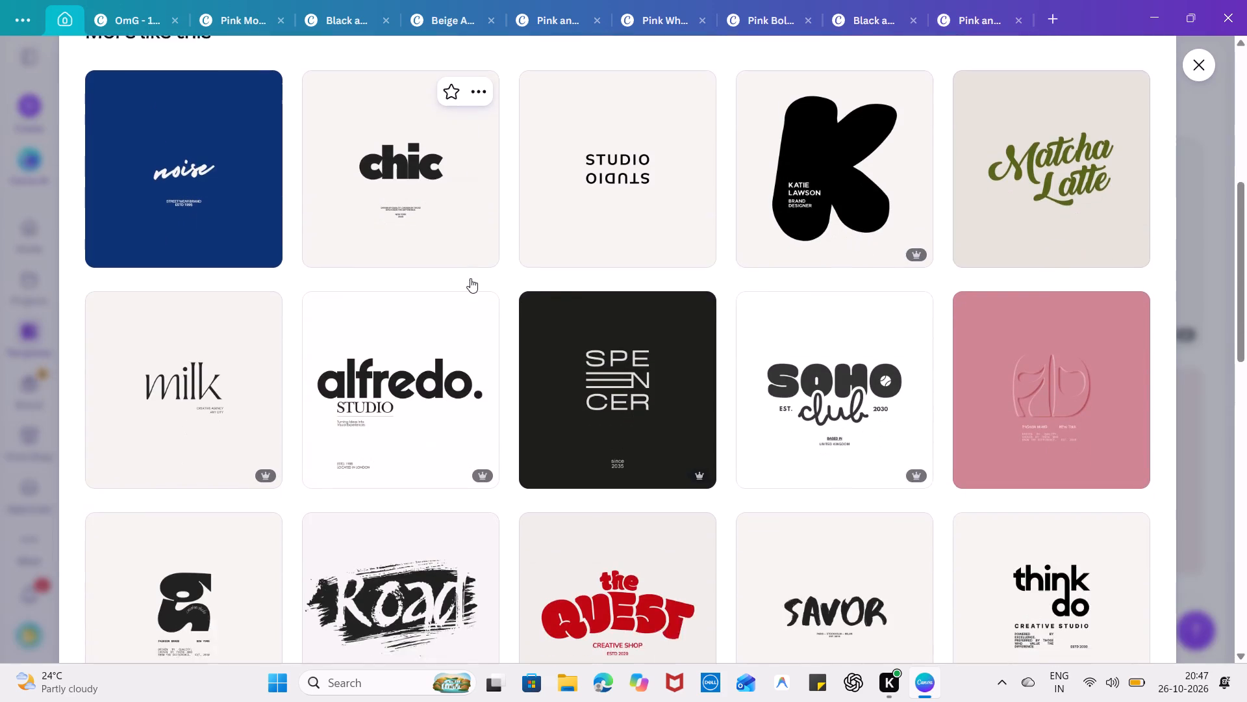
scroll(470, 278, down, 9)
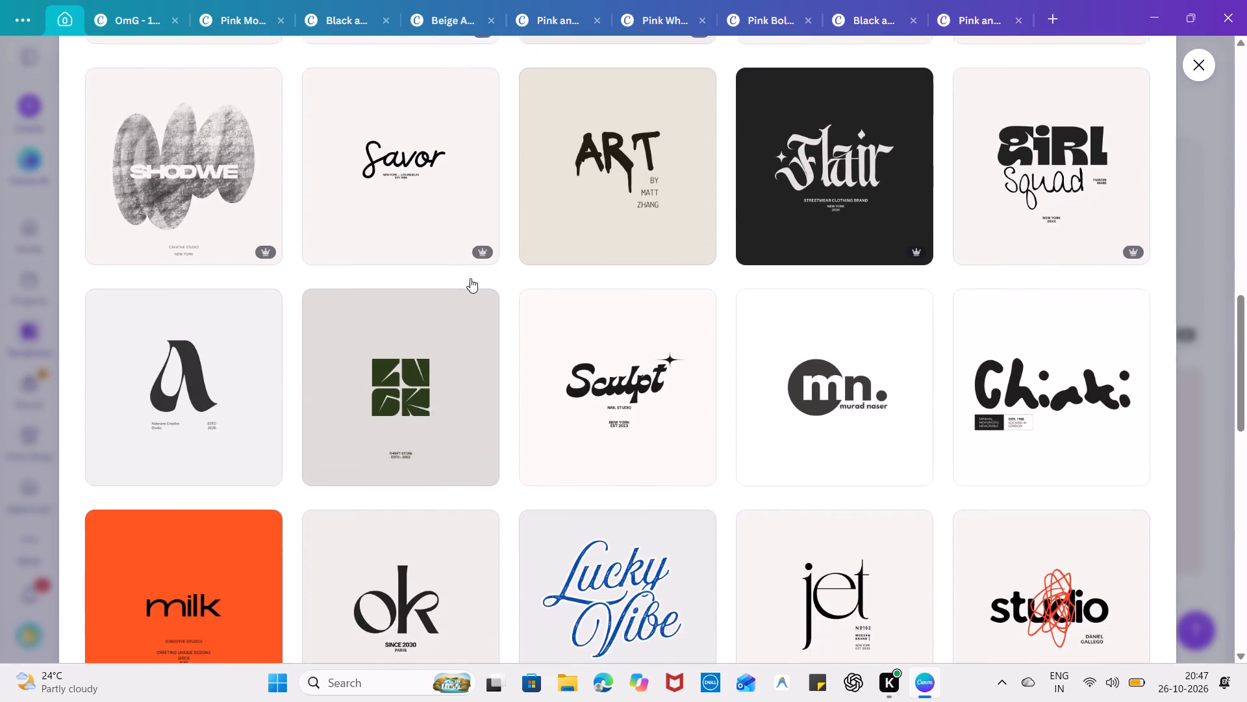
scroll(470, 278, down, 5)
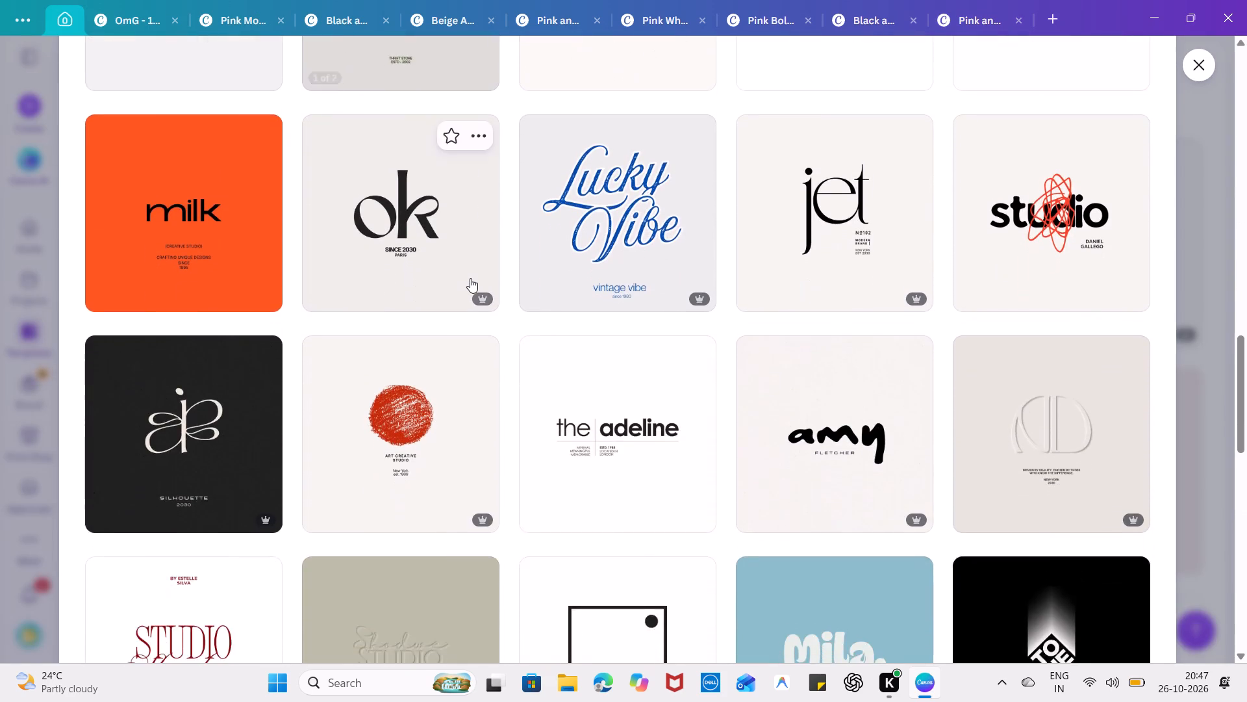
scroll(470, 278, down, 3)
scroll(362, 450, down, 1)
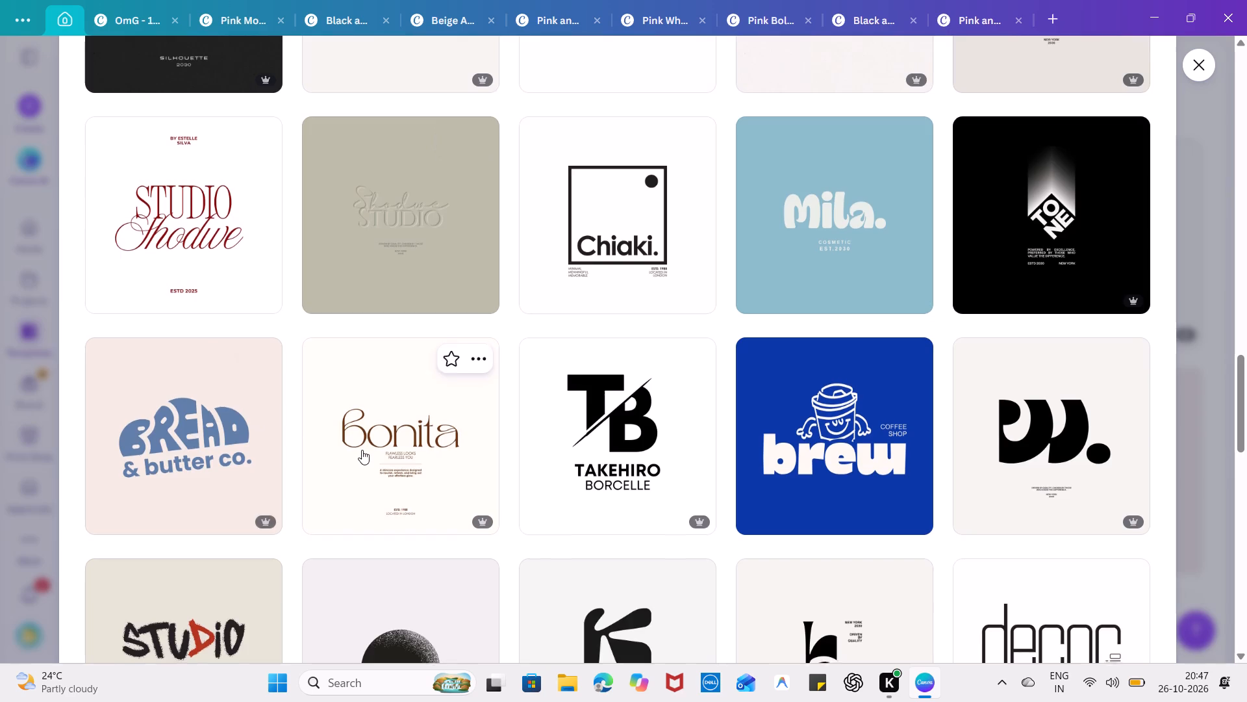
scroll(362, 450, down, 6)
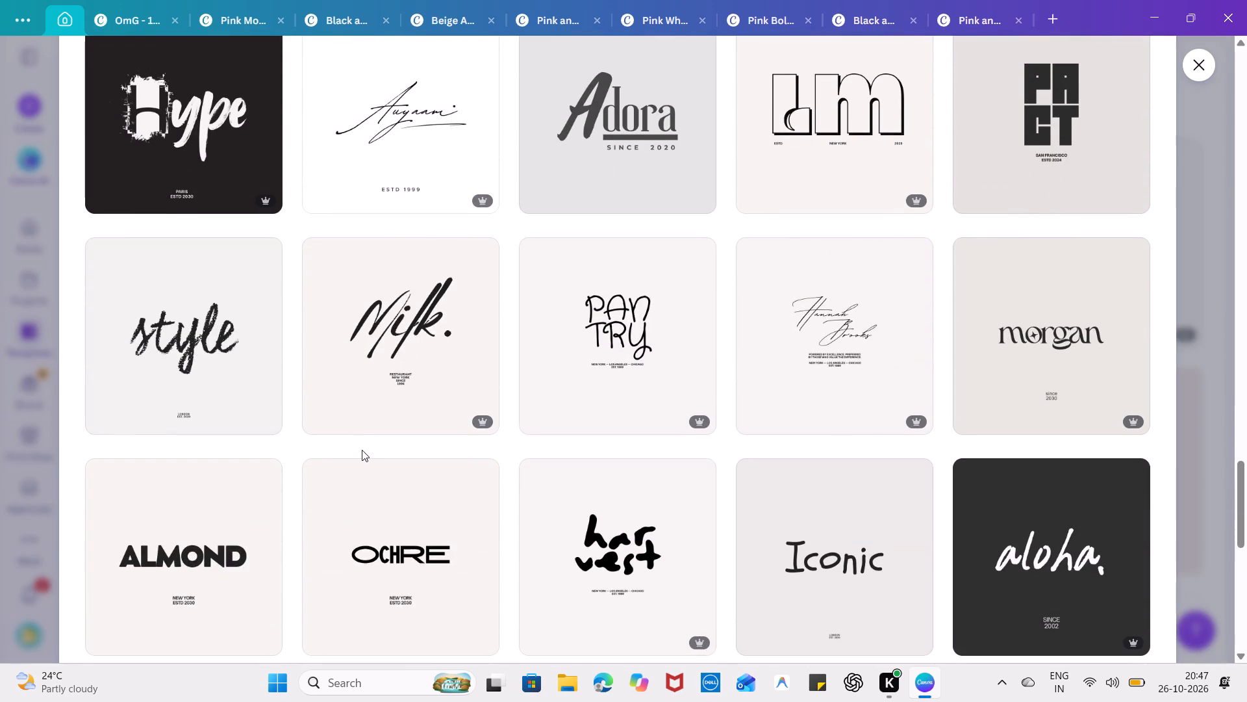
scroll(362, 450, down, 6)
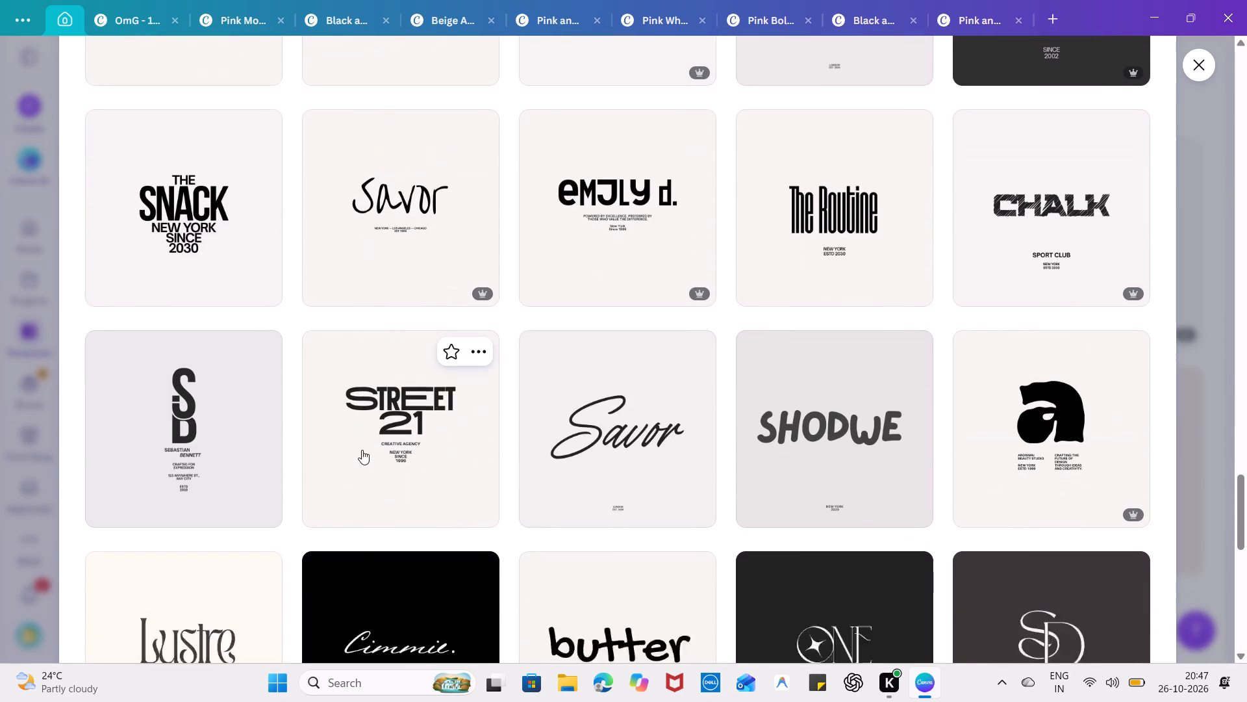
scroll(362, 450, down, 8)
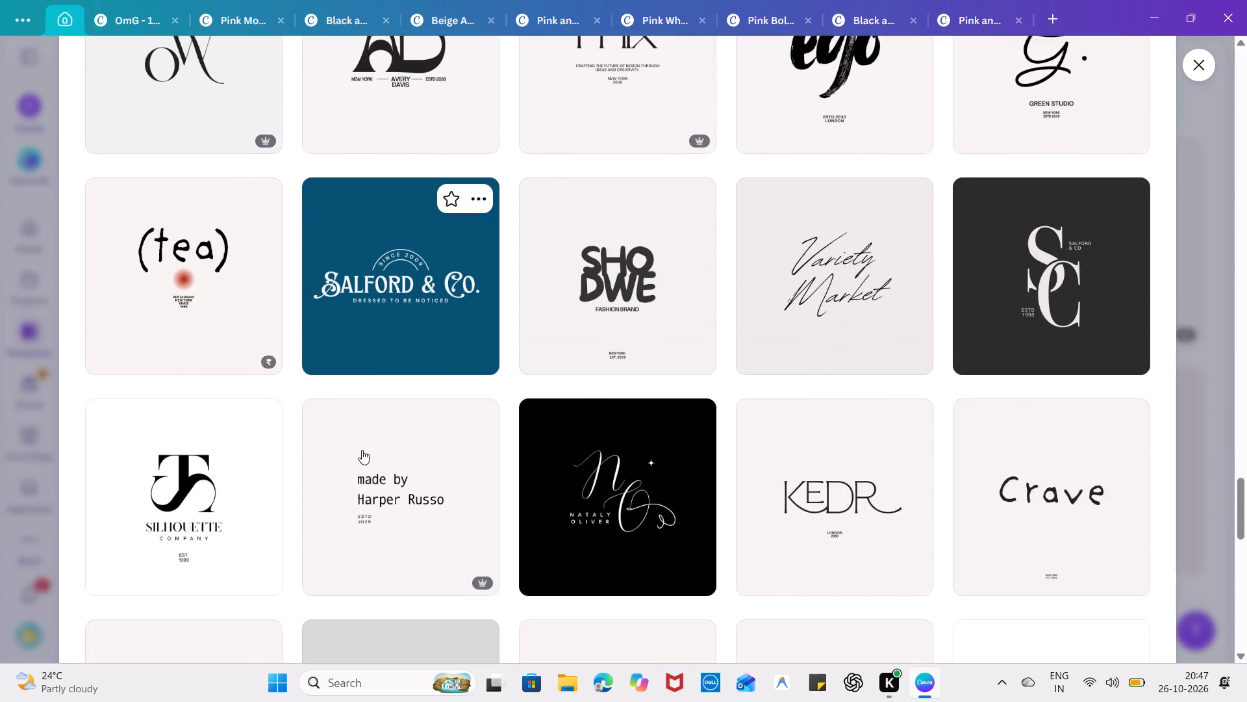
scroll(362, 450, down, 5)
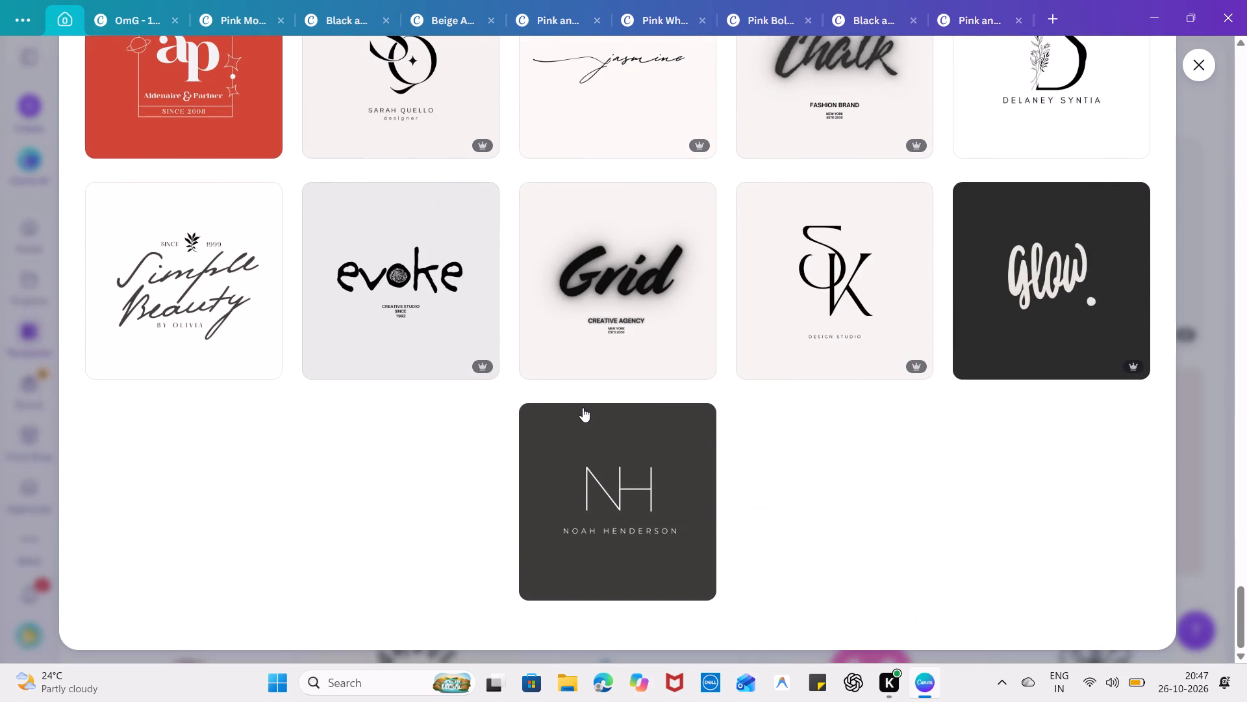
scroll(583, 407, down, 2)
scroll(583, 407, up, 2)
click(1181, 55)
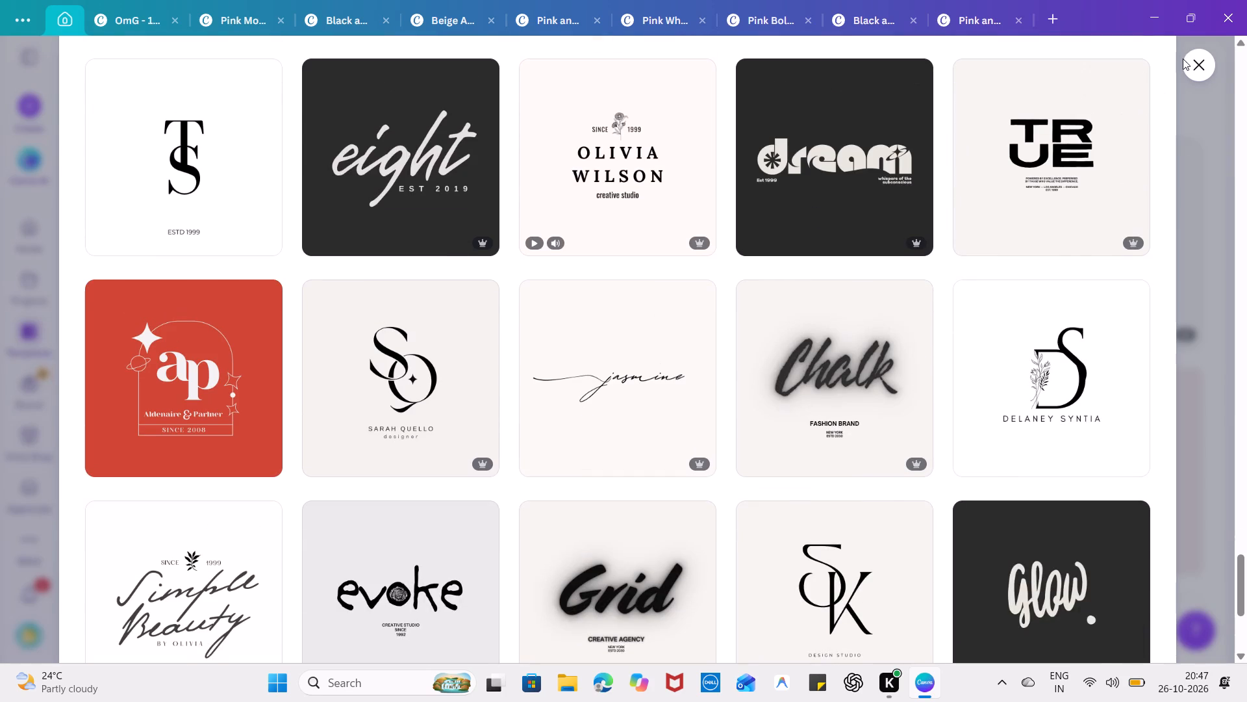
Examine the gift shop logo templates for another candidate design.
scroll(901, 240, down, 3)
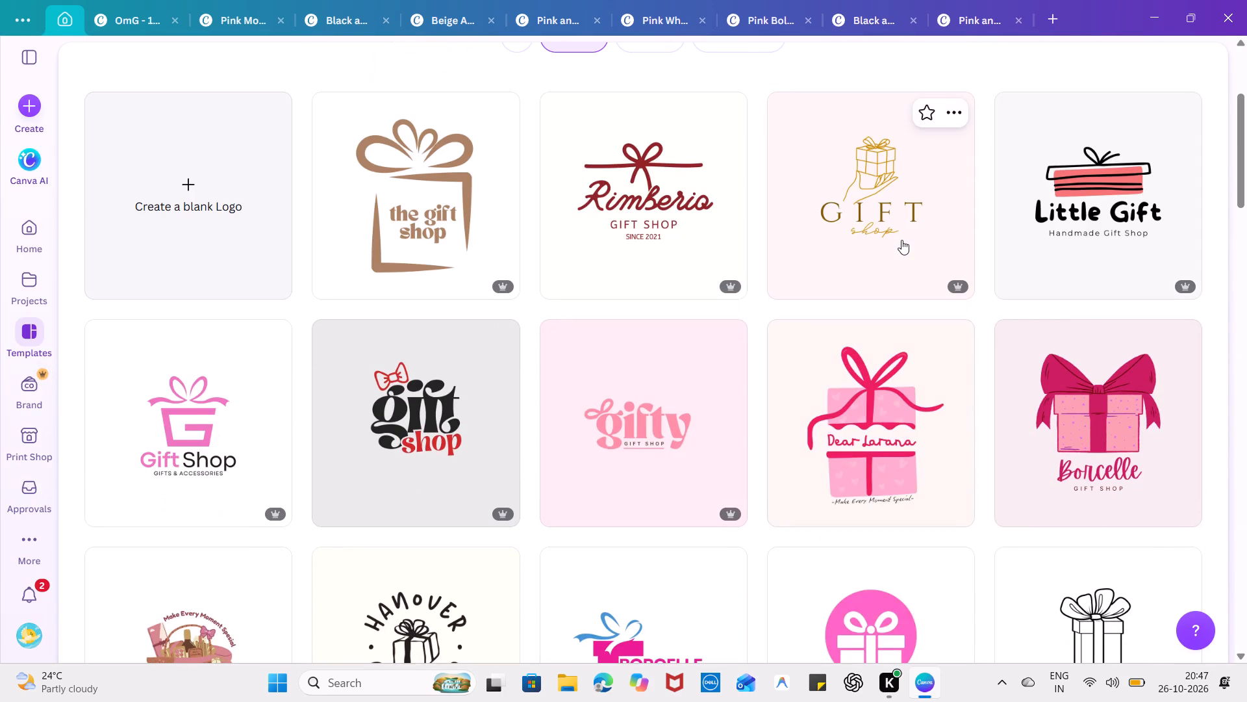
scroll(783, 329, down, 3)
scroll(783, 329, up, 4)
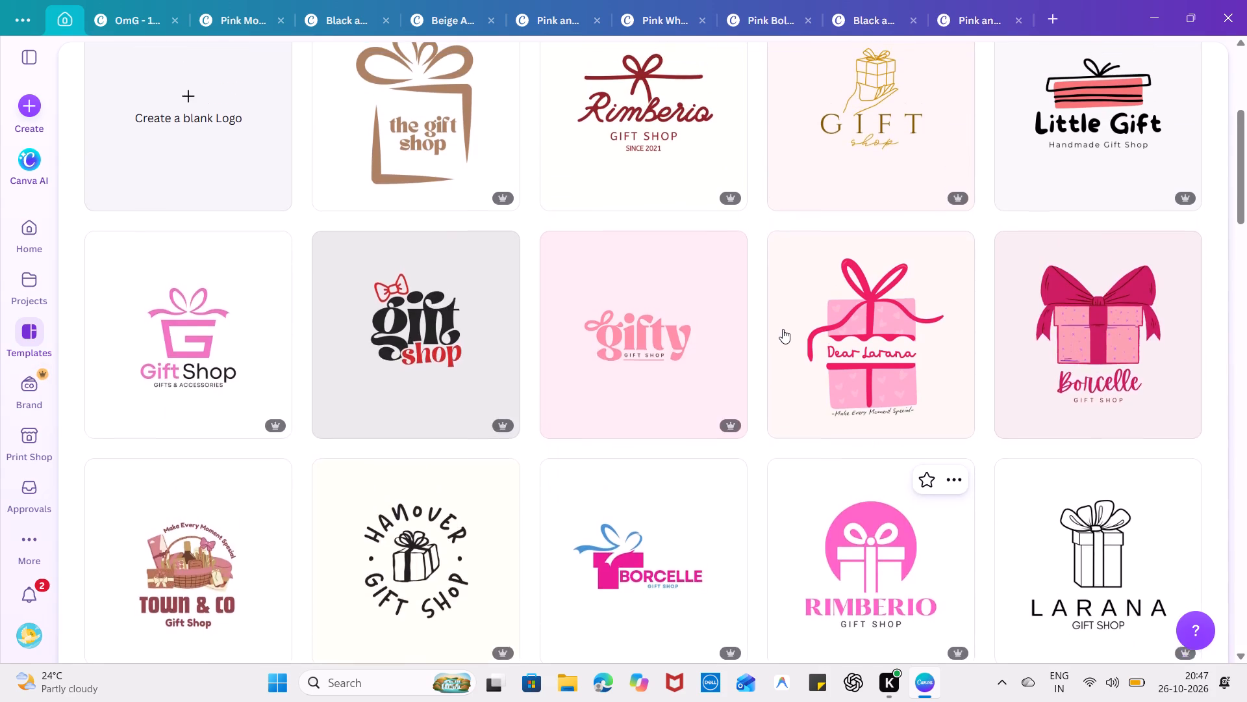
scroll(783, 329, up, 2)
scroll(796, 344, down, 4)
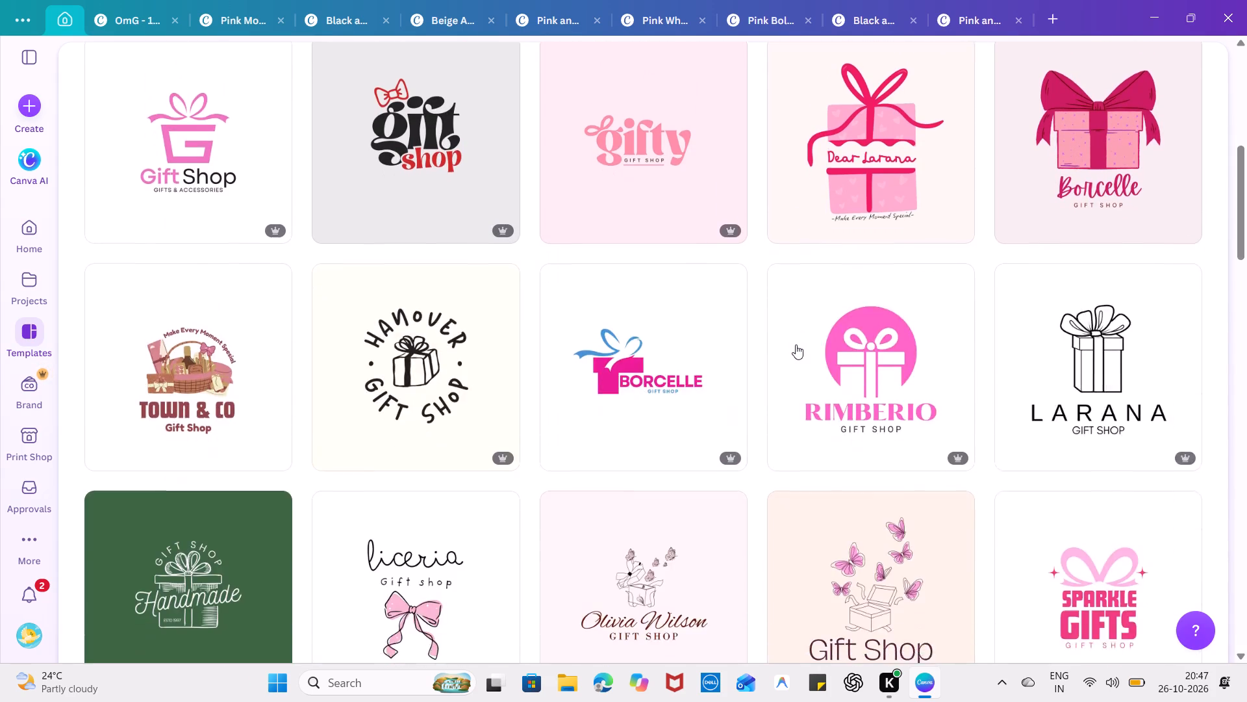
scroll(796, 344, down, 3)
scroll(569, 382, down, 3)
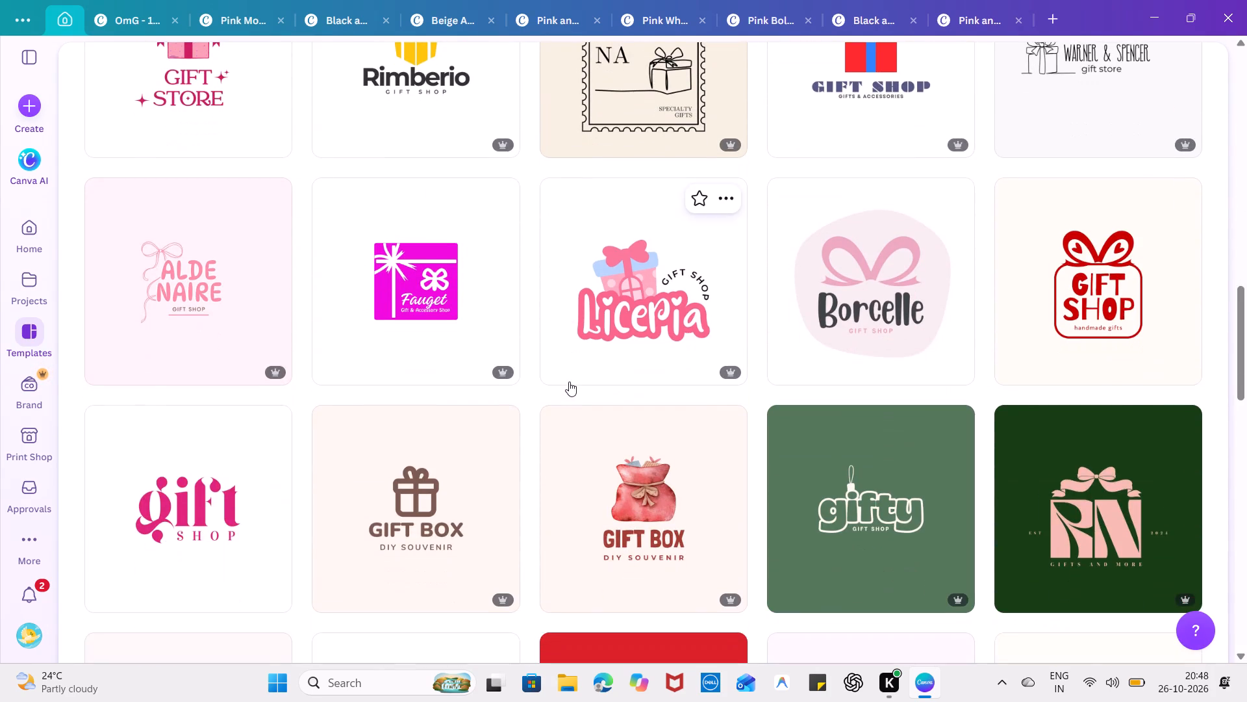
scroll(569, 382, down, 7)
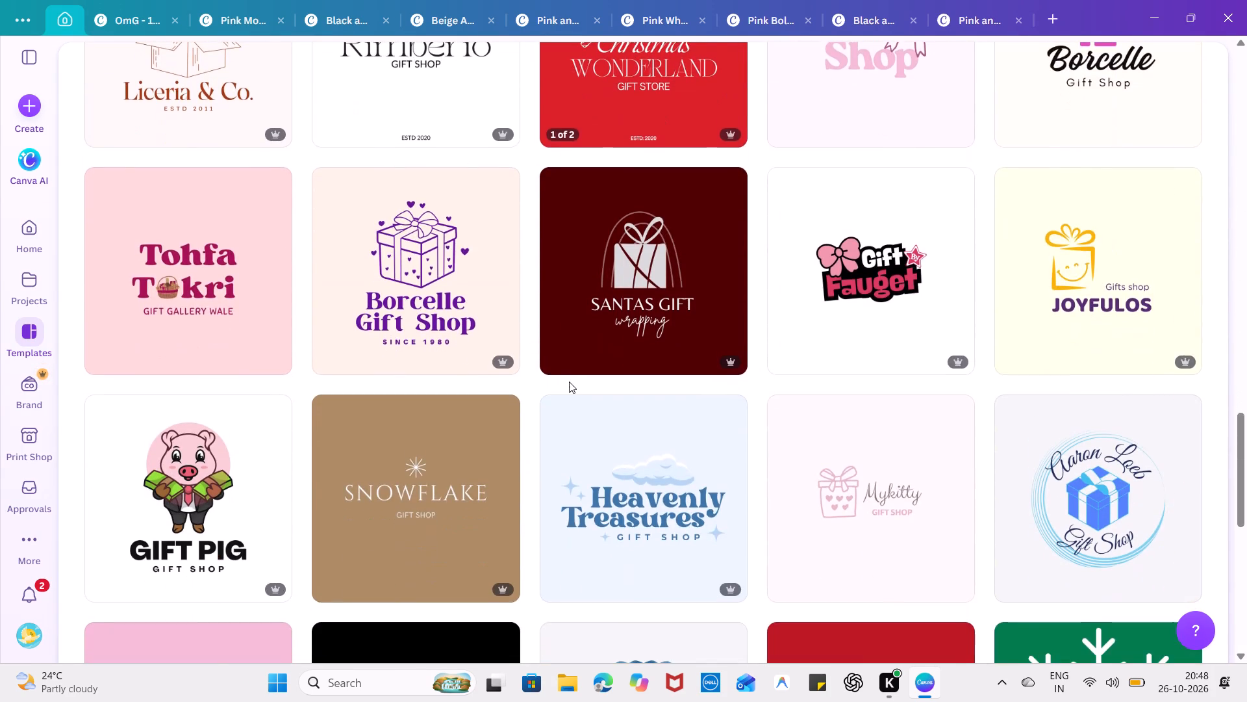
scroll(569, 382, down, 8)
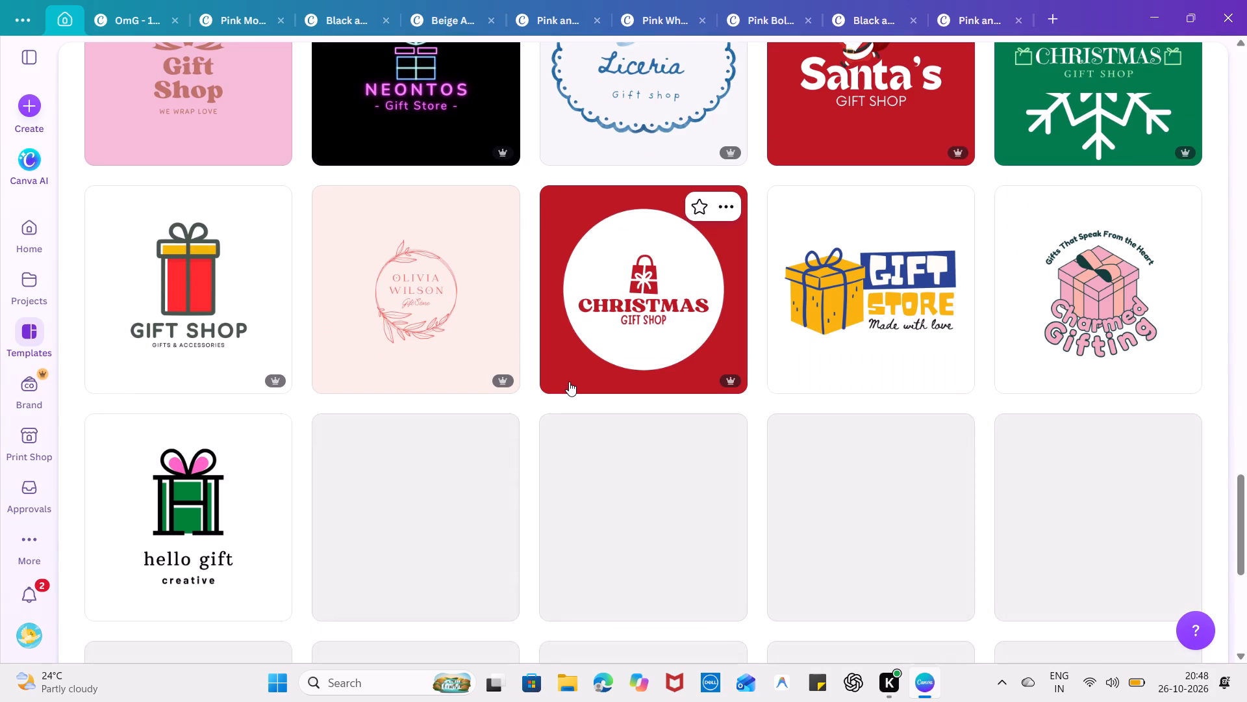
scroll(502, 372, down, 2)
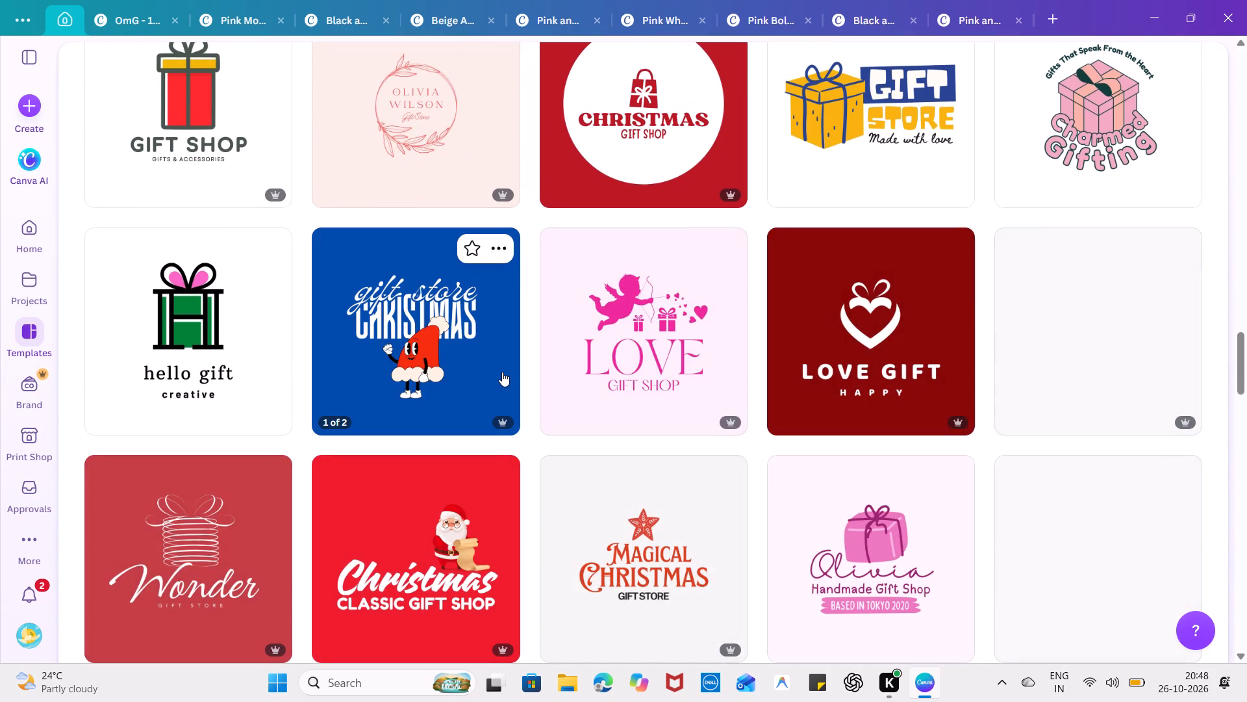
scroll(502, 372, down, 8)
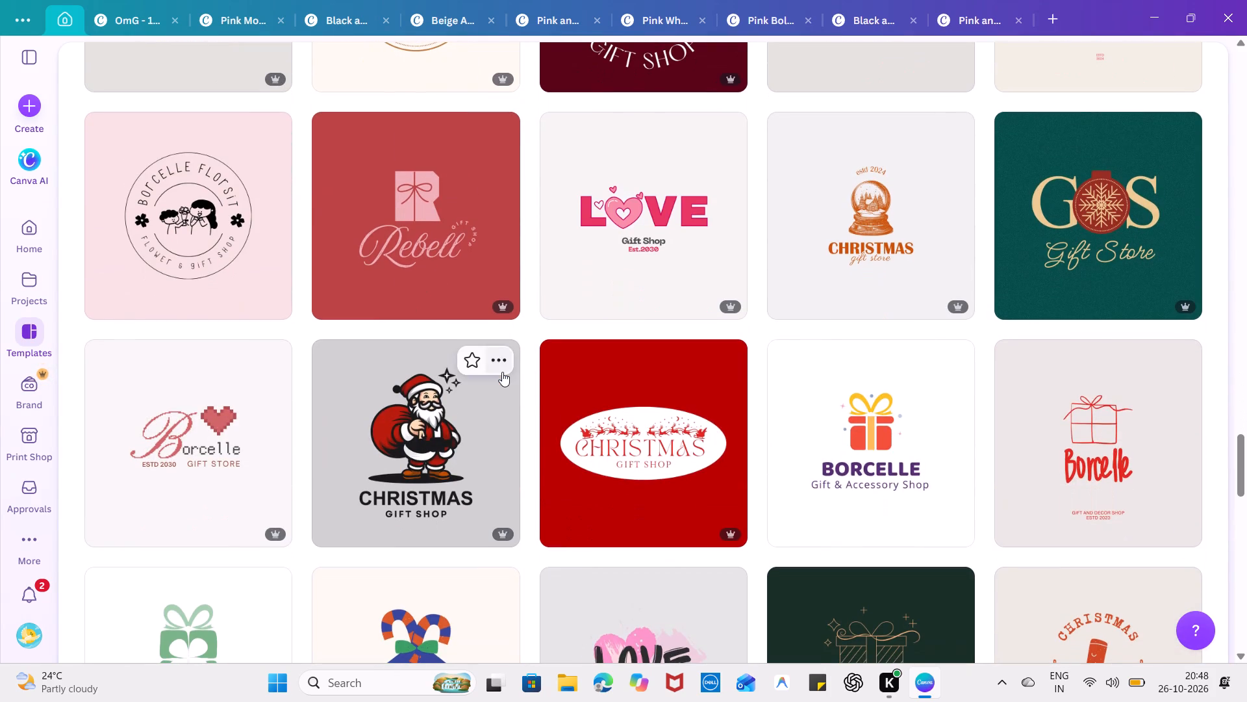
scroll(502, 372, down, 3)
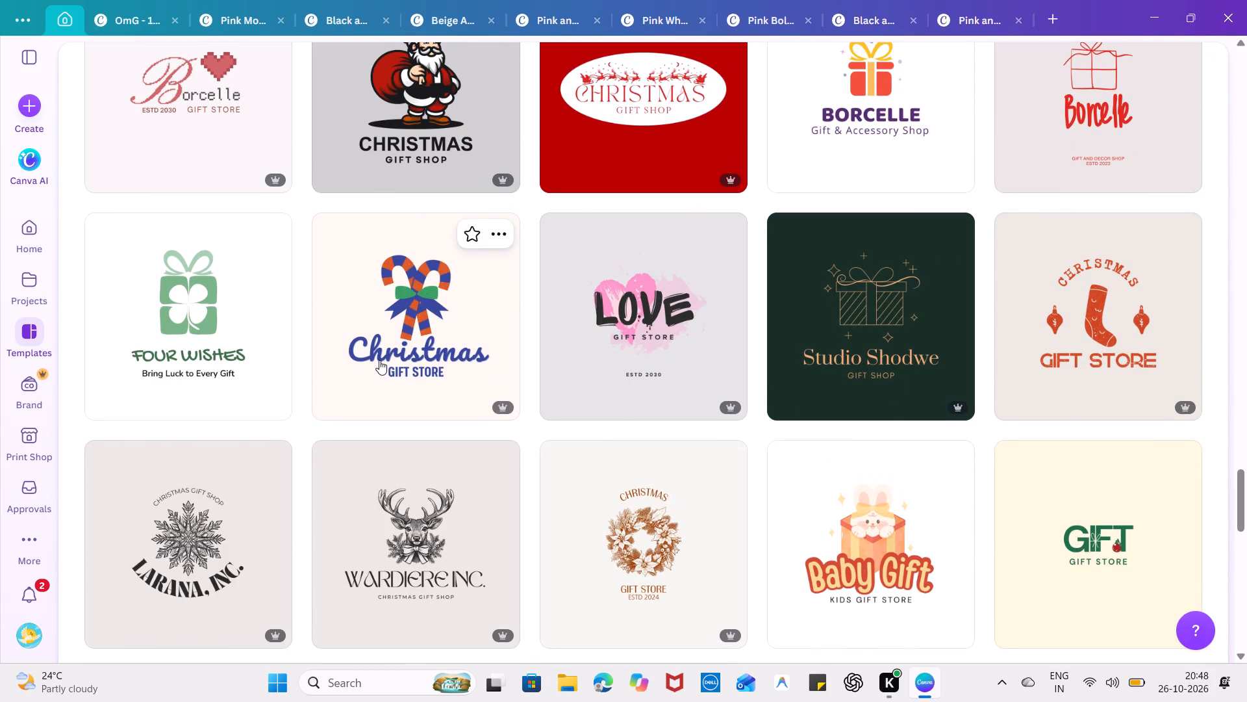
scroll(379, 360, down, 4)
scroll(466, 454, down, 3)
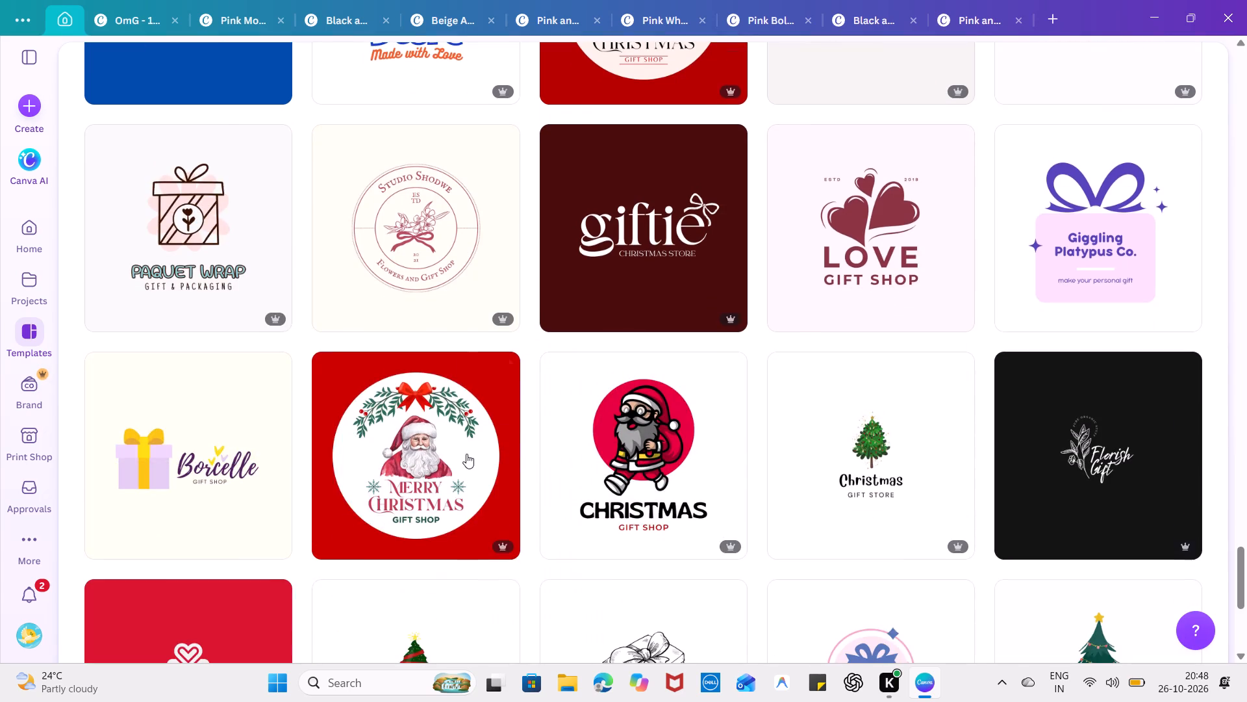
scroll(466, 454, down, 7)
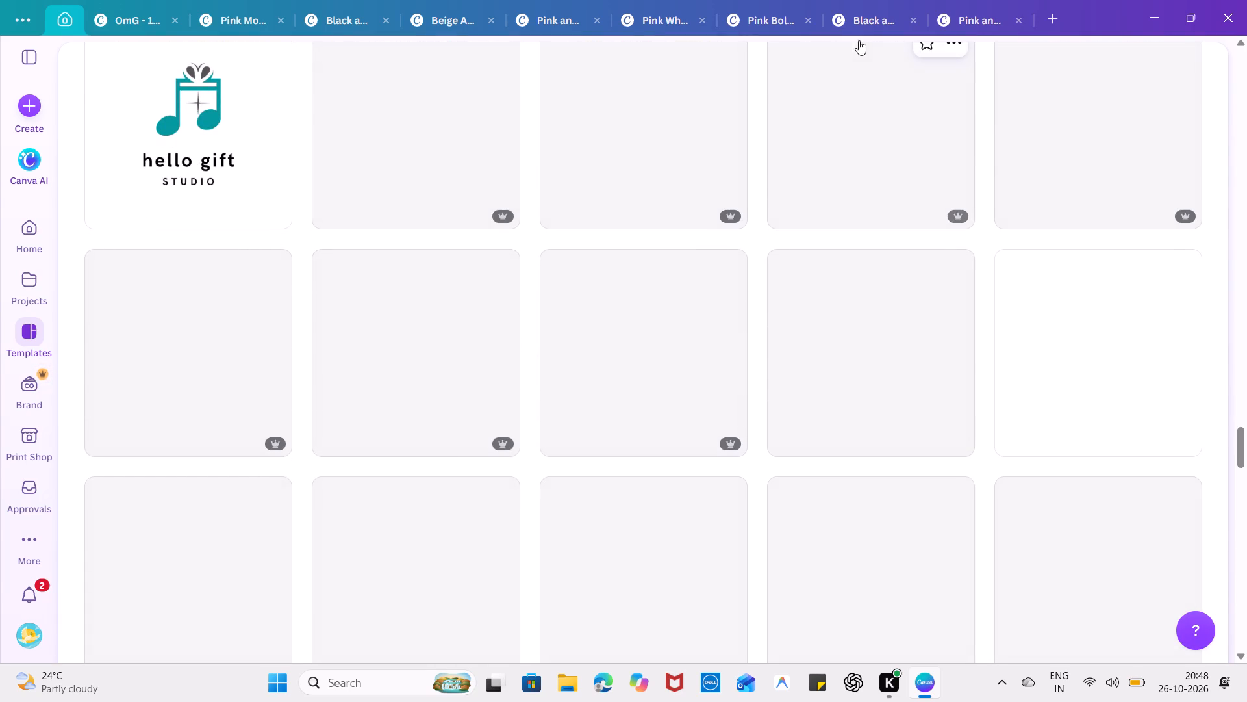
Return to the Black and White Minimalist Beauty Logo design and shift the SOUL GIFT wordmark to be horizontally centred on the page.
click(850, 8)
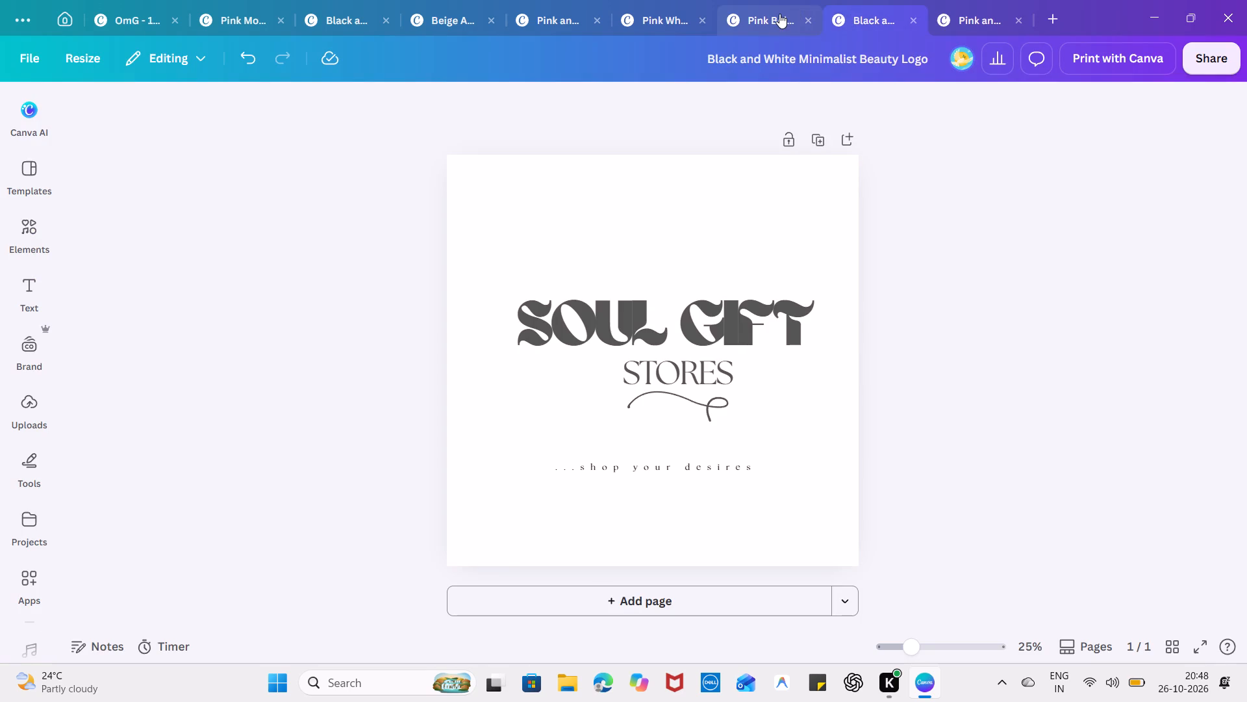
click(779, 14)
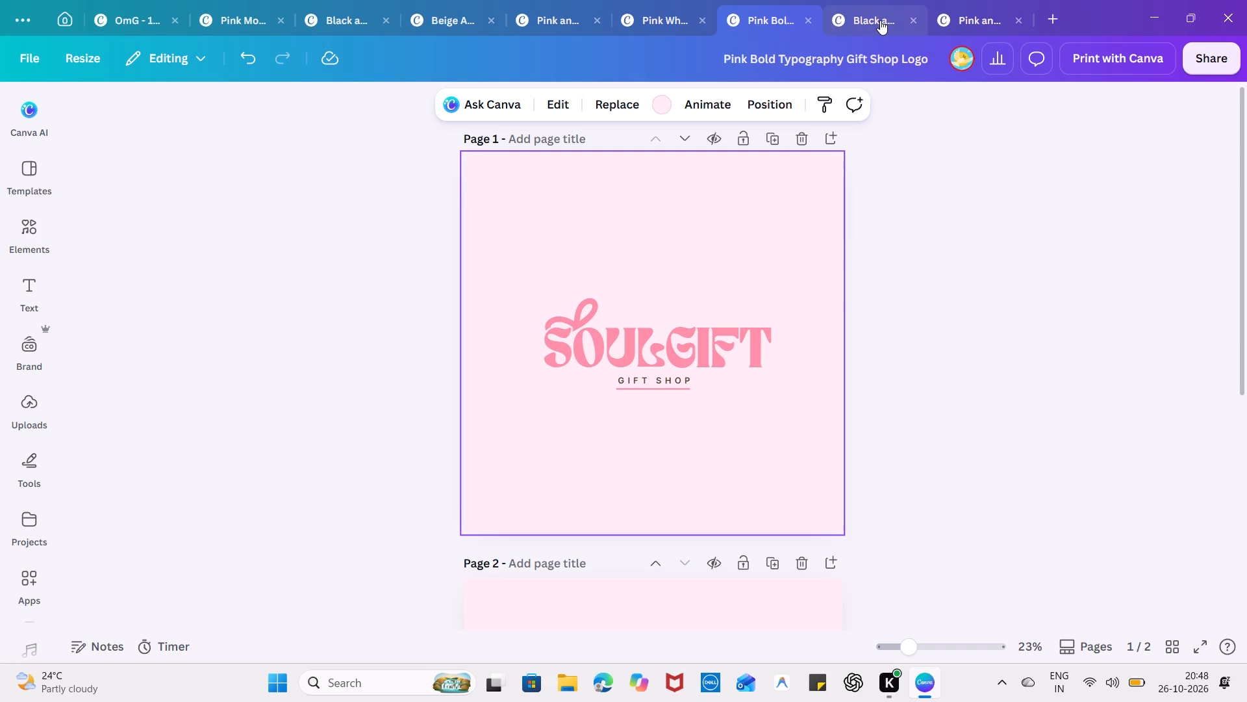
click(880, 20)
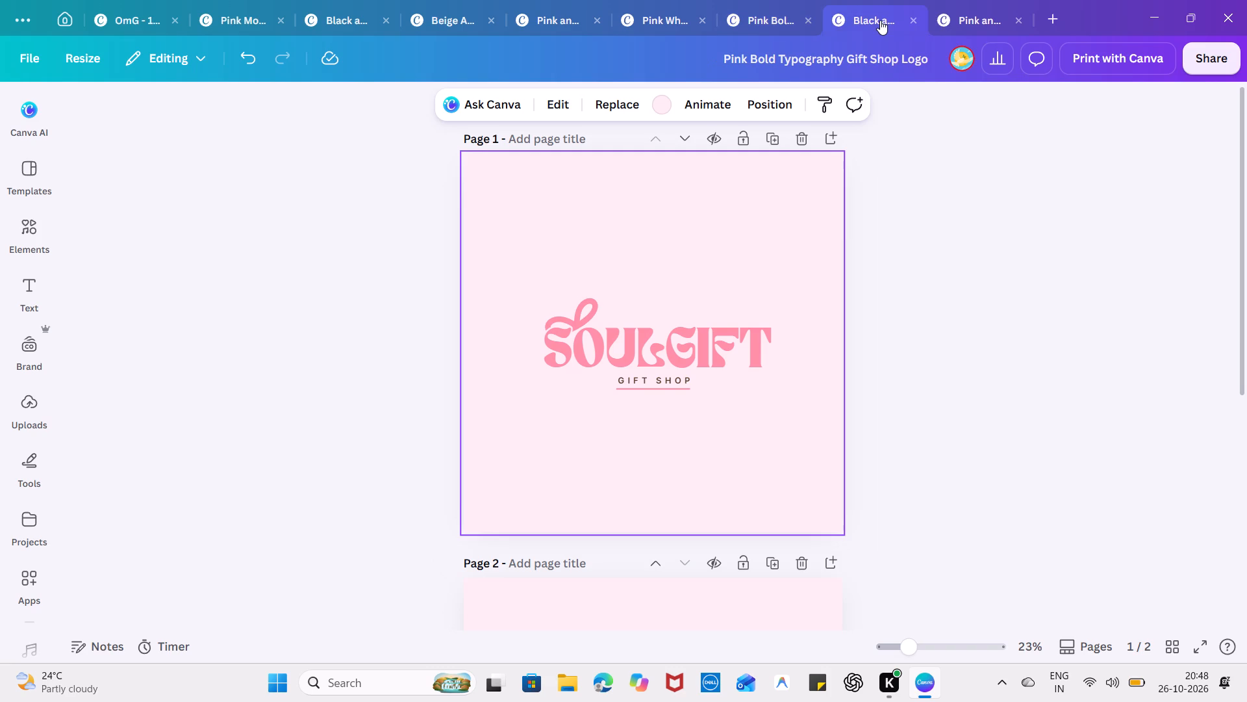
drag(679, 313, 671, 313)
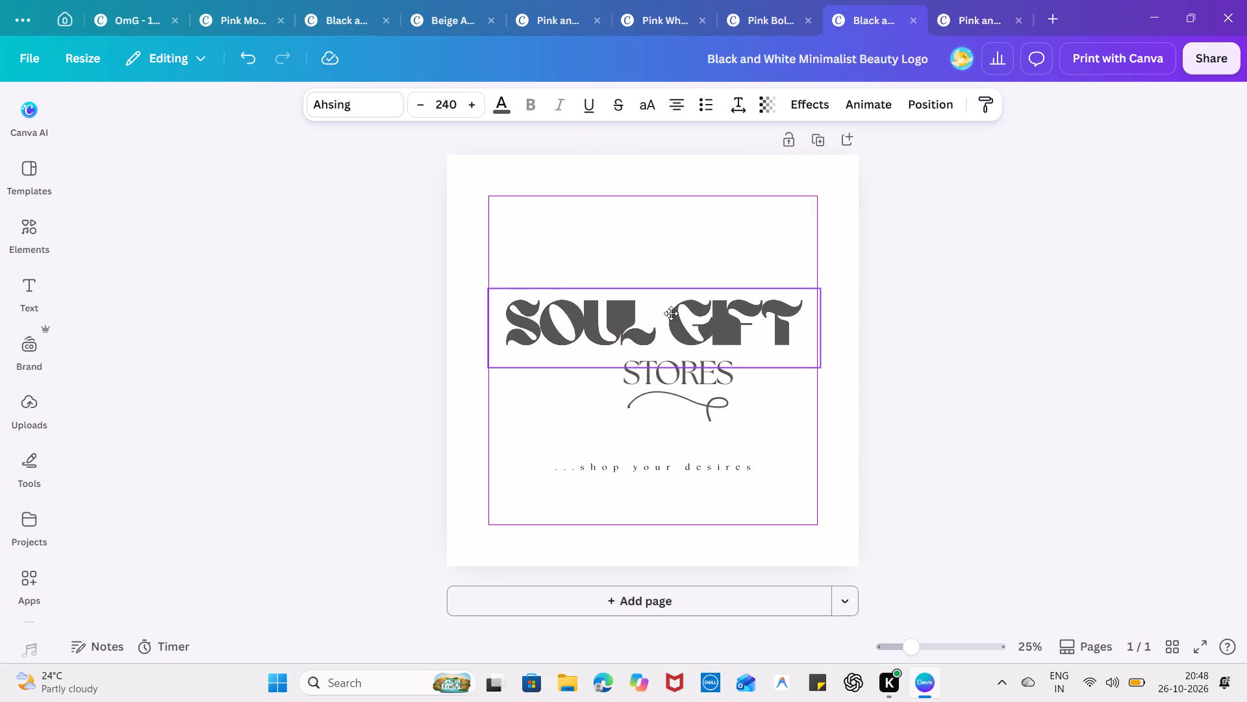
drag(671, 313, 670, 313)
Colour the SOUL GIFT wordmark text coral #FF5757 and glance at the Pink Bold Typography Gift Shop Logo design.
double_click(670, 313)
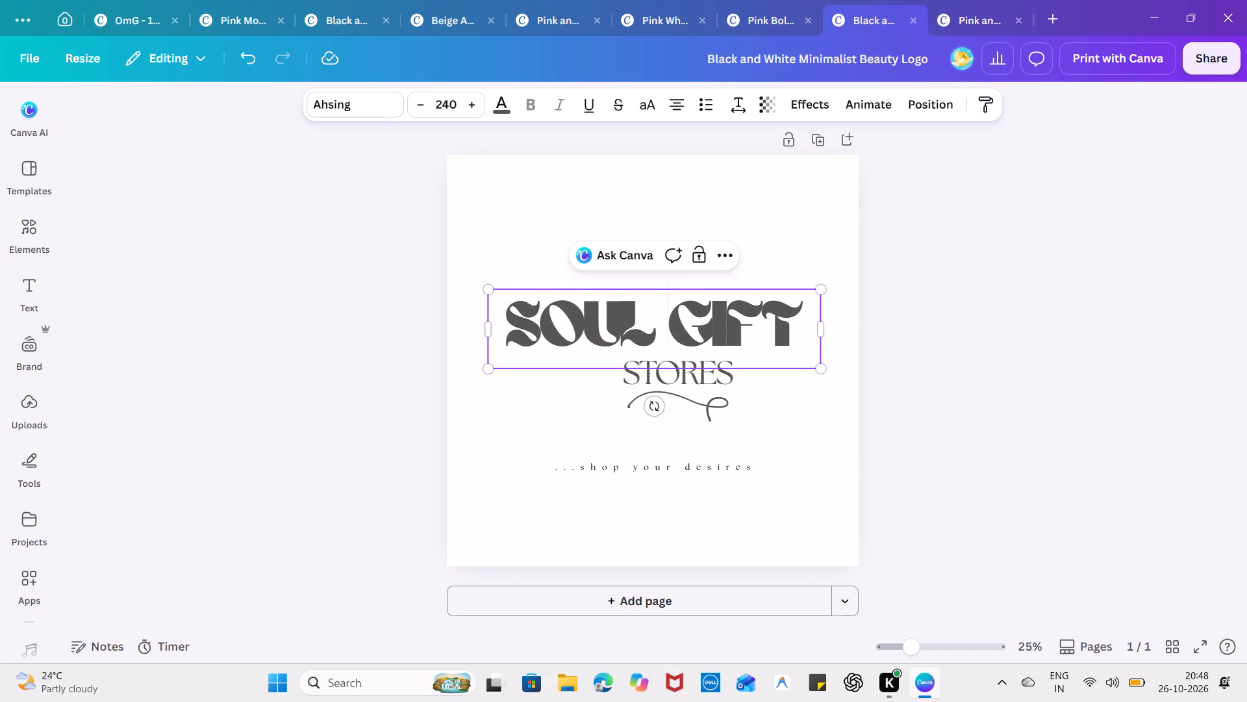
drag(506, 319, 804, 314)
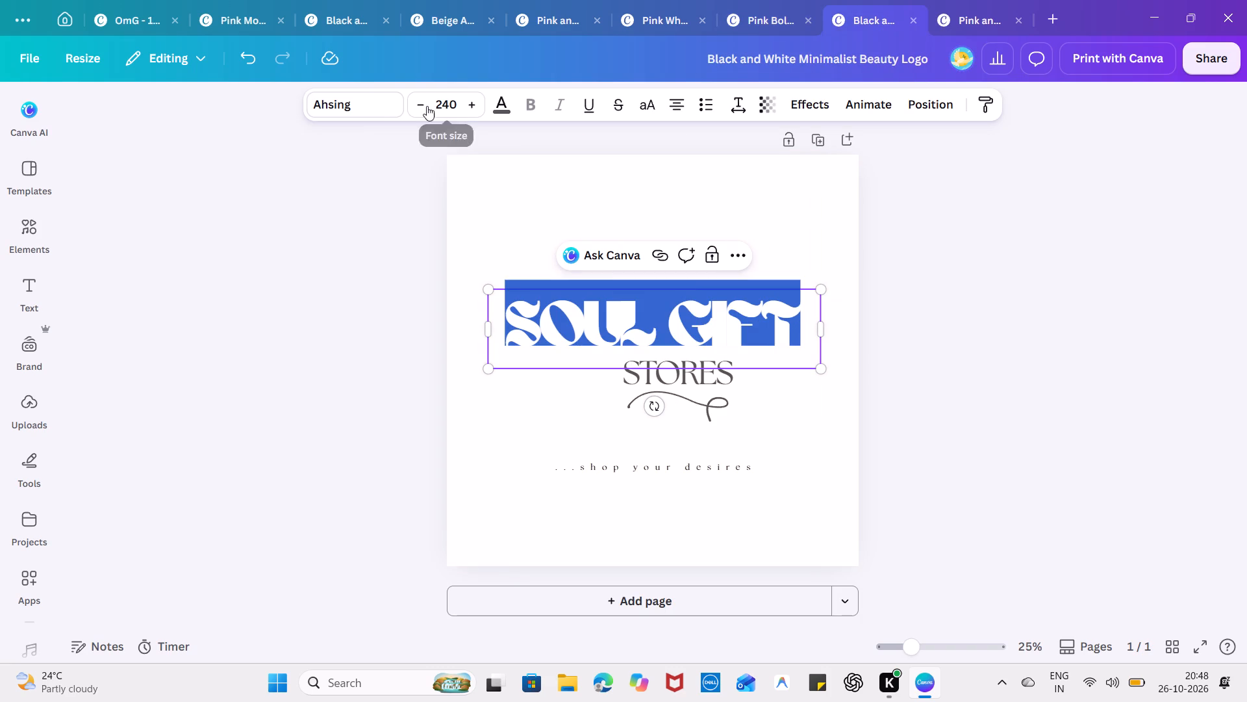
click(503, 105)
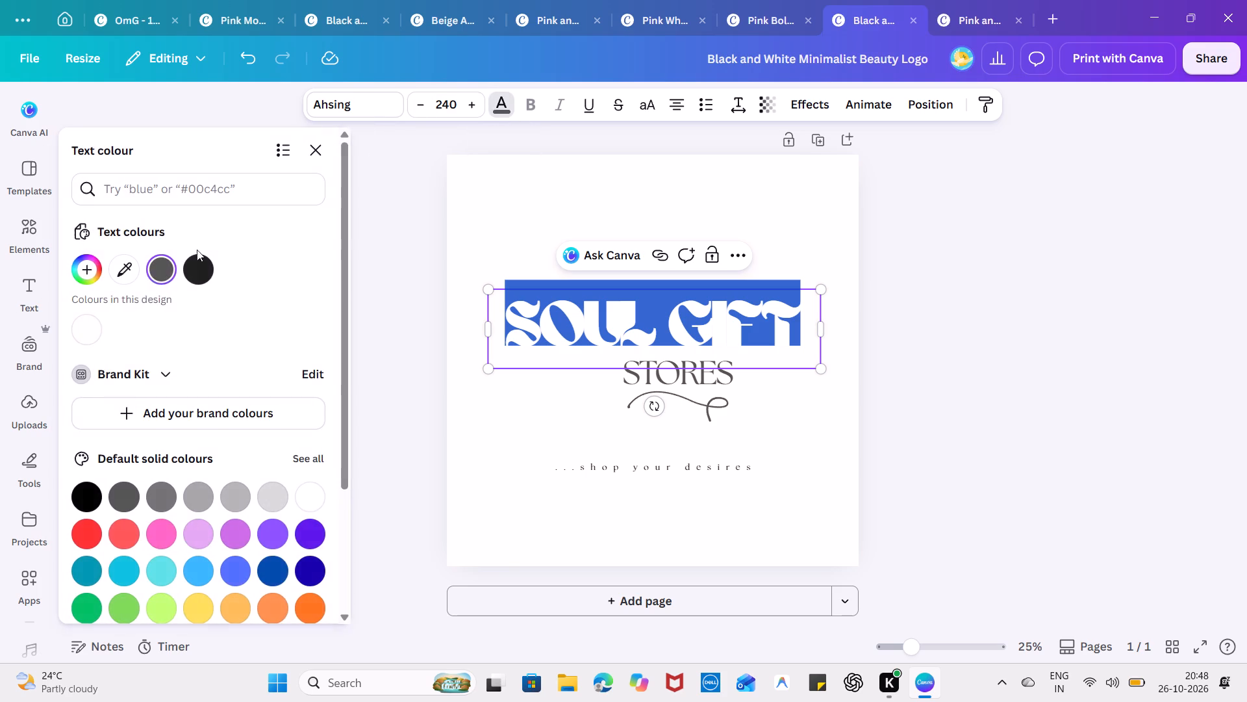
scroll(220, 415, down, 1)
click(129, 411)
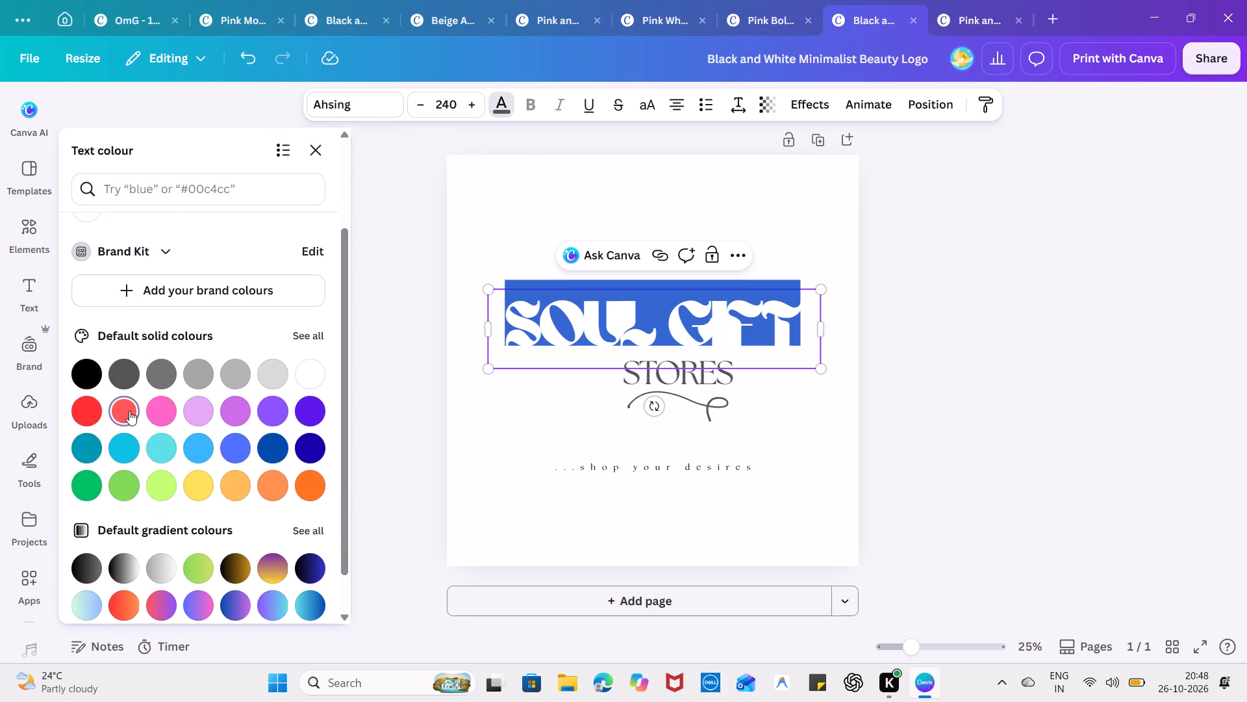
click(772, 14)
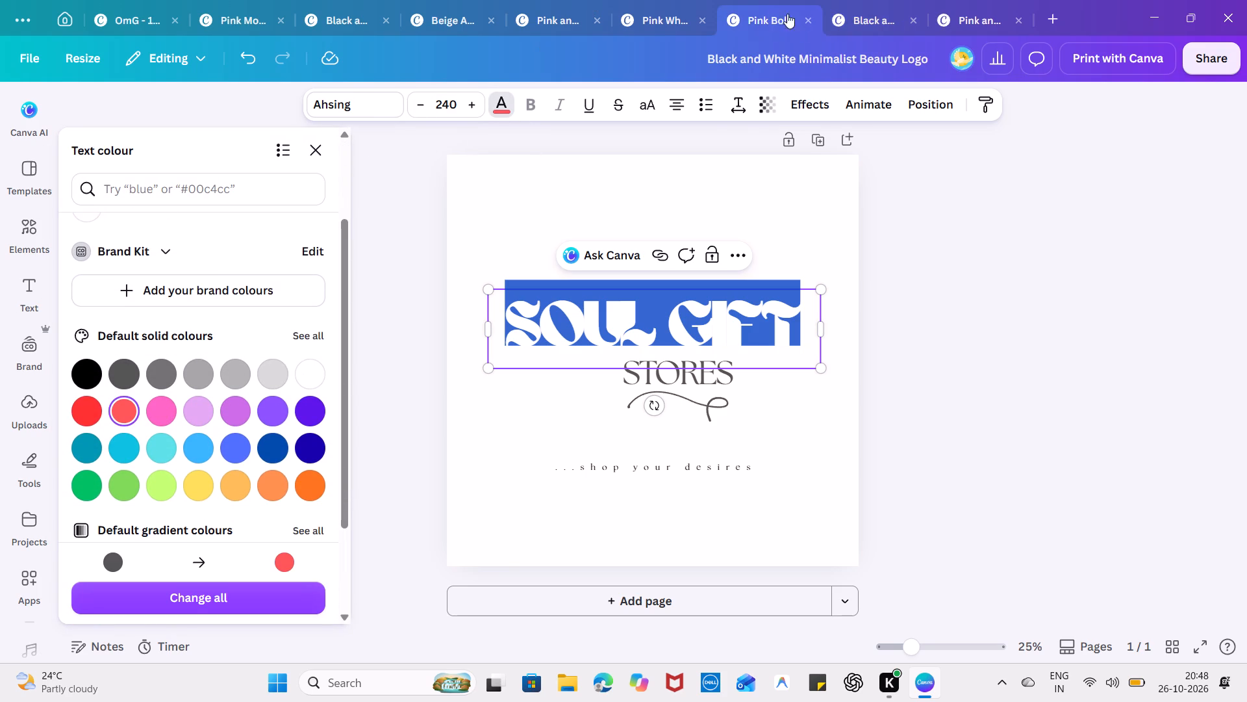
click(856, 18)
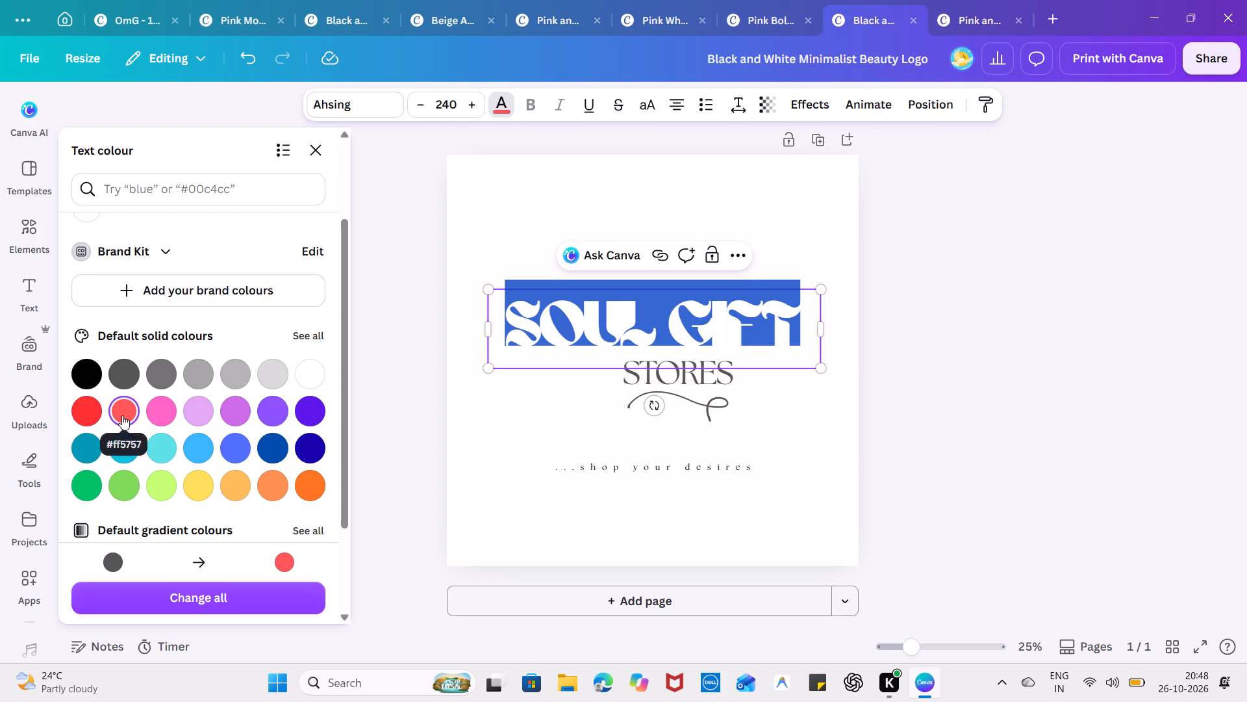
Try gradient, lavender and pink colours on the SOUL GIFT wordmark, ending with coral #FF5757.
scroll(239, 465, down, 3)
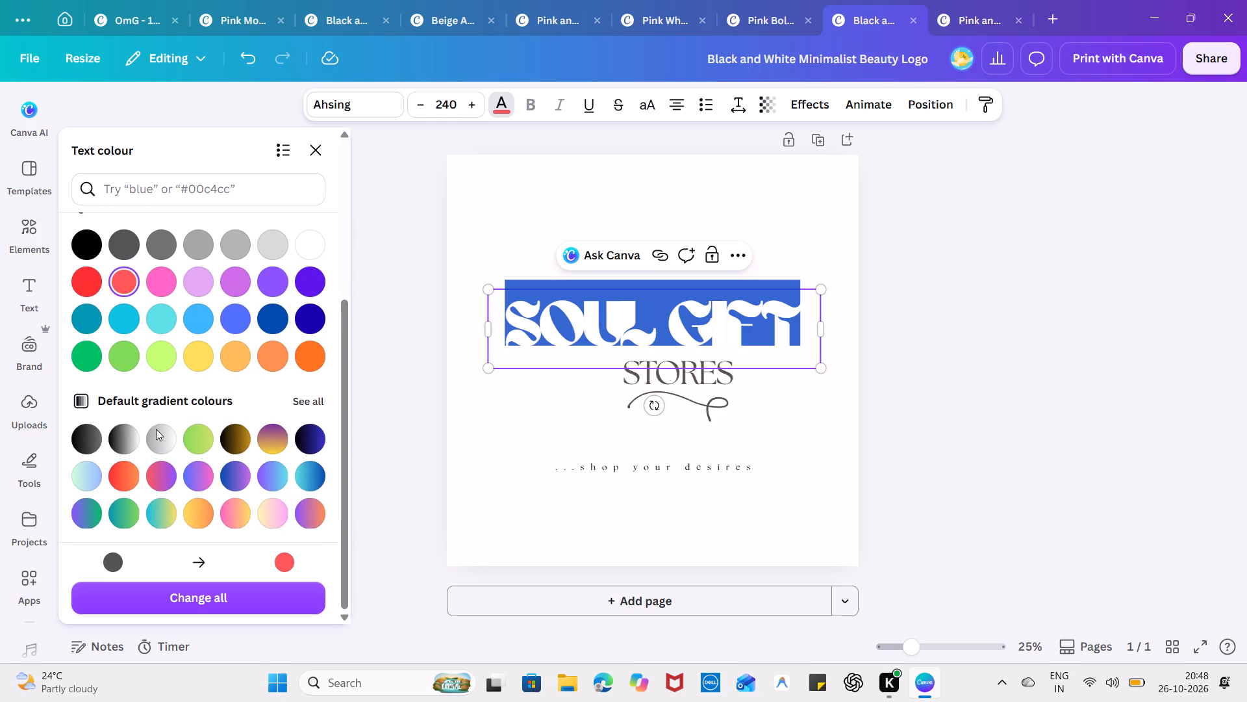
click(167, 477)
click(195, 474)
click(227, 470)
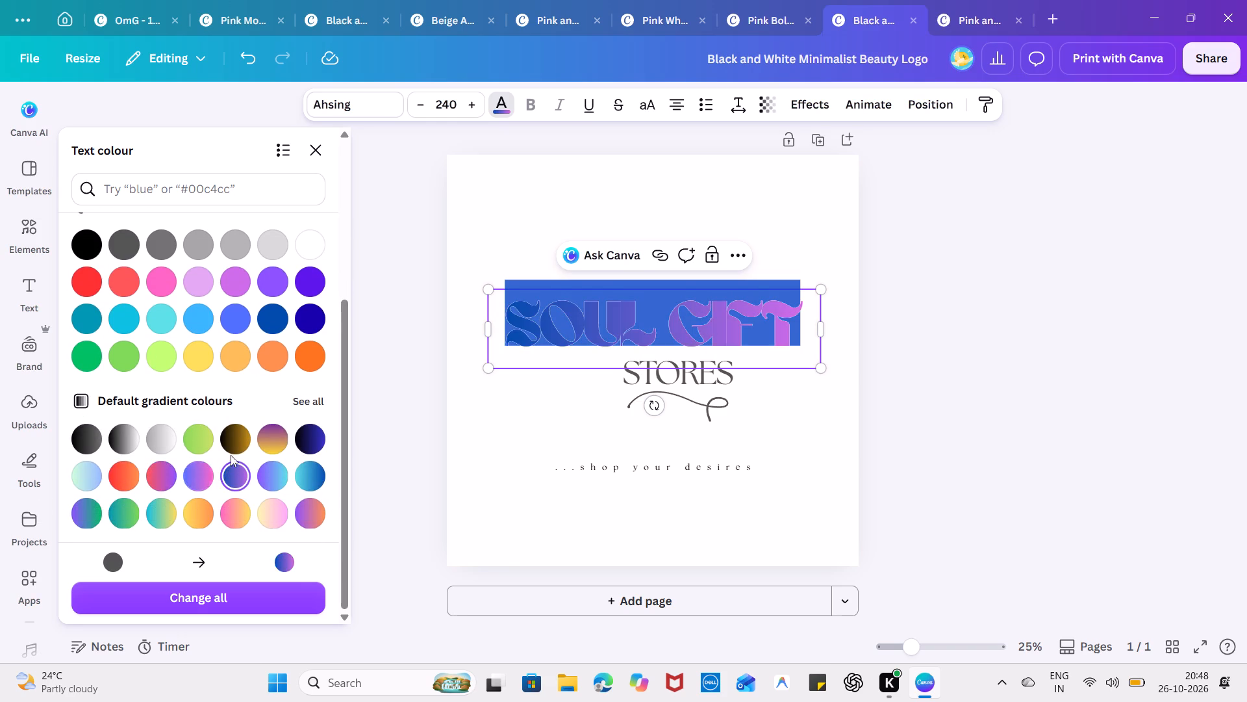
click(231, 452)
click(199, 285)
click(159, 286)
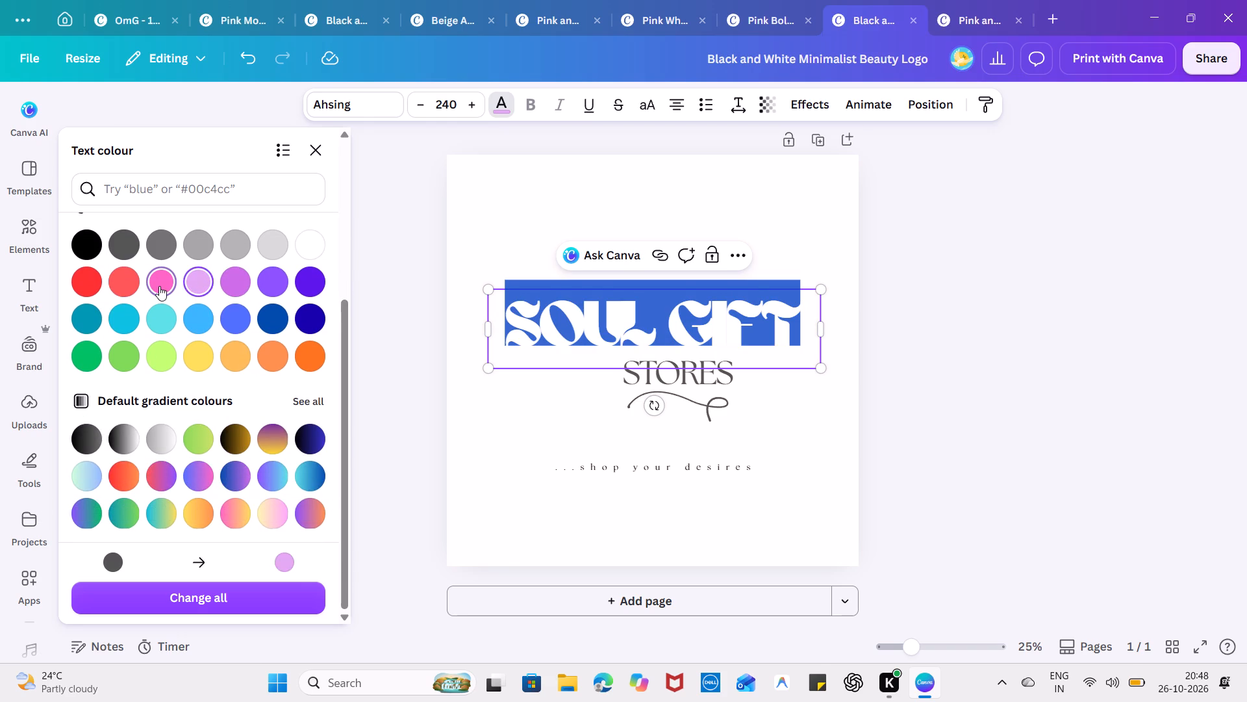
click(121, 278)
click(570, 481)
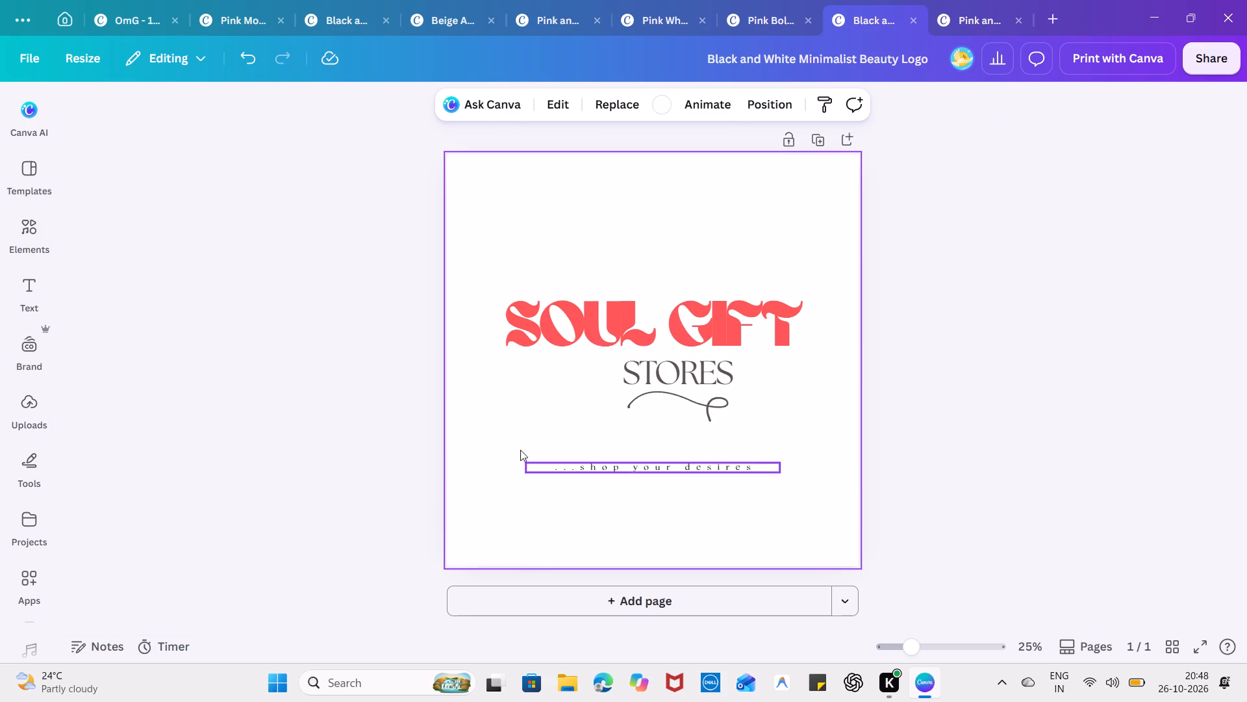
Give the SOUL GIFT wordmark a custom solid pink text colour, #FF57CB, after trying other hues.
click(652, 346)
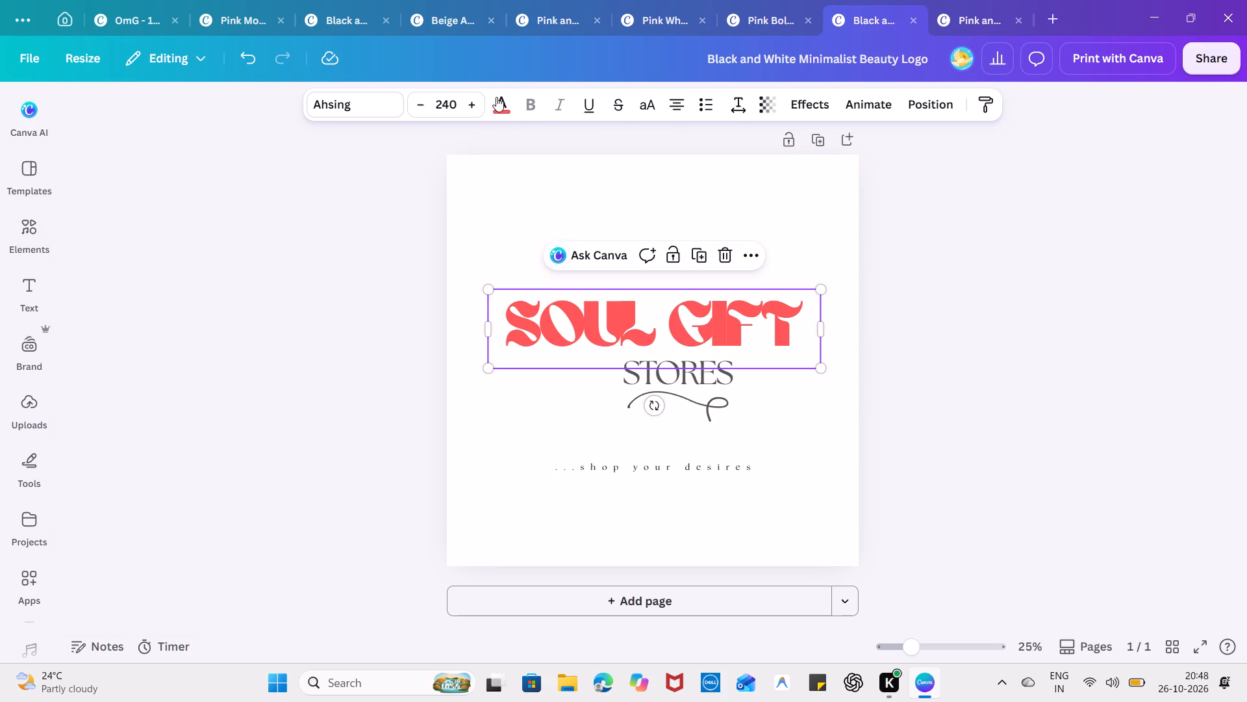
click(503, 100)
click(89, 263)
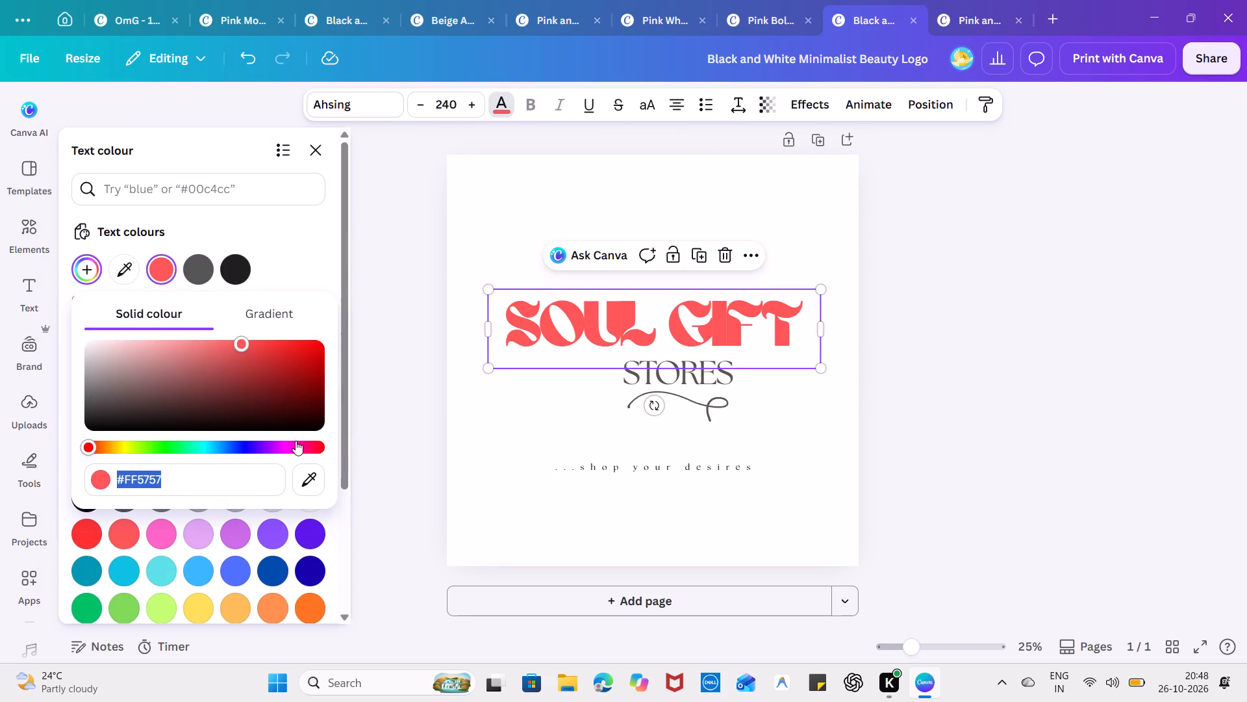
click(284, 445)
drag(274, 446, 163, 437)
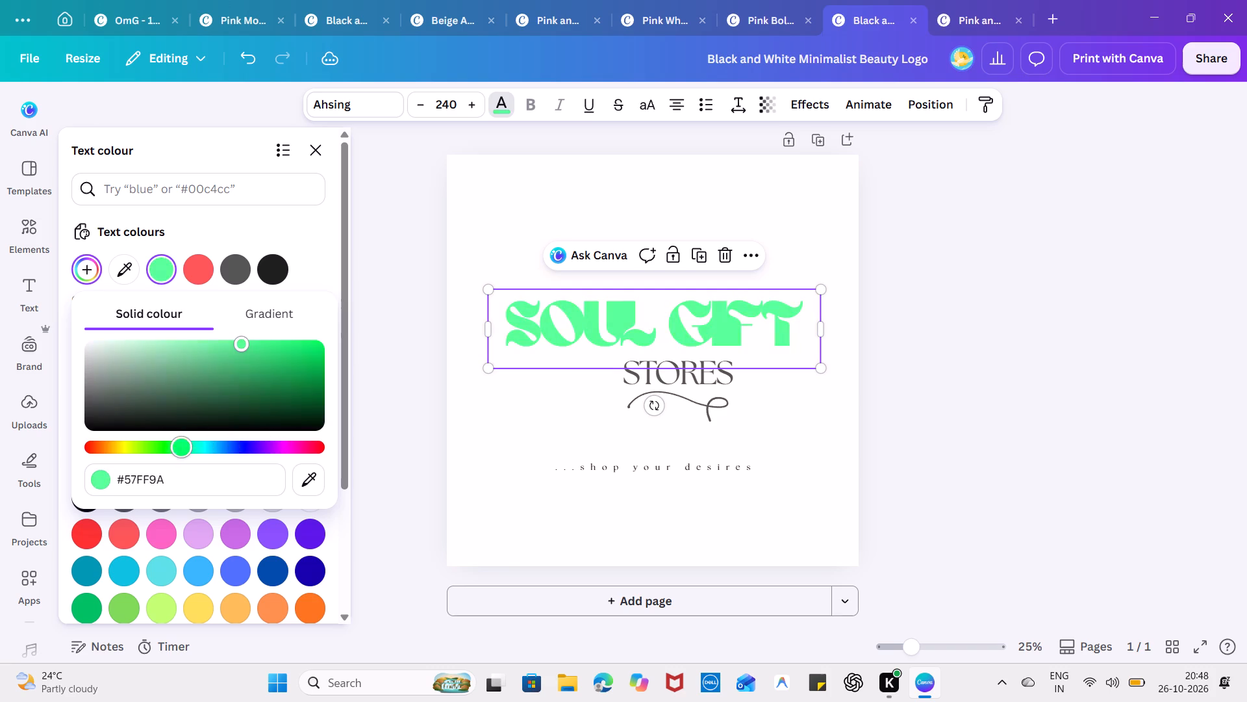
drag(163, 437, 72, 452)
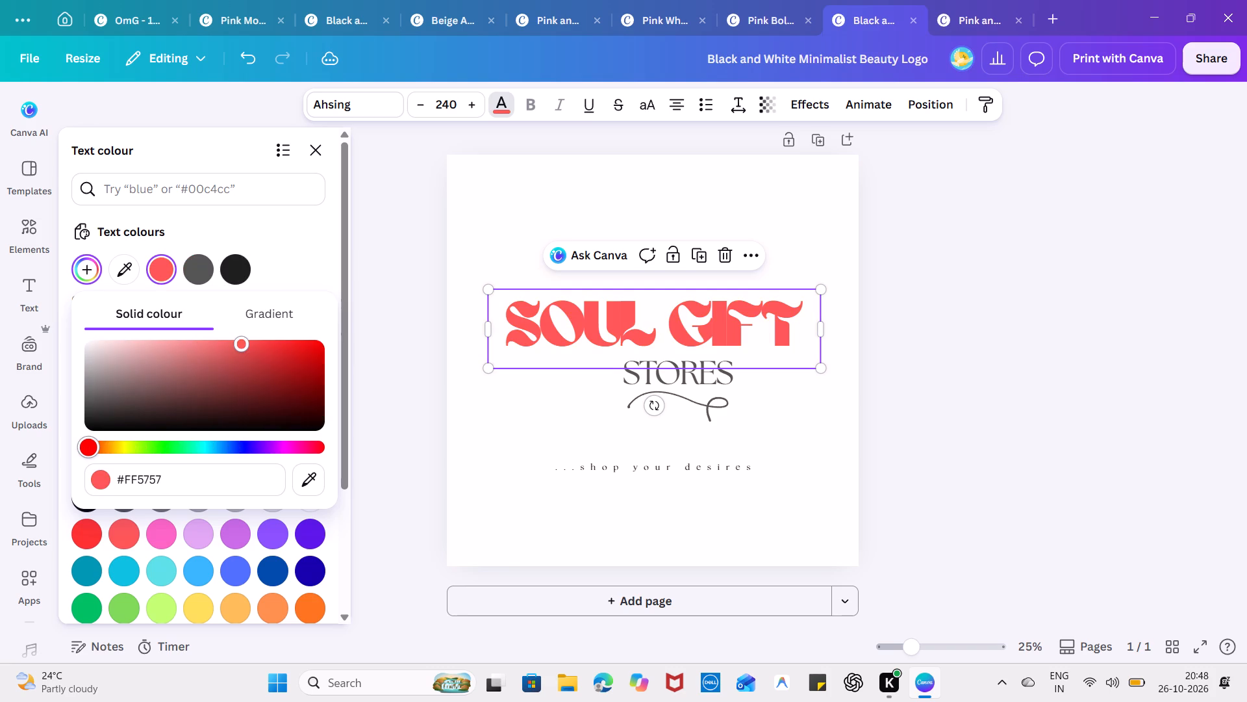
drag(72, 452, 120, 443)
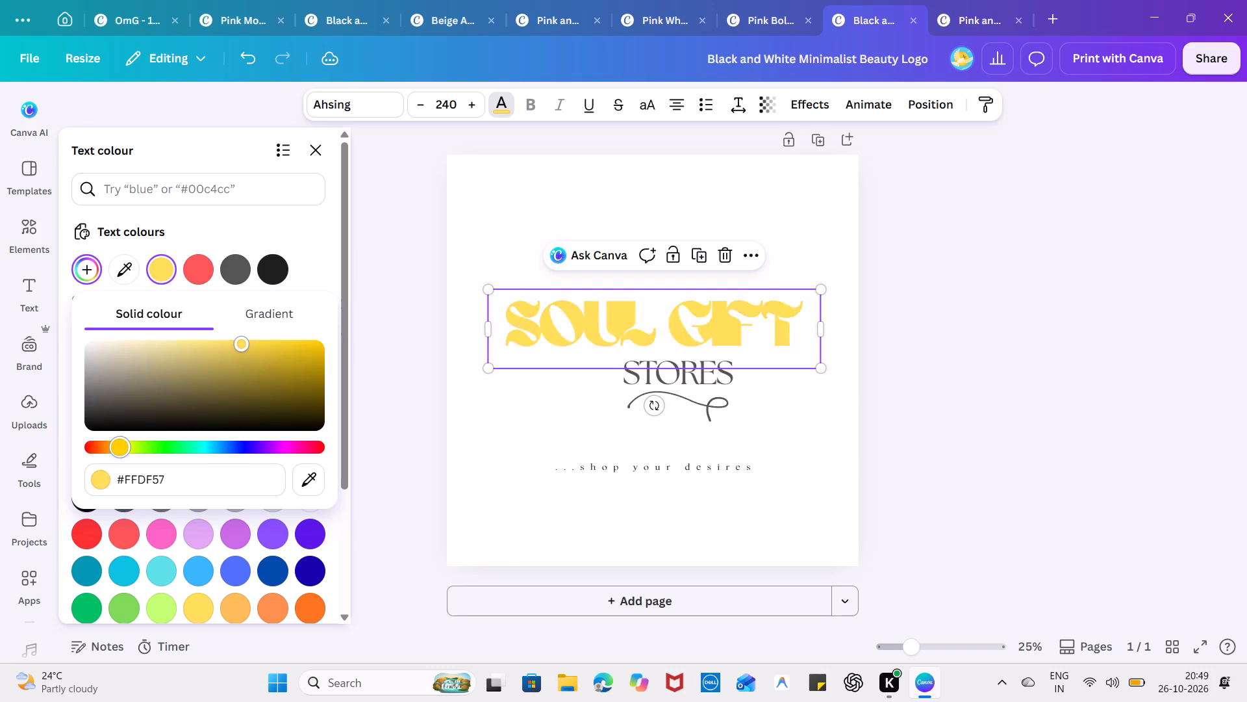
drag(120, 443, 272, 428)
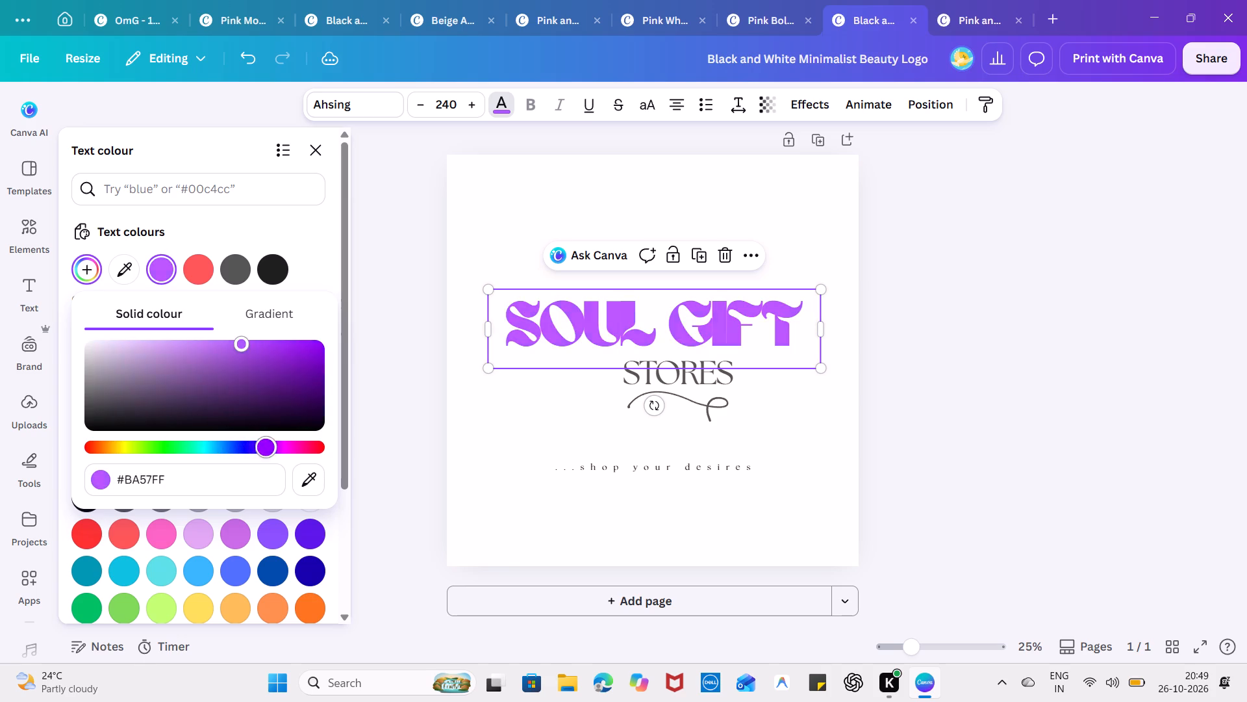
drag(272, 428, 276, 413)
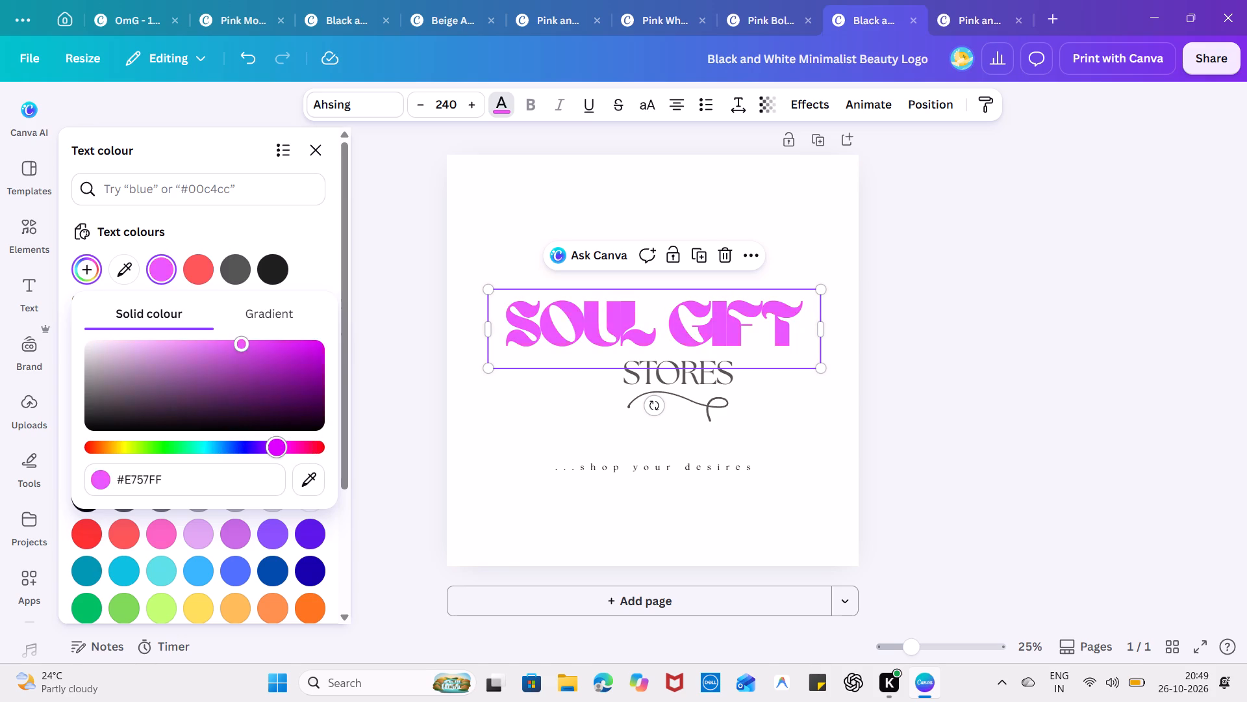
drag(276, 413, 299, 417)
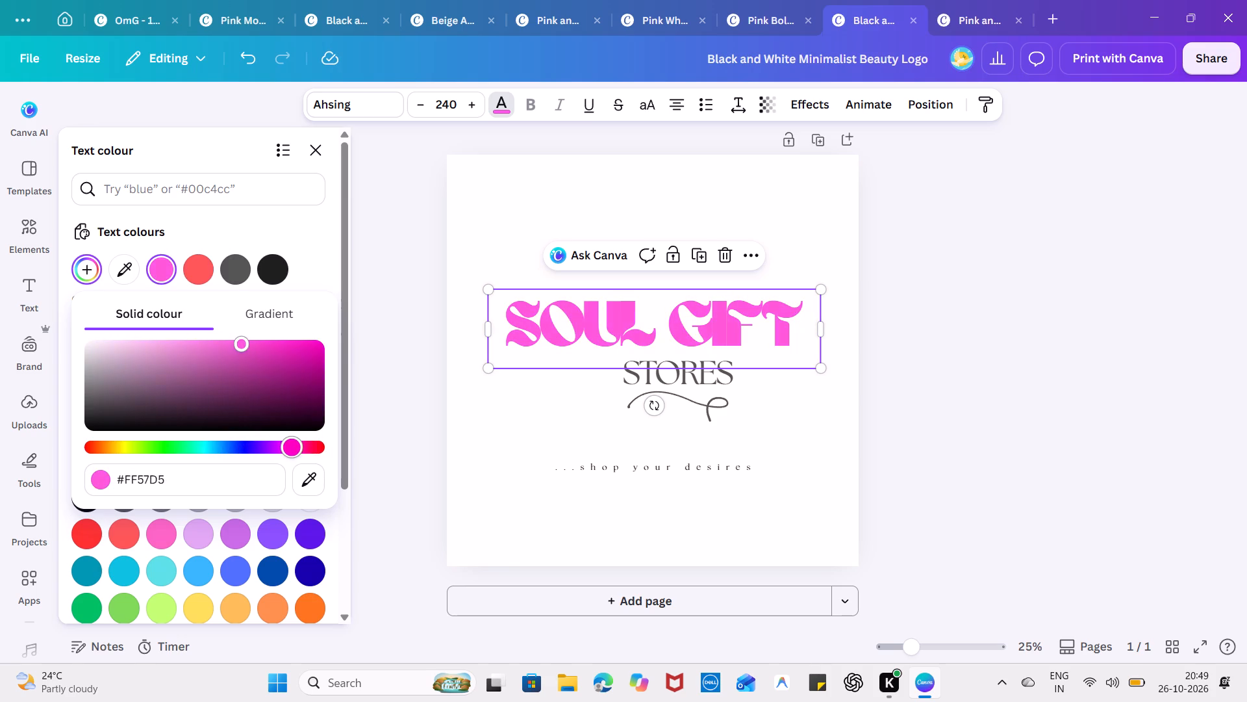
drag(299, 417, 295, 415)
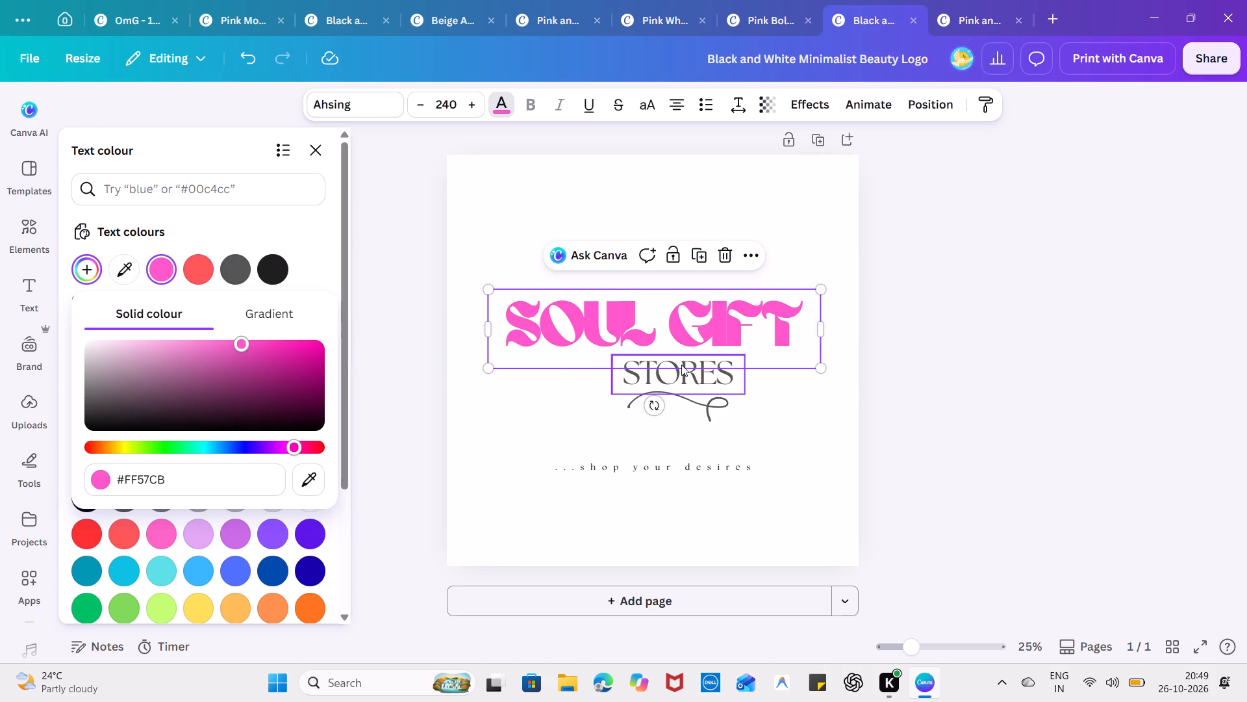
Cut the hex code #FF8FA4 from the SOUL text's colour in the Pink Bold Typography Gift Shop Logo design.
click(684, 371)
click(749, 11)
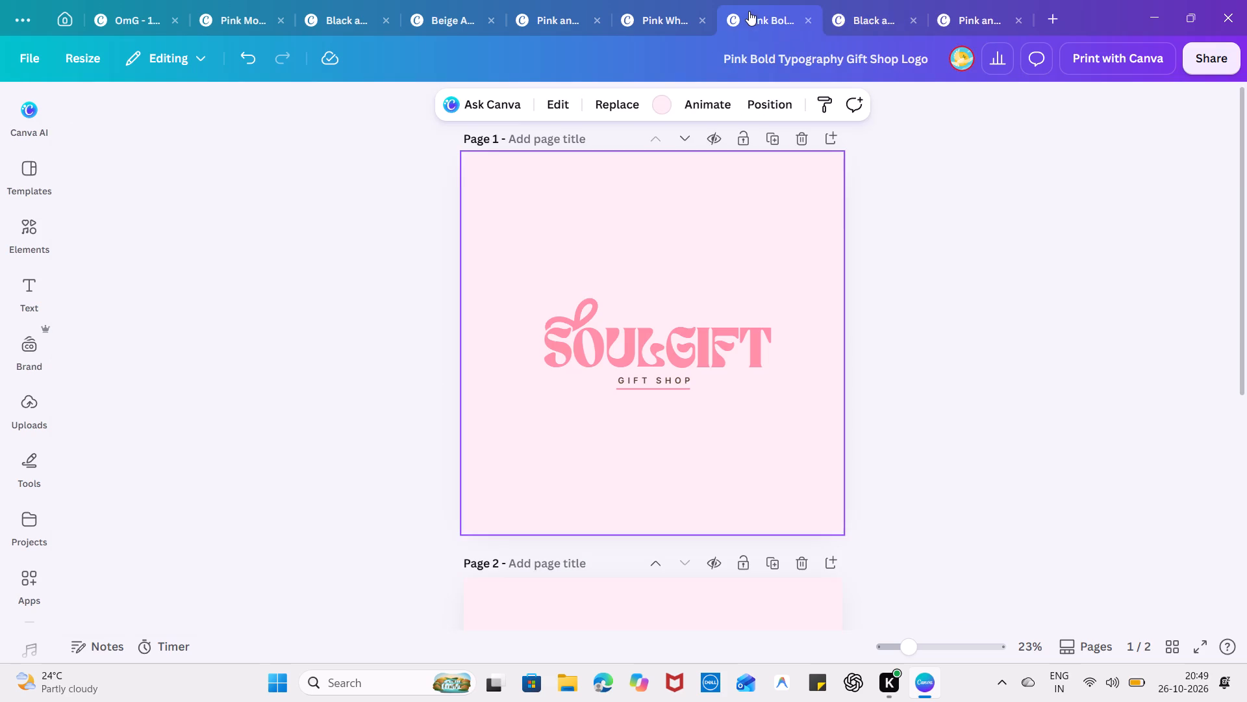
click(671, 348)
click(626, 349)
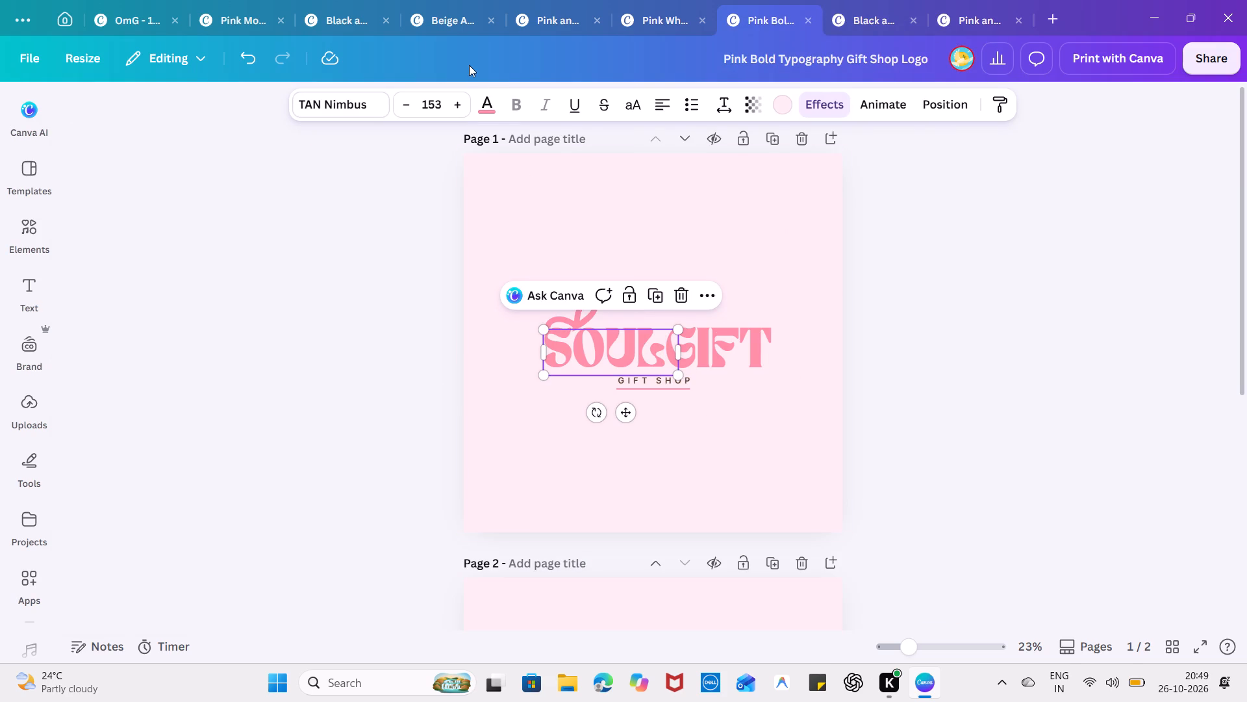
click(486, 97)
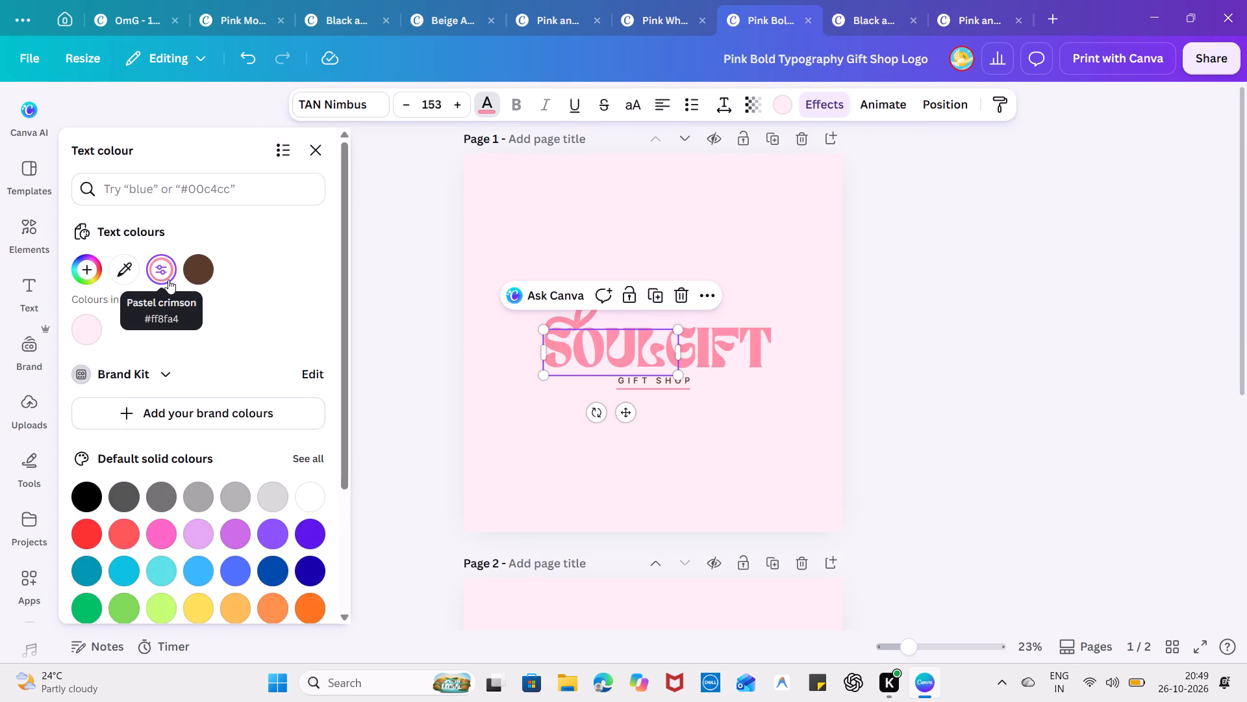
click(160, 275)
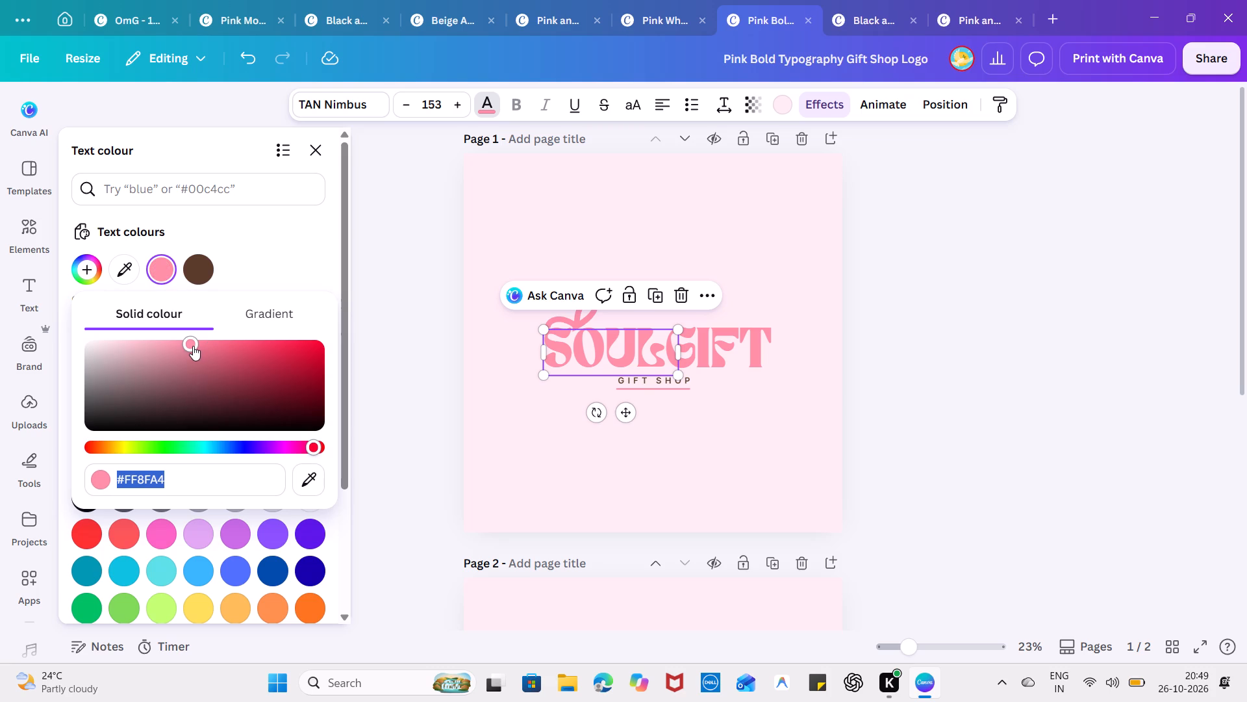
click(199, 473)
drag(194, 475, 95, 471)
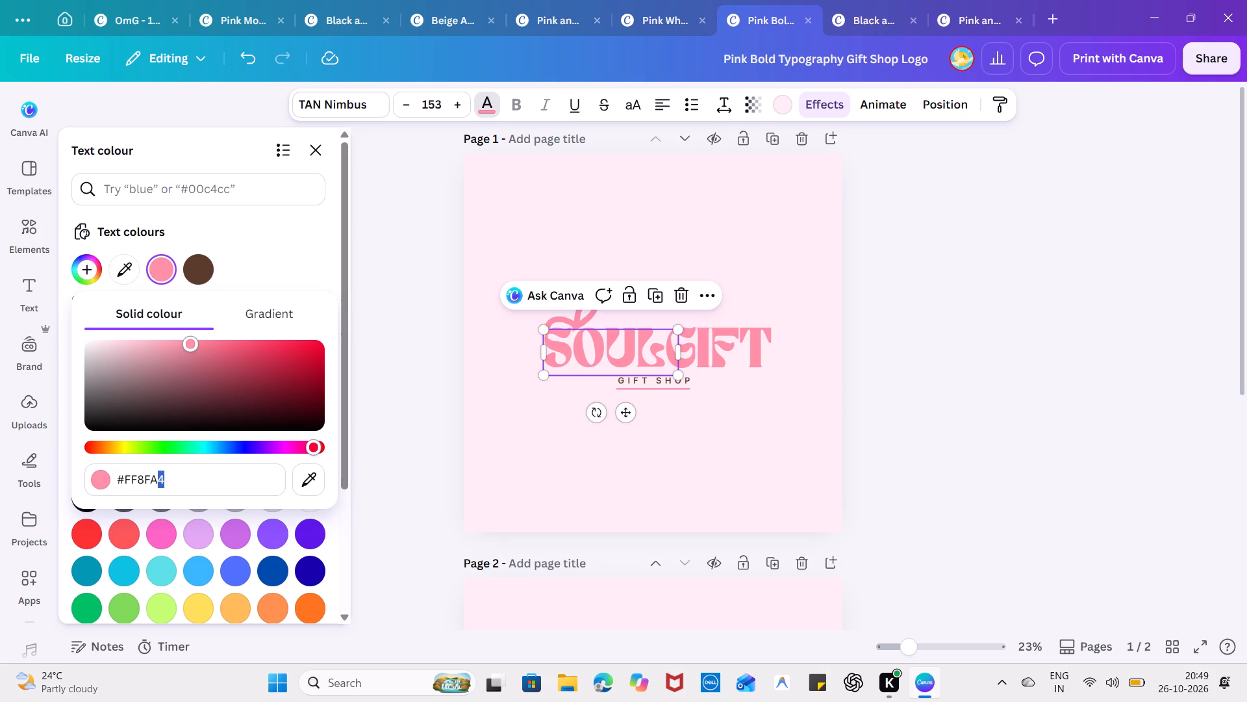
drag(95, 471, 95, 471)
key(ctrl+x)
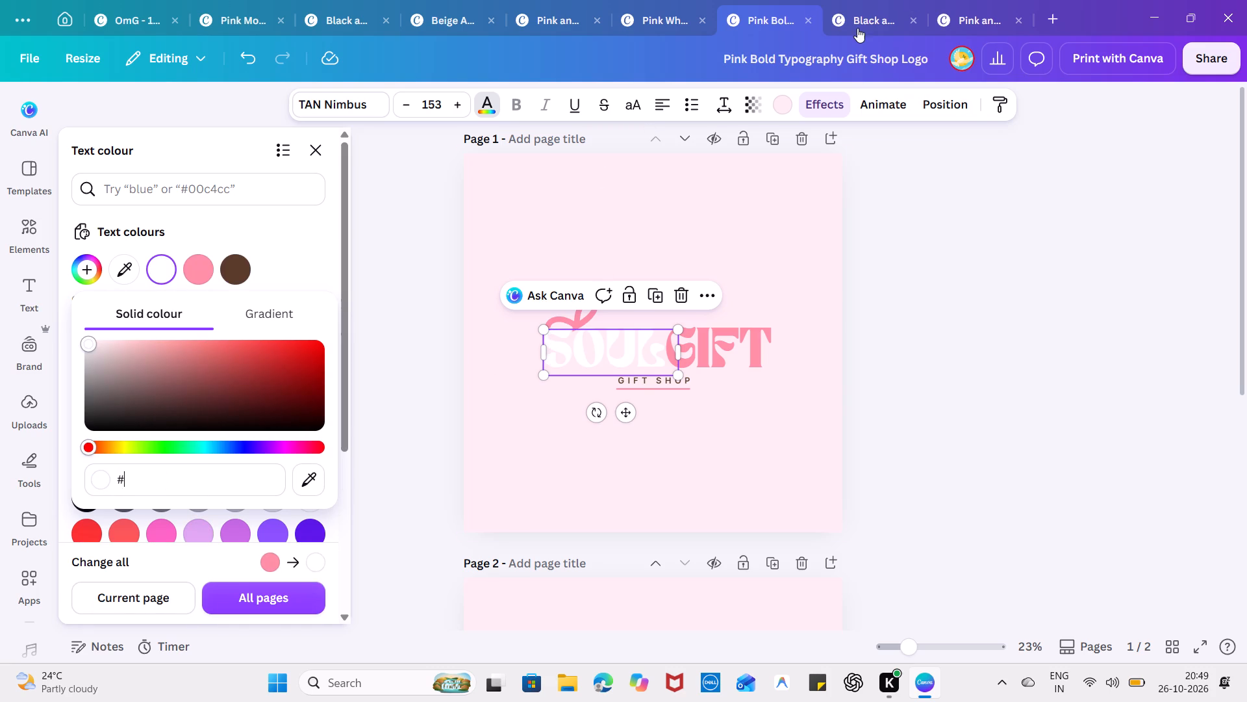
Set the SOUL GIFT wordmark's text colour to #FF8FA4 in the Black and White Minimalist Beauty Logo design.
click(857, 28)
double_click(794, 331)
double_click(794, 331)
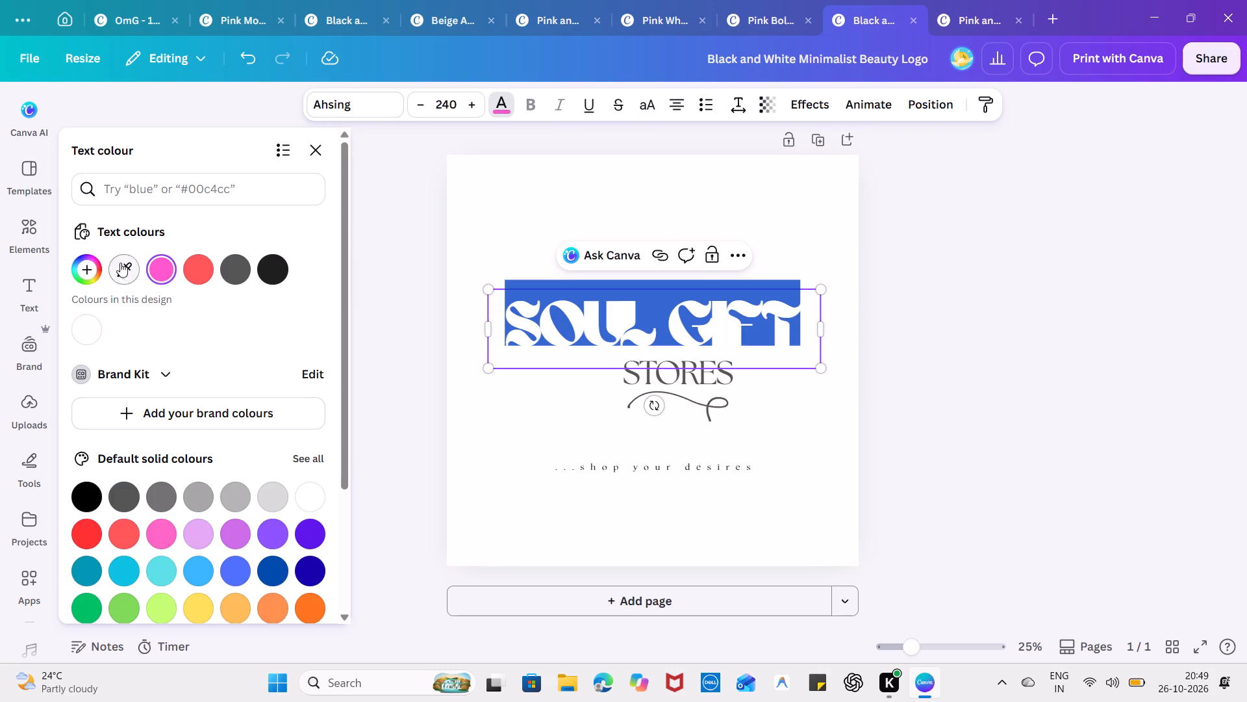
click(99, 265)
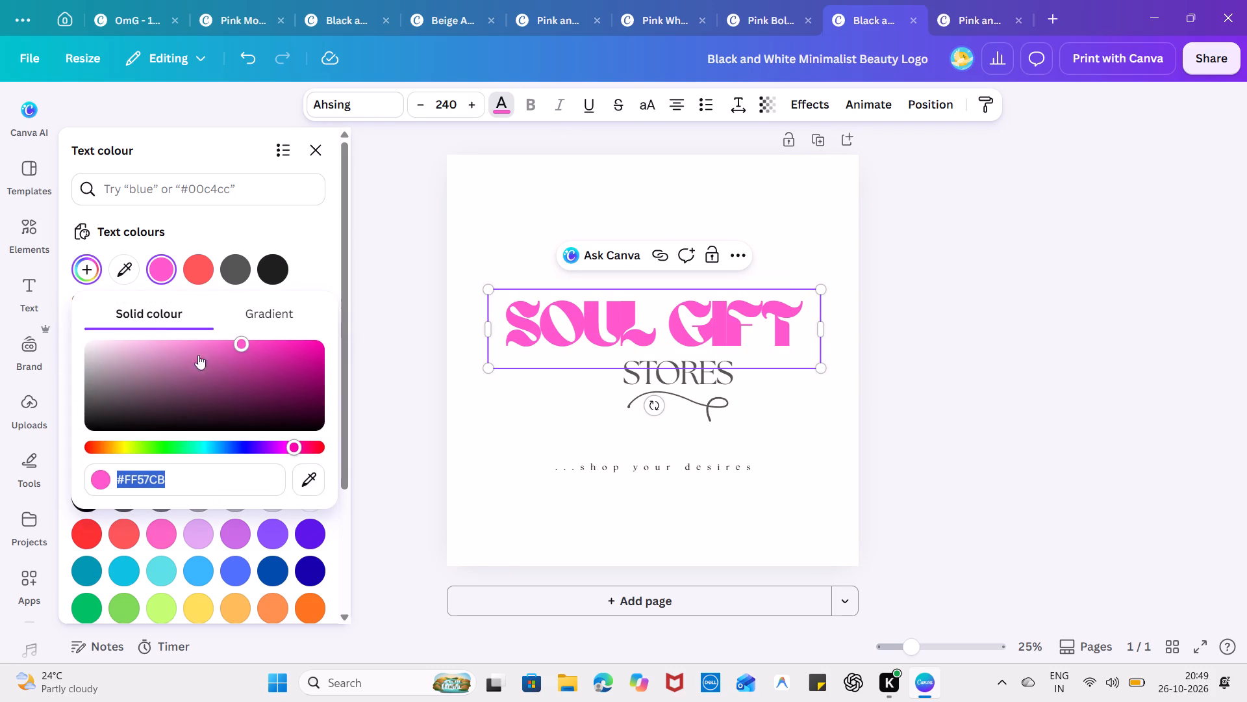
click(194, 469)
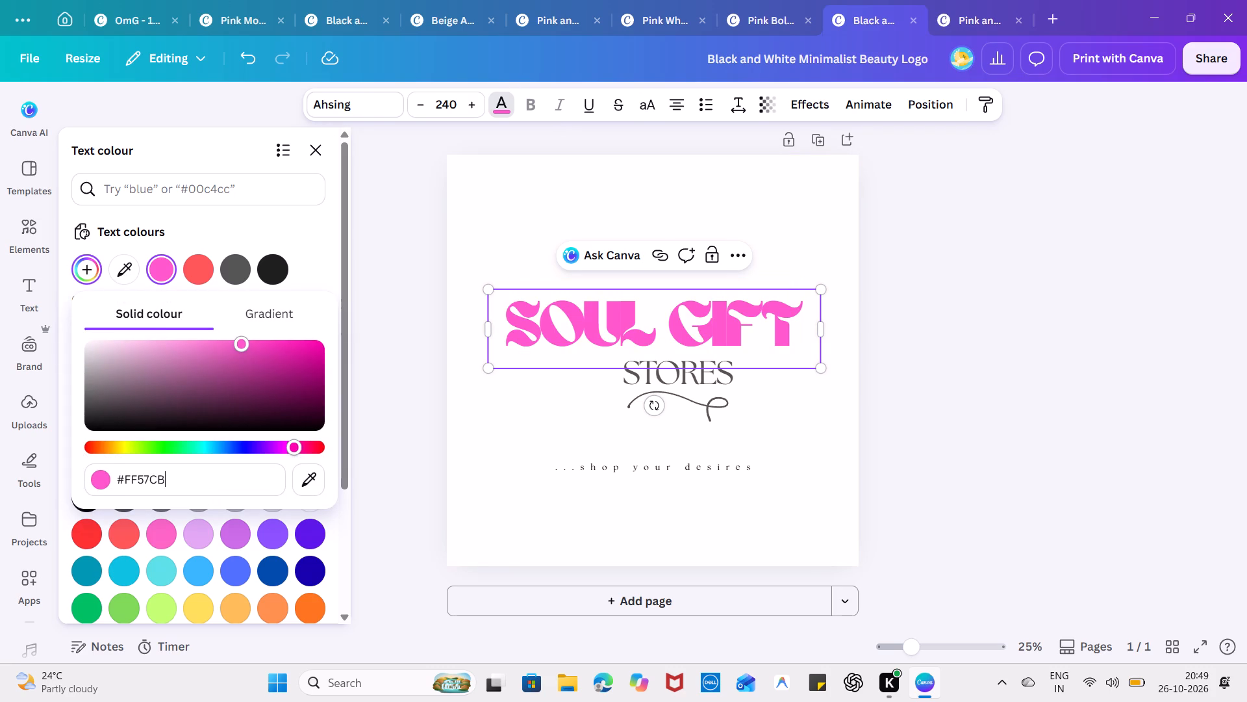
ctrl+drag(194, 469, 109, 467)
key(ctrl+v)
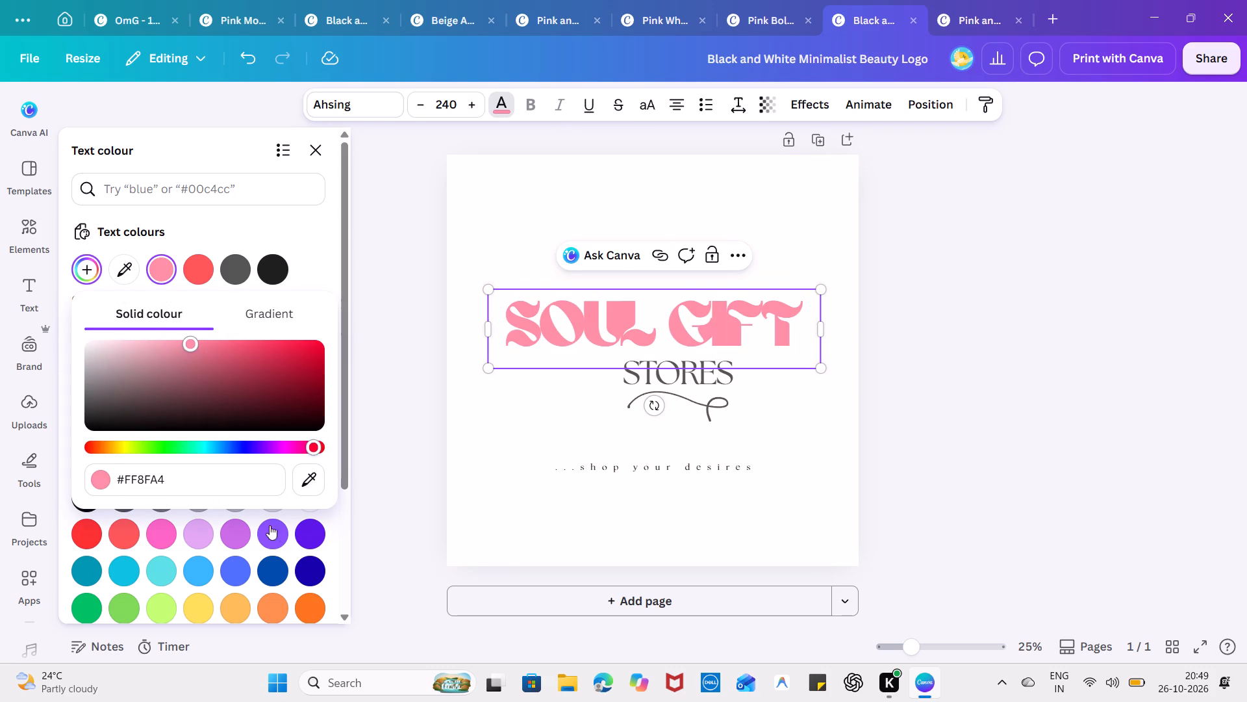
click(701, 486)
Shift the STORES text slightly left beneath the SOUL GIFT wordmark.
drag(690, 378, 681, 378)
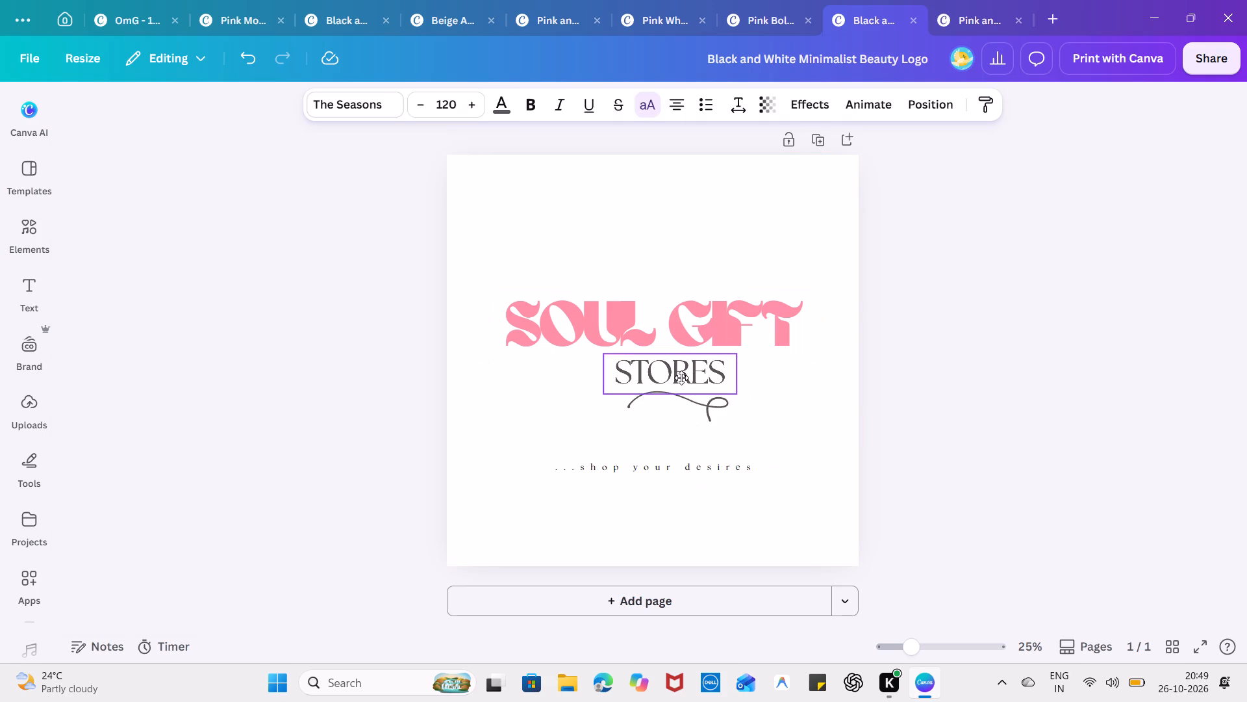
drag(681, 378, 676, 378)
click(779, 432)
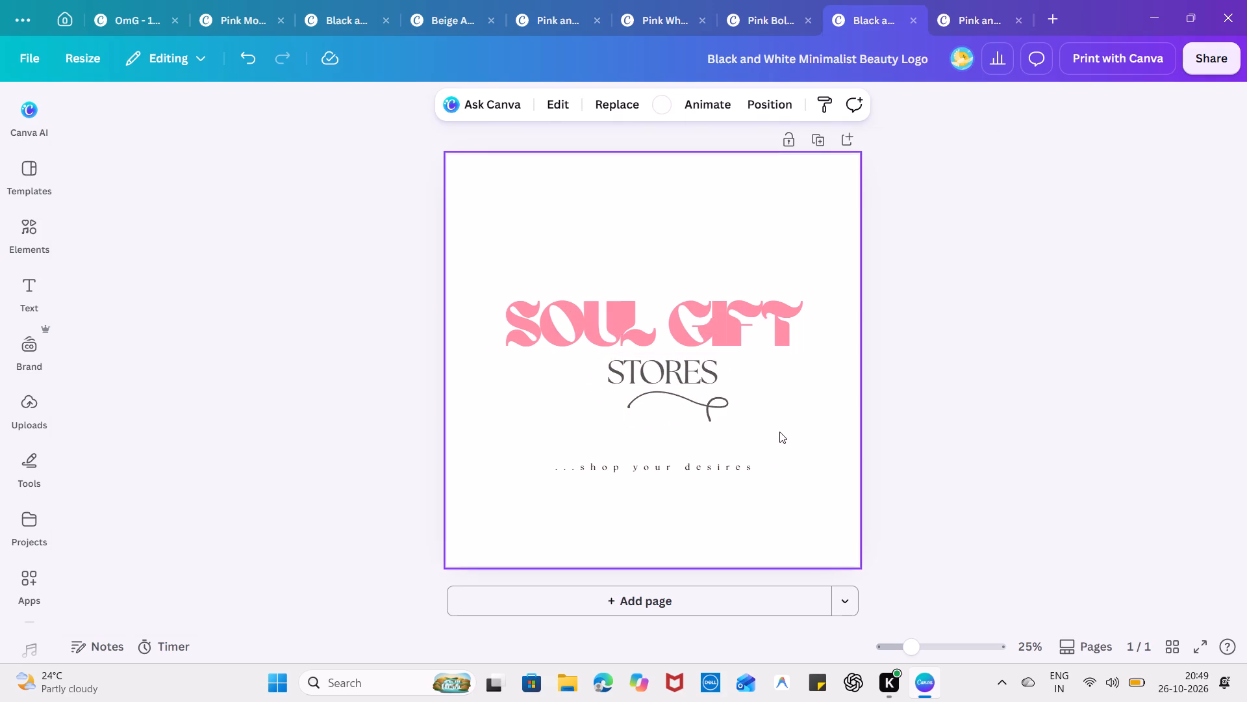
Remove the I from GIFT in the wordmark after trying a space, an o and a lowercase i there.
double_click(765, 274)
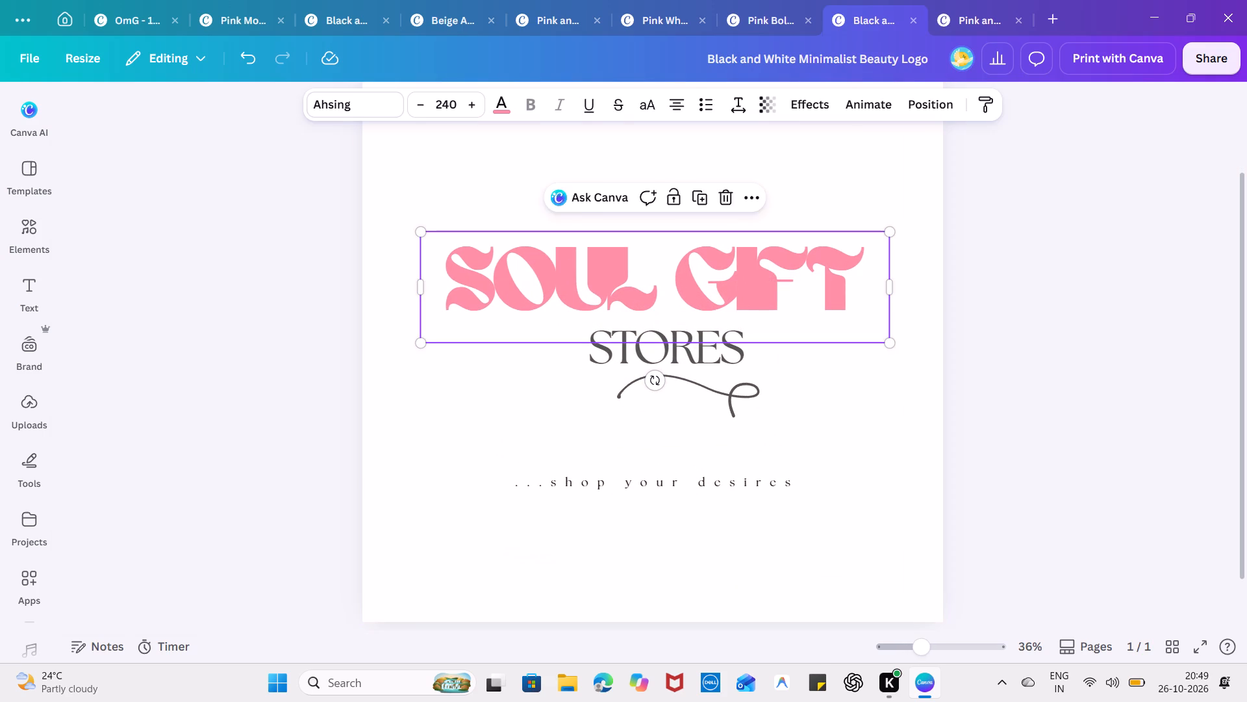
key(space)
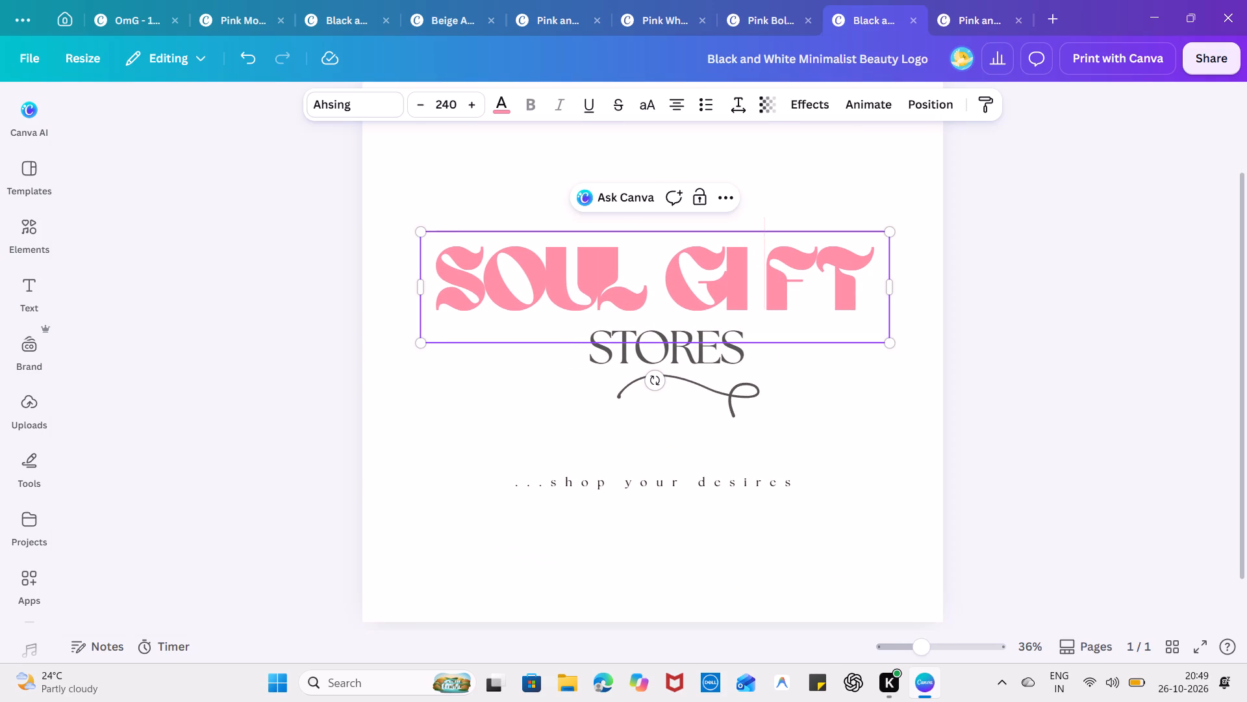
key(BackSpace)
key(BackSpace)
key(o)
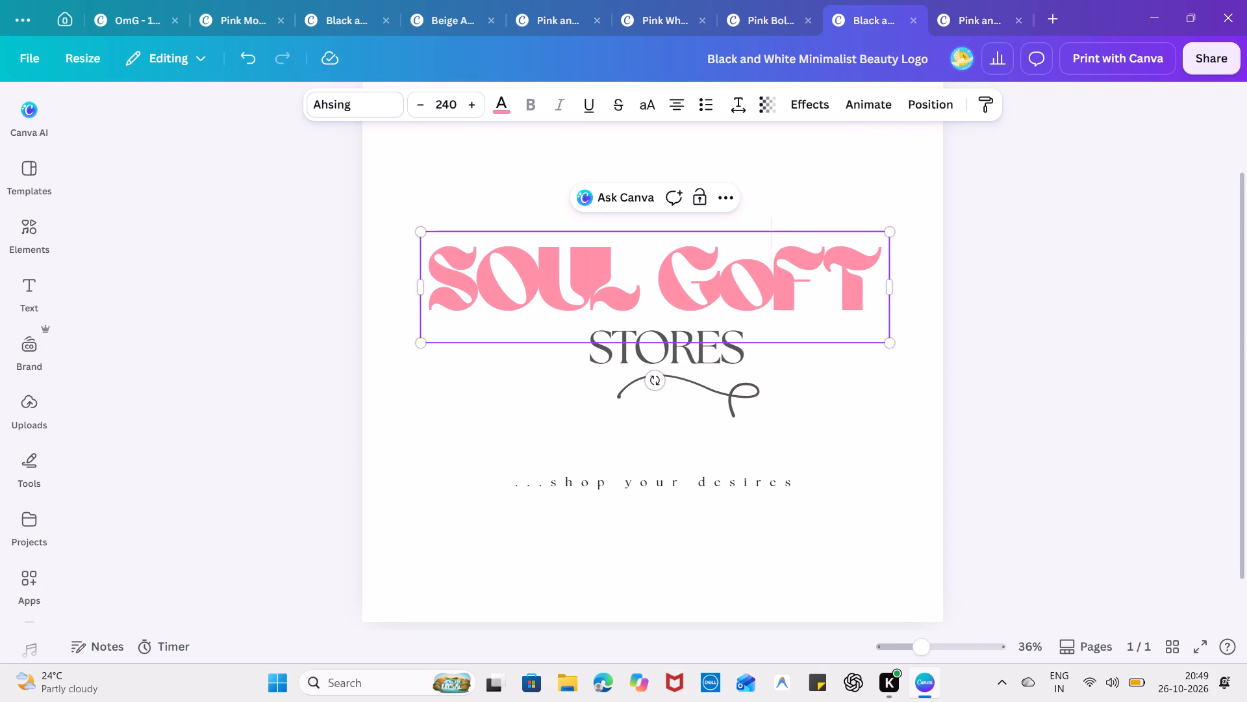
key(BackSpace)
key(i)
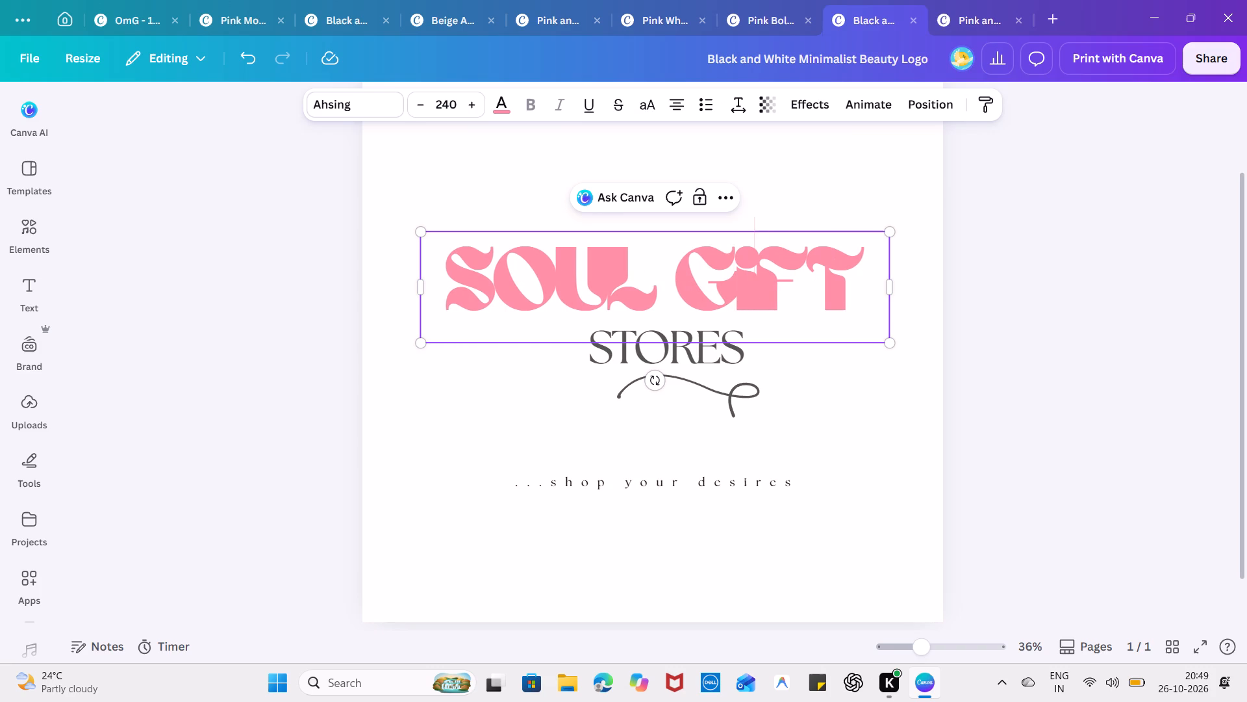
click(770, 276)
key(ctrl+z)
key(ctrl+z)
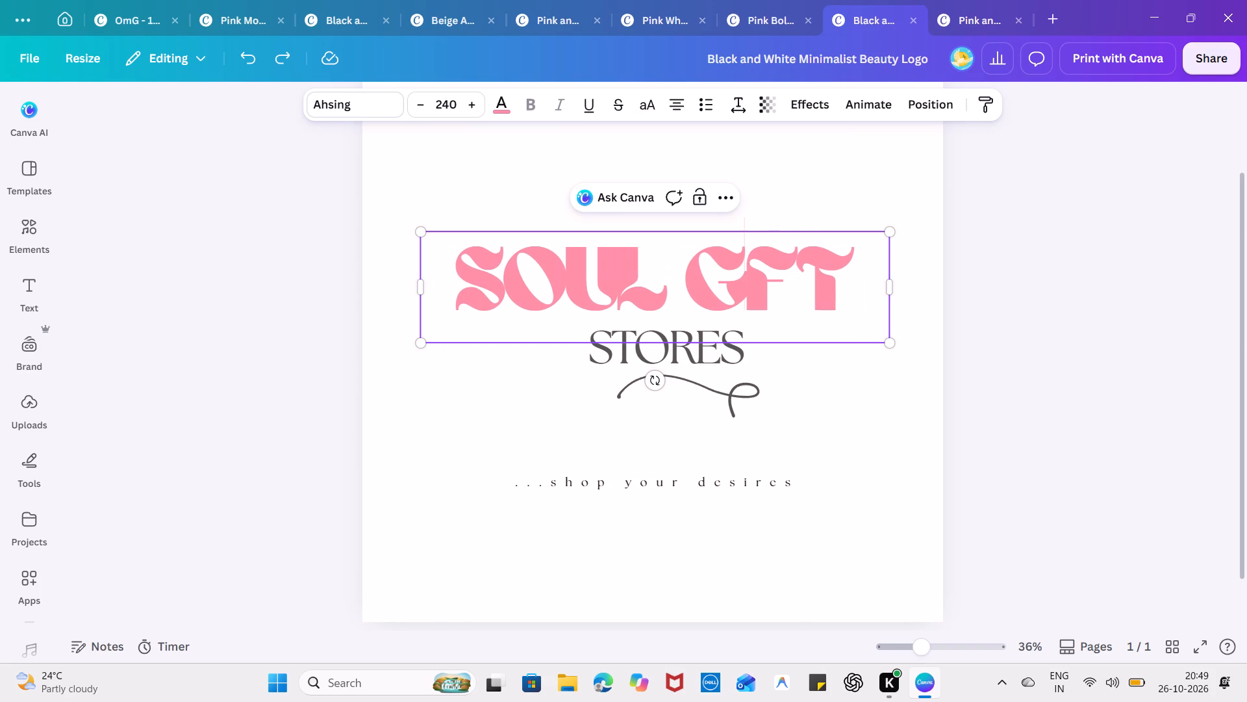
click(1023, 305)
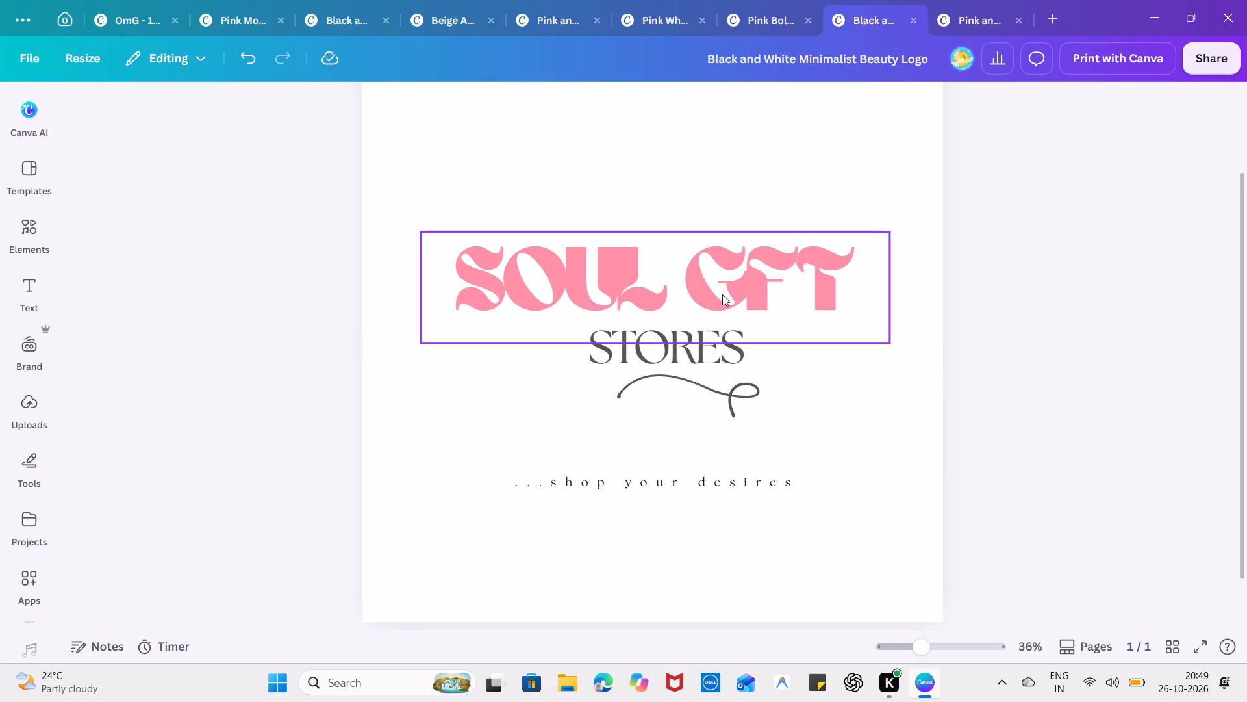
Replace the STORES text beneath the wordmark with GIFTS.
click(634, 275)
double_click(688, 369)
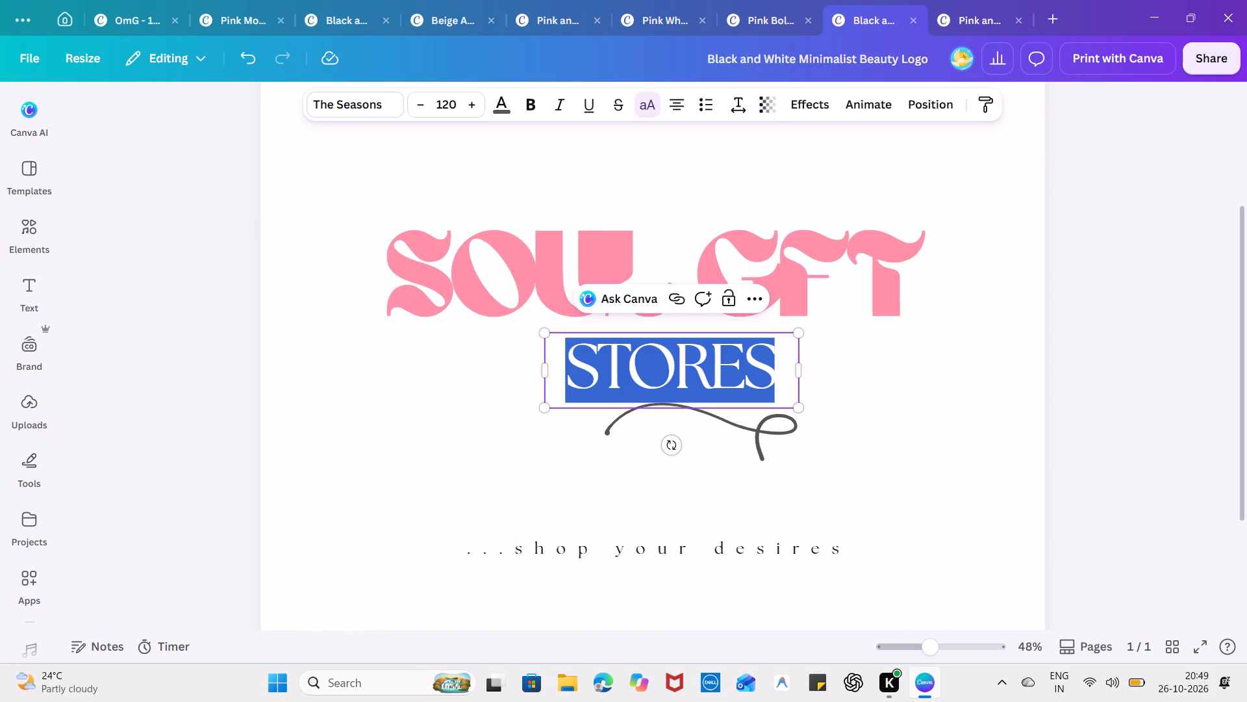
text(Gify)
key(BackSpace)
text(ts)
click(751, 359)
drag(751, 359, 605, 354)
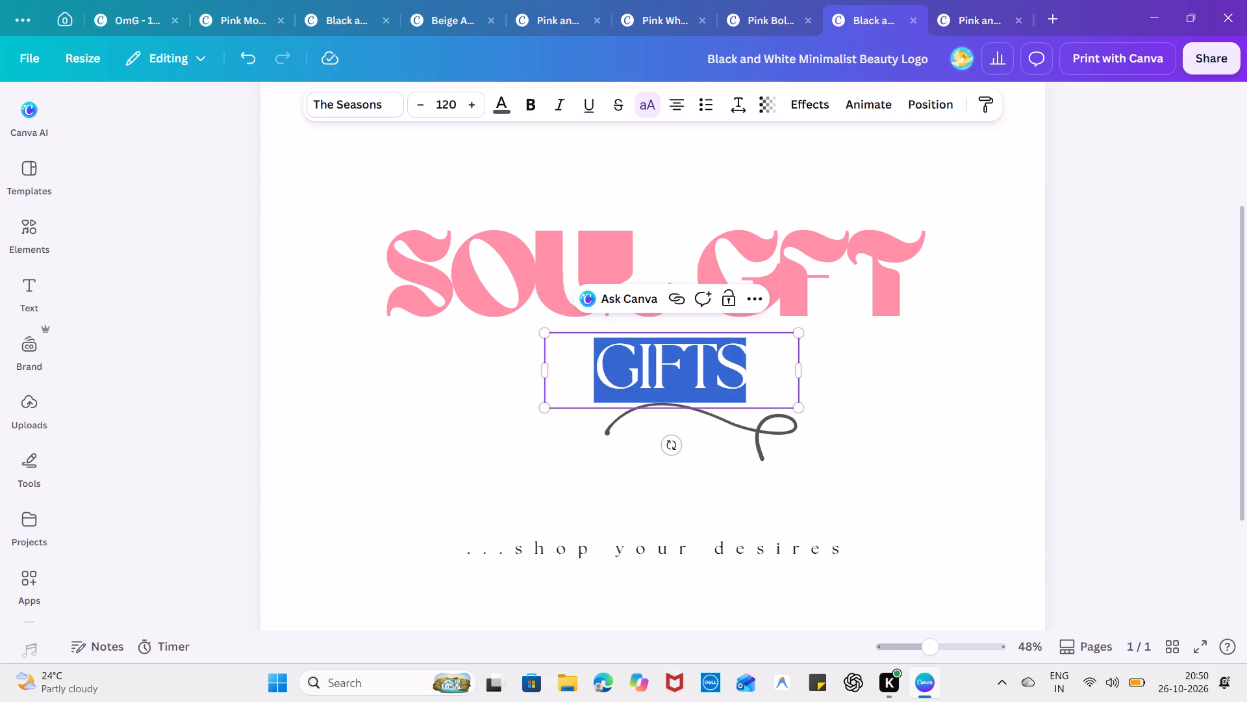
click(825, 409)
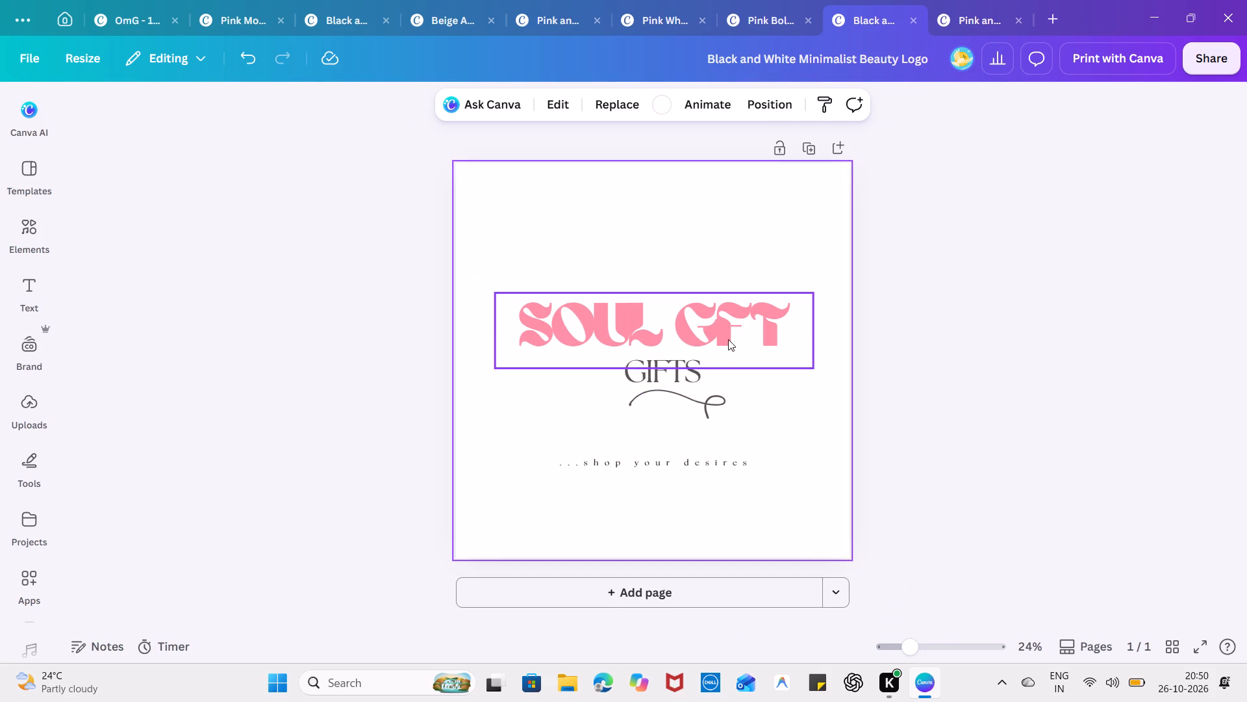
Browse the gift shop logo templates and review the Pink and Burgundy Modern Cosmetics Logo, returning to the minimalist beauty design.
double_click(728, 339)
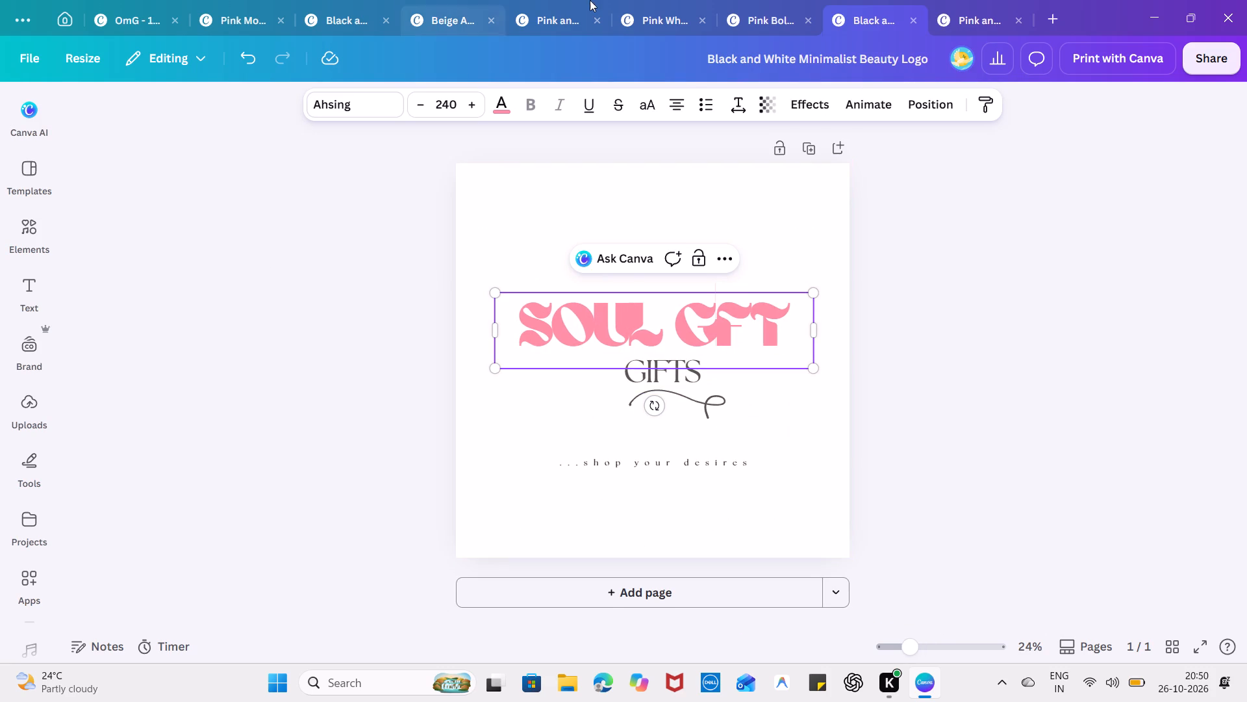
click(72, 22)
scroll(481, 378, down, 5)
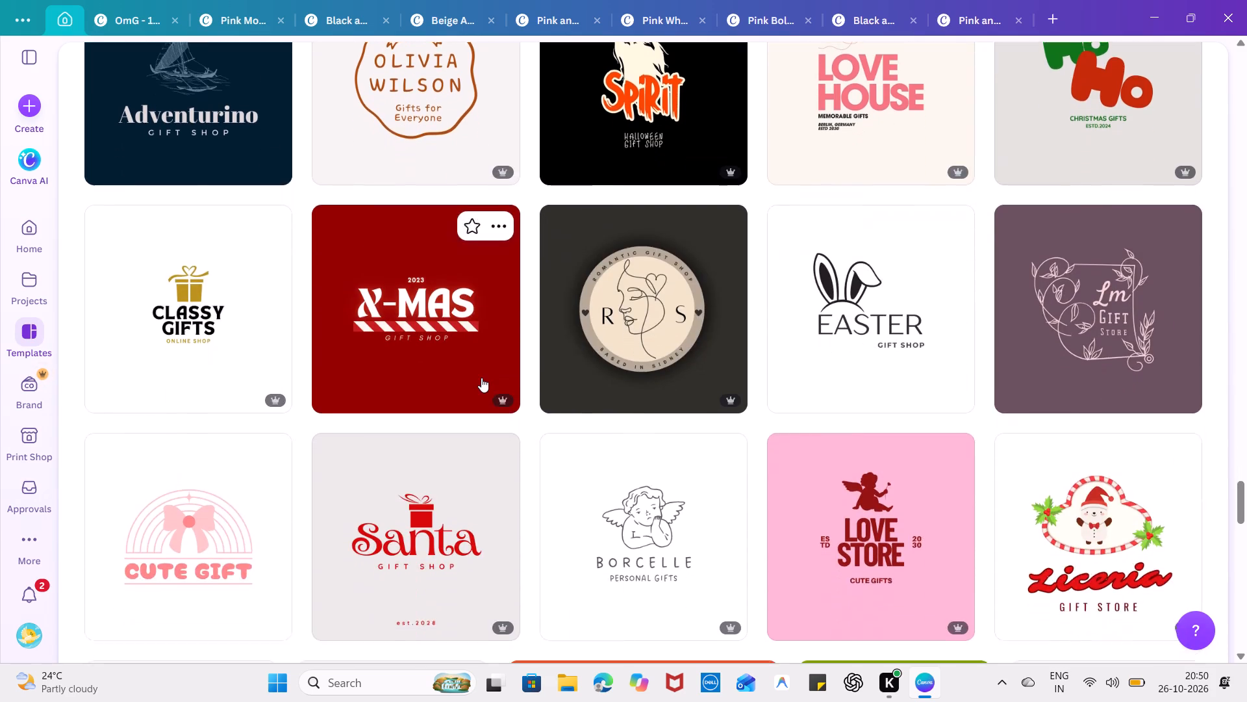
scroll(481, 378, down, 1)
click(961, 25)
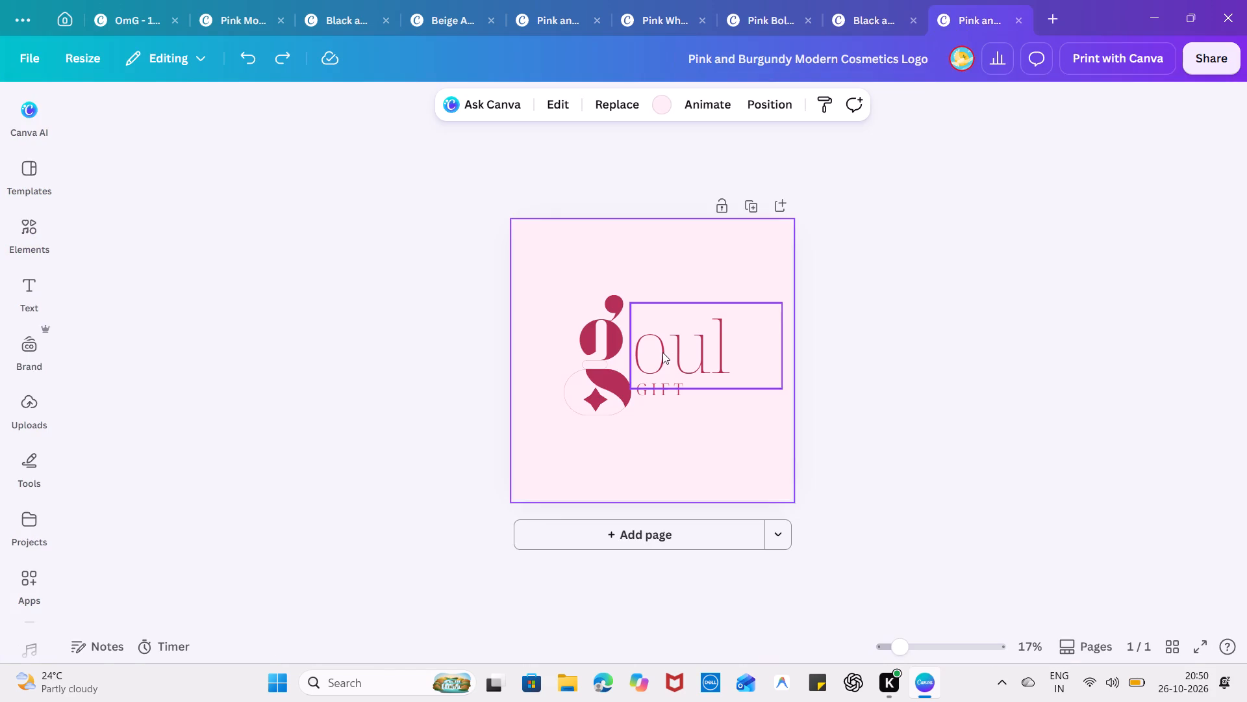
click(873, 8)
scroll(674, 368, down, 1)
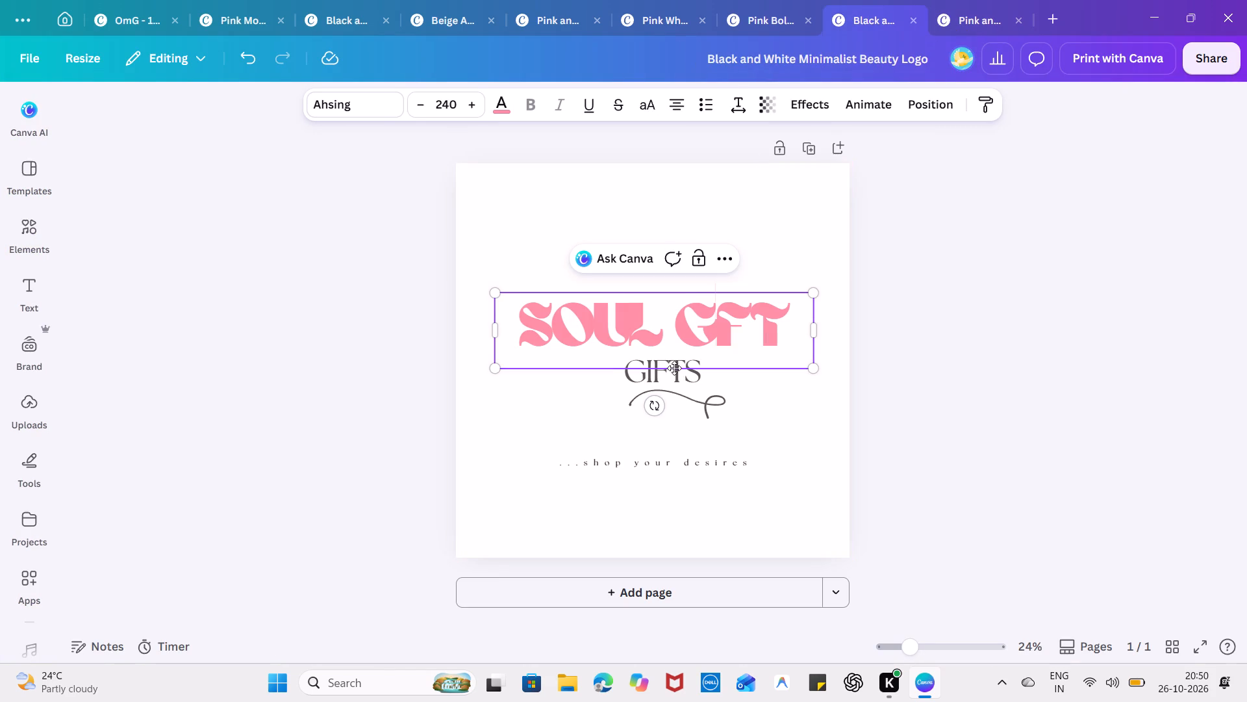
Delete the "...shop your desires" tagline from the logo.
click(687, 385)
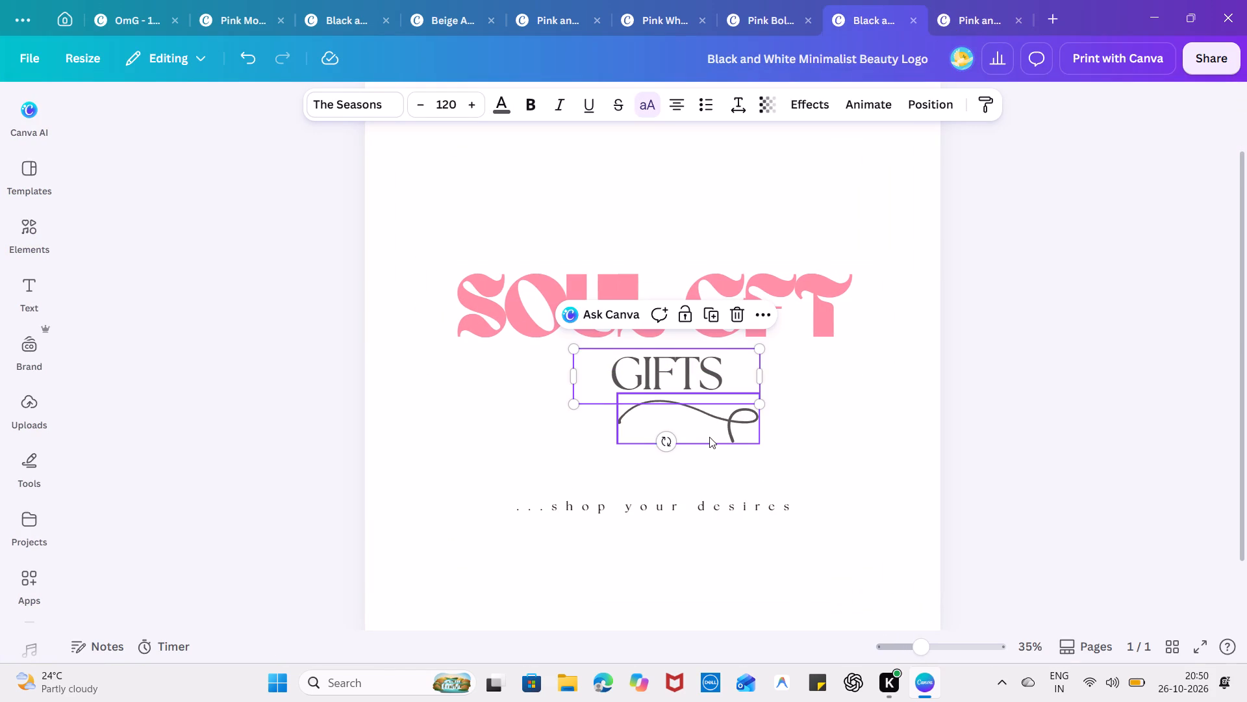
click(693, 461)
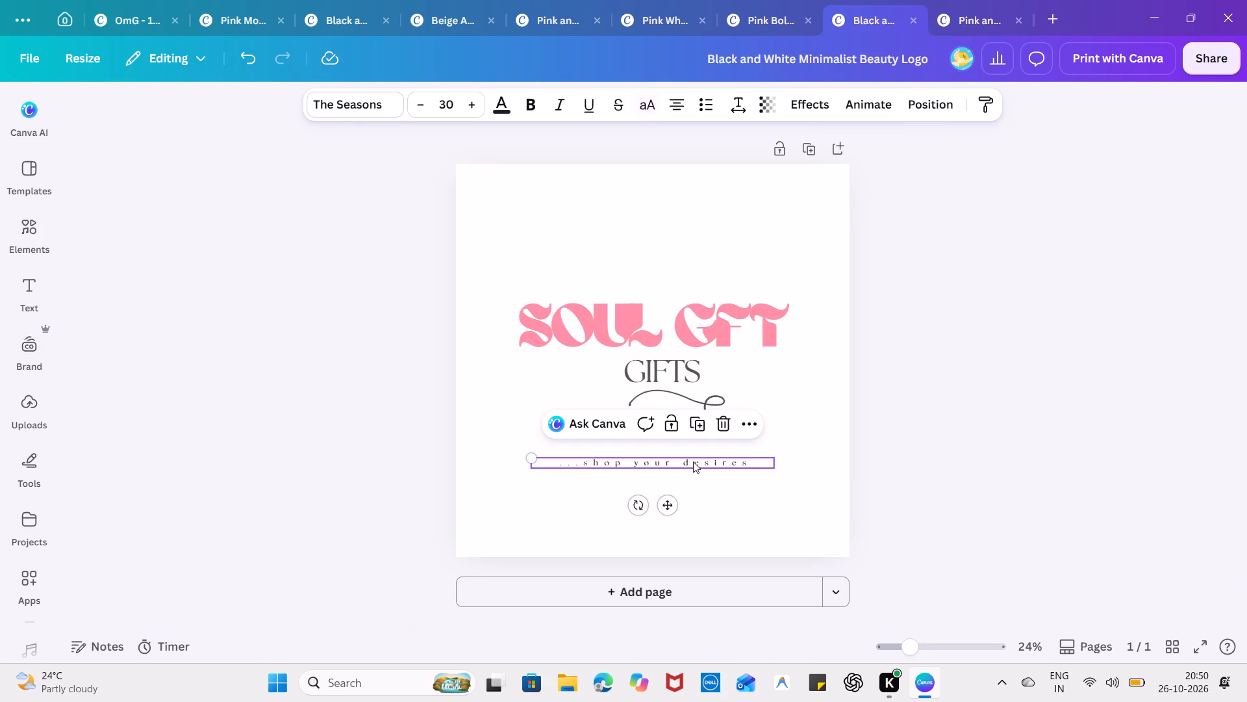
key(Delete)
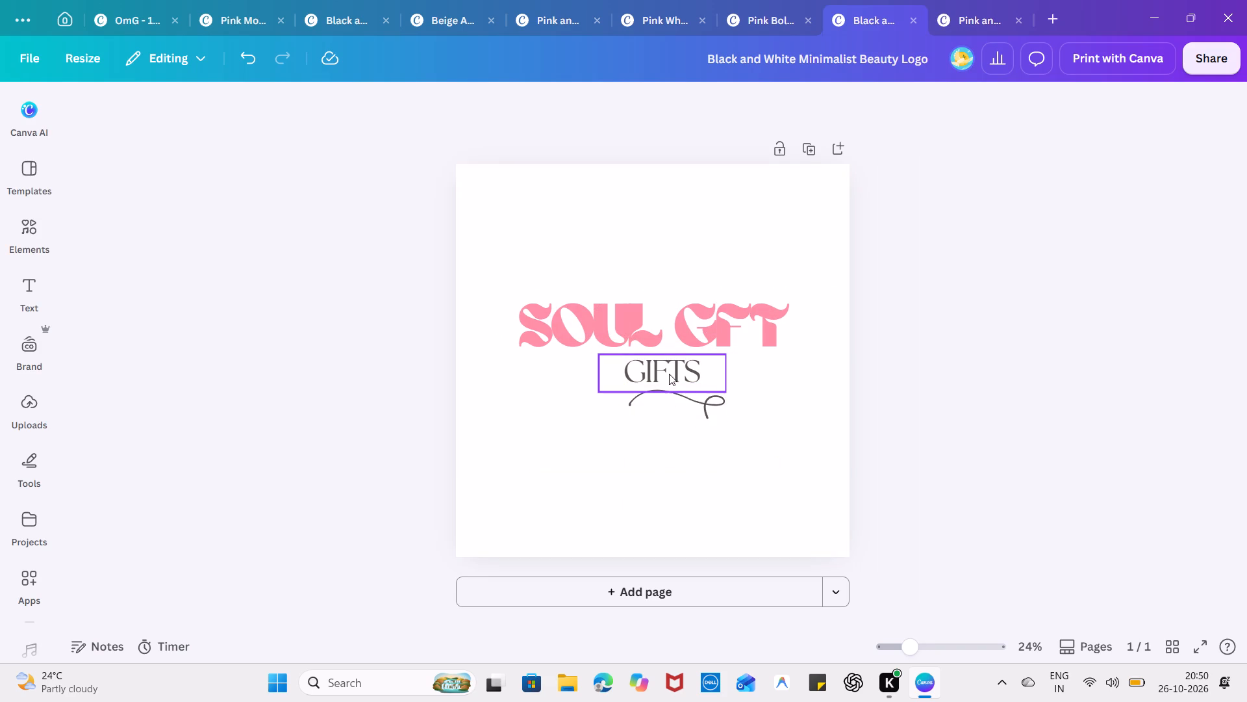
Copy the pink underline from the Pink Bold Typography Gift Shop Logo and place it directly beneath GIFTS in the minimalist beauty logo.
click(765, 27)
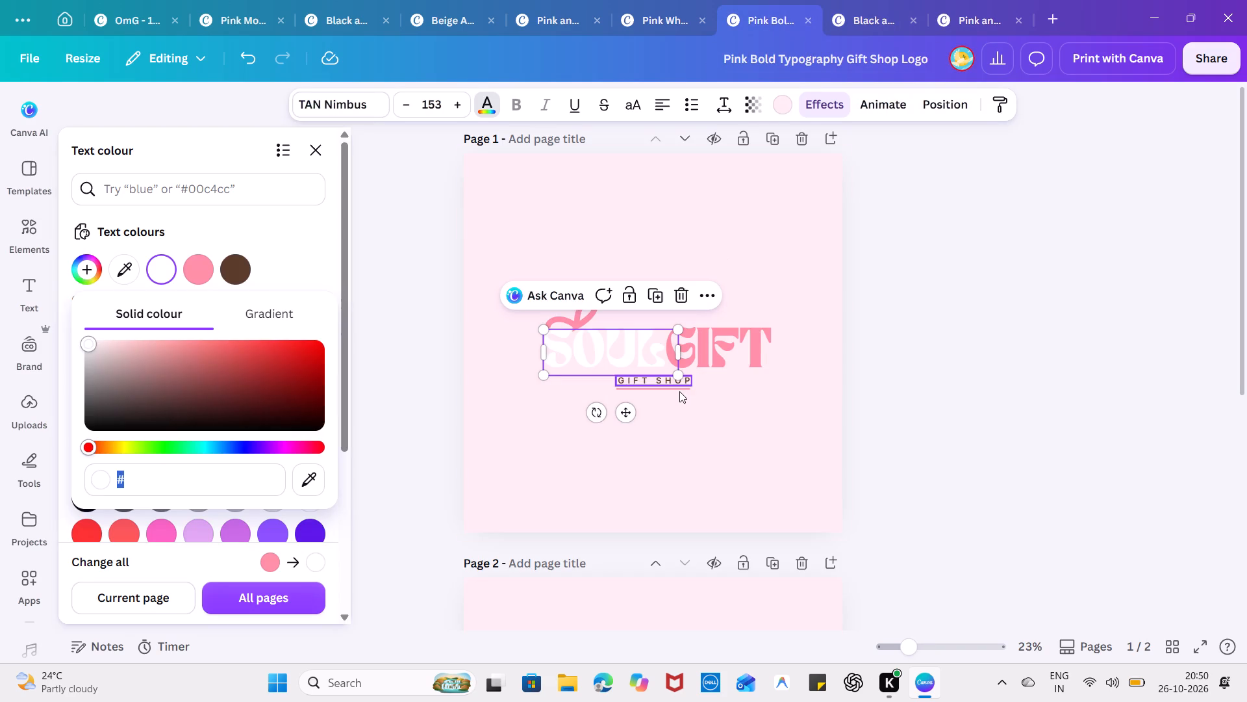
click(711, 378)
click(674, 380)
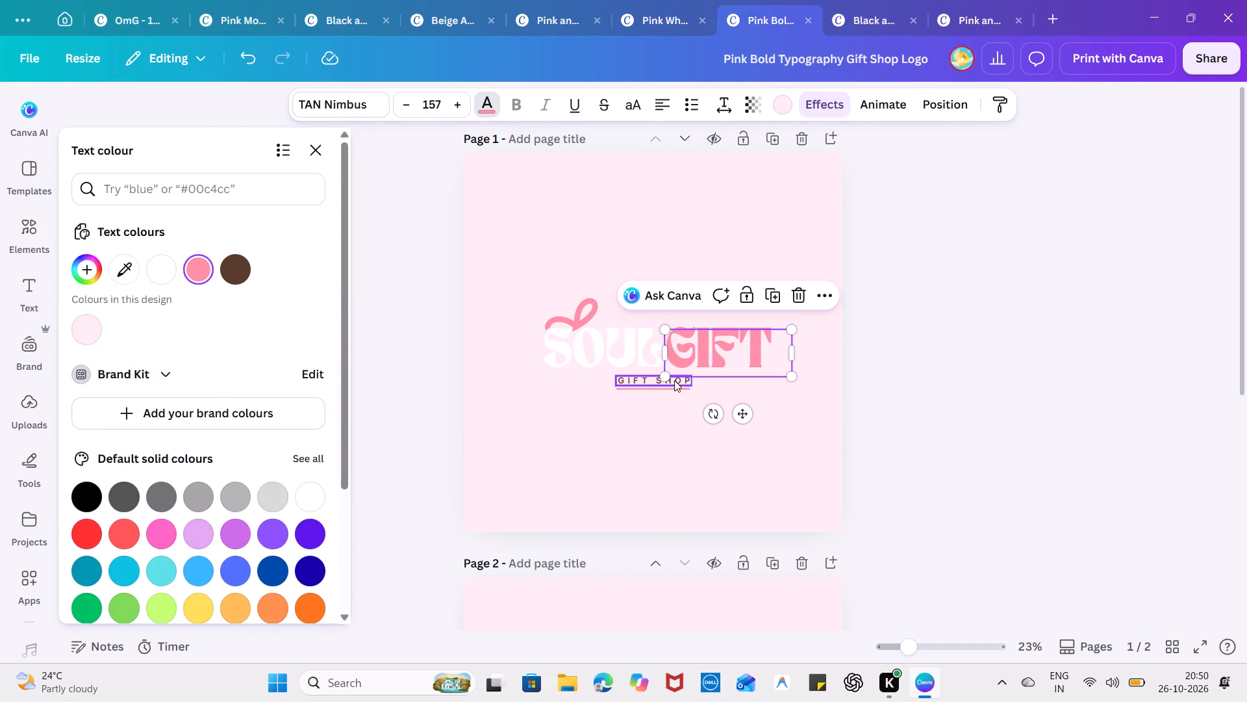
click(656, 391)
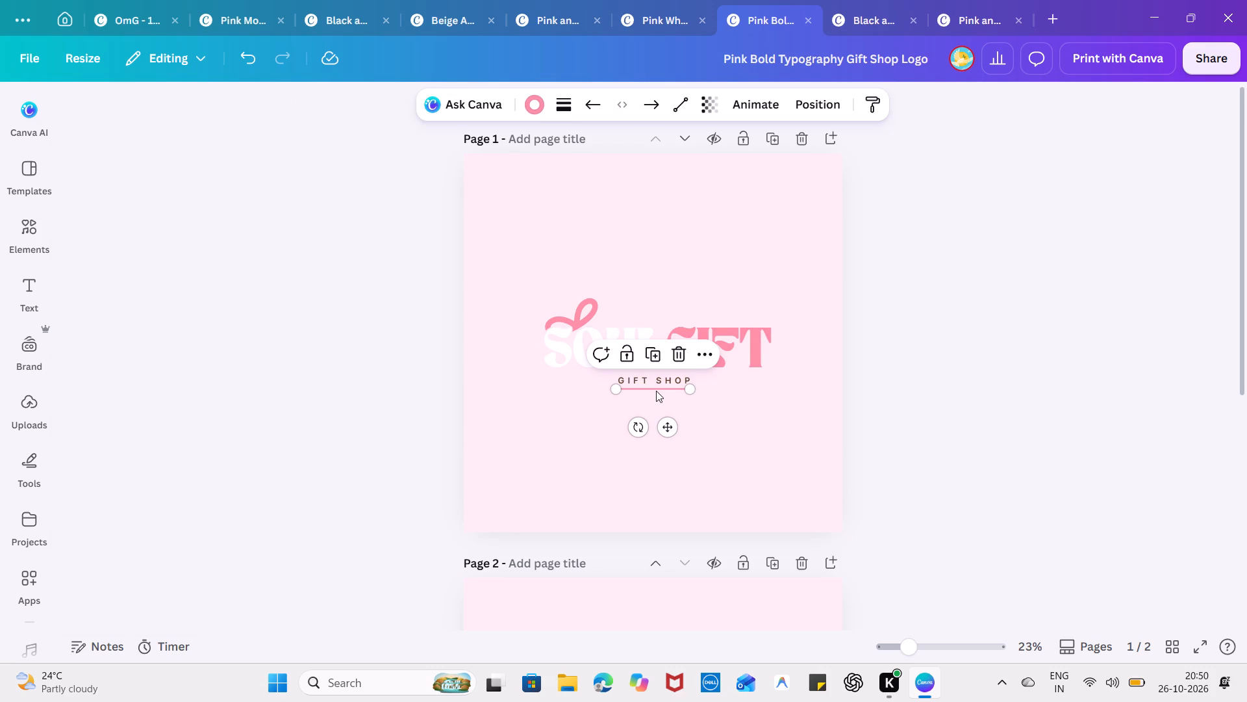
key(ctrl+c)
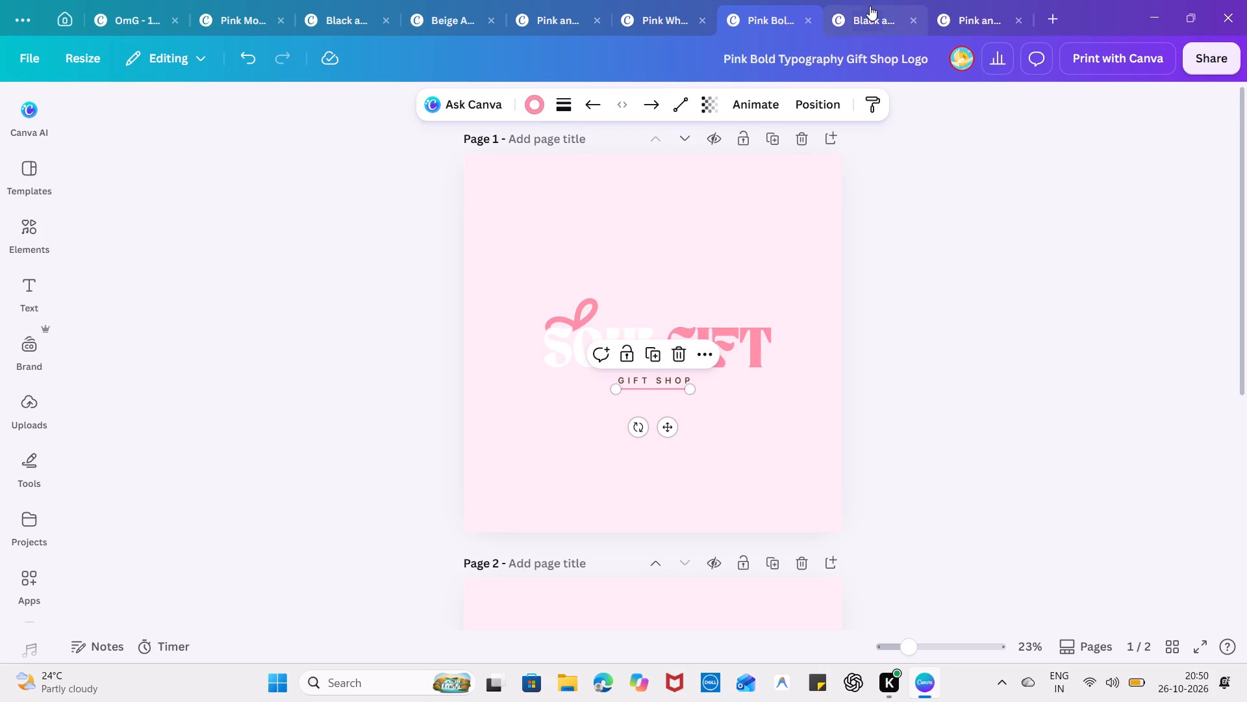
click(870, 6)
click(679, 477)
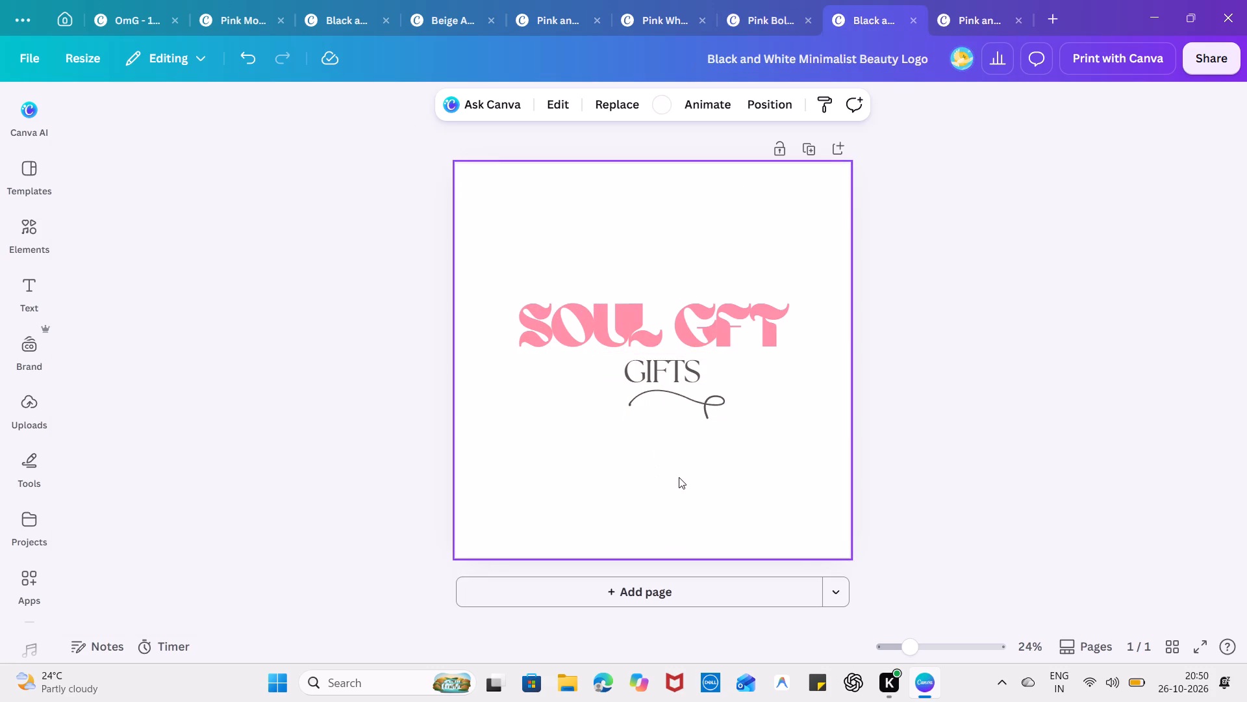
key(ctrl+v)
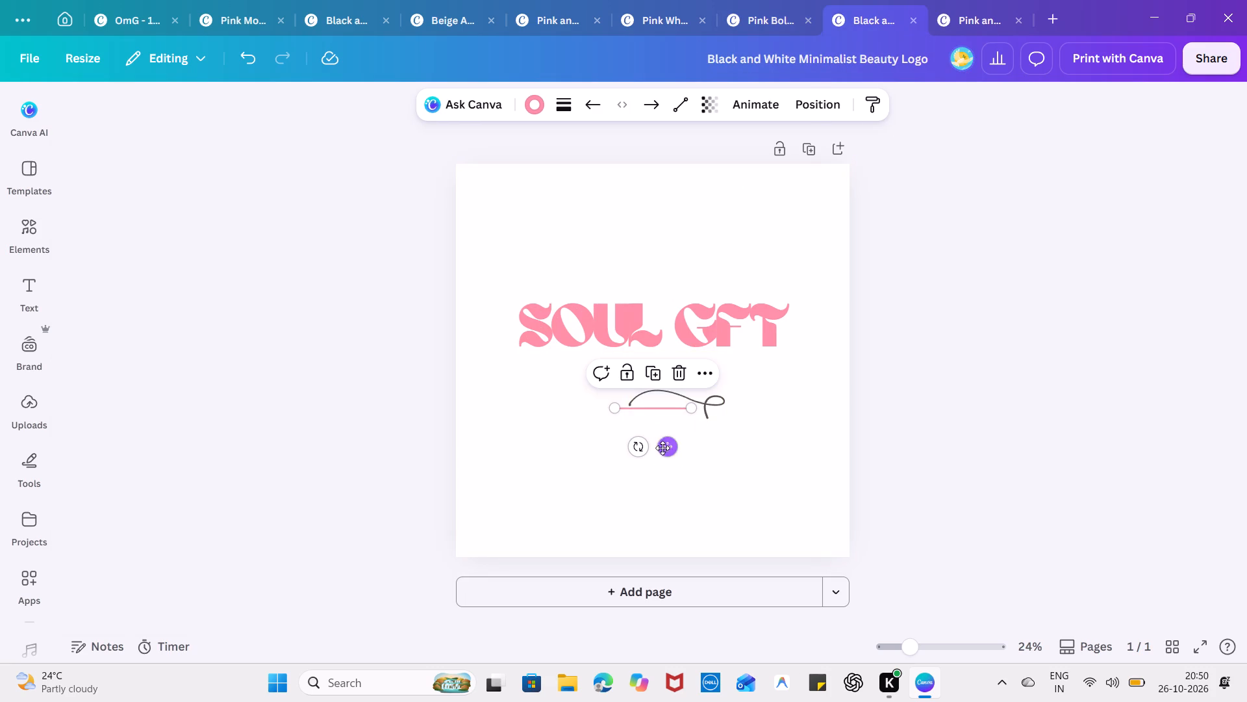
drag(663, 447, 672, 424)
click(722, 474)
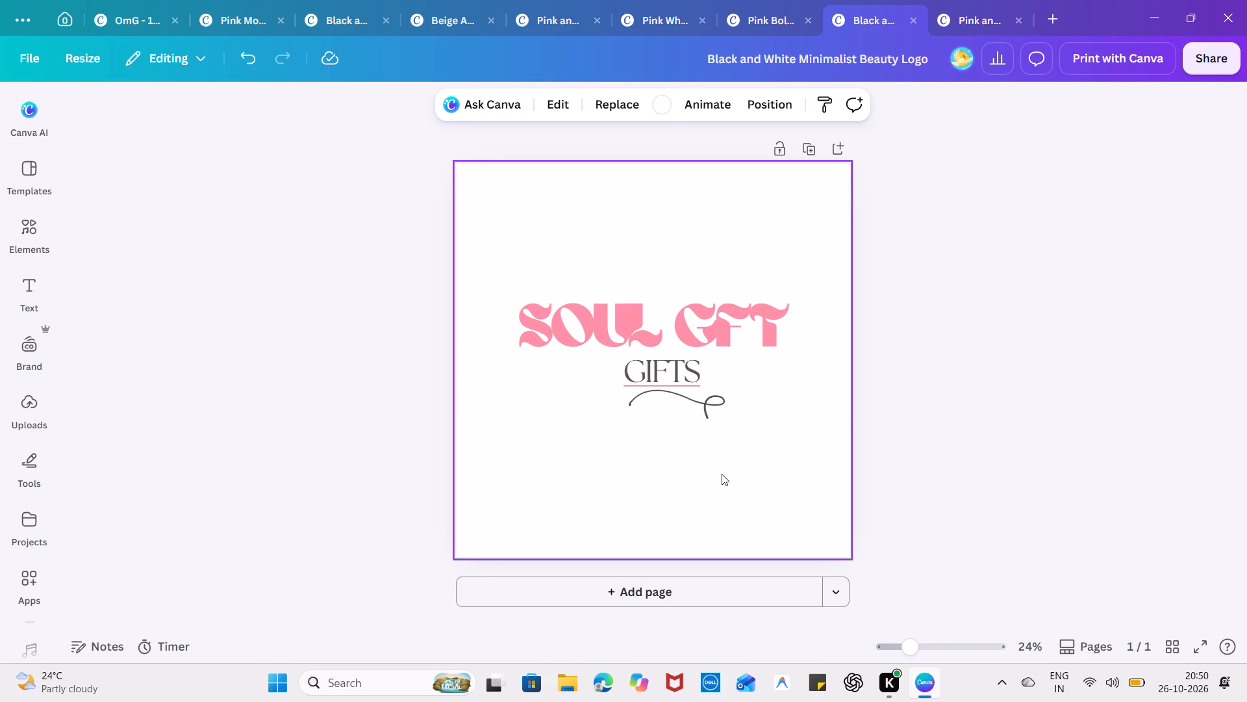
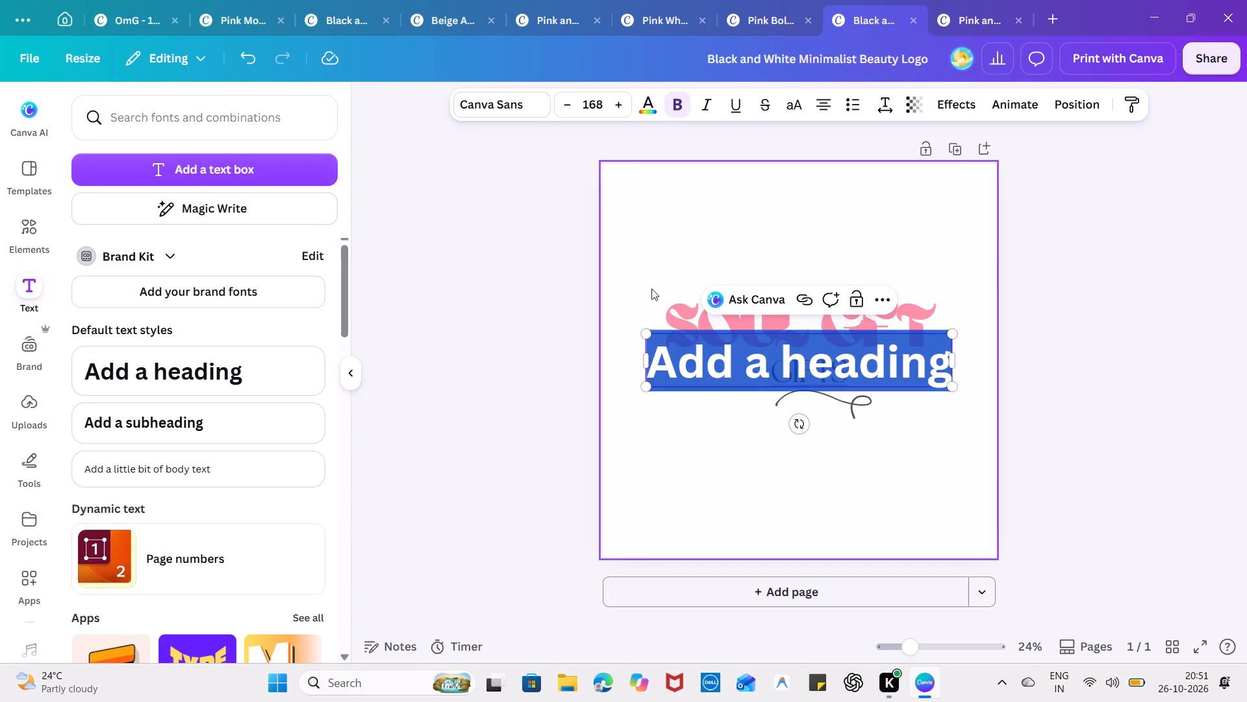
key(i)
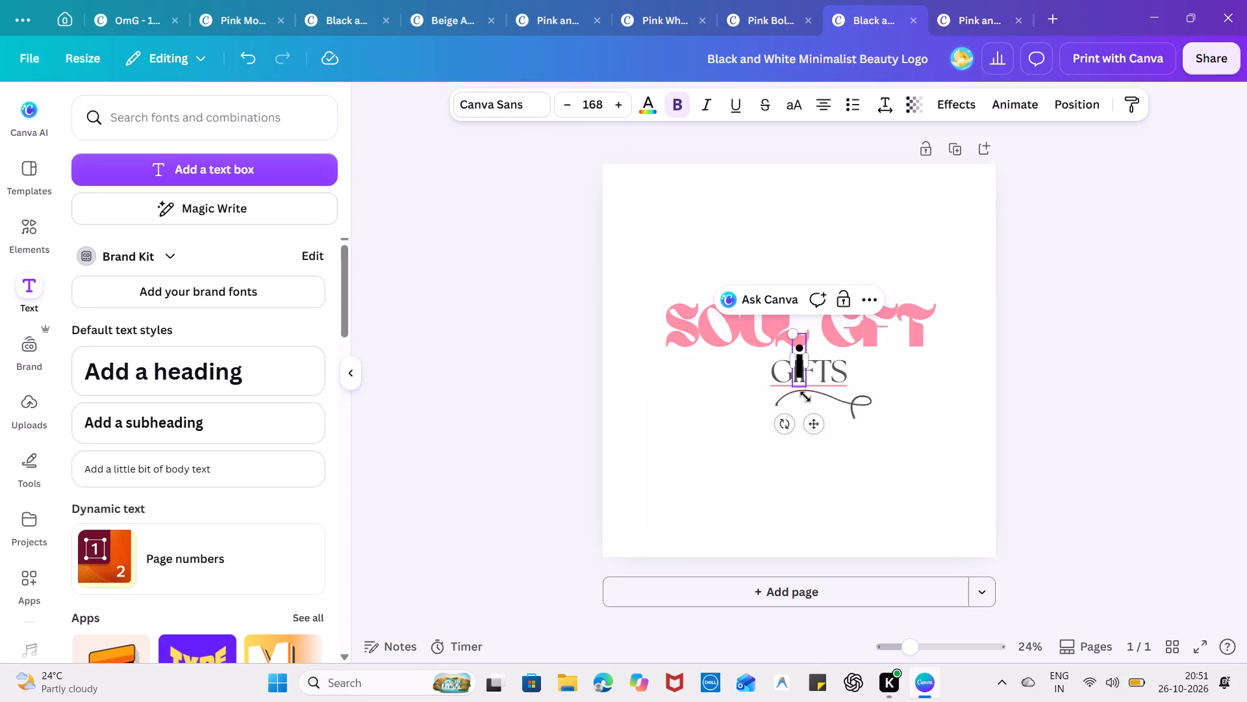
Insert a space between the G and F of the pink SOUL GFT wordmark.
click(861, 320)
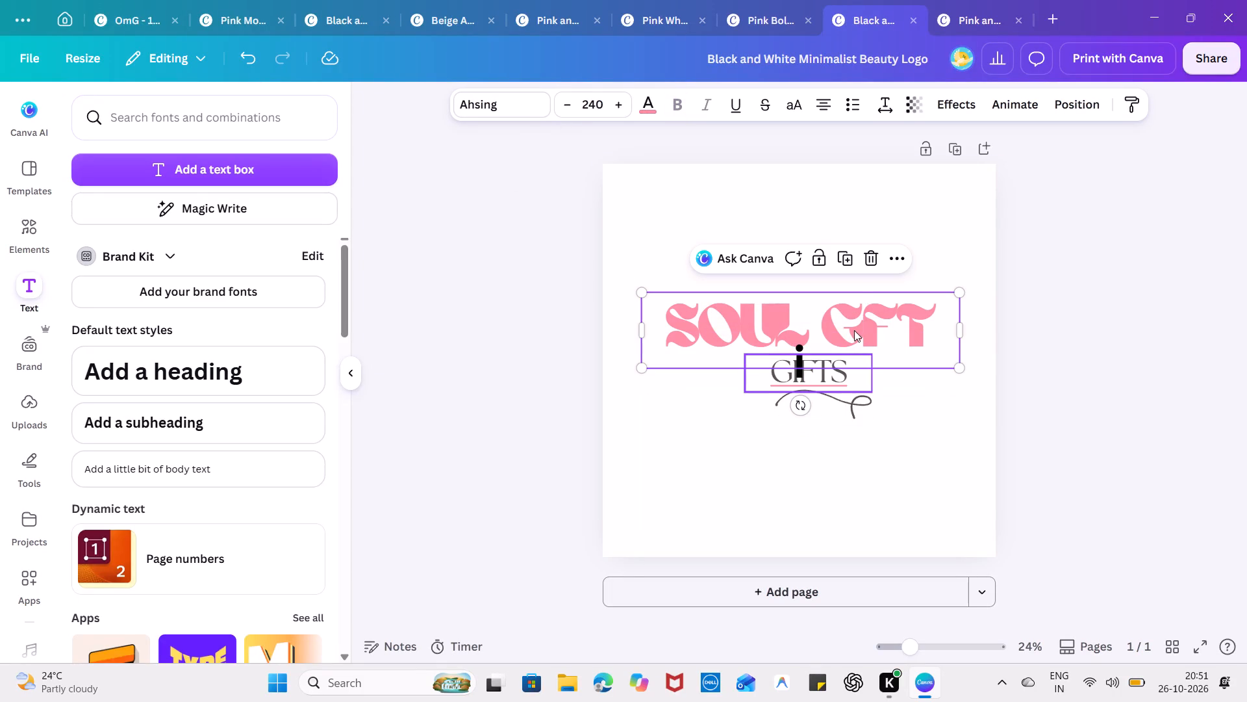
click(855, 329)
key(space)
Move the separate letter i into the gap between G and F so the wordmark reads SOUL GiFT.
click(798, 361)
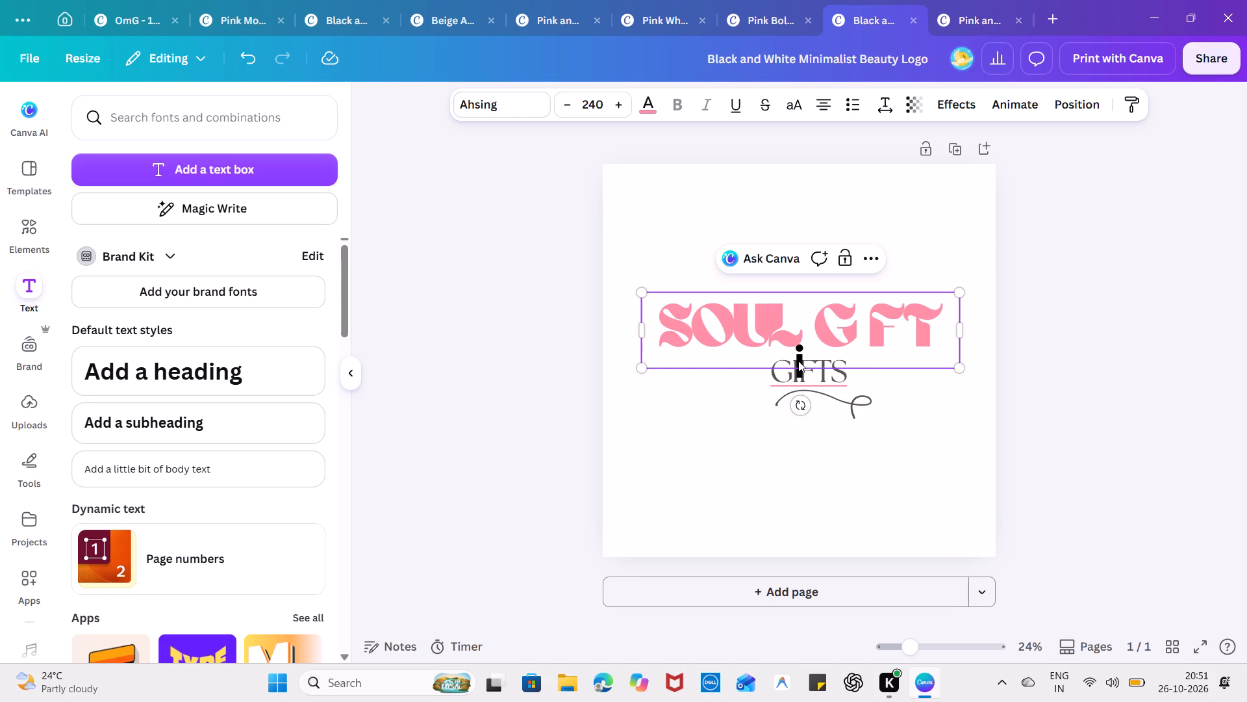
click(799, 369)
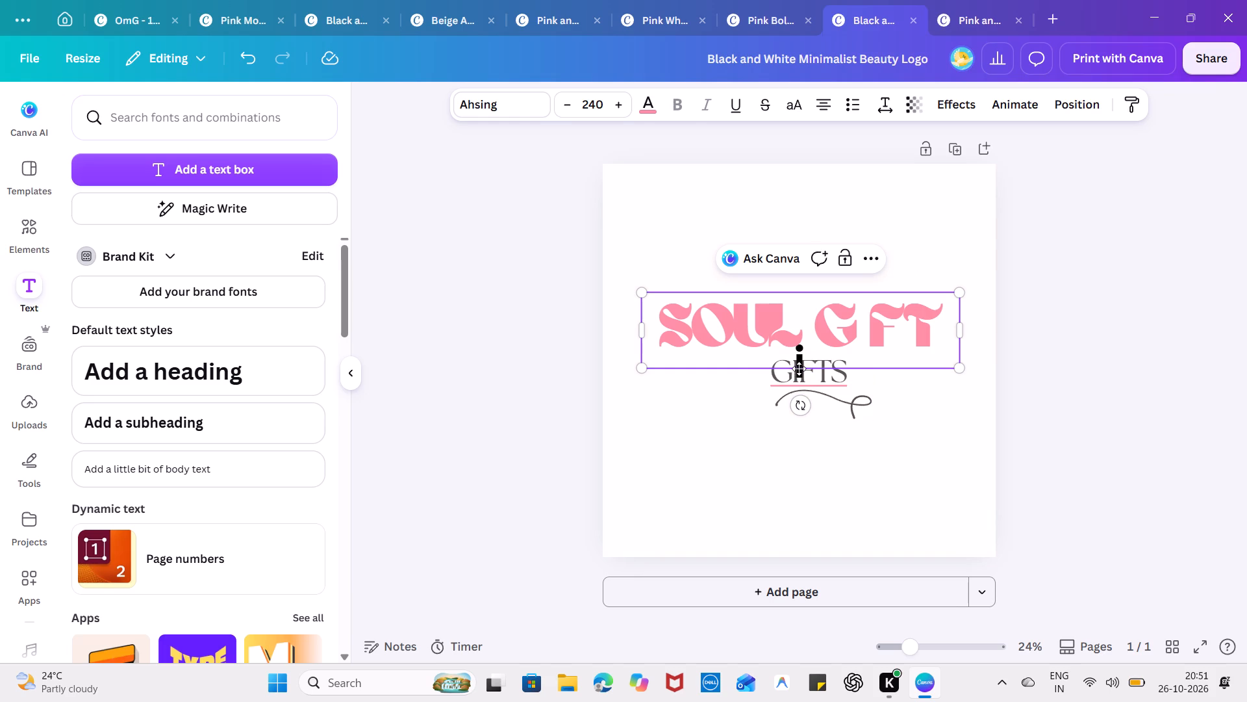
click(883, 472)
click(801, 368)
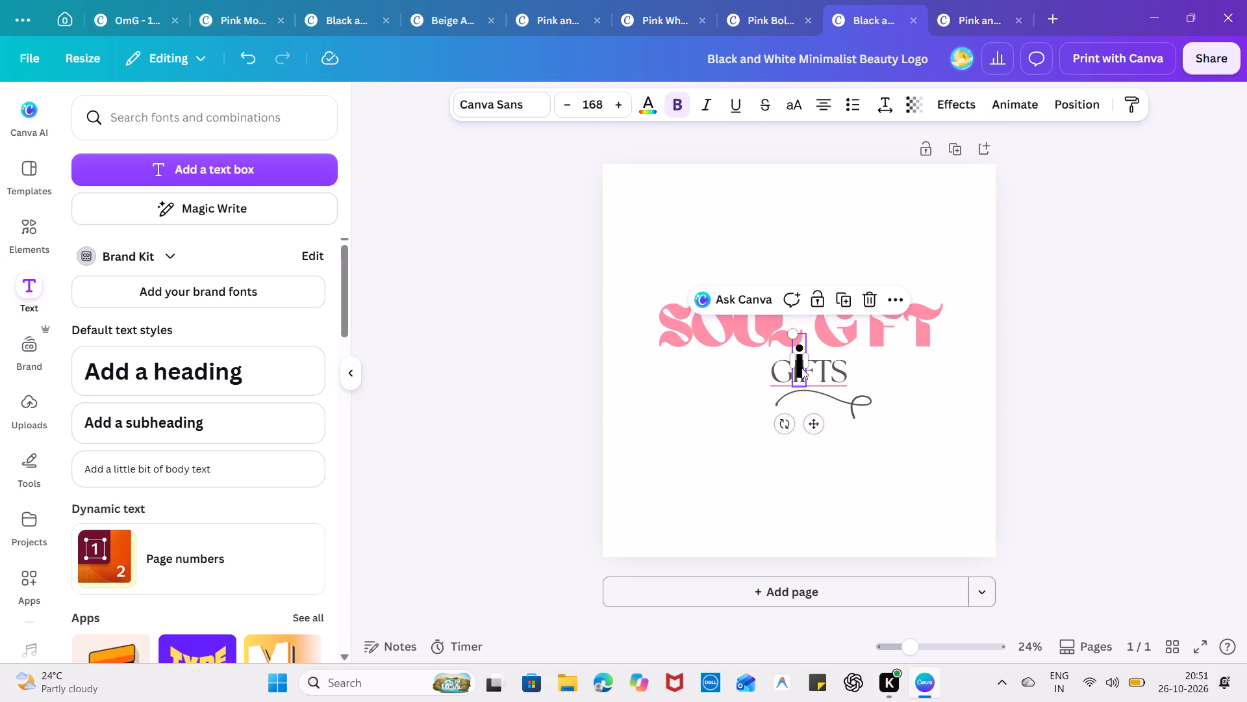
drag(819, 423, 883, 388)
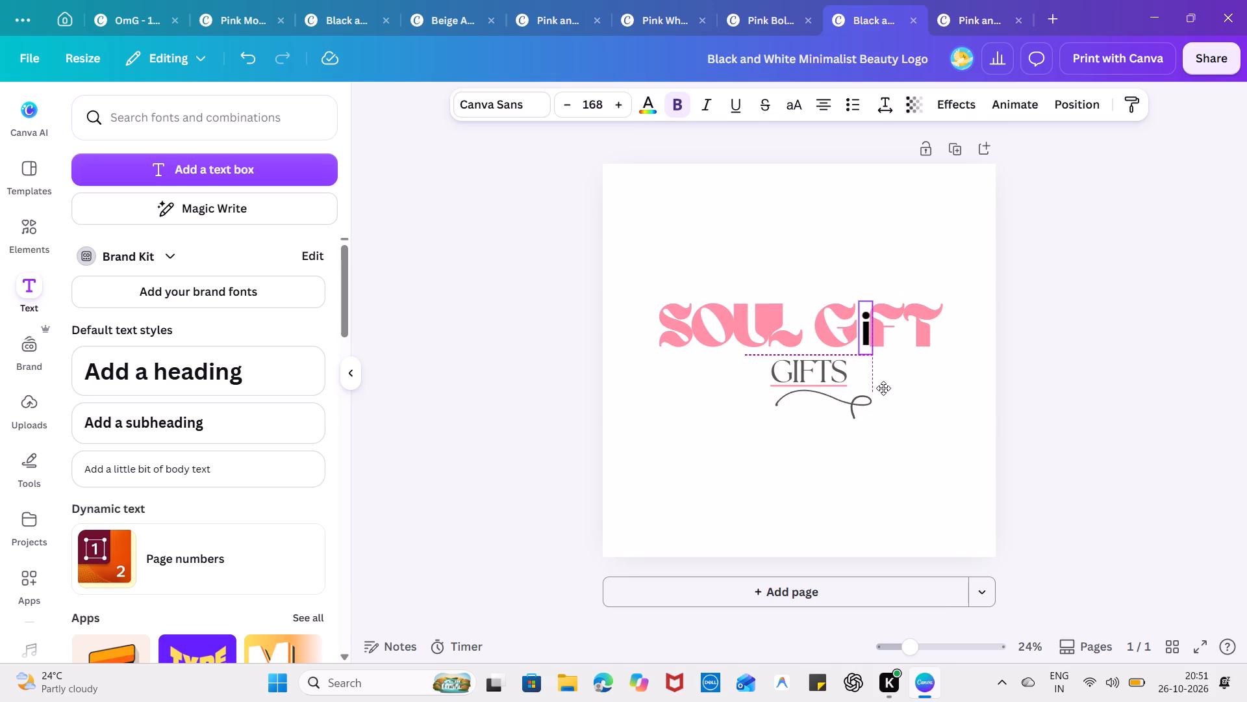
drag(883, 388, 881, 388)
drag(881, 388, 881, 385)
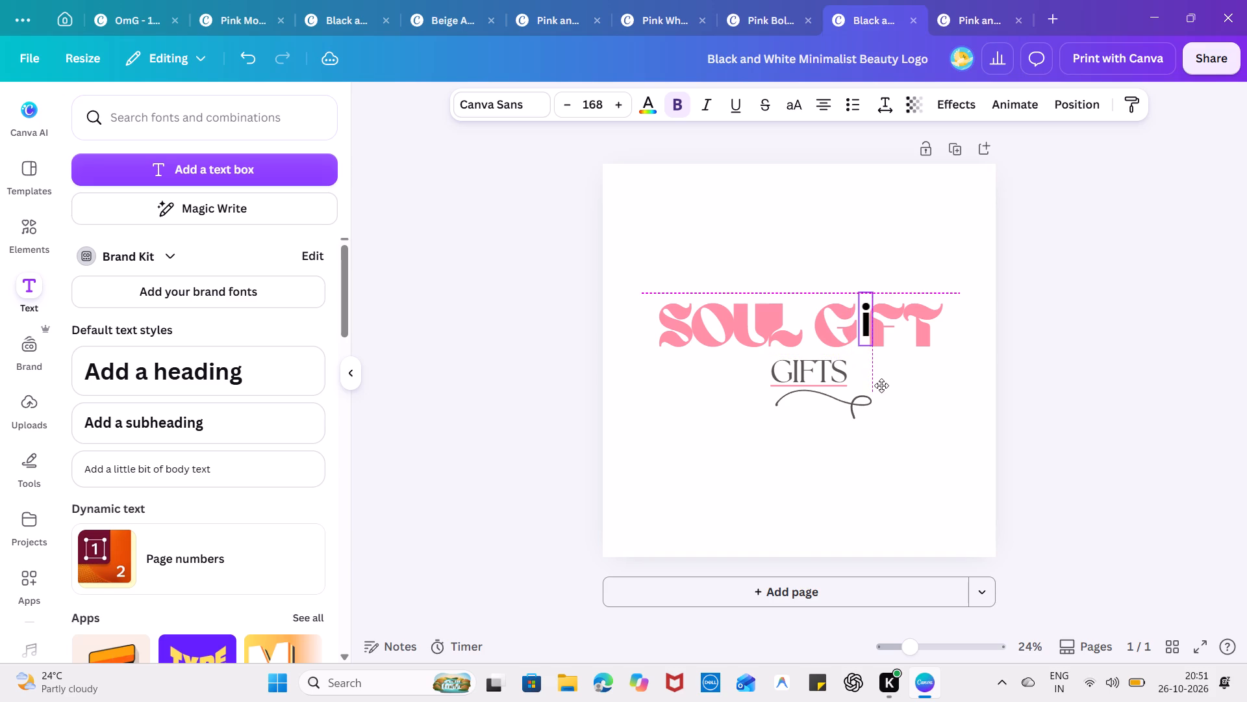
drag(881, 385, 880, 387)
click(998, 387)
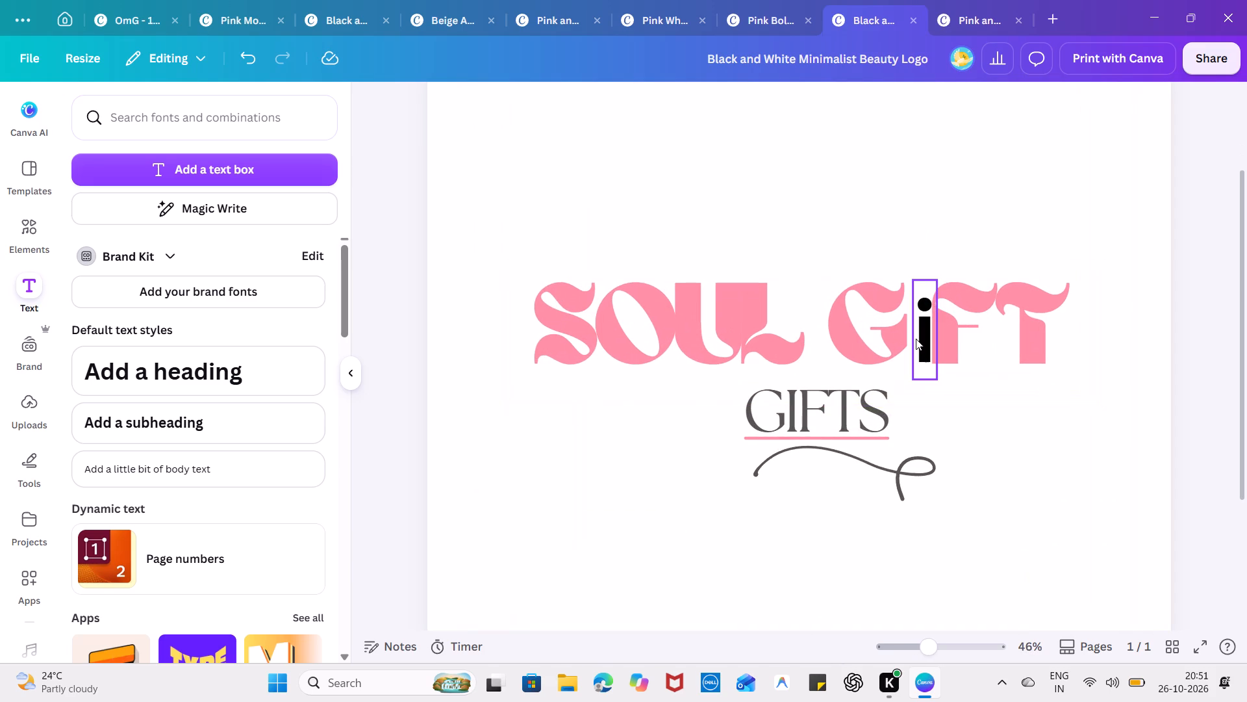
drag(916, 339, 907, 338)
click(918, 341)
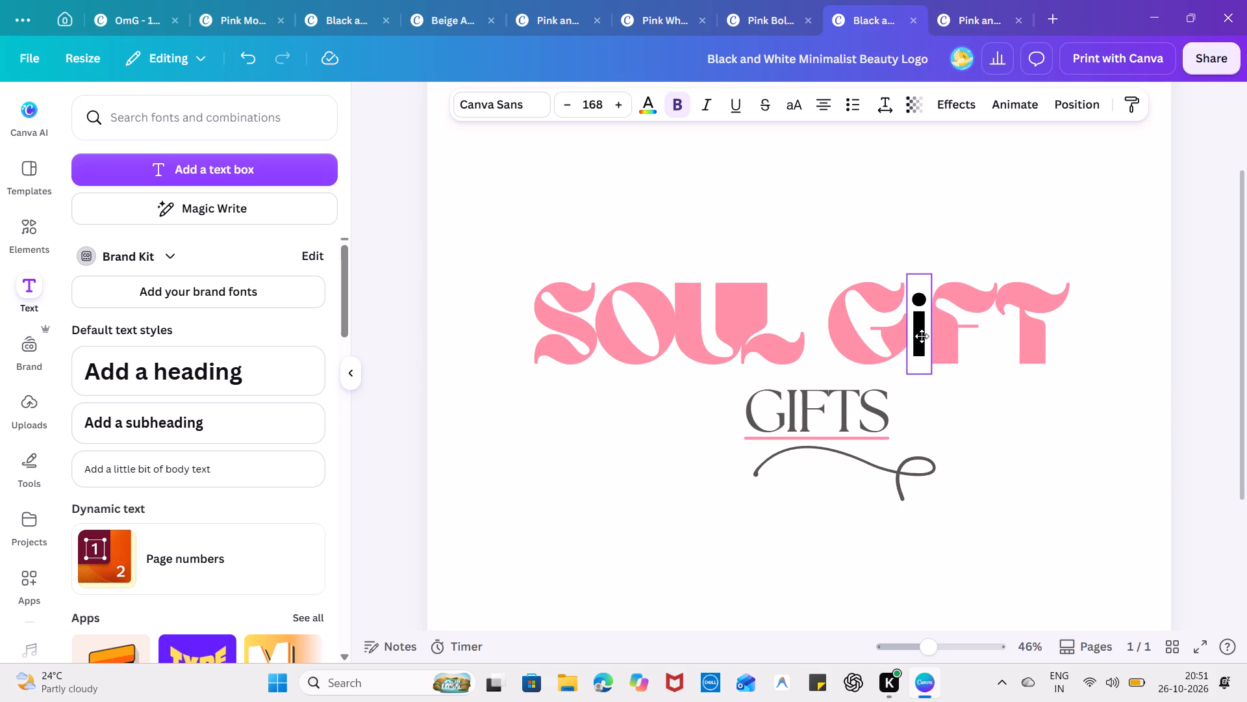
click(1005, 401)
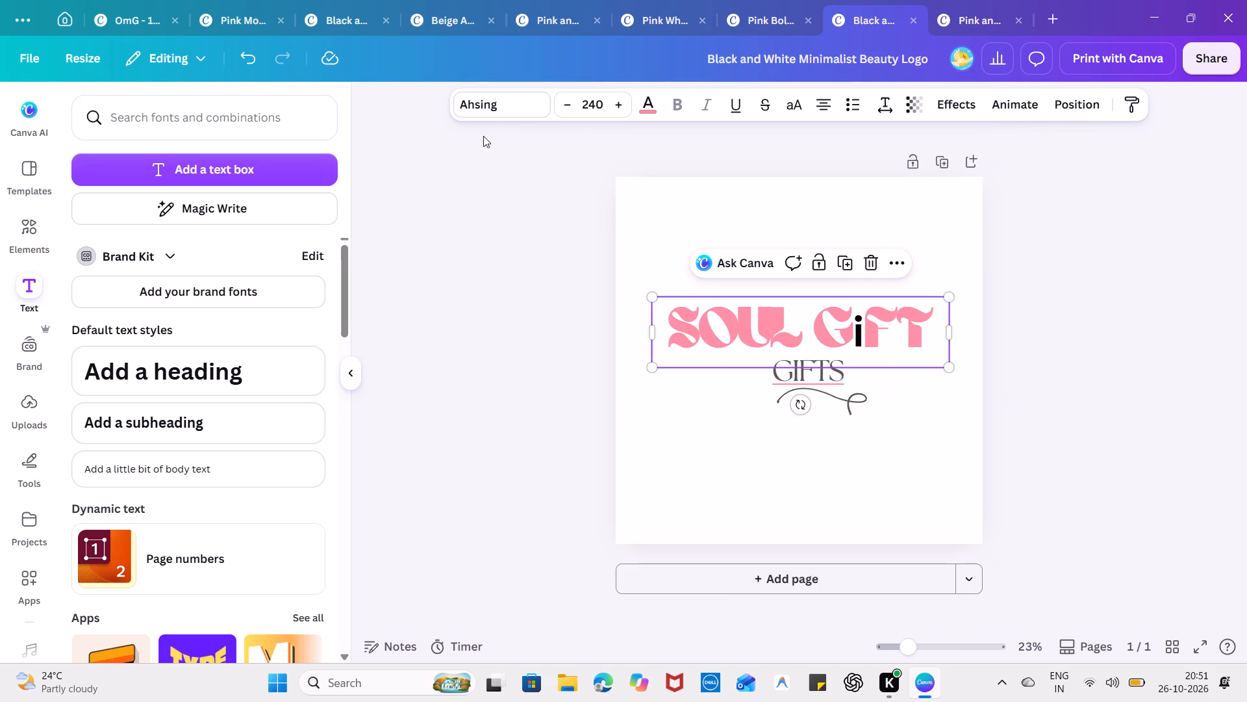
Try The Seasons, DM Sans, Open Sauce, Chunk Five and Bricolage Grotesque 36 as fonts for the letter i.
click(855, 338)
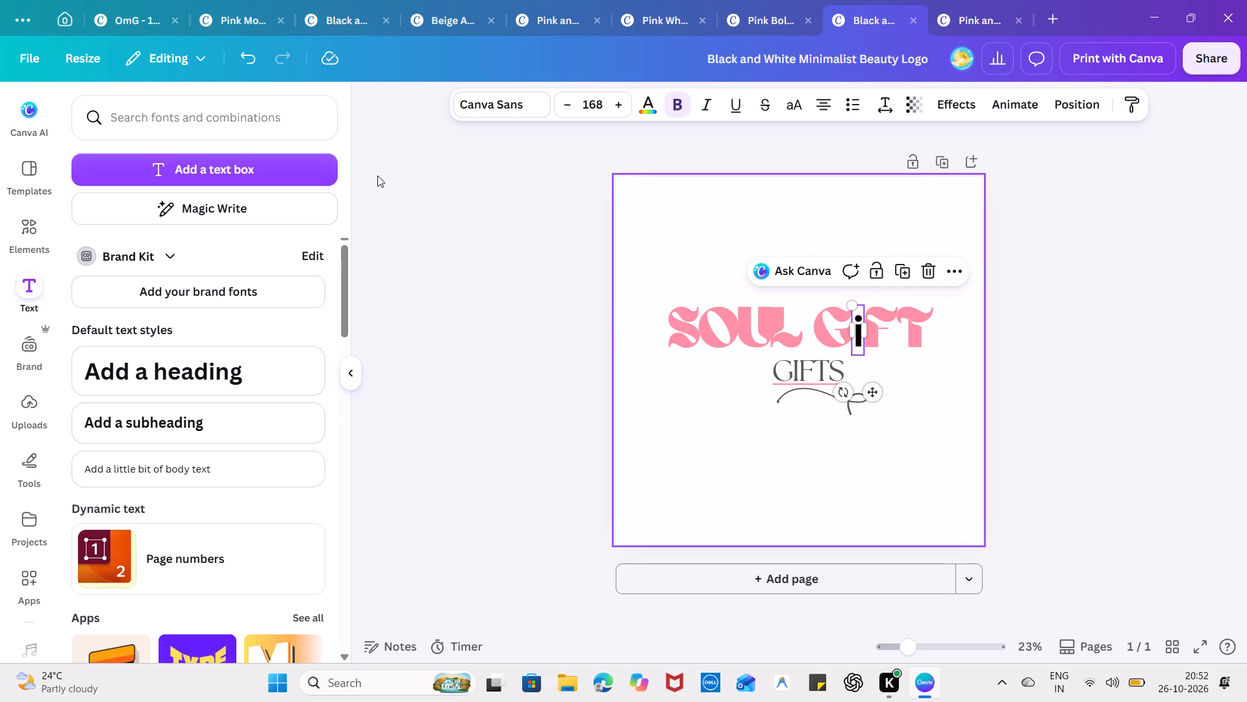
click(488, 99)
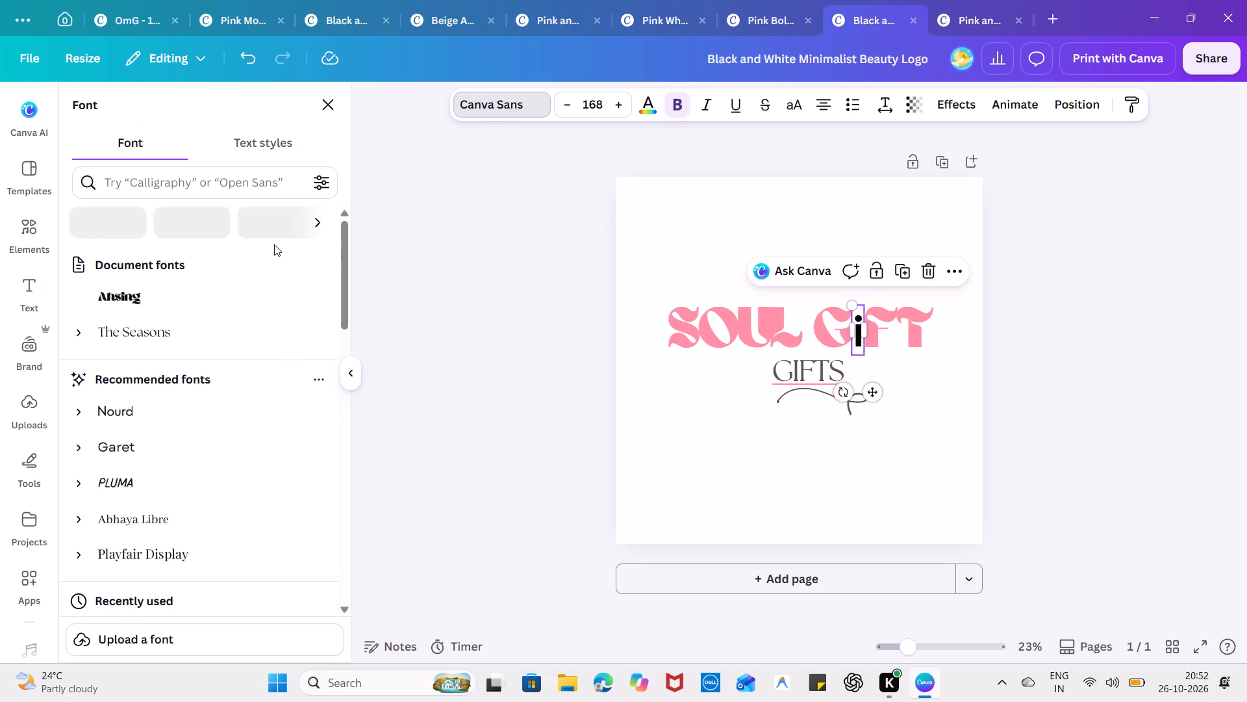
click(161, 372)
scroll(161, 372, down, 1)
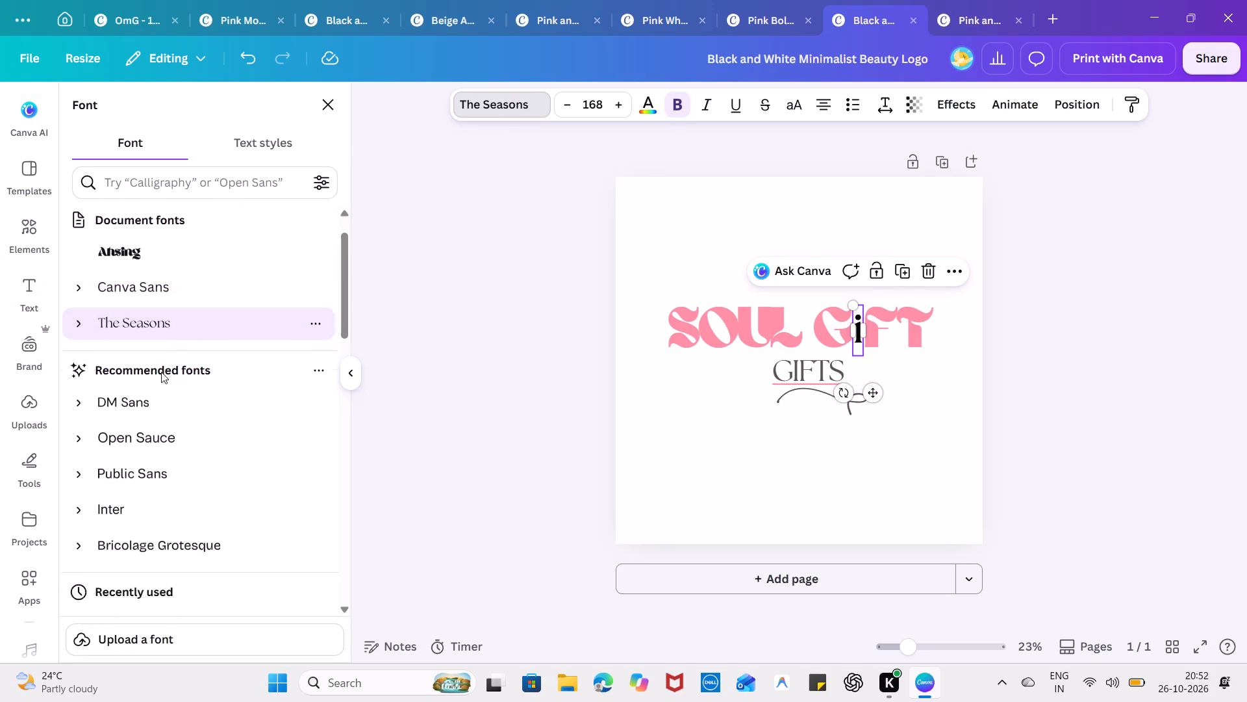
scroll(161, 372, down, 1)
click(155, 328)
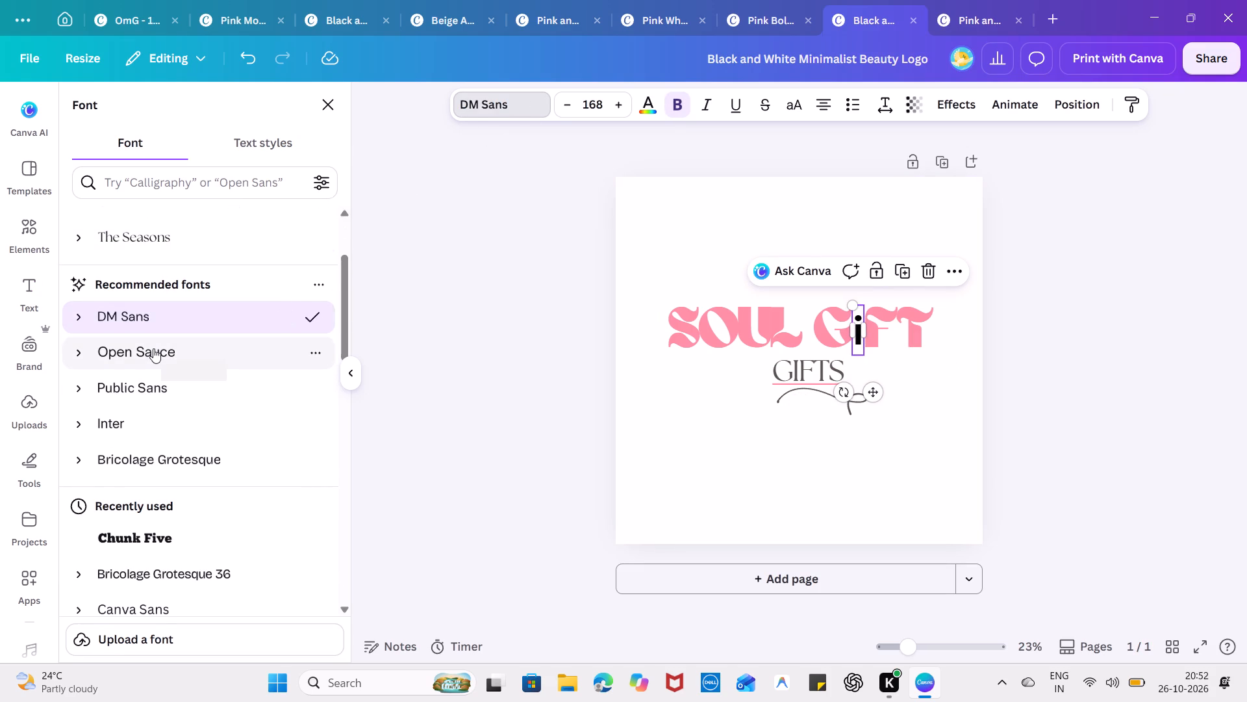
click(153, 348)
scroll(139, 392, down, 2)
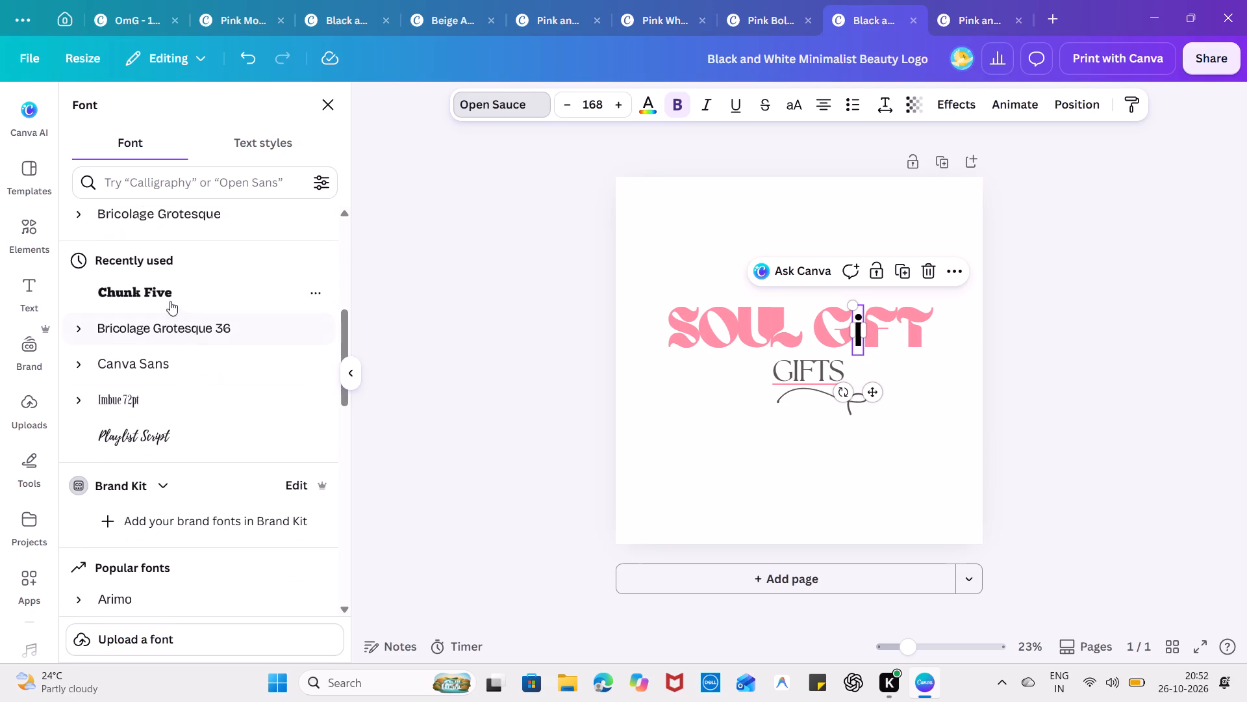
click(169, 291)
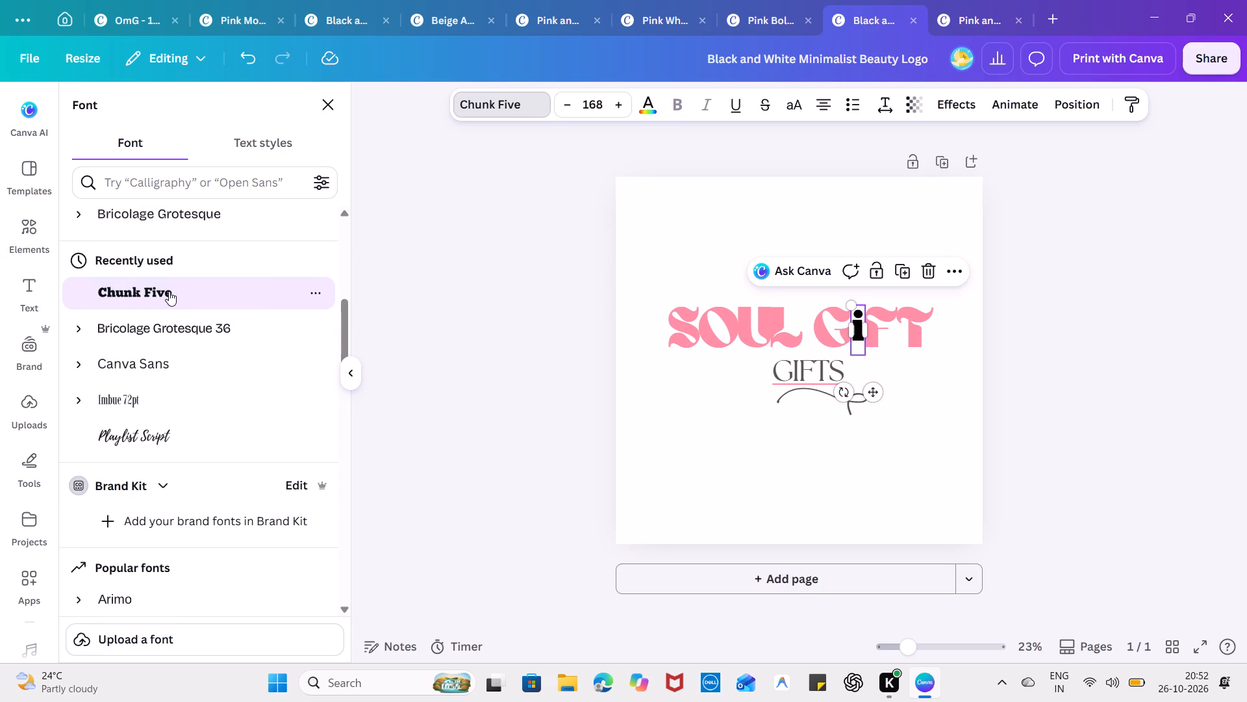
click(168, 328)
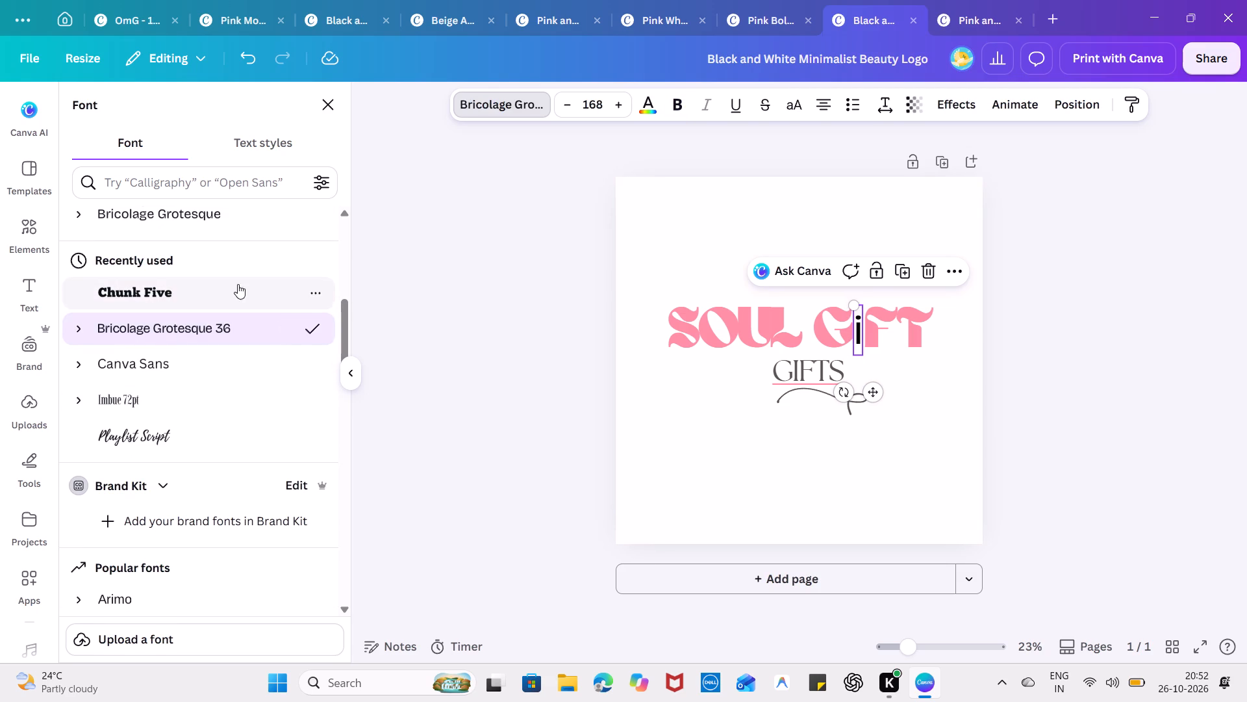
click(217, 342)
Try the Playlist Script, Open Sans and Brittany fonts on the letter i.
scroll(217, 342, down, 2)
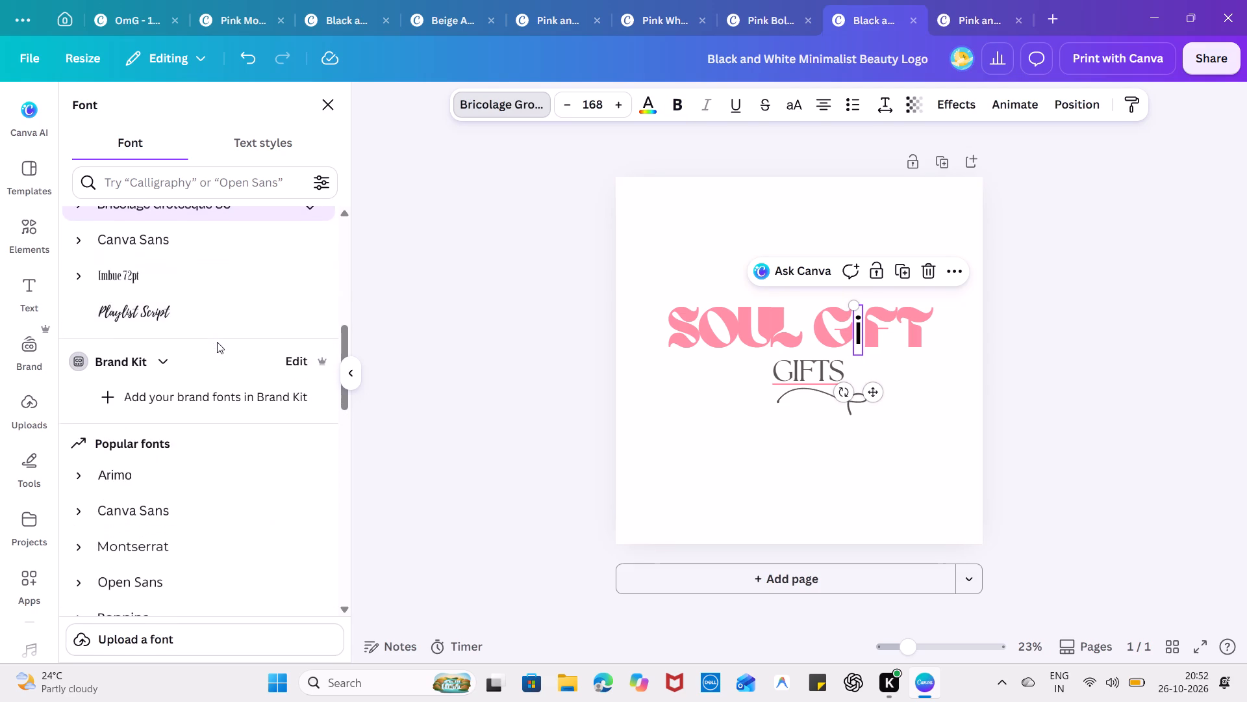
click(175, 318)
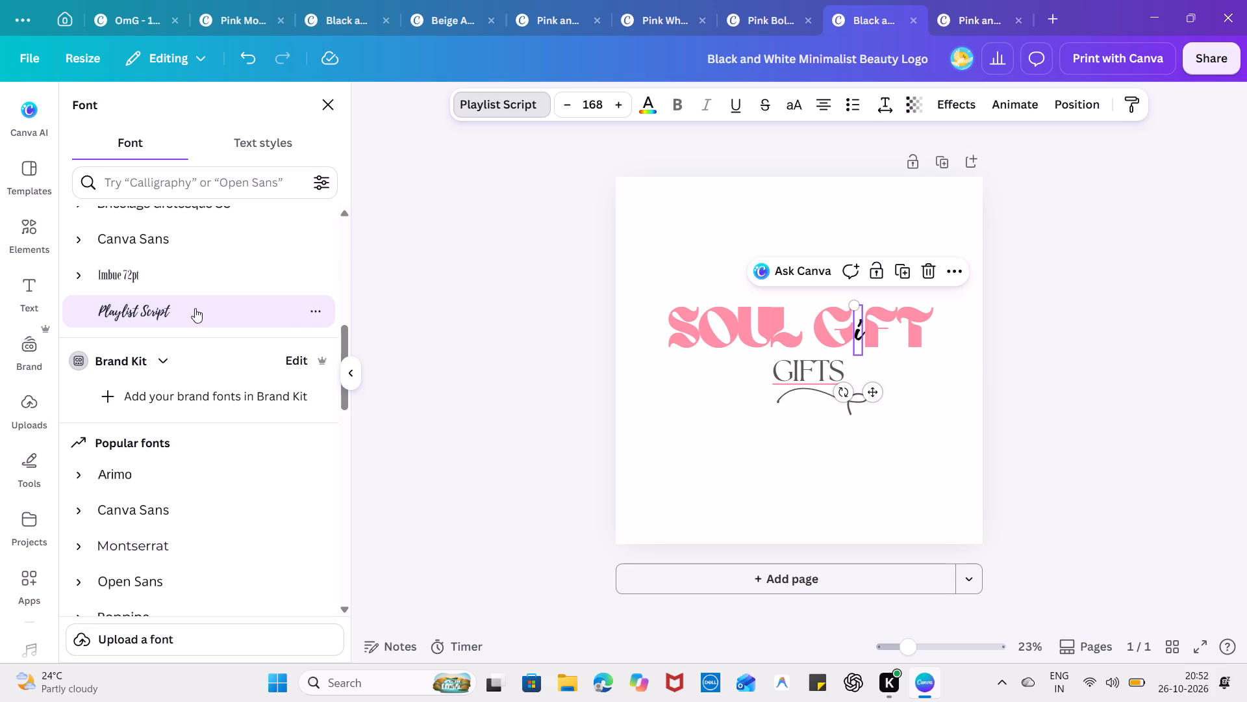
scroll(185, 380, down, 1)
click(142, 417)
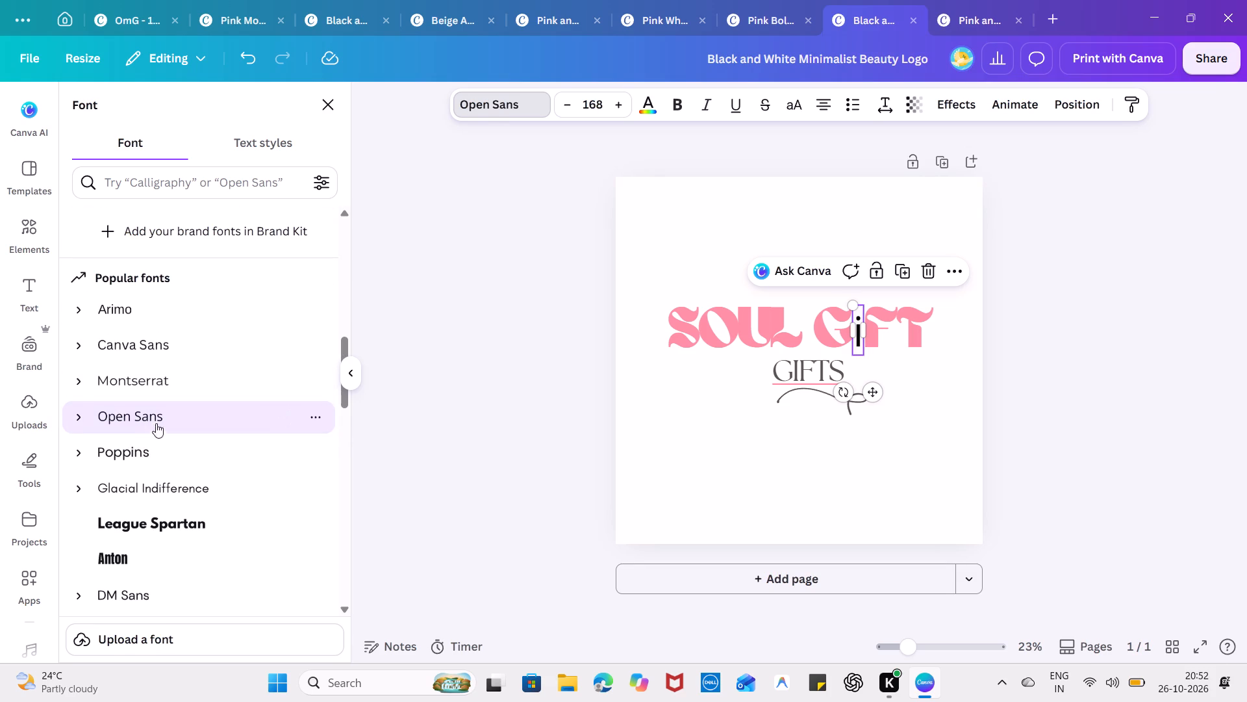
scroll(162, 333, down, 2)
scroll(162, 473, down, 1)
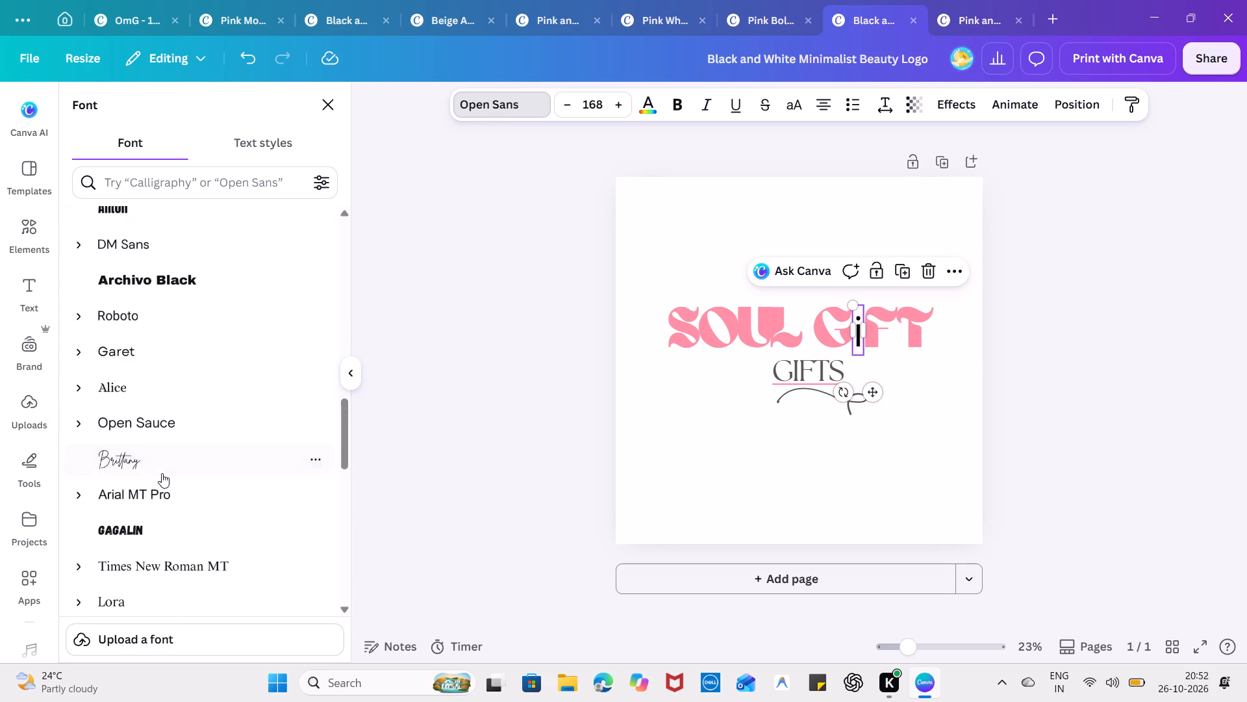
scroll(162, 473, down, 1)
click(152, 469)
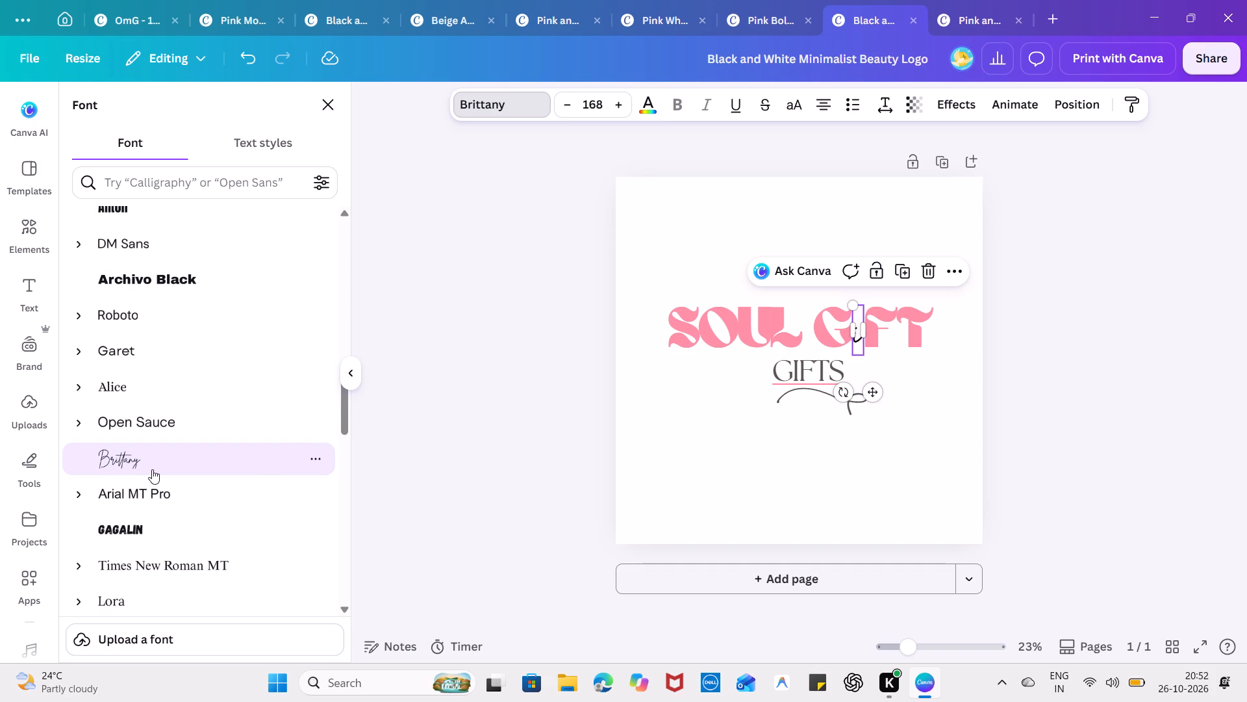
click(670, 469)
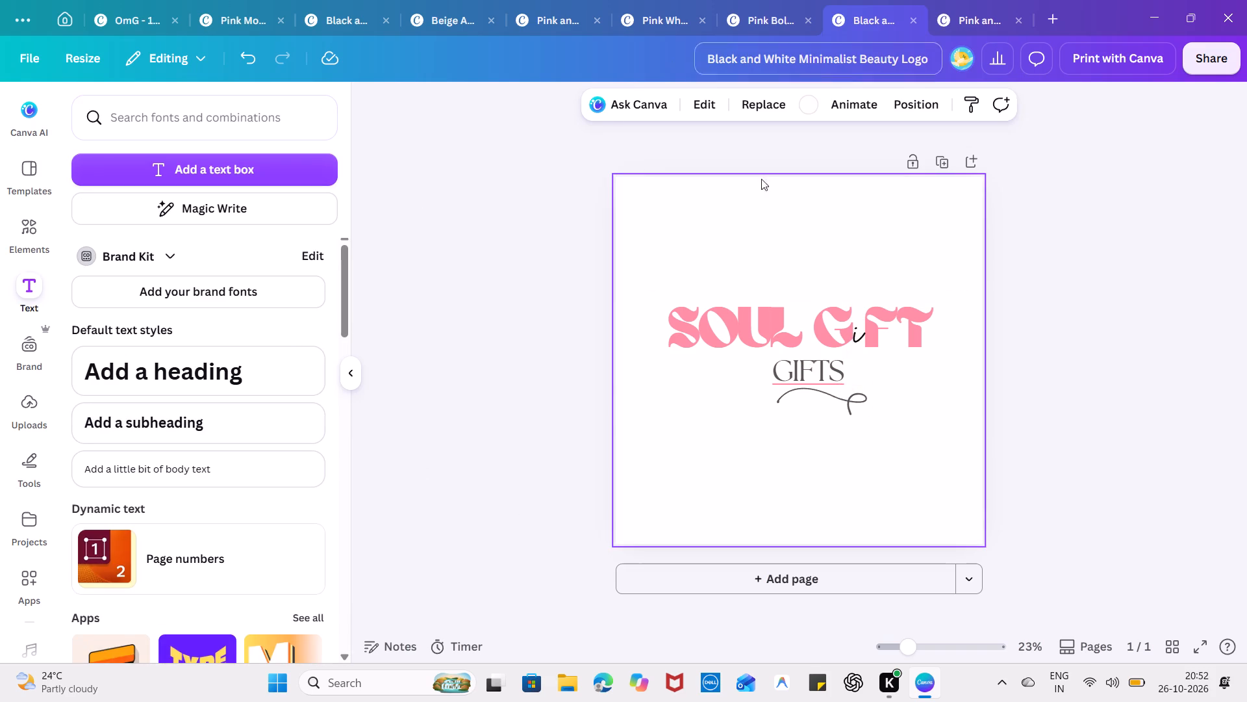
Try the Moontime font on the letter i, and settle on Hangyaboly.
click(859, 336)
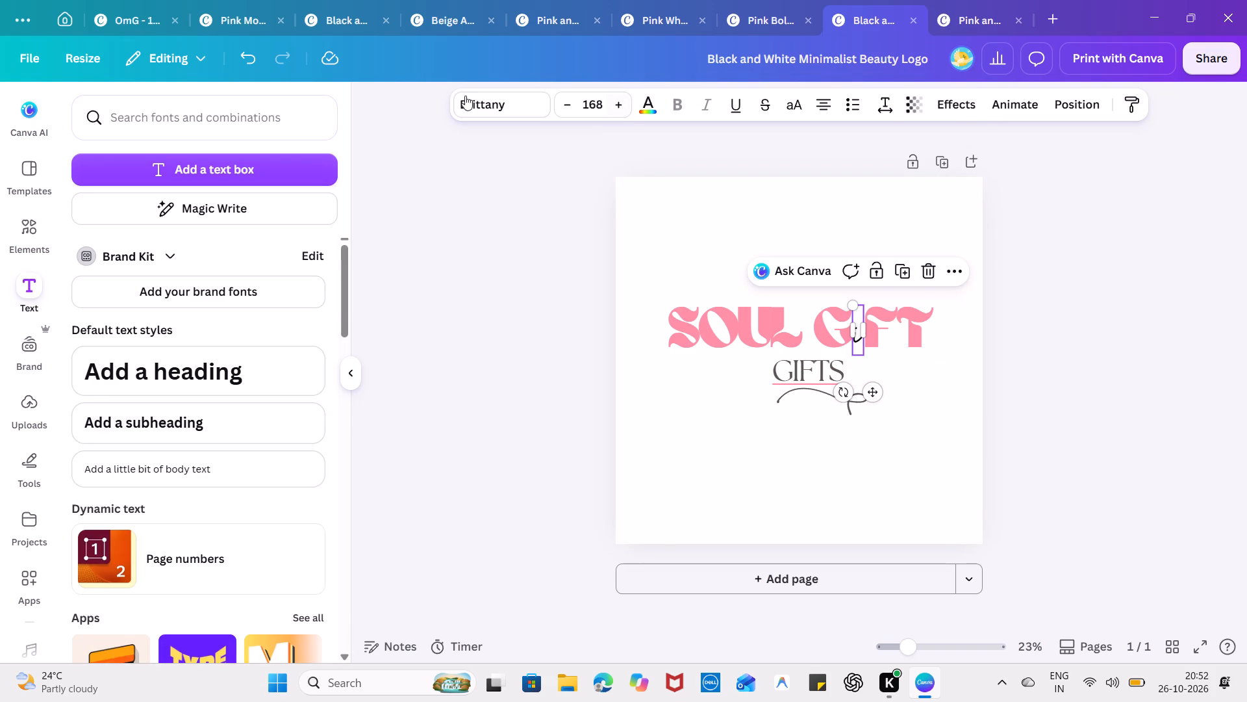
click(492, 93)
scroll(171, 357, down, 4)
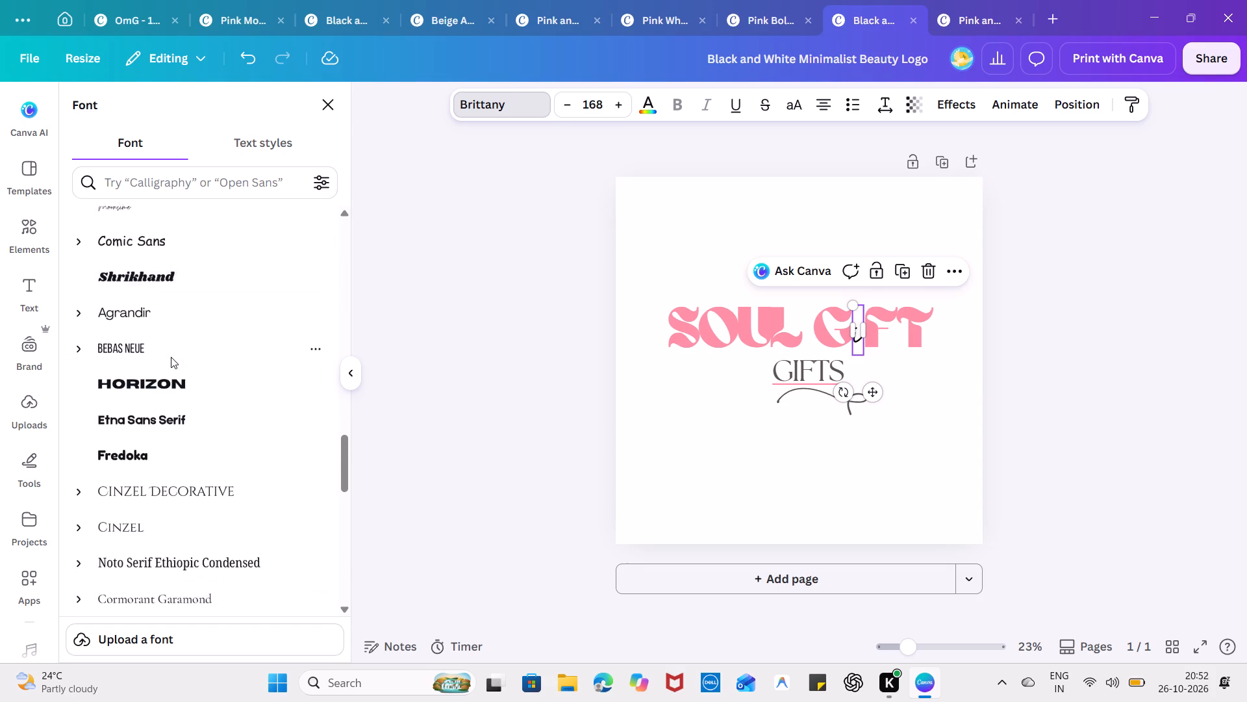
click(160, 293)
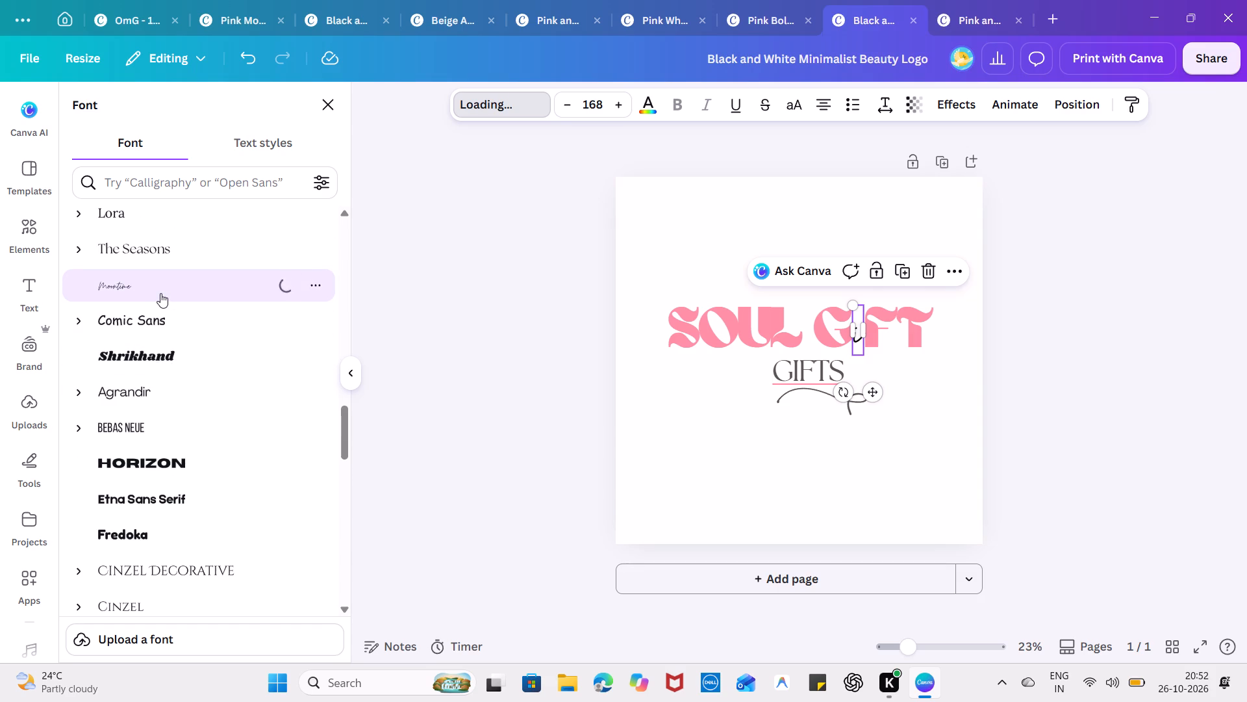
scroll(129, 468, down, 3)
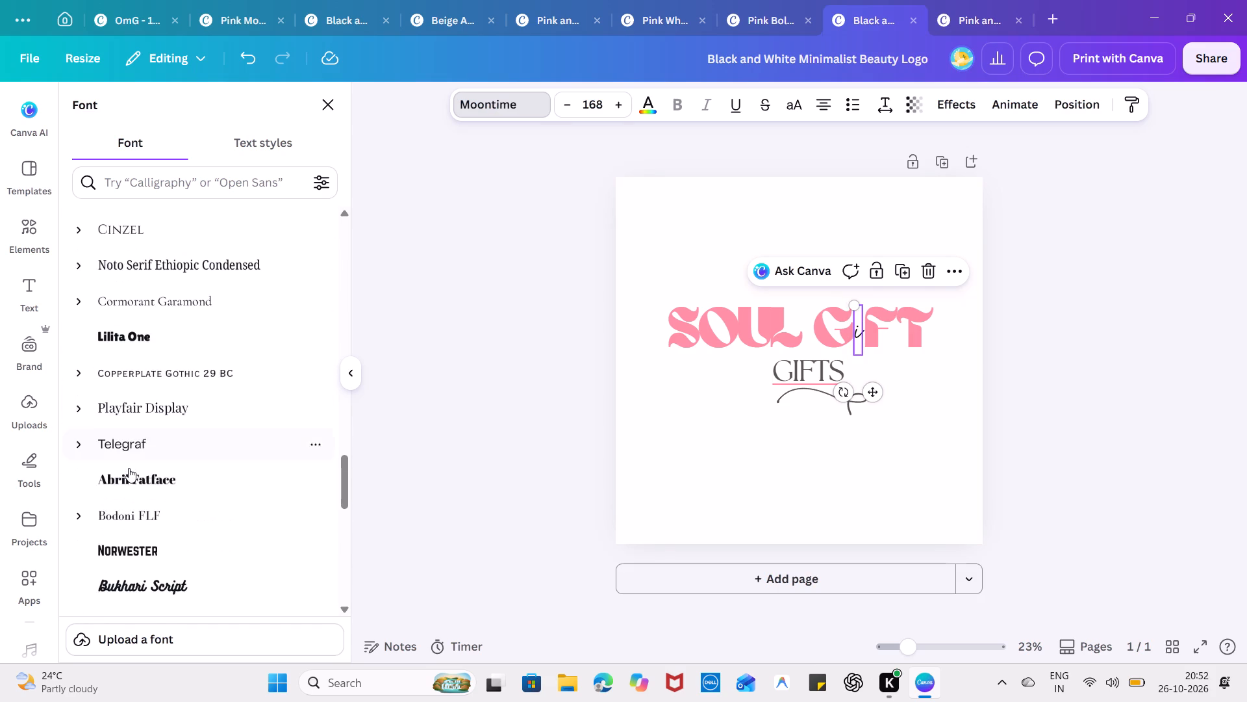
scroll(129, 468, down, 2)
scroll(156, 541, down, 3)
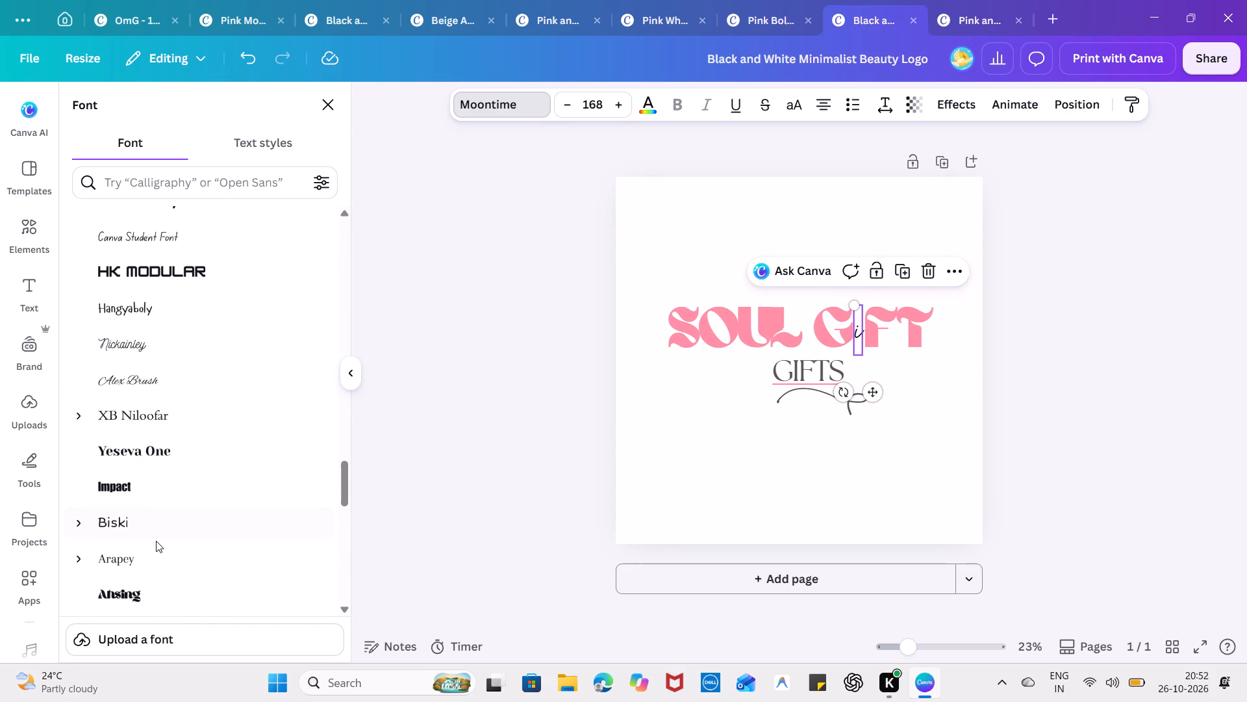
click(151, 317)
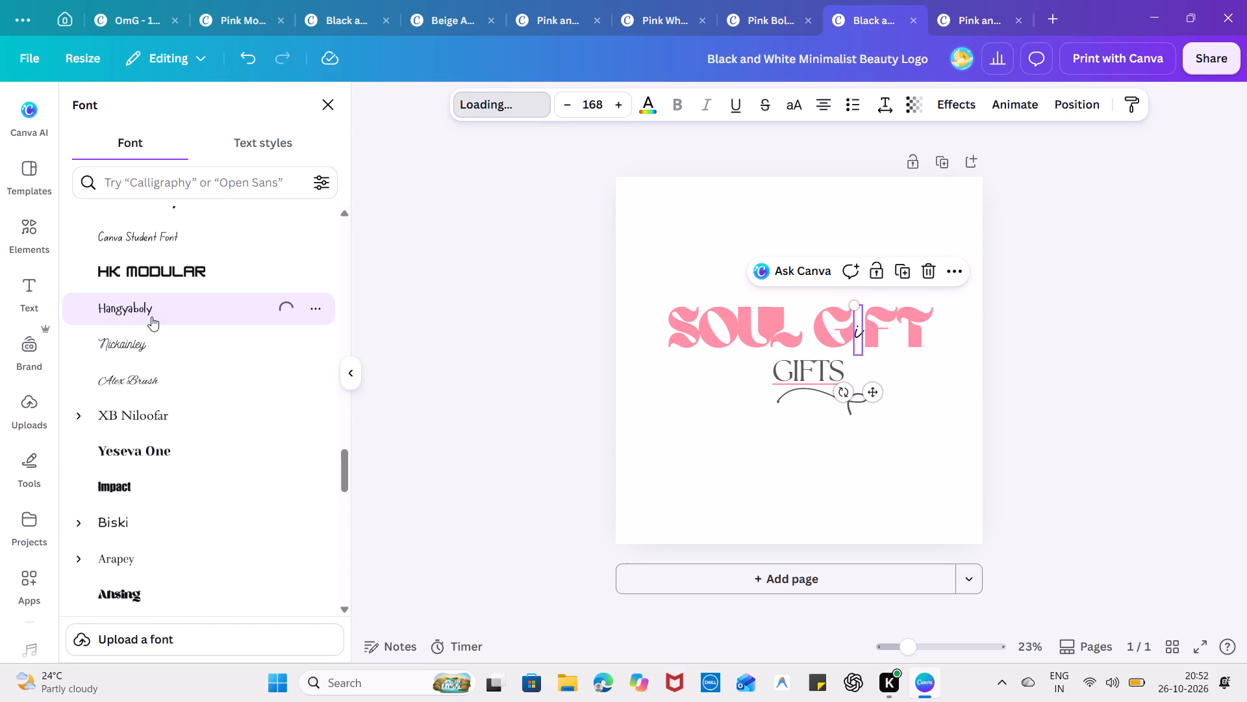
click(800, 458)
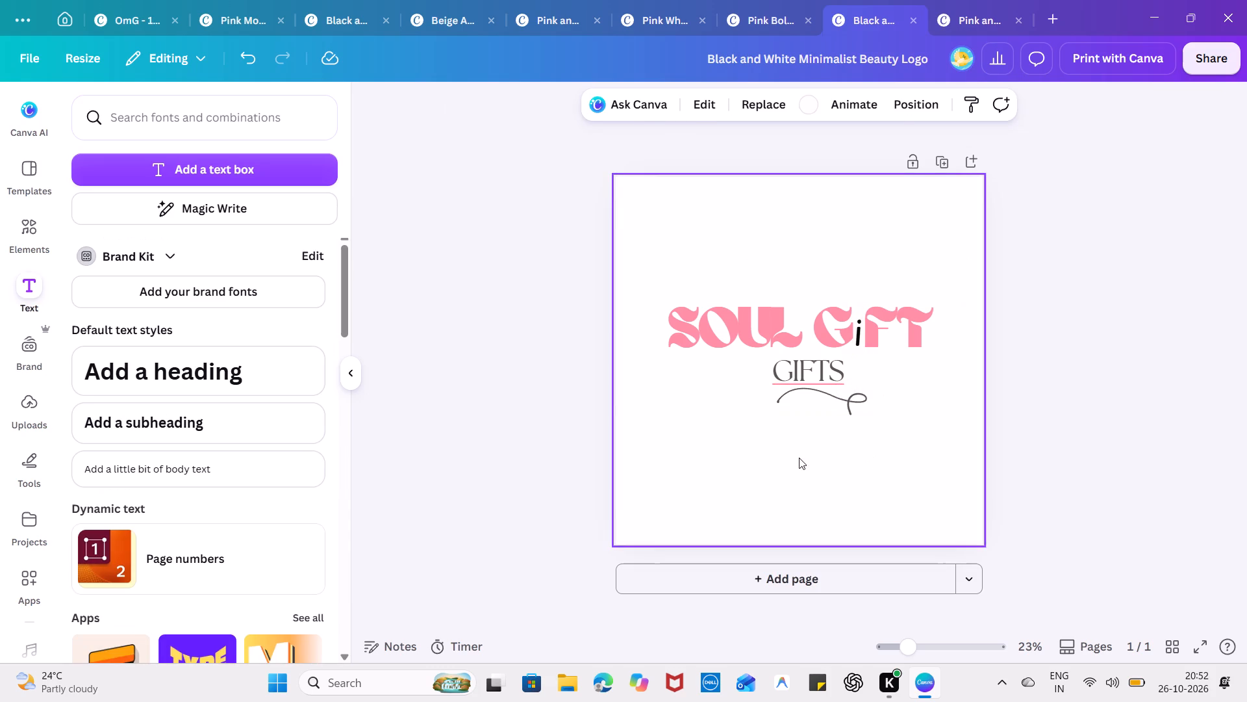
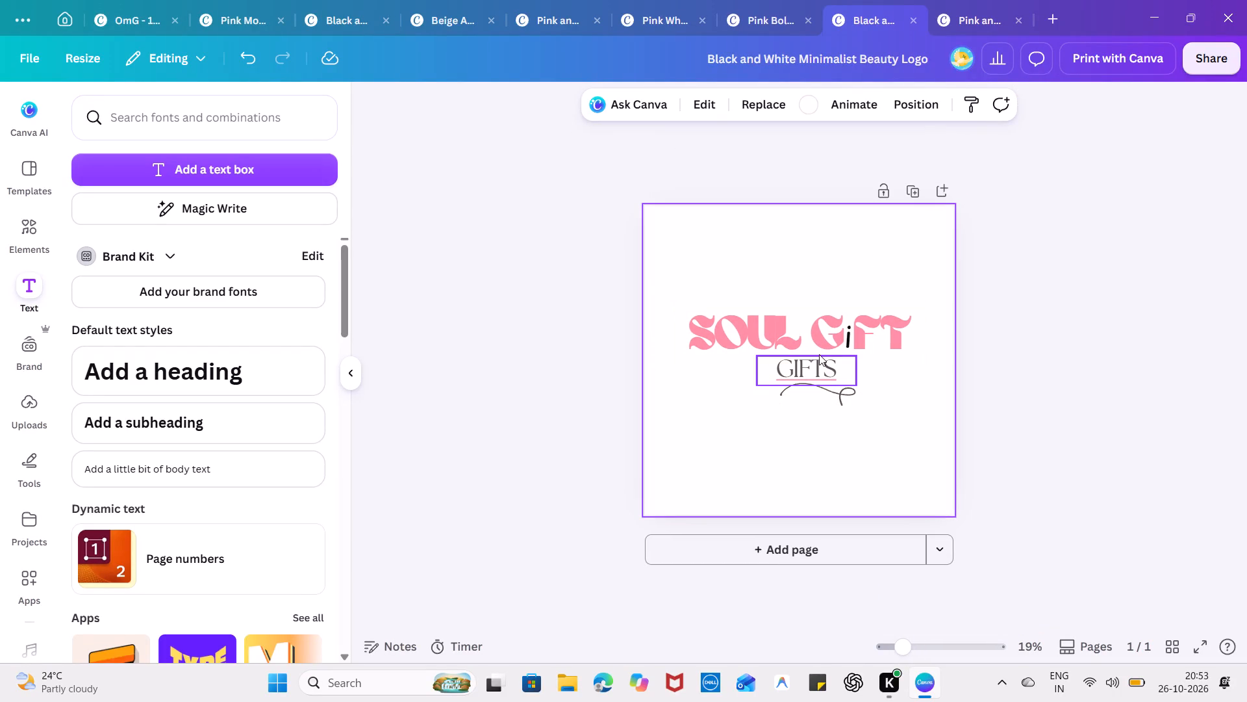
Browse the gift shop logo templates for tagline ideas and preview the Pink Blue Yellow Cute Playful Gift Shop Logo.
click(75, 19)
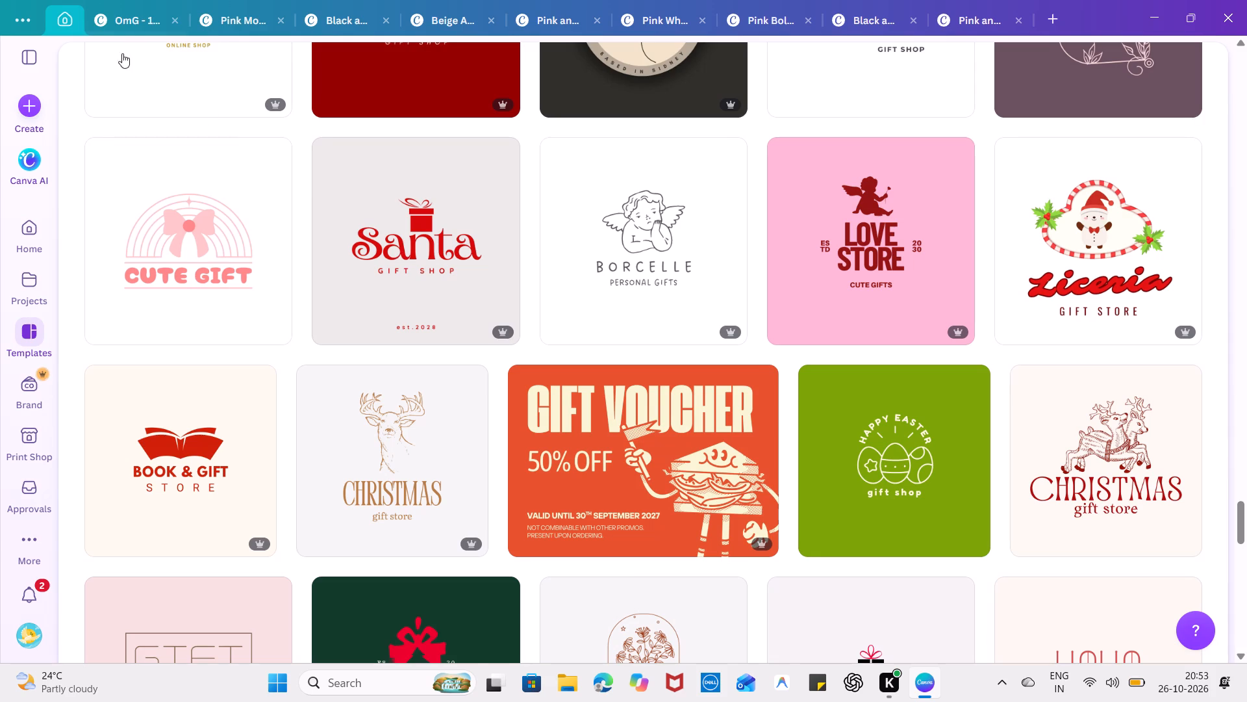
scroll(451, 305, down, 2)
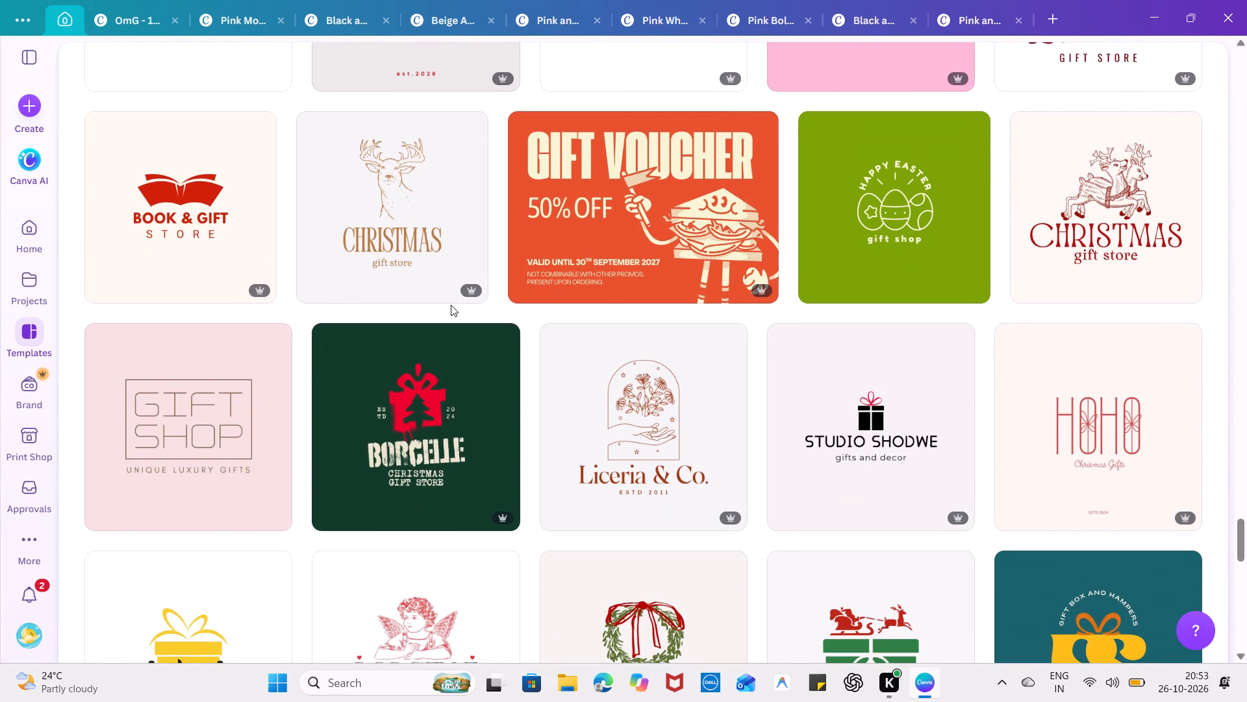
scroll(451, 305, down, 6)
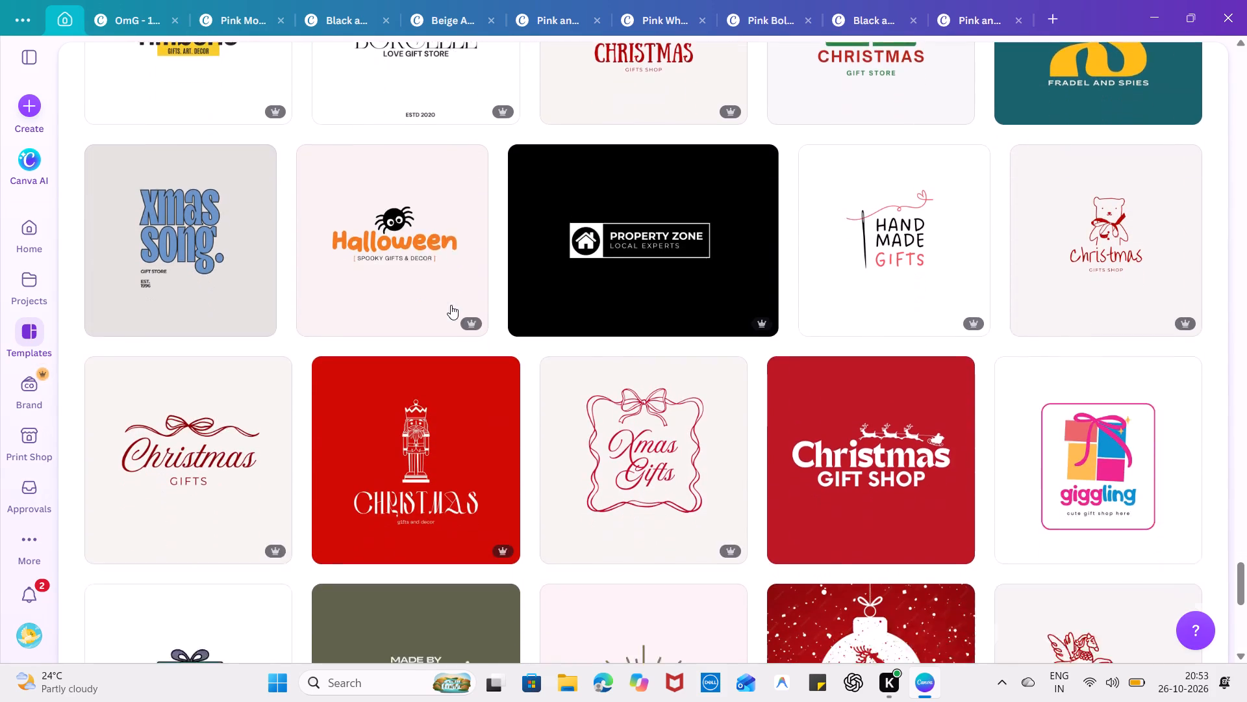
scroll(451, 305, down, 4)
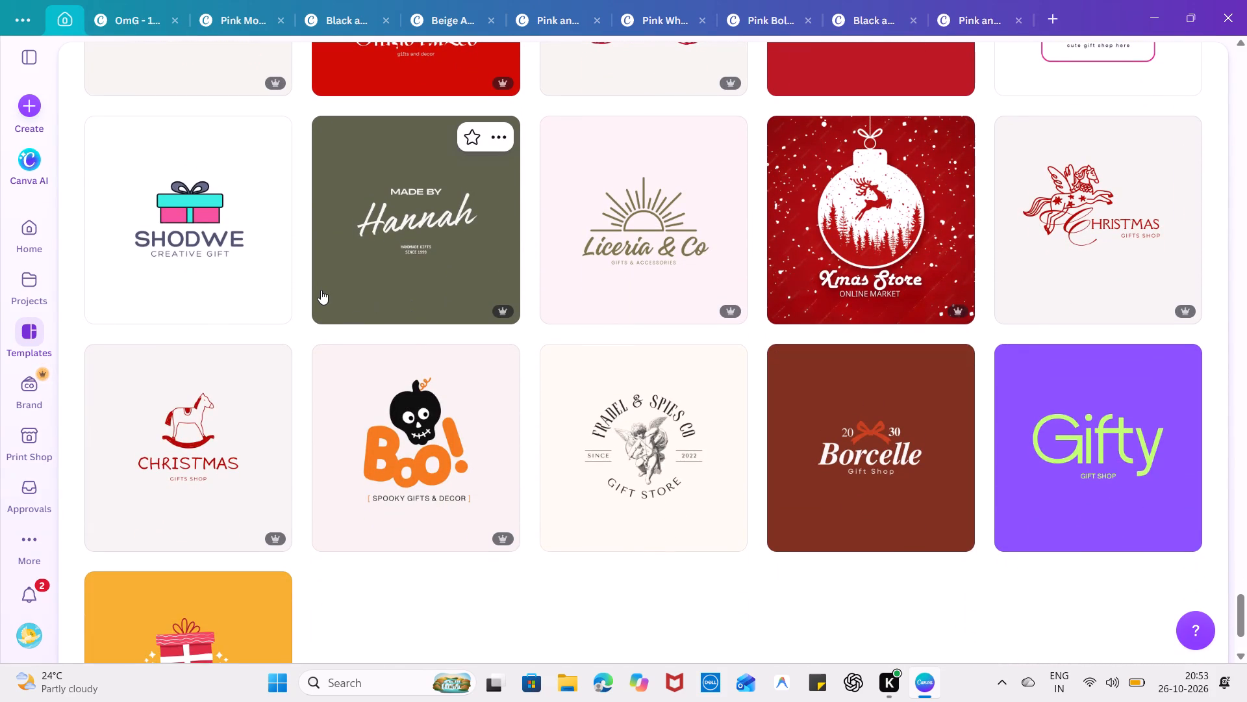
scroll(321, 290, down, 1)
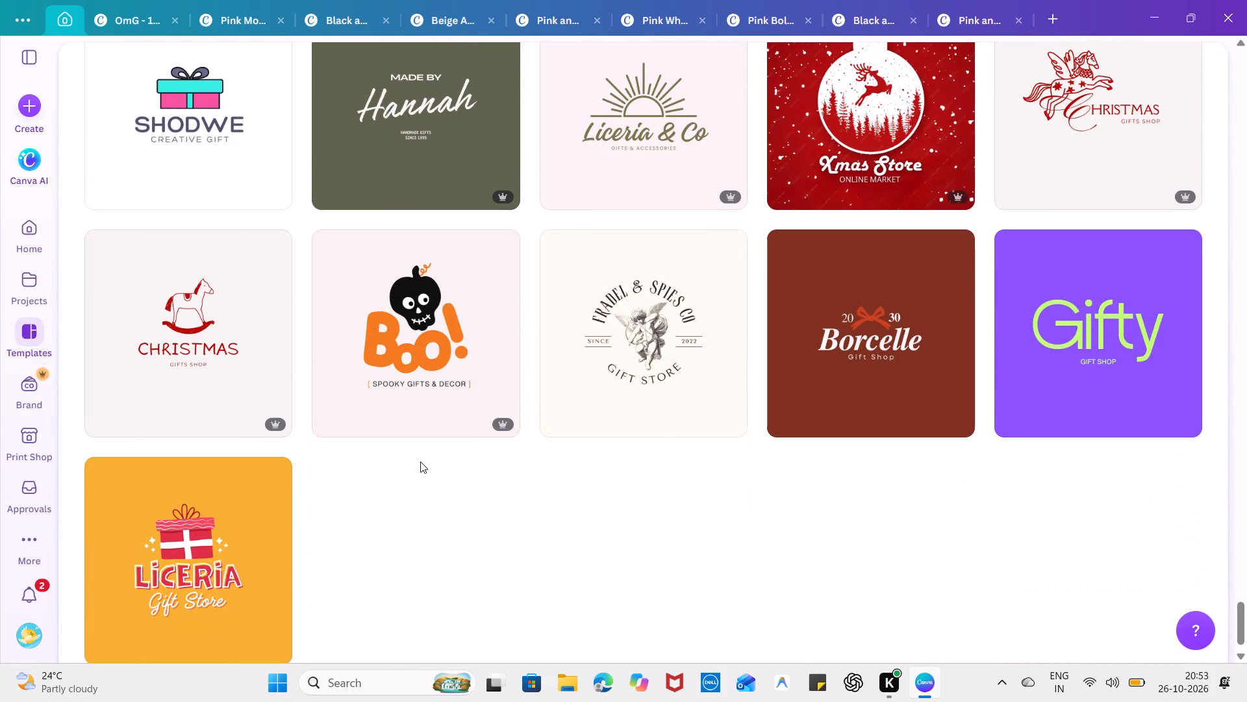
scroll(420, 461, down, 2)
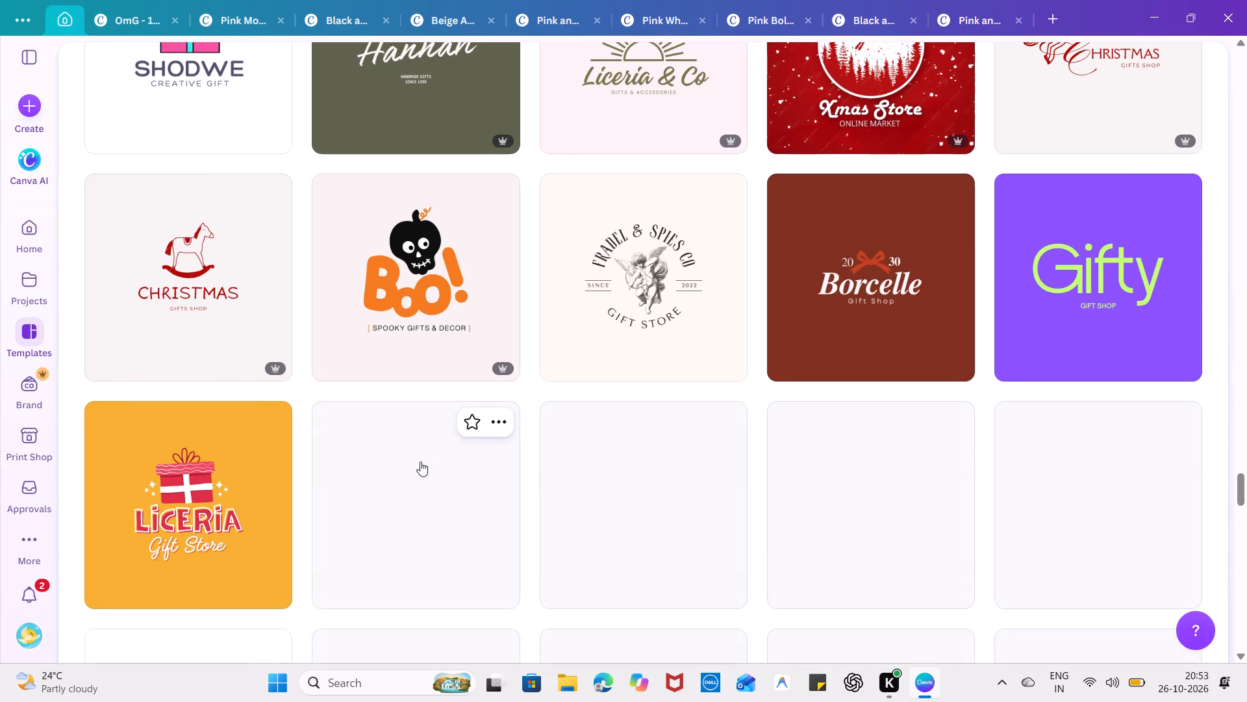
scroll(420, 461, up, 1)
scroll(420, 461, down, 3)
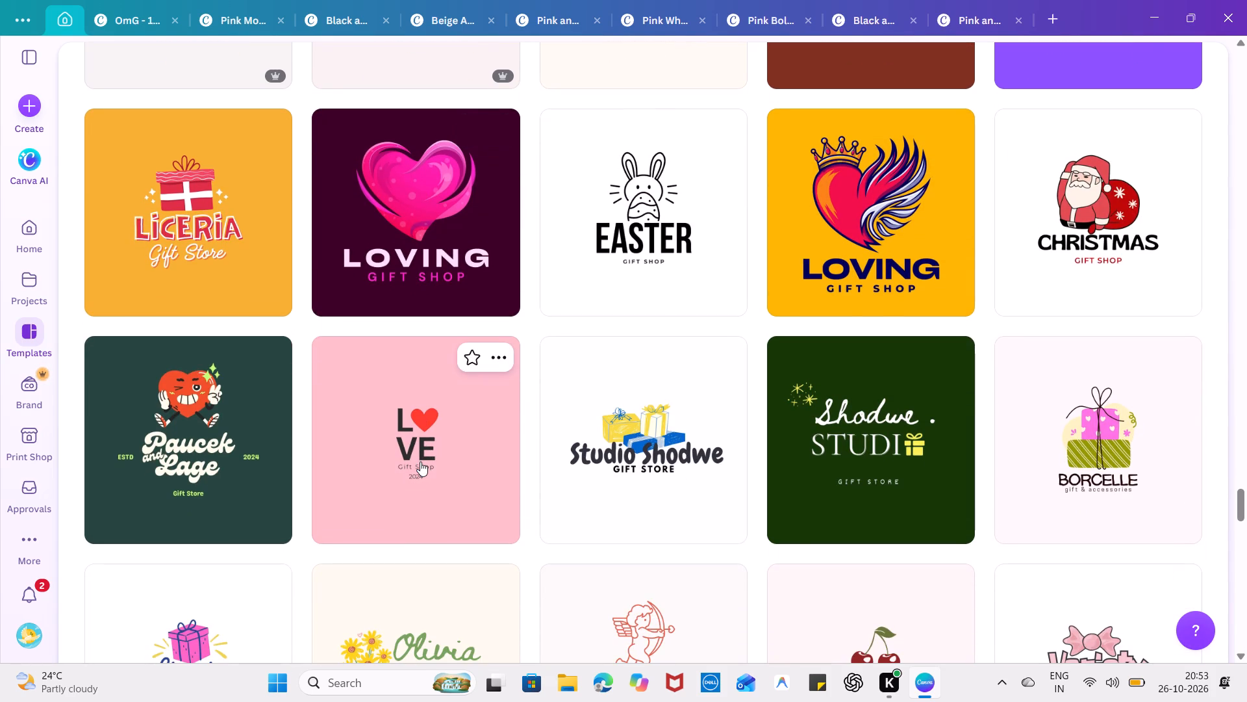
scroll(519, 543, down, 3)
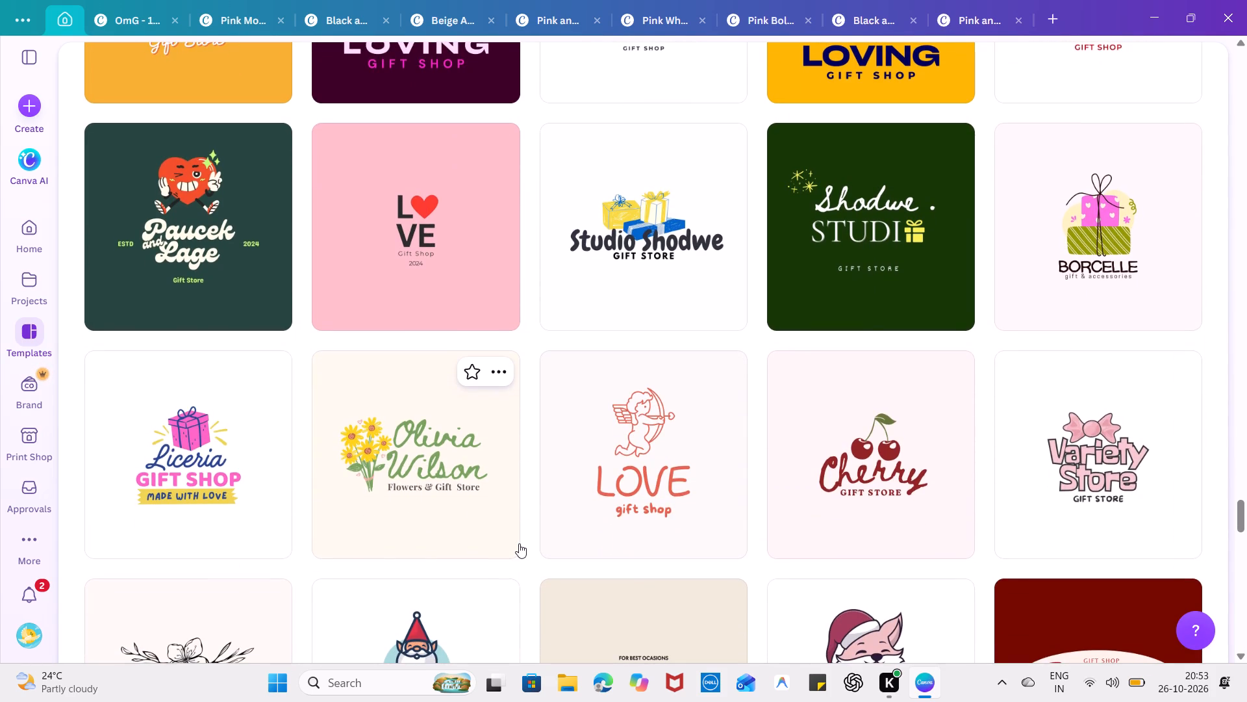
scroll(519, 543, down, 2)
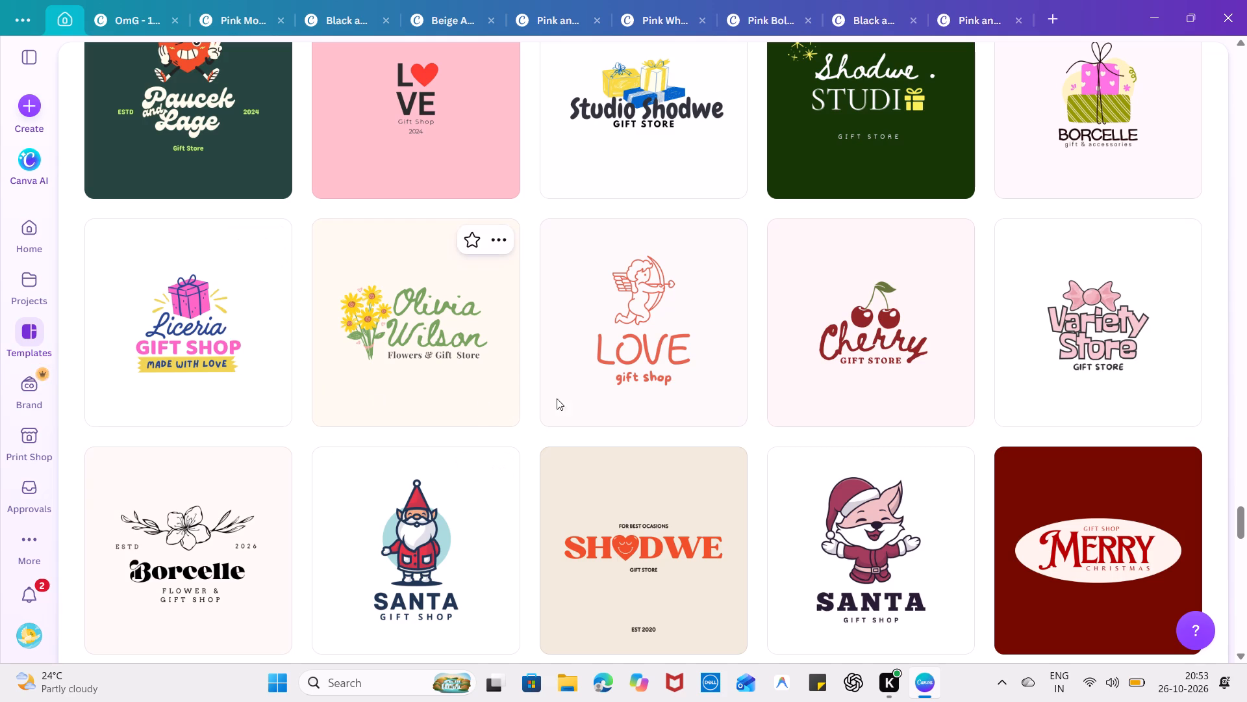
click(207, 363)
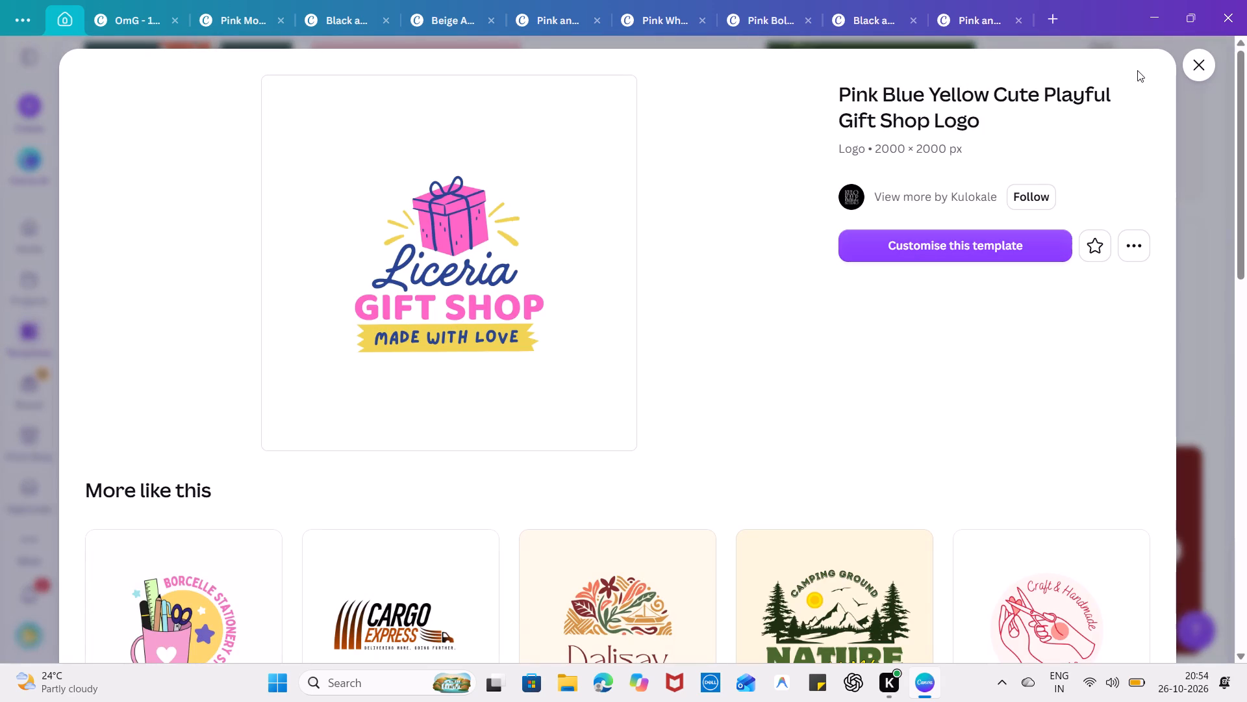
click(1198, 64)
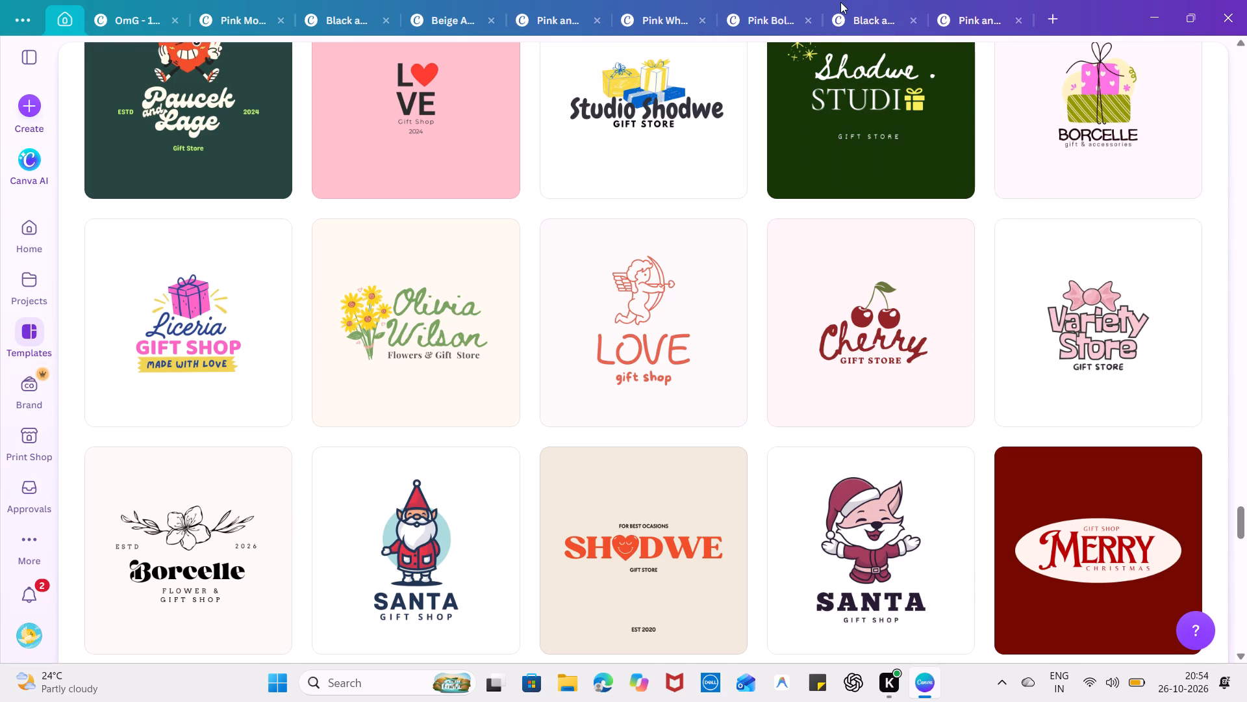
drag(840, 2, 858, 19)
click(858, 19)
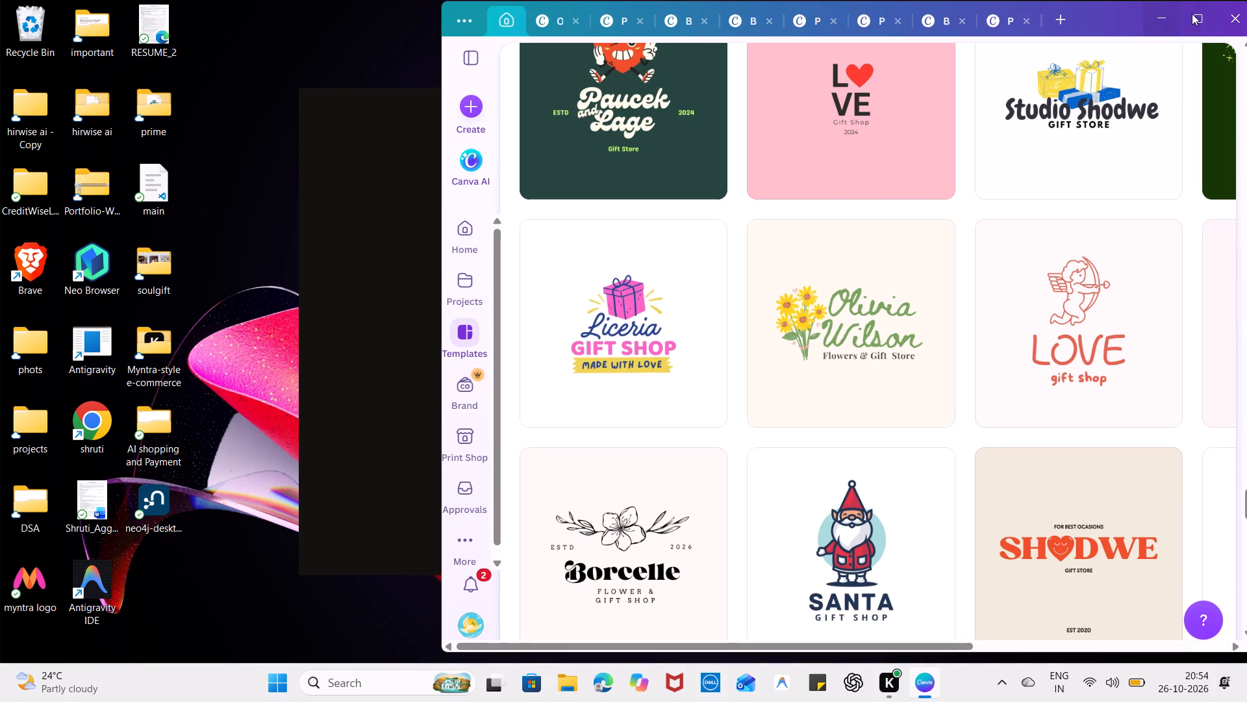
click(1193, 14)
Back in the Black and White Minimalist Beauty Logo design, replace the GIFTS subtitle text with MADE WITH LOVE.
click(858, 21)
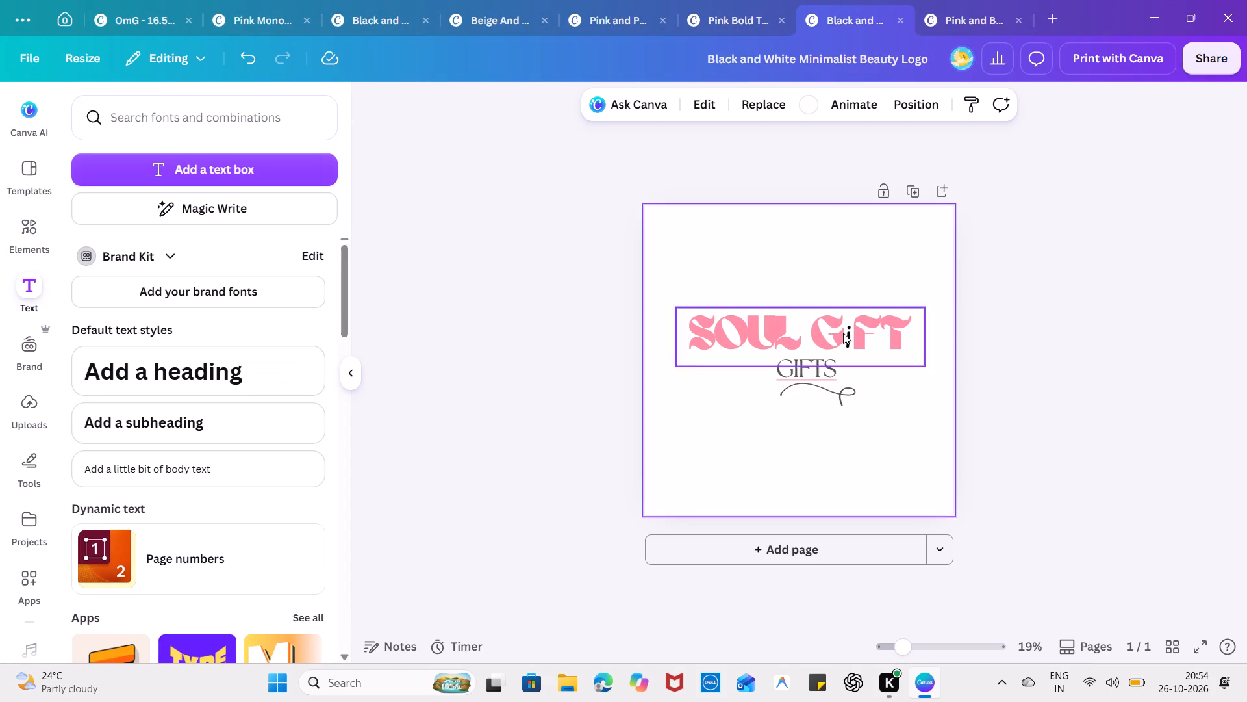
double_click(801, 369)
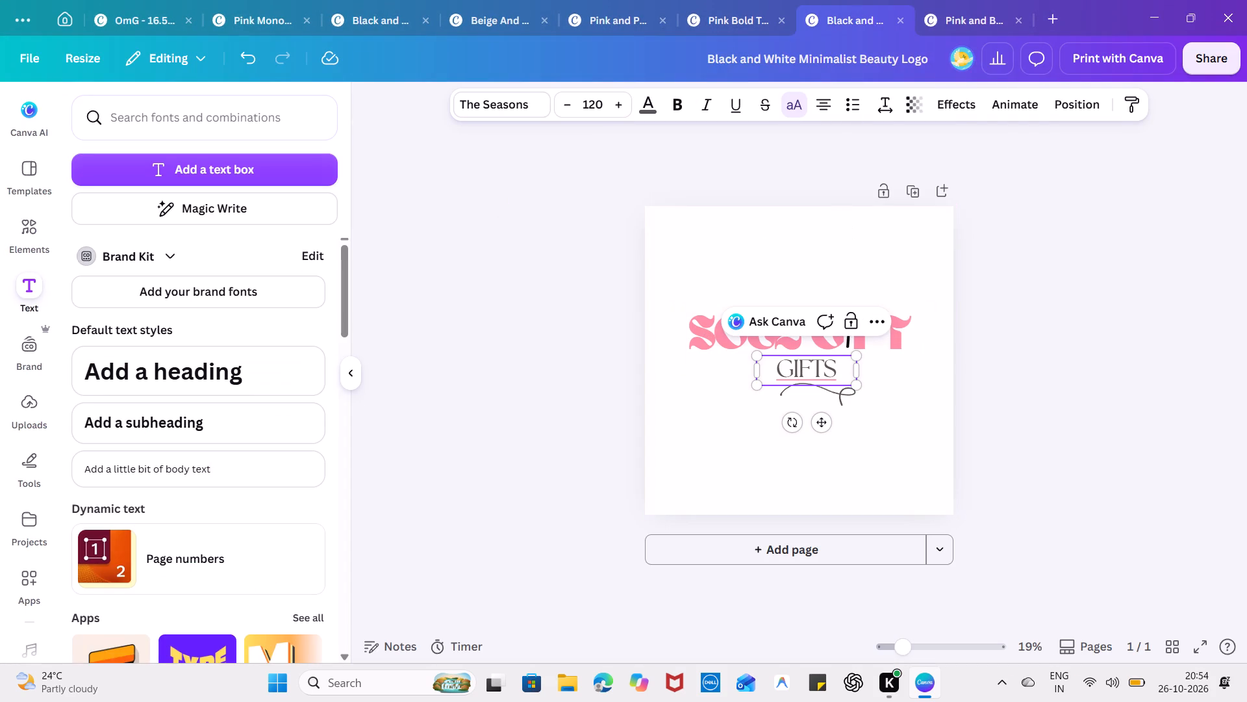
double_click(801, 369)
text(MADE WITH LOVE)
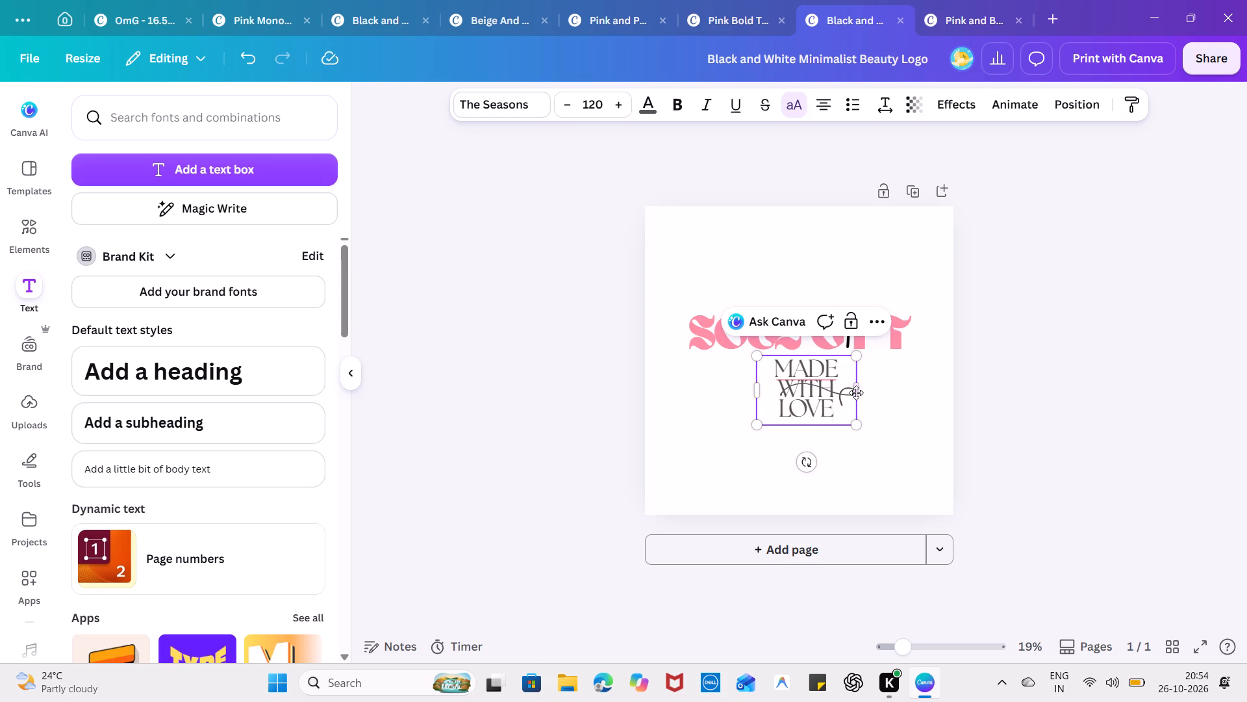
Widen the MADE WITH LOVE tagline onto one line, scale it down to size 72.9 and centre it beneath the wordmark.
click(856, 393)
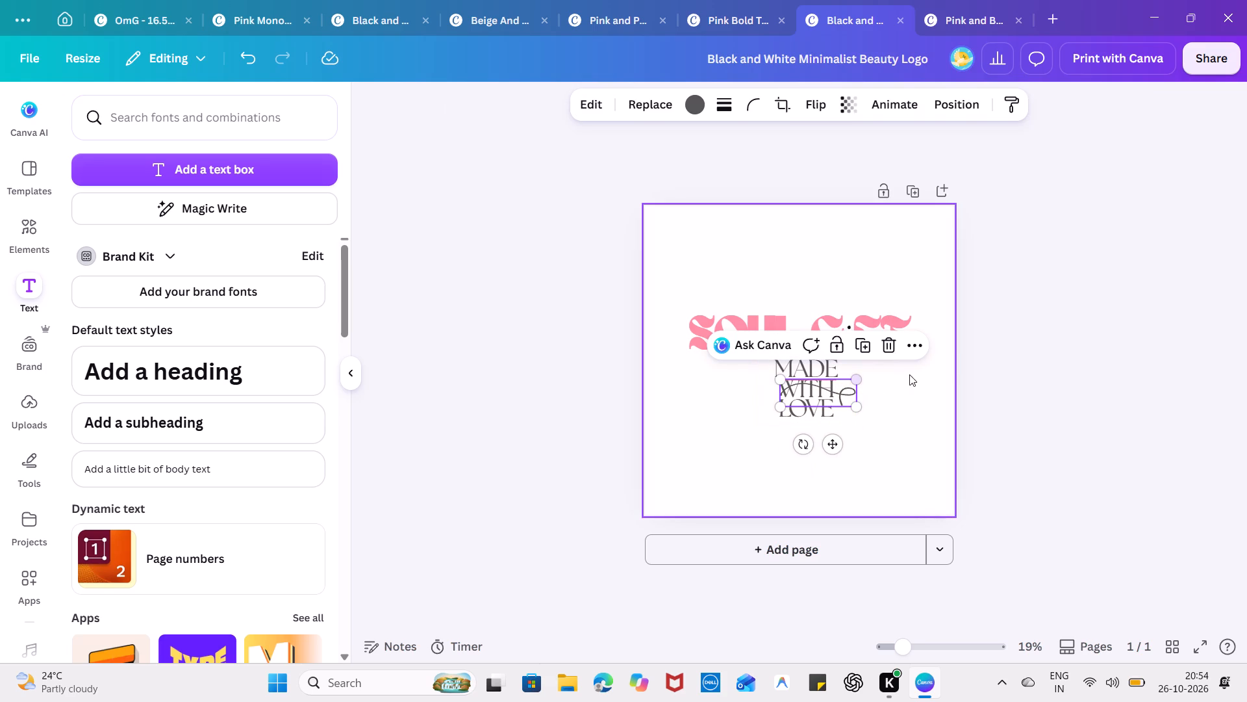
click(840, 372)
drag(858, 388, 981, 361)
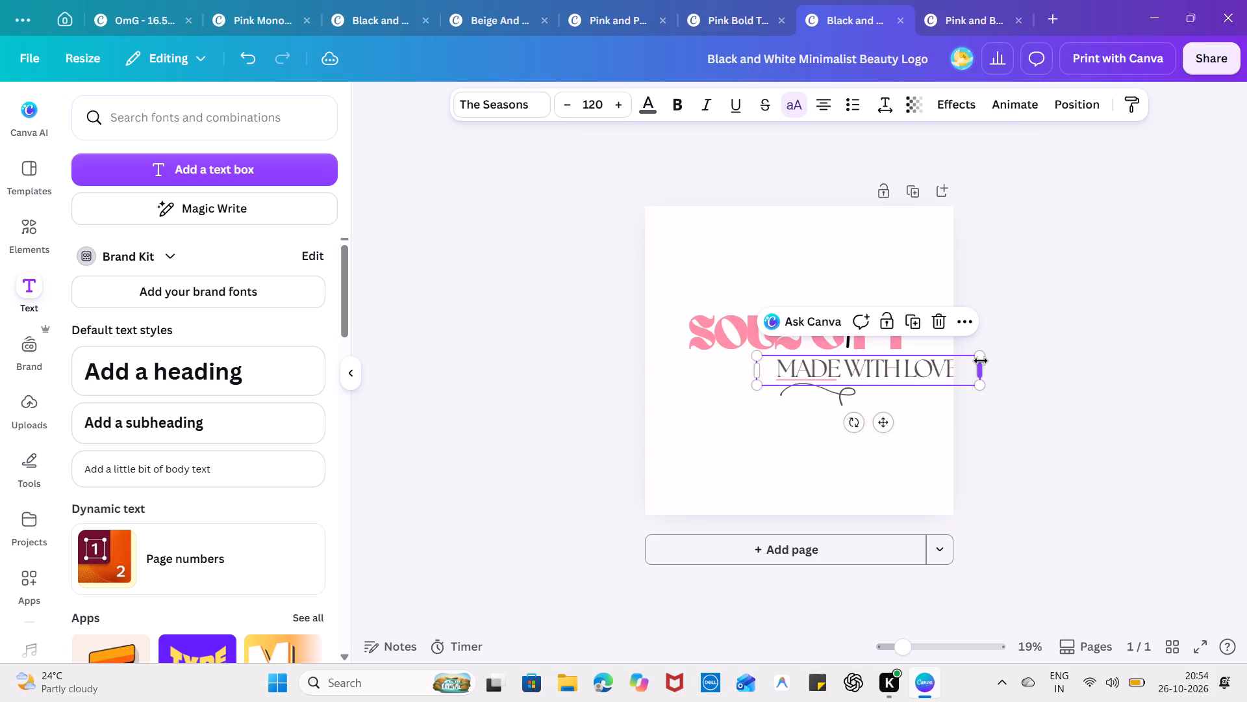
drag(881, 419, 829, 419)
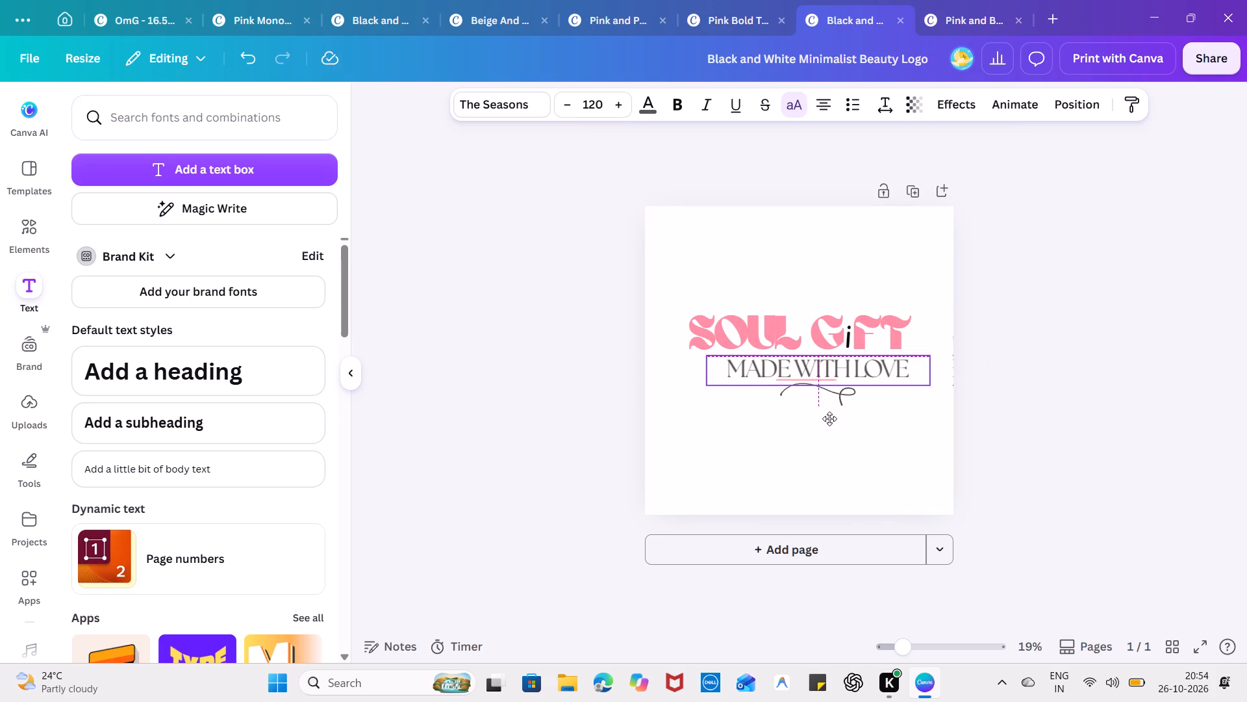
drag(829, 419, 816, 417)
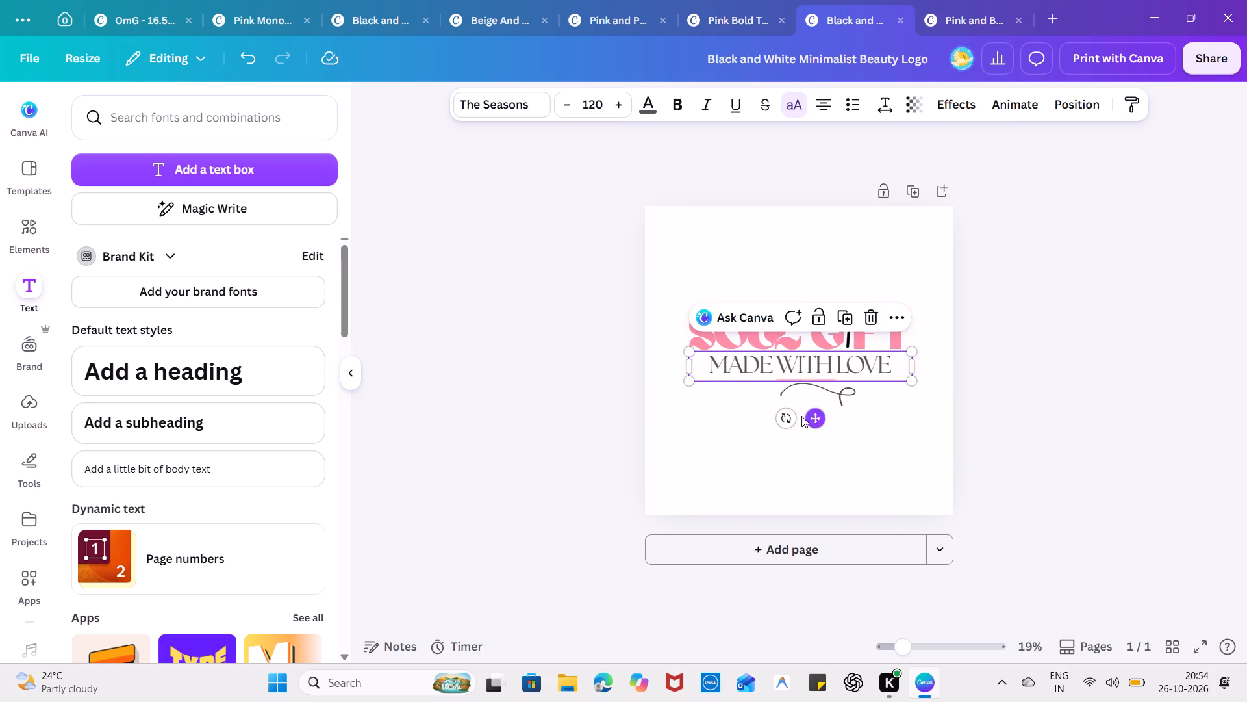
drag(688, 354, 778, 353)
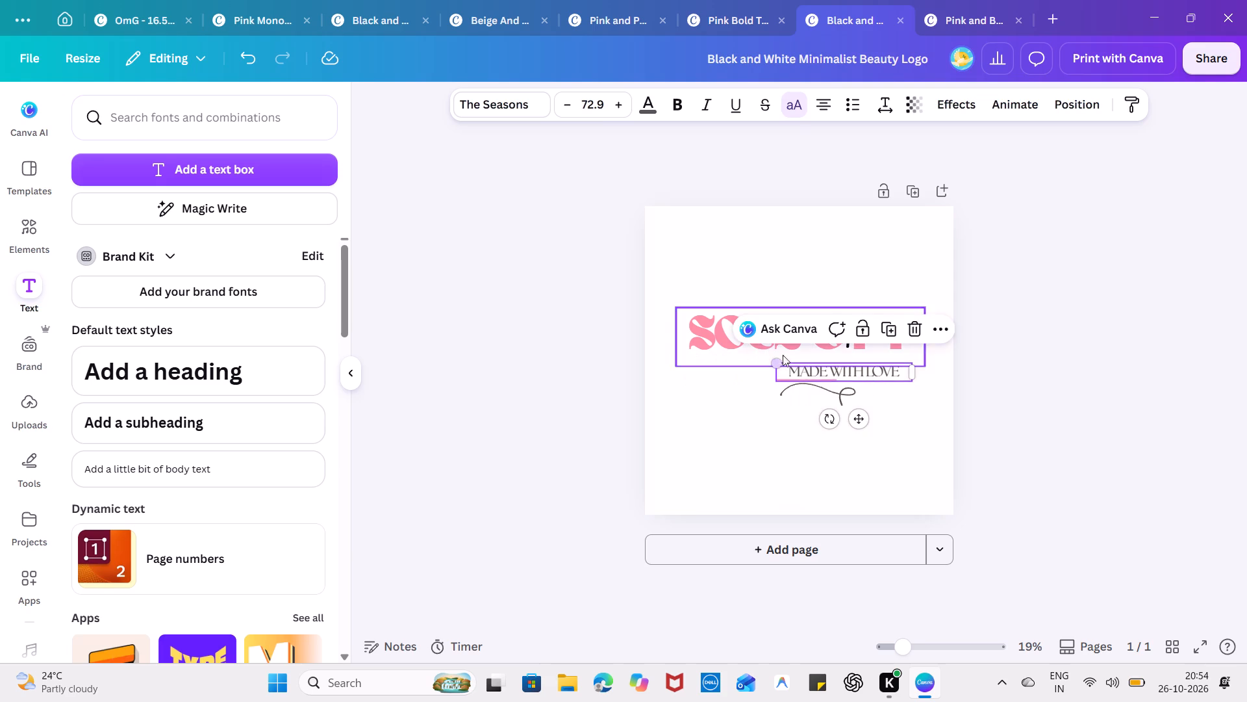
drag(857, 417, 816, 410)
click(940, 439)
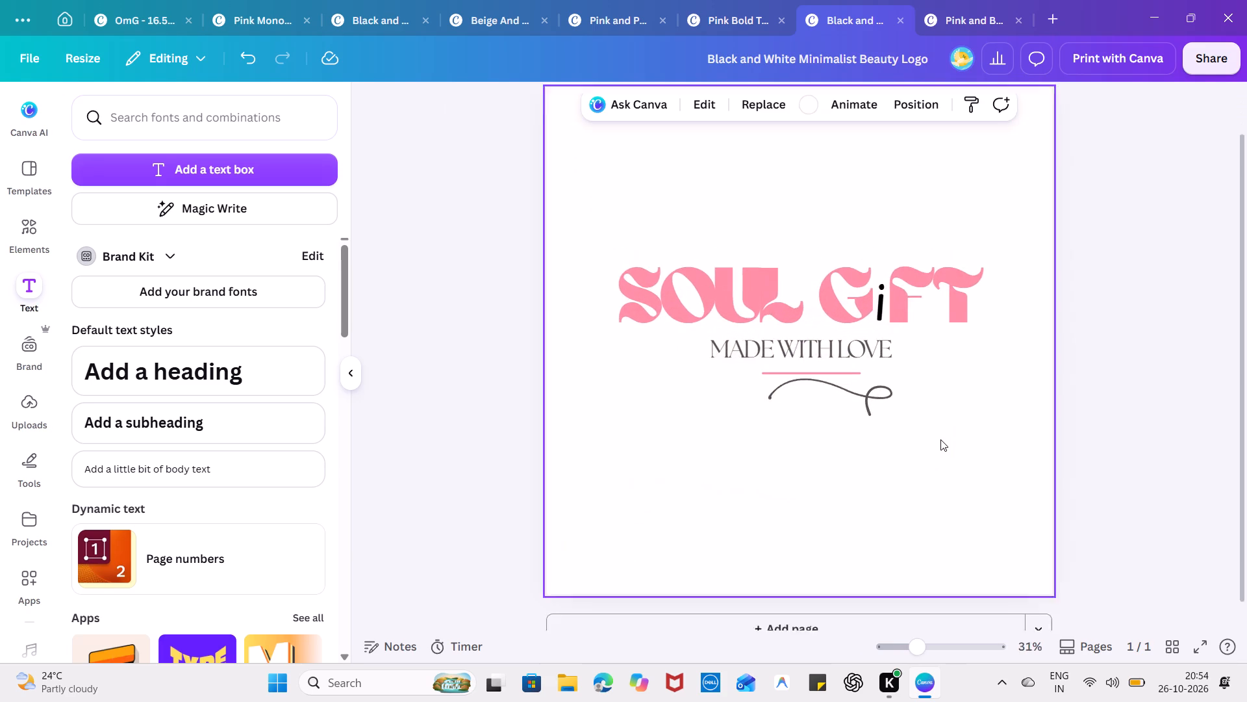
Move the pink underline up so it sits closer beneath the MADE WITH LOVE tagline.
drag(844, 330, 844, 327)
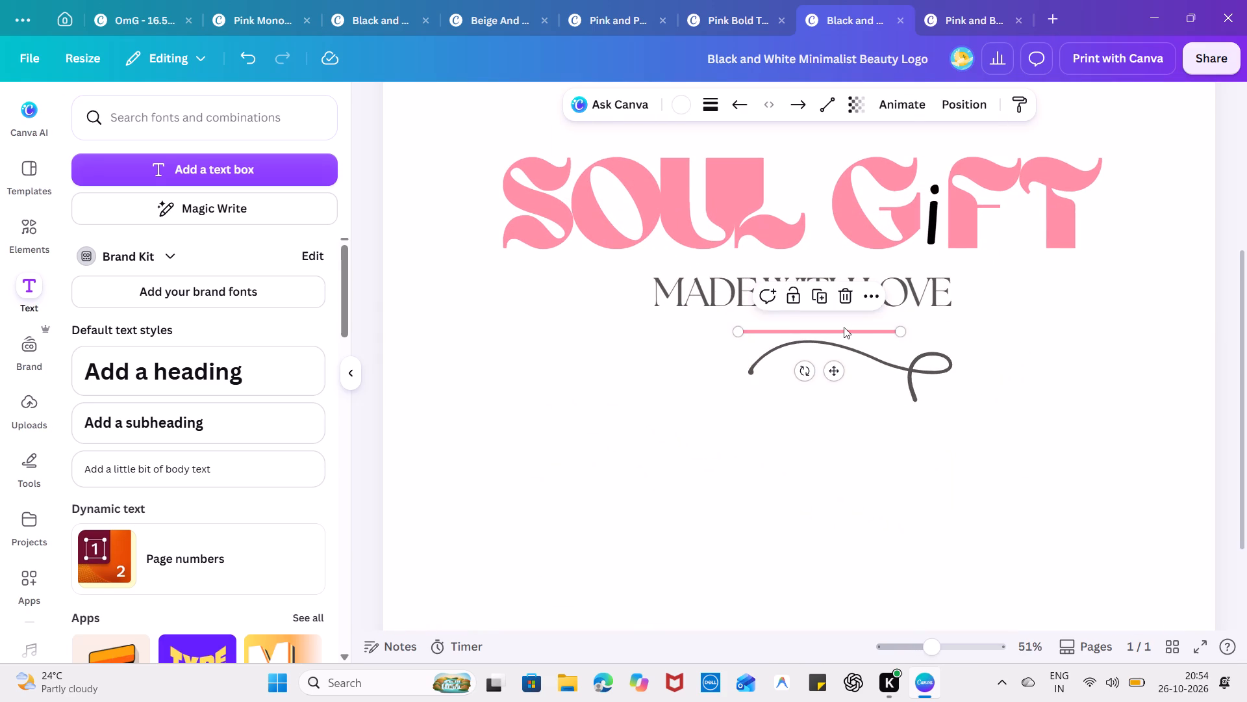
drag(844, 327, 842, 318)
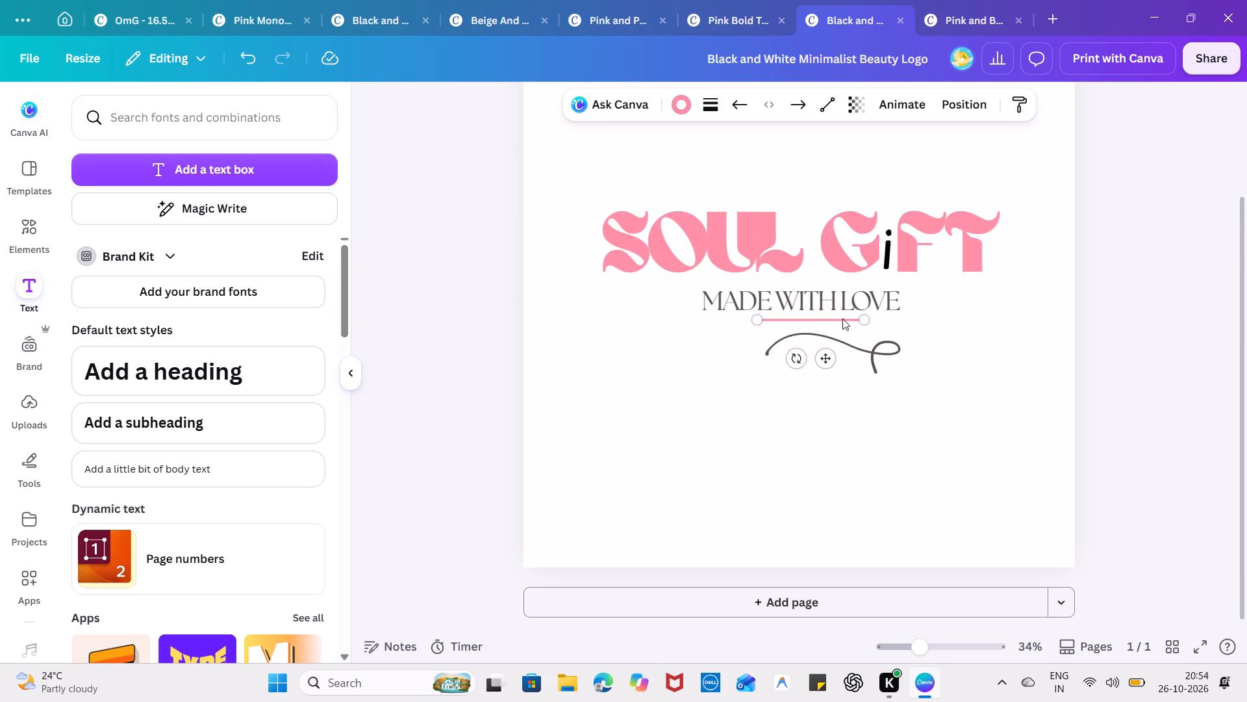
click(927, 397)
Delete the dark curly flourish below the tagline.
click(868, 353)
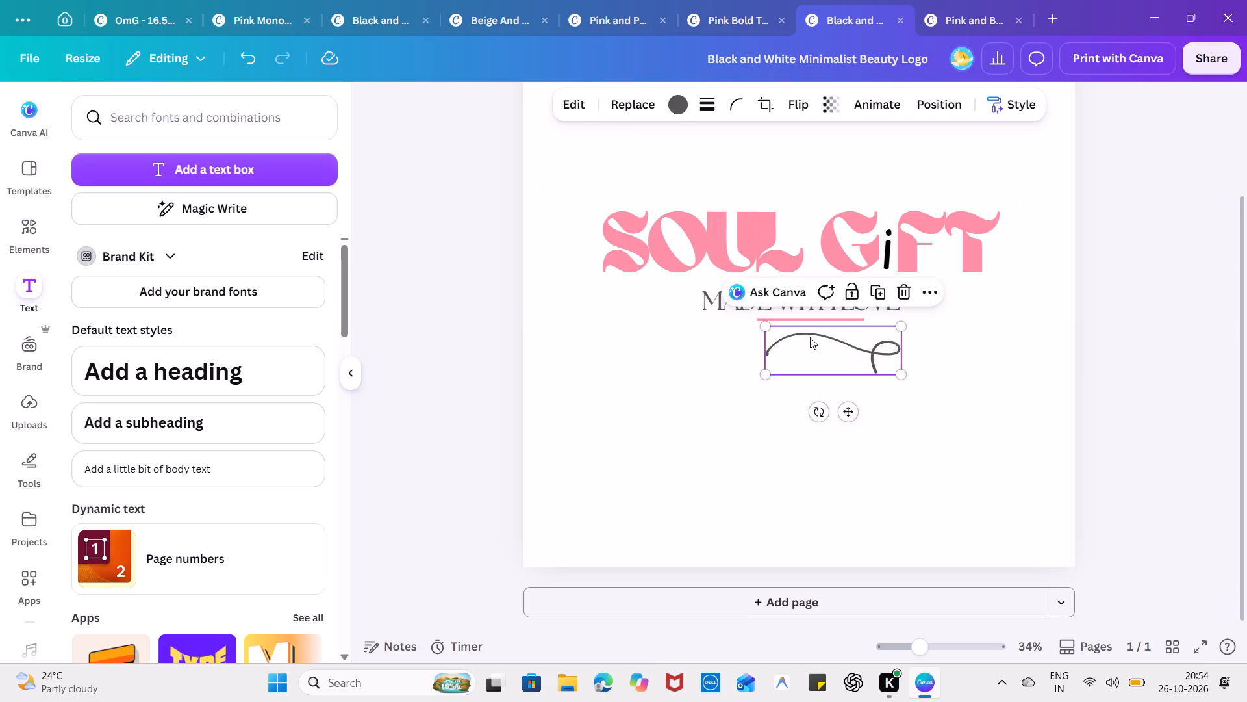
drag(814, 346, 794, 330)
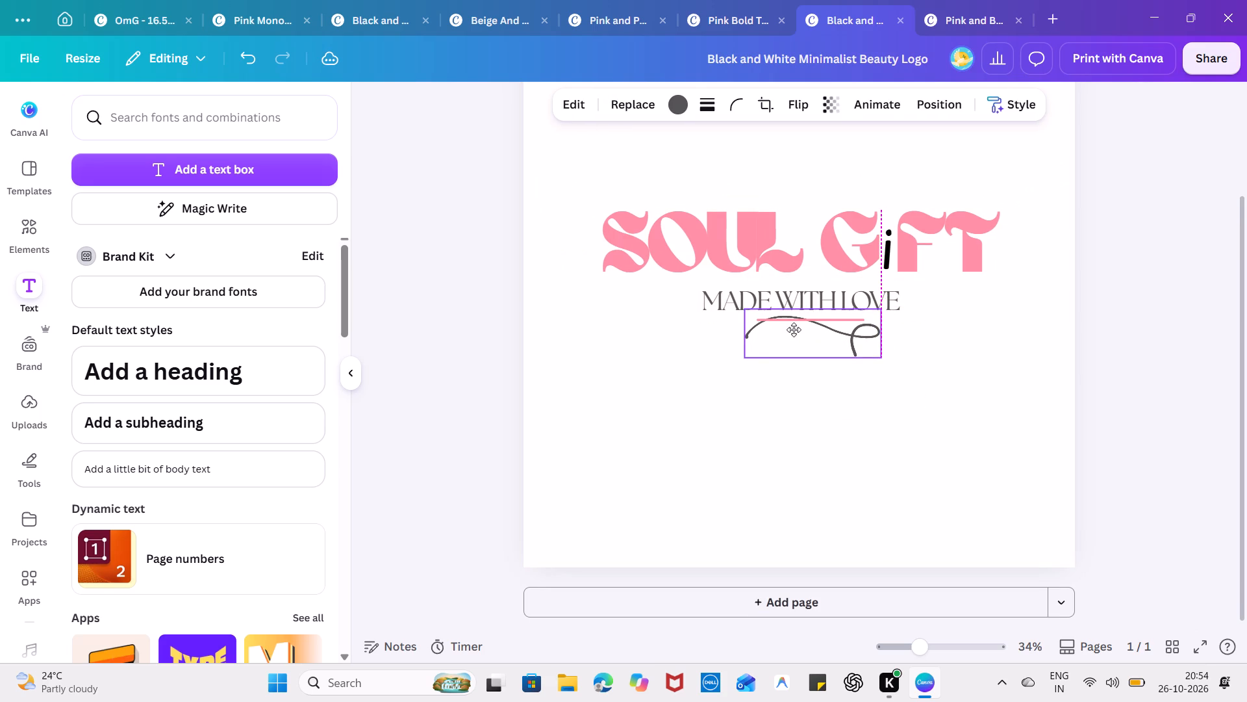
drag(794, 330, 794, 330)
key(Delete)
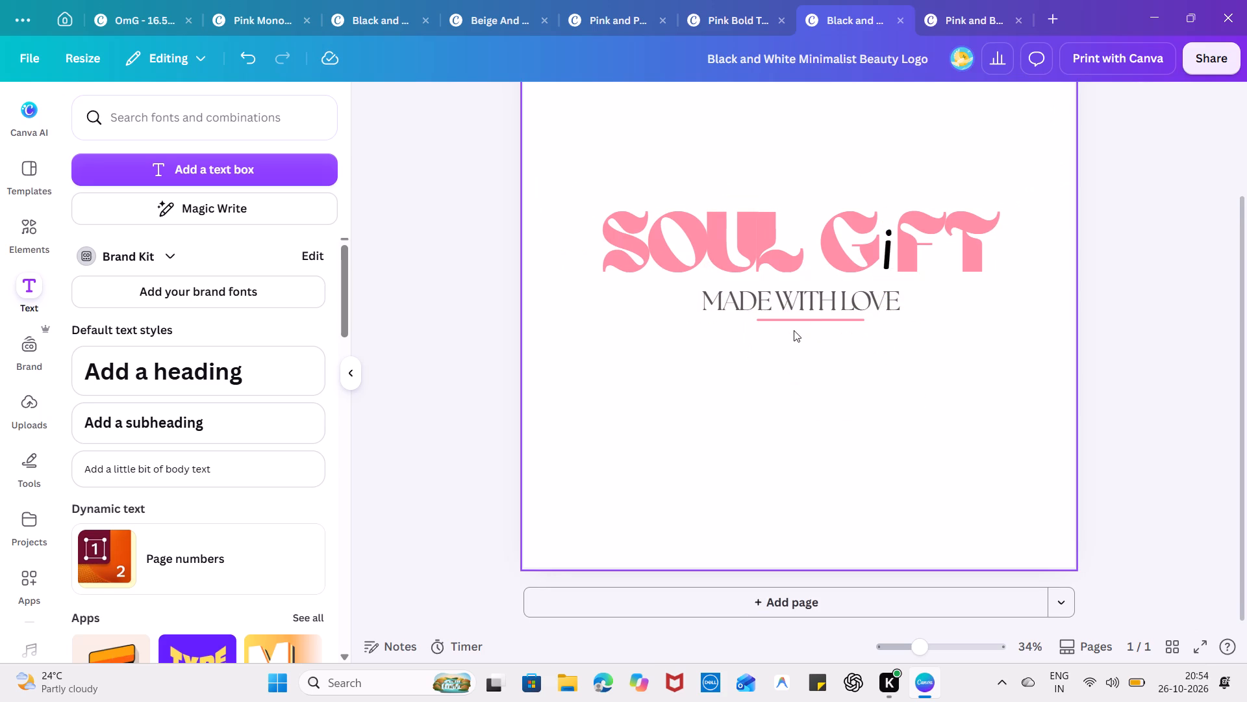
Scale the MADE WITH LOVE tagline down to size 64 and re-centre it just below the SOUL GiFT wordmark.
scroll(800, 337, up, 1)
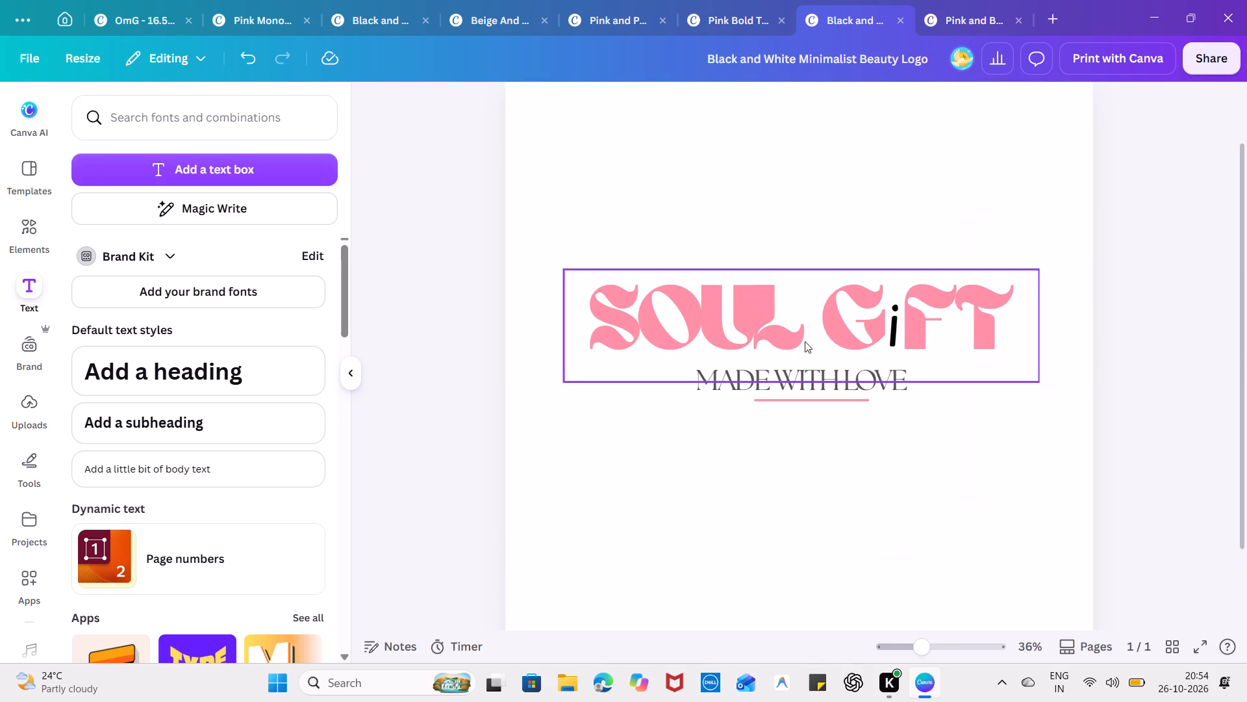
click(892, 334)
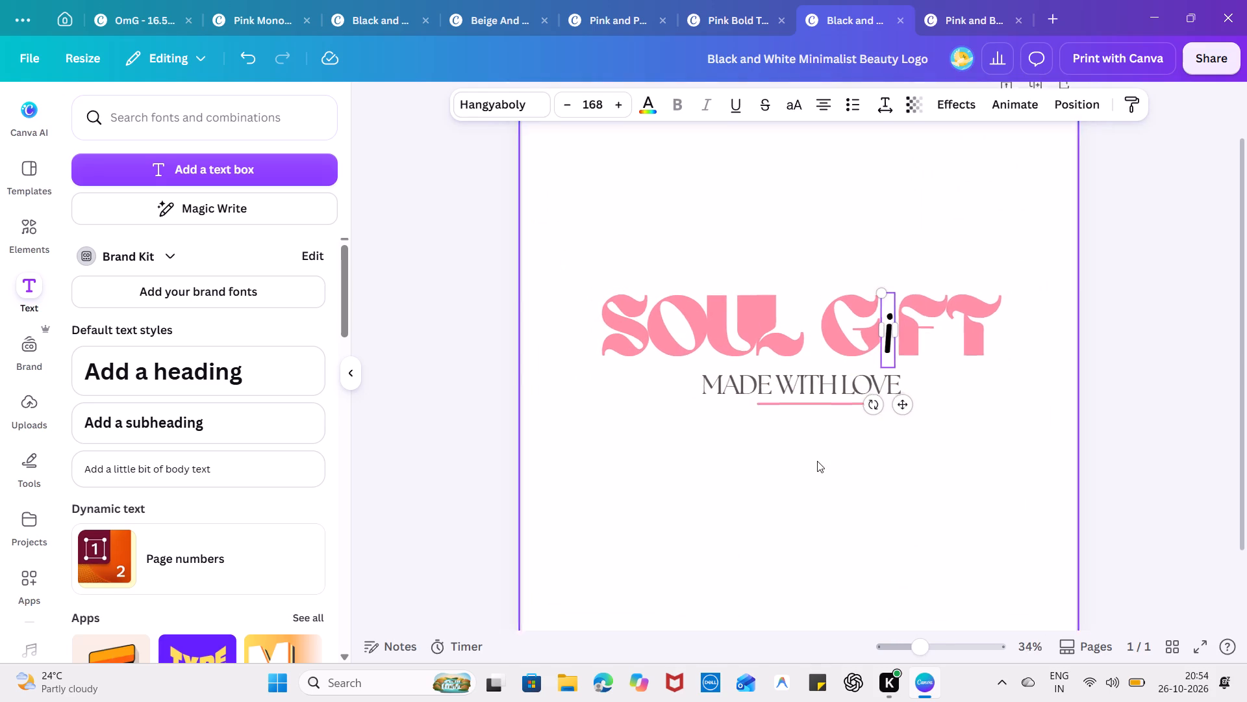
click(782, 377)
drag(709, 367, 724, 367)
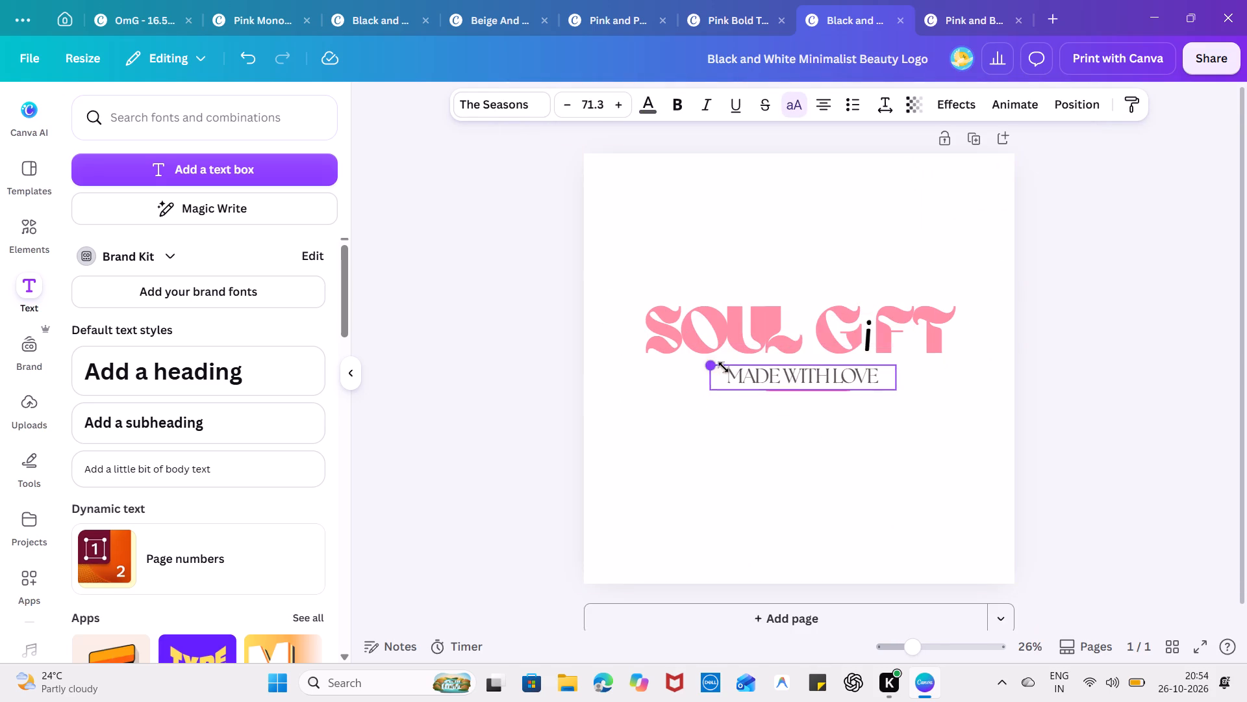
drag(724, 367, 732, 367)
drag(835, 426, 832, 419)
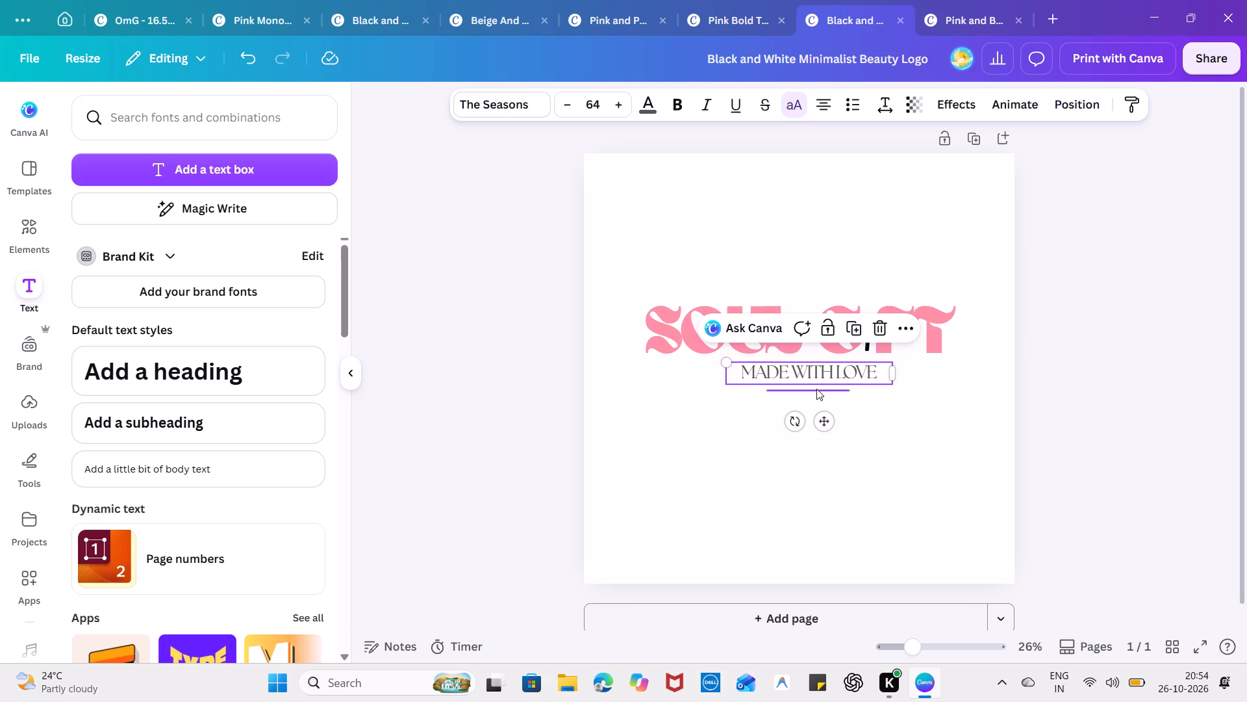
Nudge the pink underline up to sit just beneath the smaller tagline.
click(816, 389)
click(871, 432)
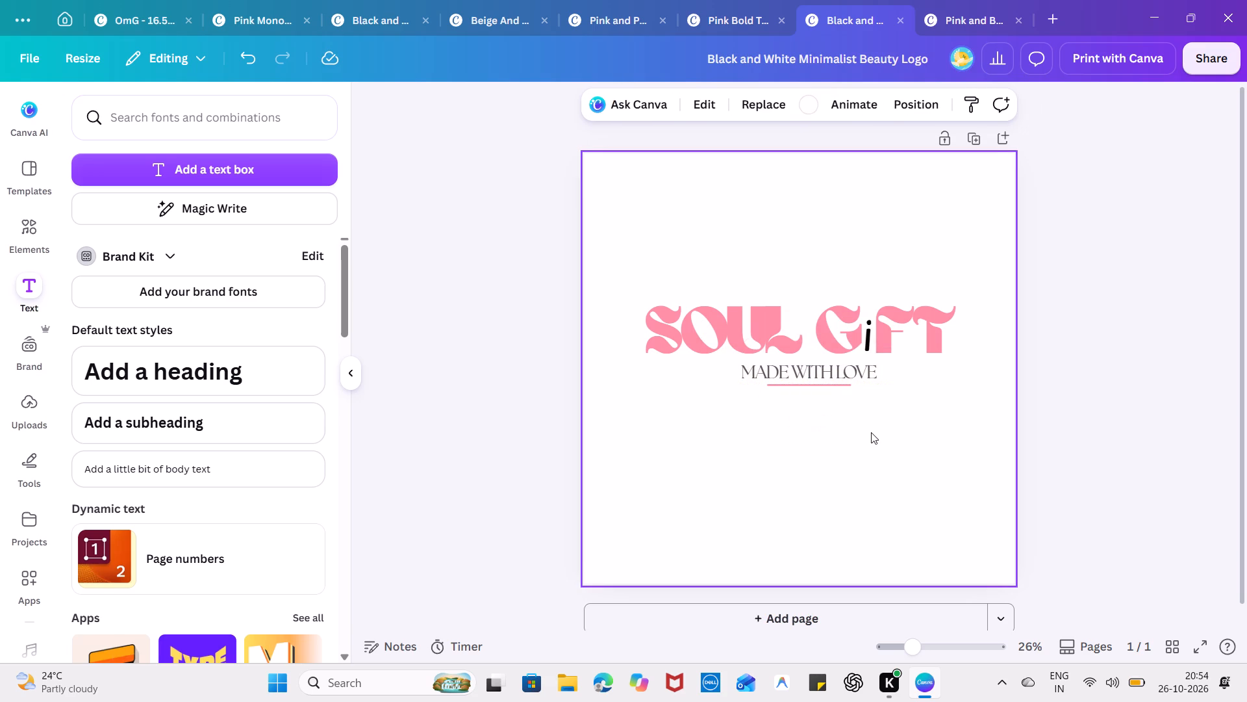
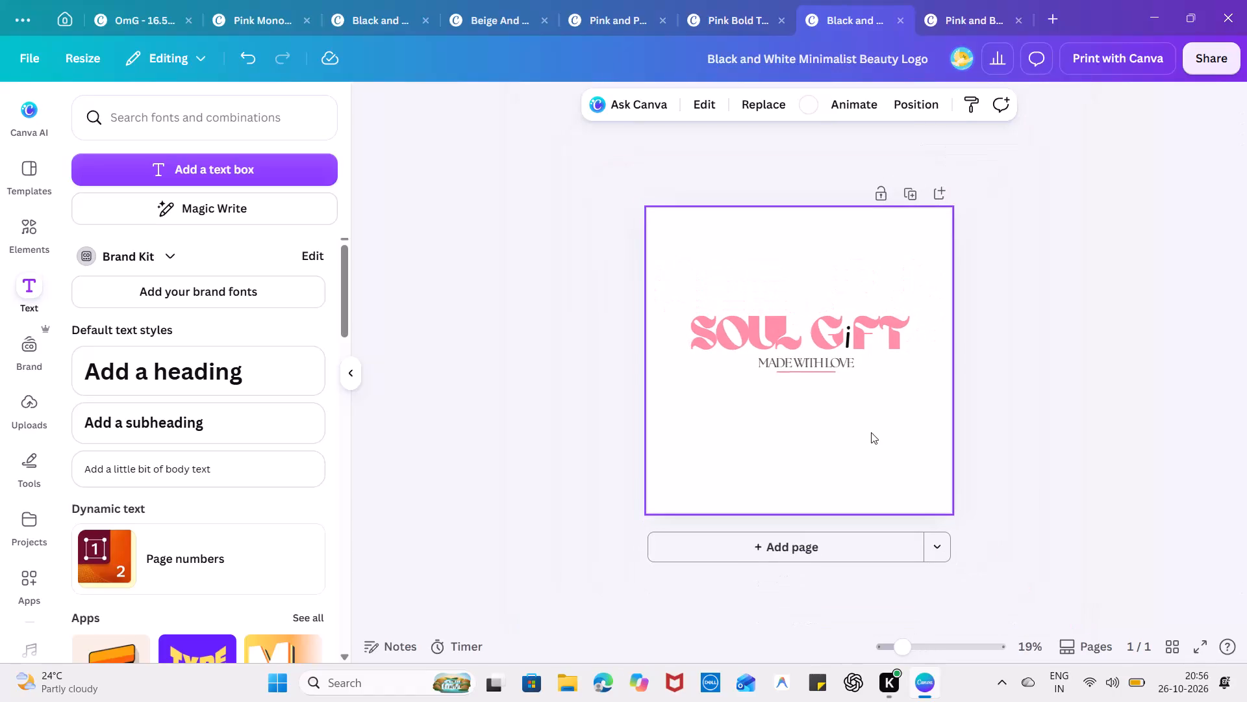
Move the wordmark, separate i, tagline and underline together down to the vertical centre of the page.
click(871, 432)
drag(881, 430, 691, 297)
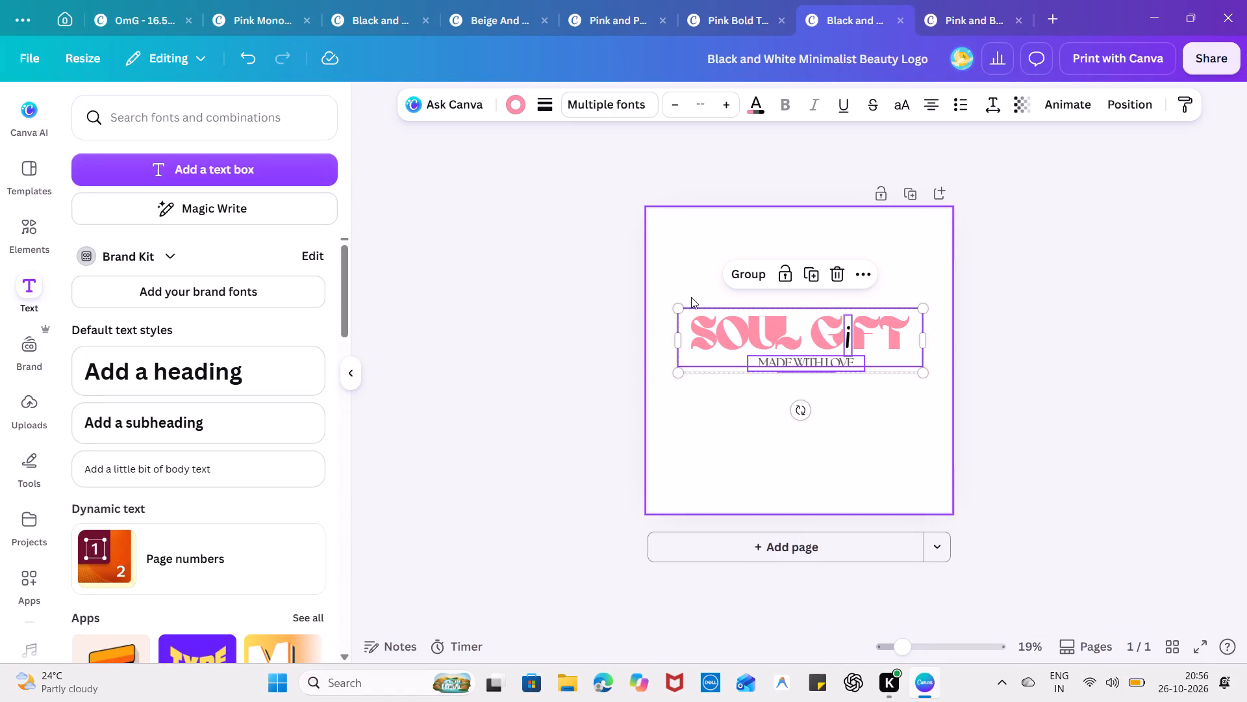
drag(801, 326, 801, 344)
click(998, 387)
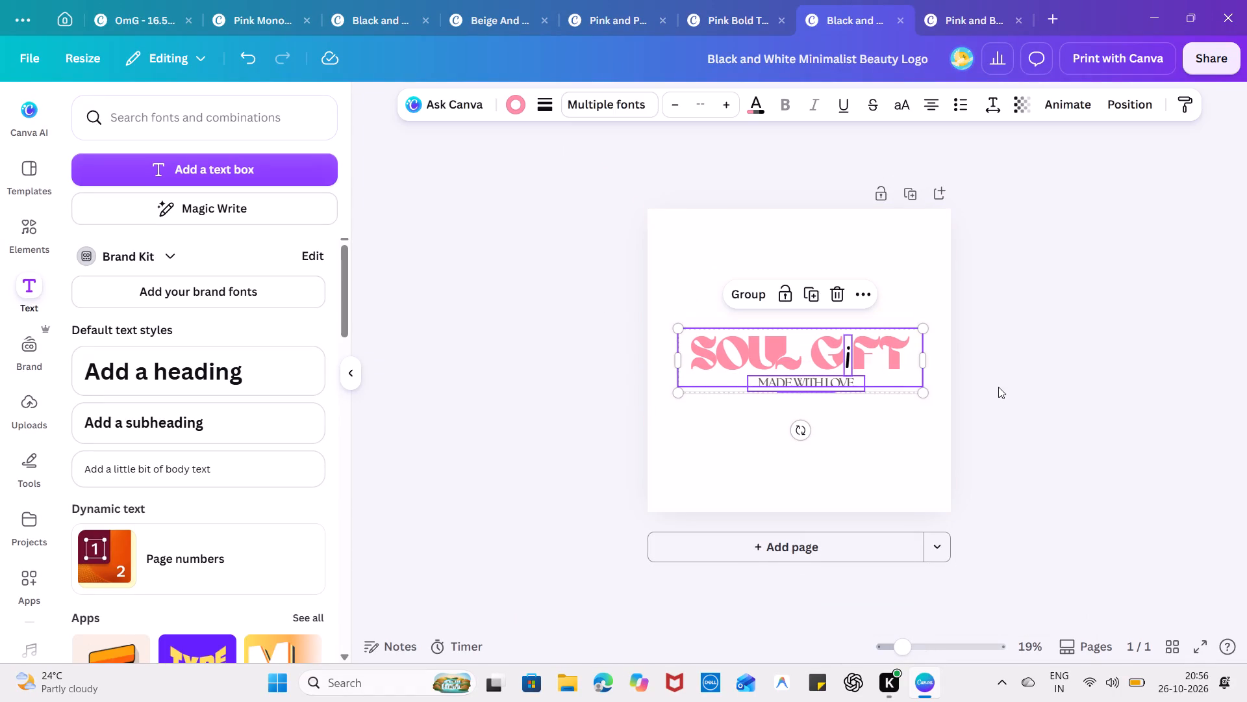
click(873, 432)
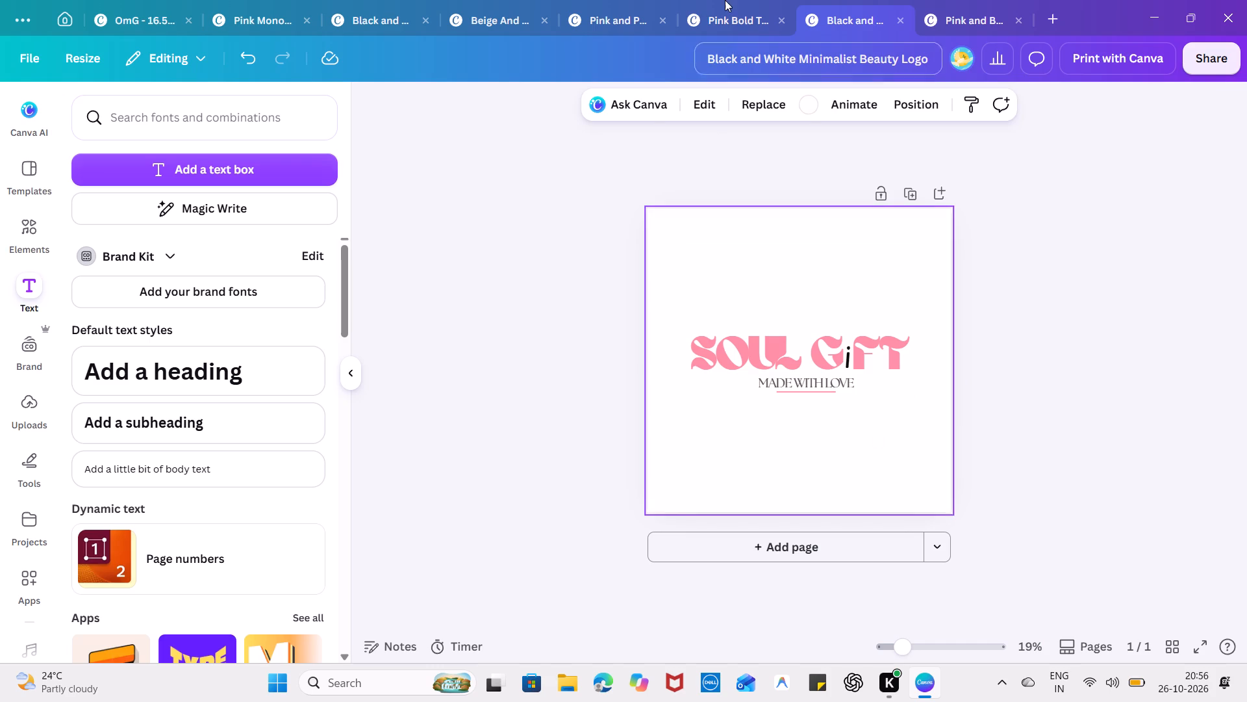
Copy the light pink background from the Pink Bold Typography Gift Shop Logo design onto the SOUL GiFT page.
click(728, 10)
click(761, 209)
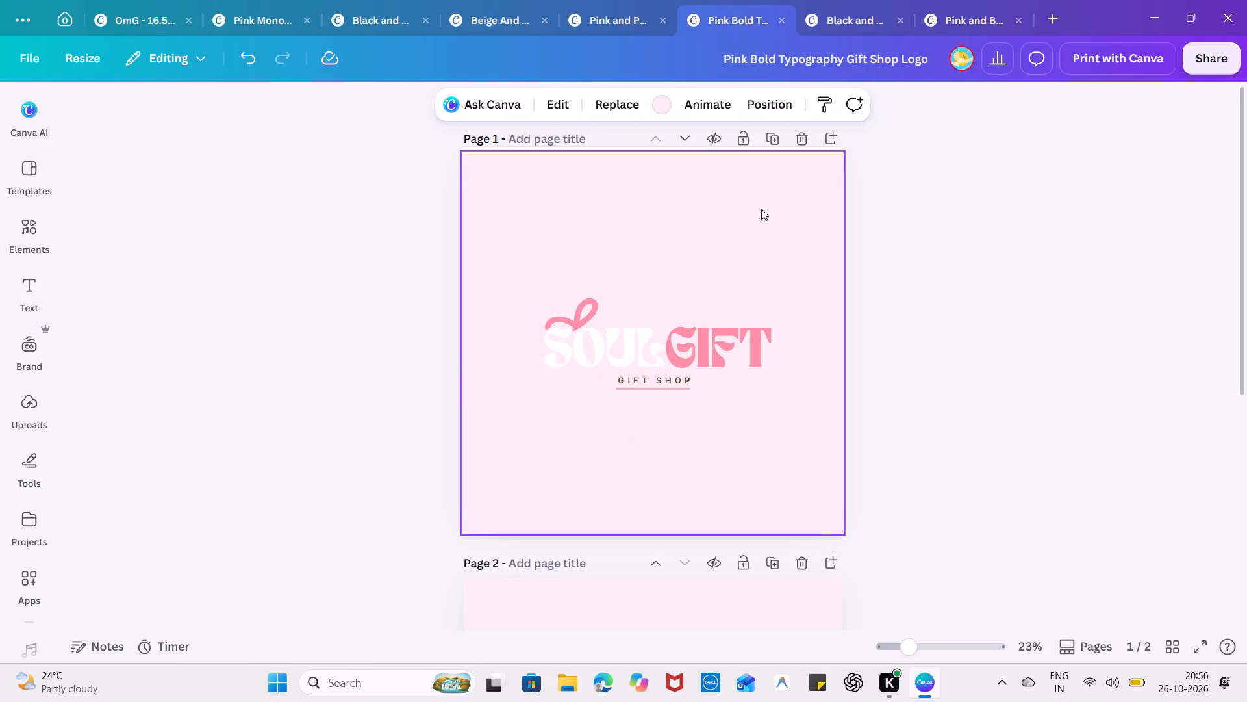
key(ctrl+c)
click(827, 7)
click(764, 239)
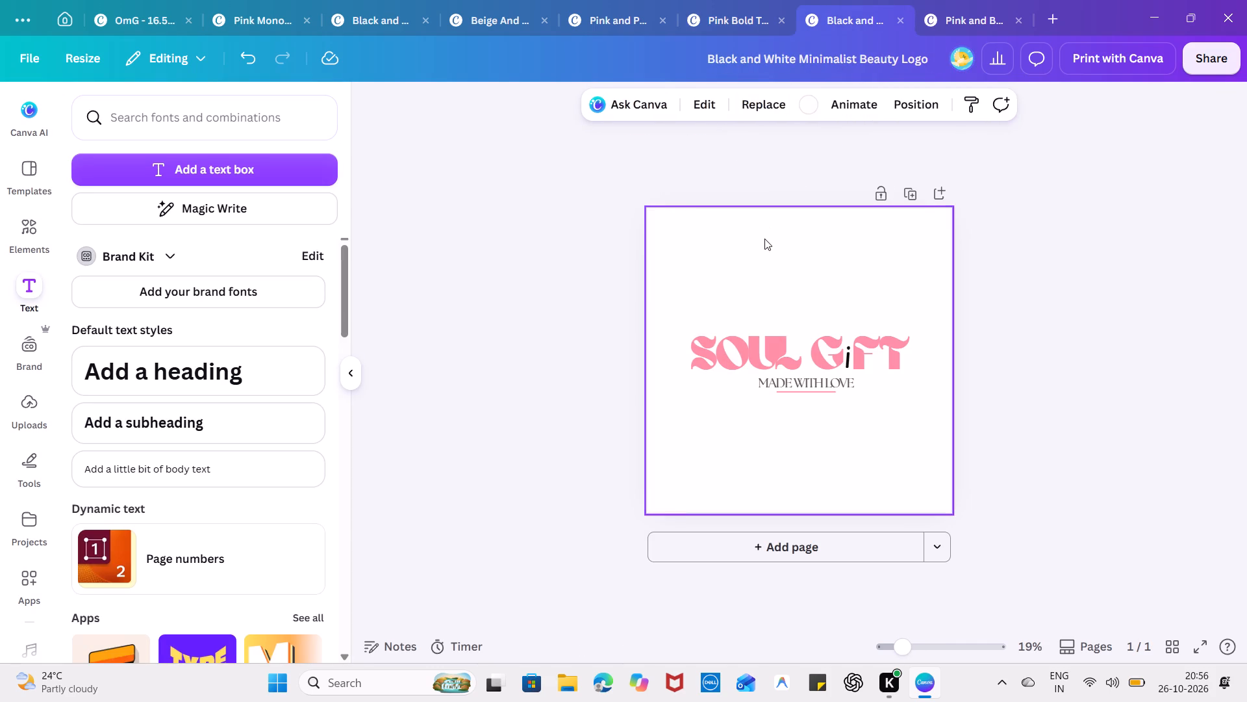
key(ctrl+v)
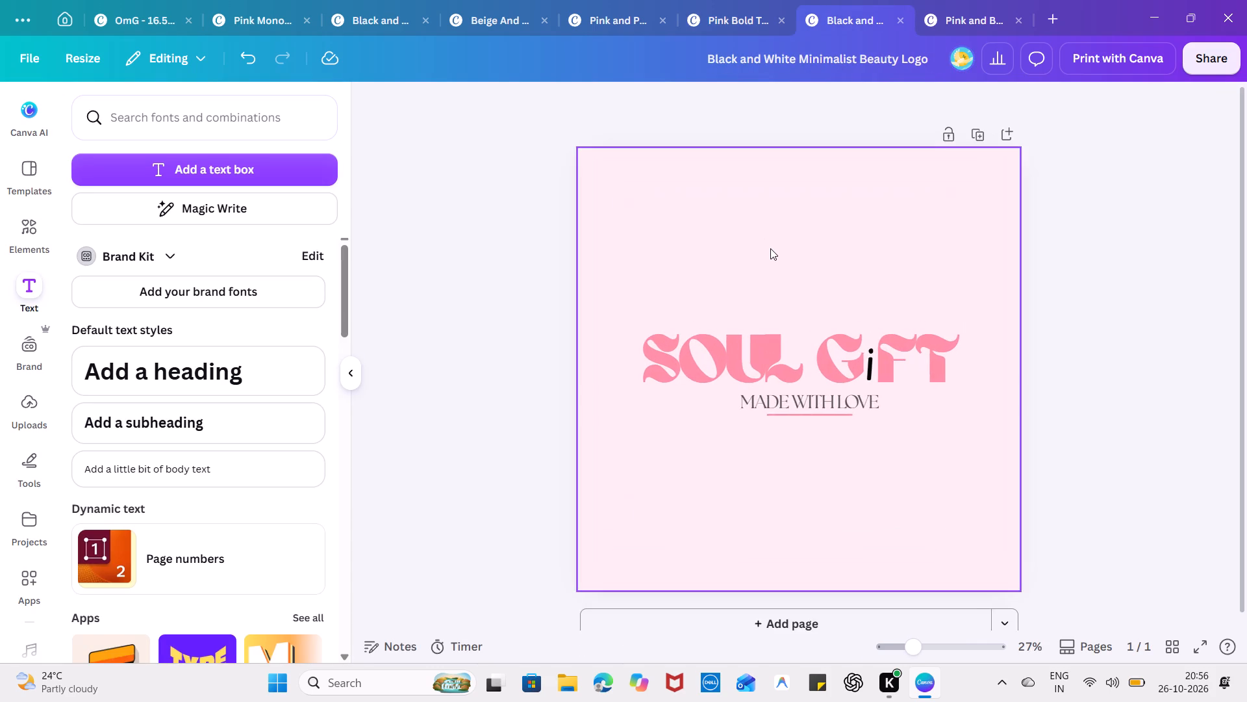
click(916, 364)
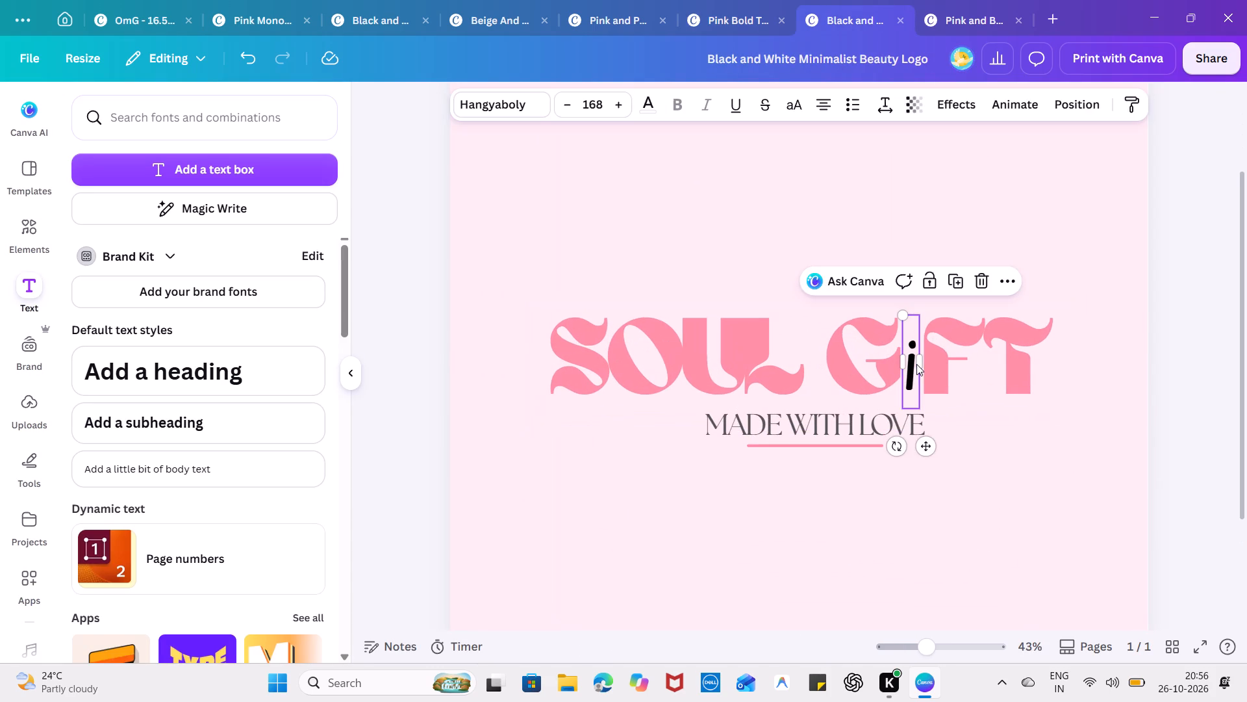
click(900, 463)
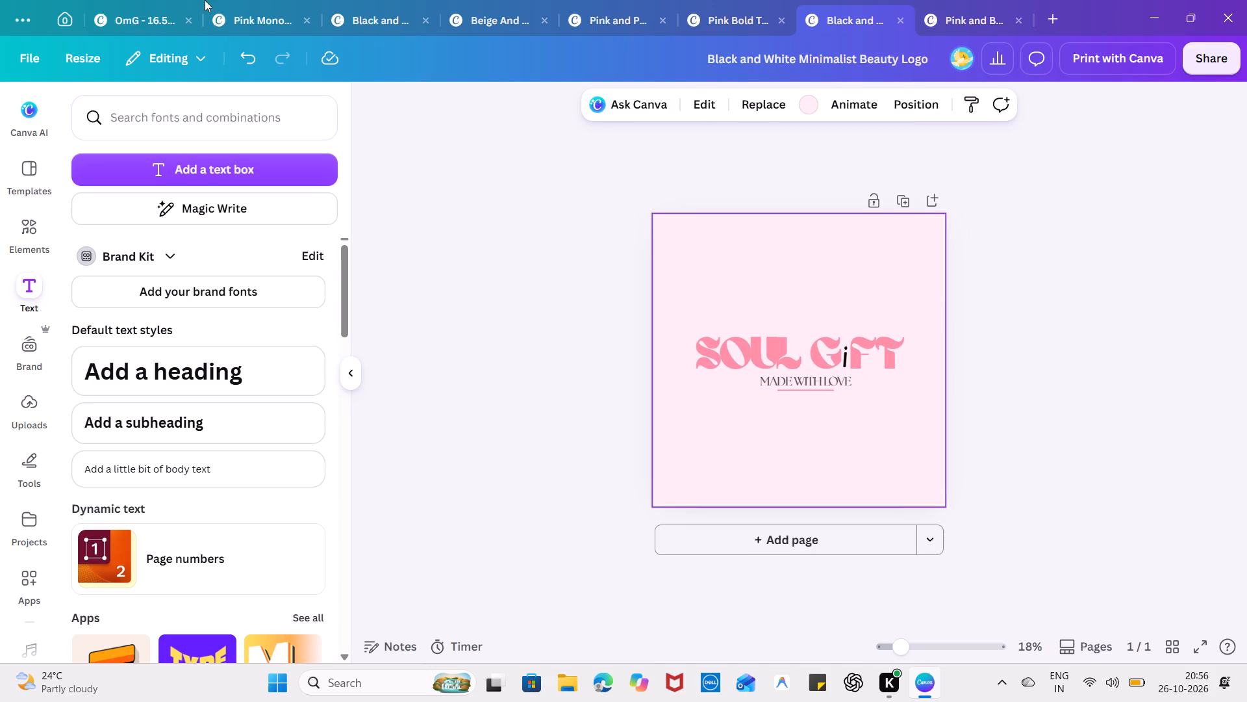
Browse more gift shop logo templates and compare the current logo with the Pink Bold Typography Gift Shop Logo design.
click(52, 18)
scroll(446, 254, down, 1)
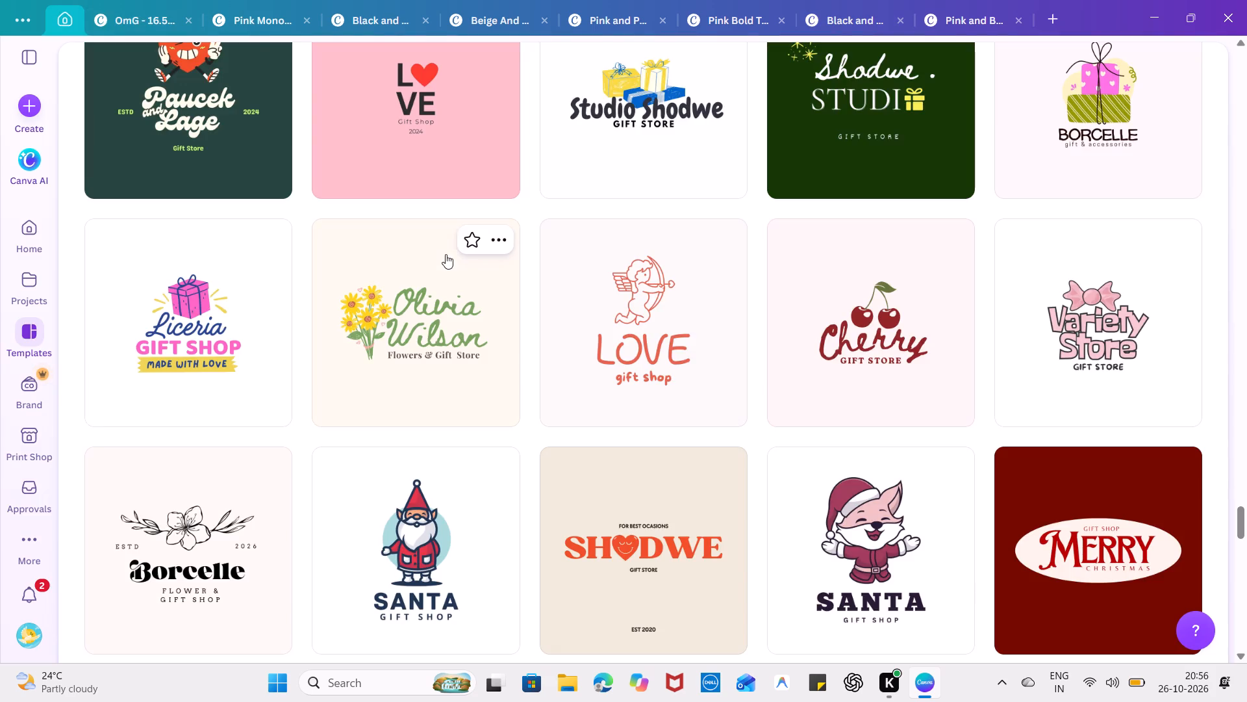
scroll(446, 254, down, 12)
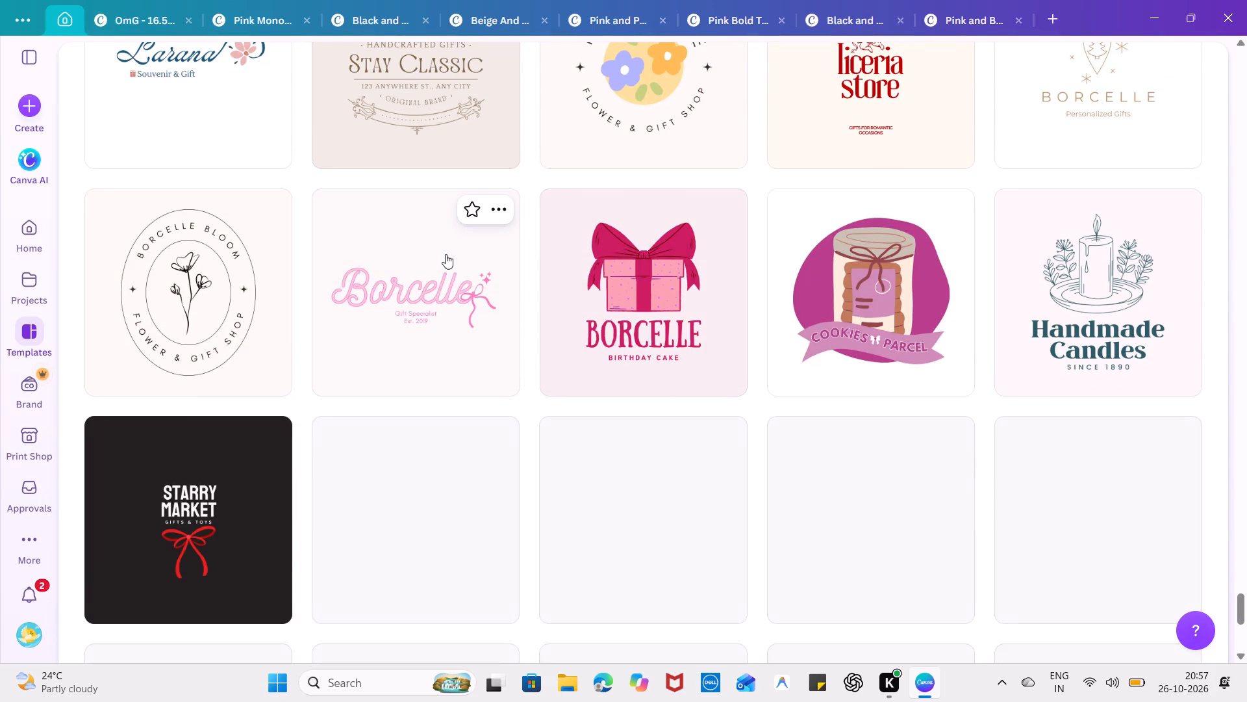
scroll(446, 254, down, 4)
click(854, 21)
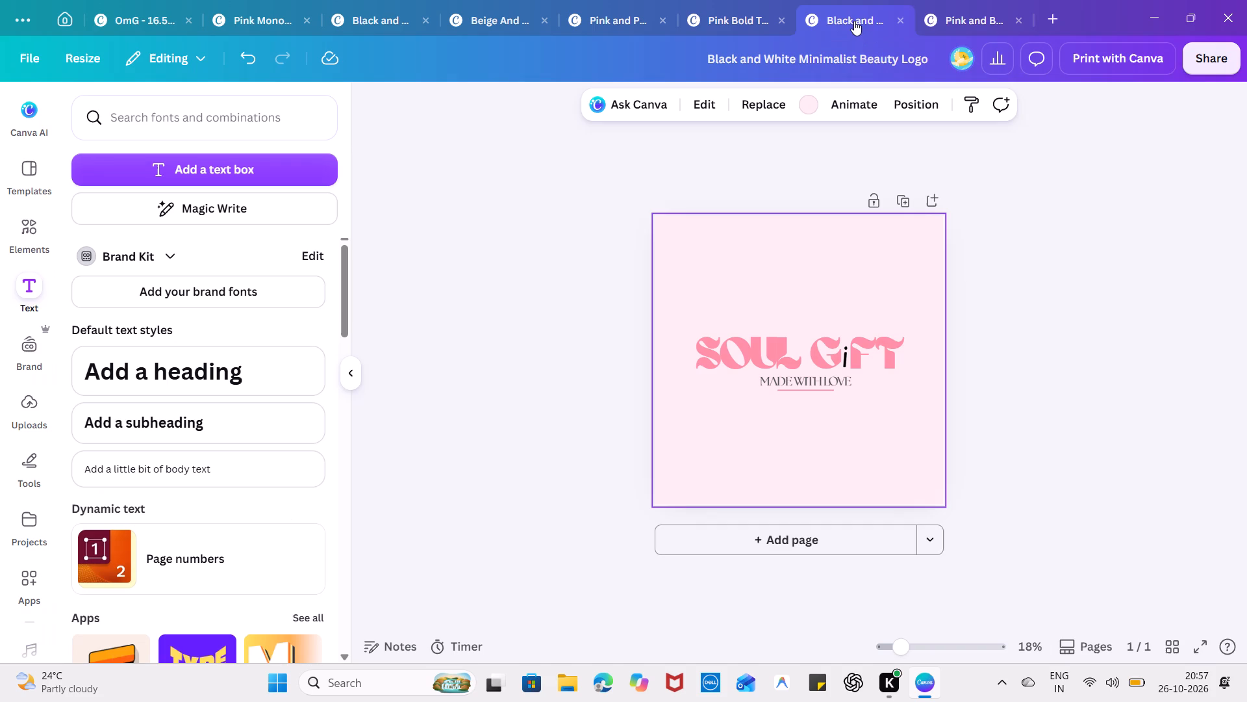
scroll(875, 226, down, 1)
scroll(203, 411, up, 3)
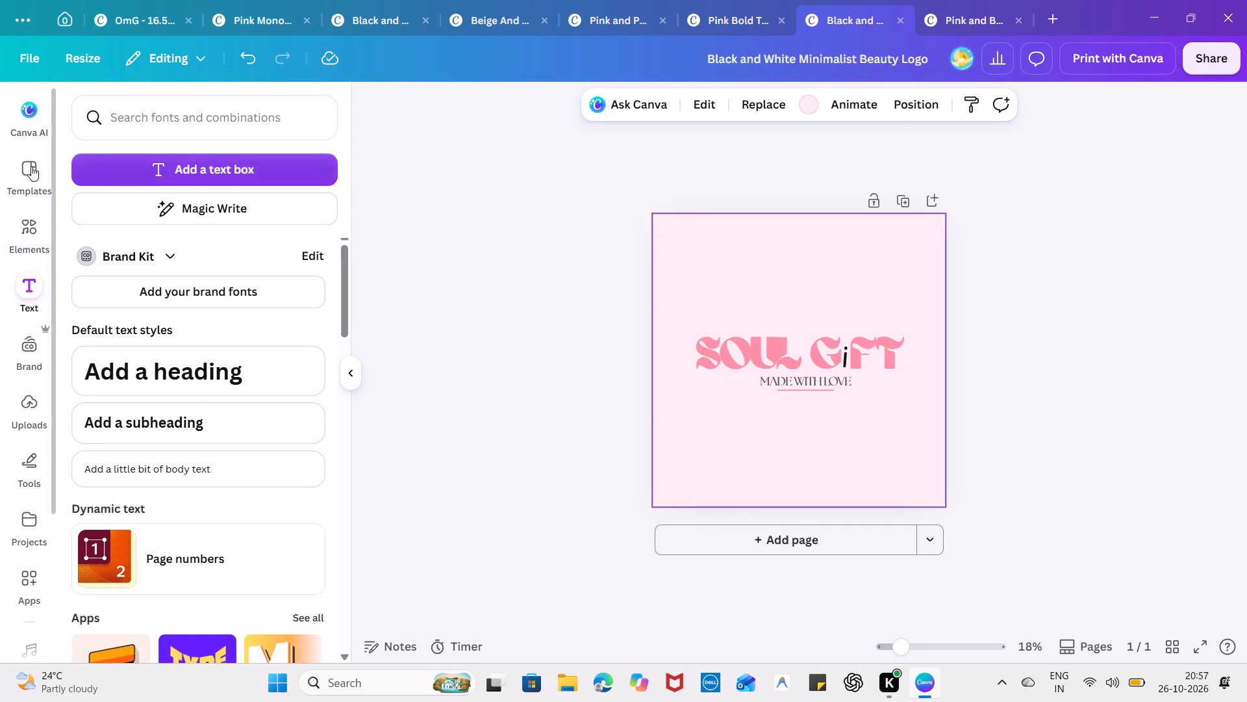
click(29, 167)
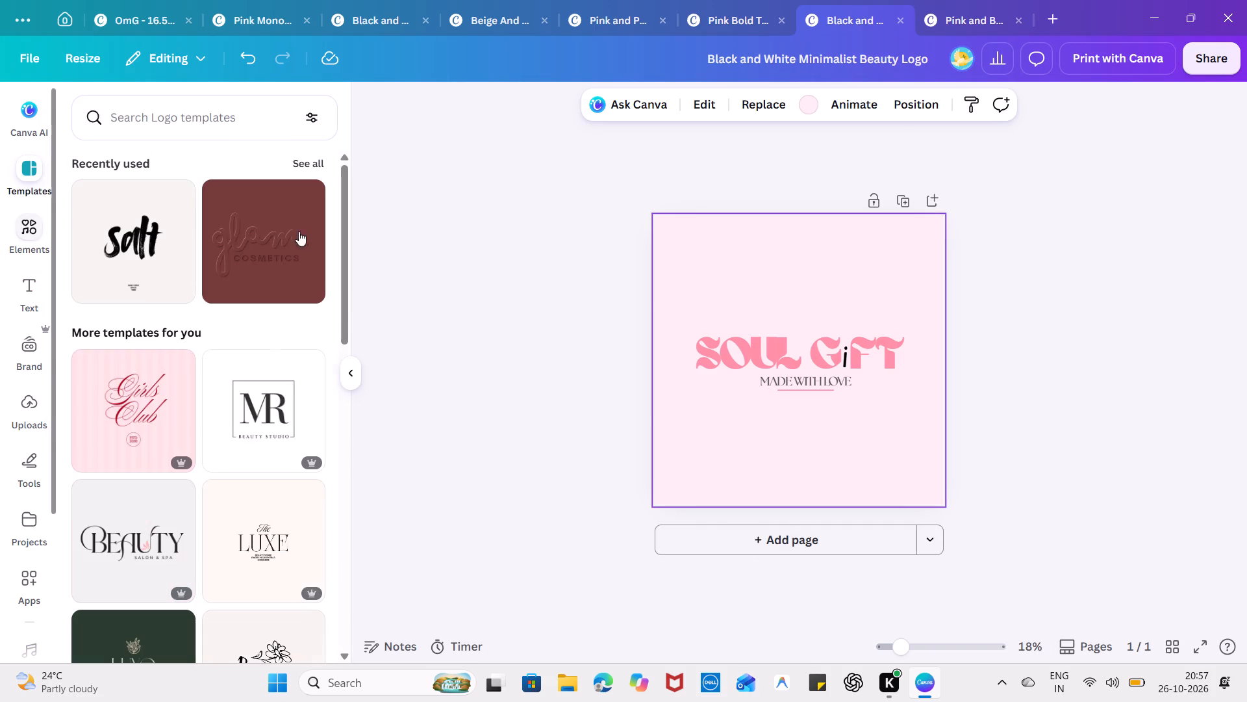
click(738, 10)
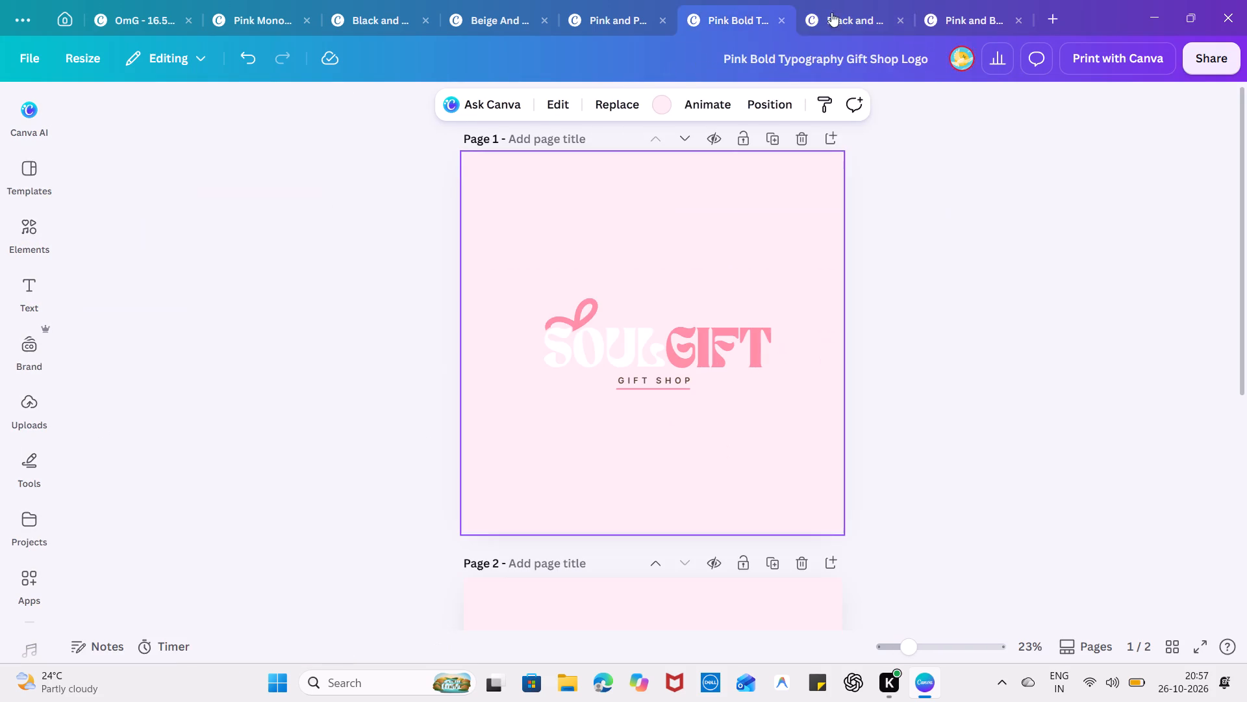
click(838, 14)
click(718, 21)
click(848, 21)
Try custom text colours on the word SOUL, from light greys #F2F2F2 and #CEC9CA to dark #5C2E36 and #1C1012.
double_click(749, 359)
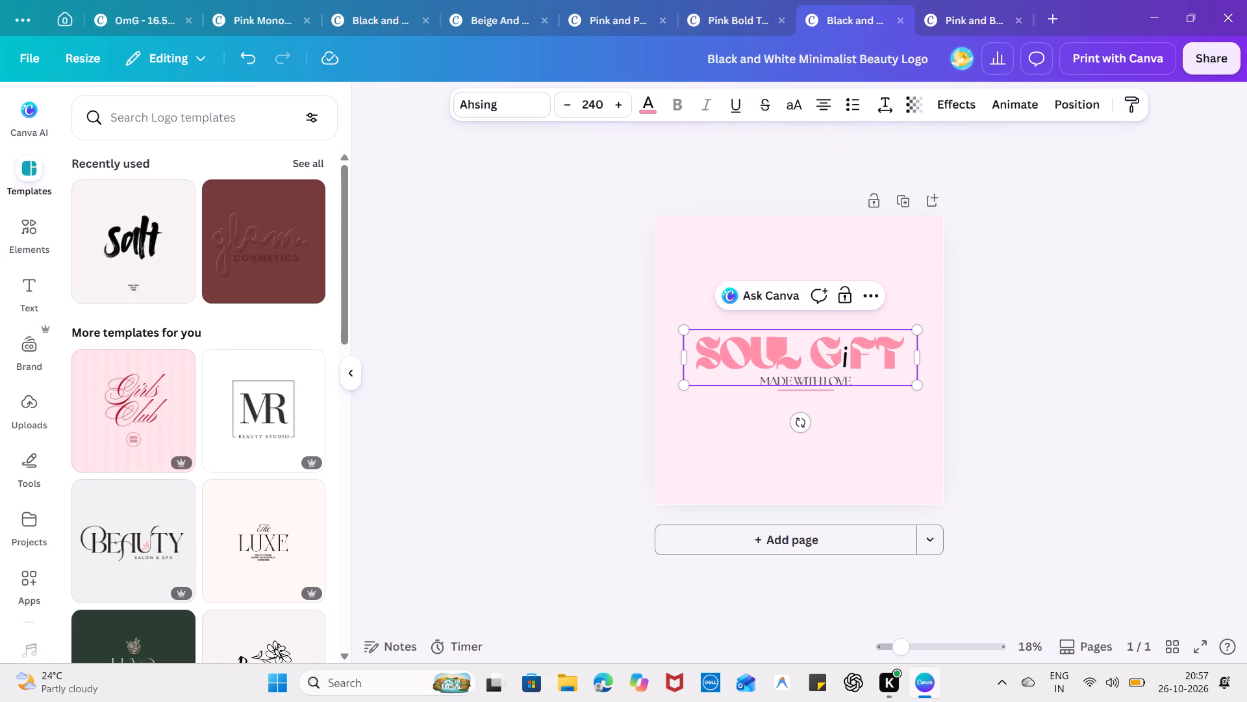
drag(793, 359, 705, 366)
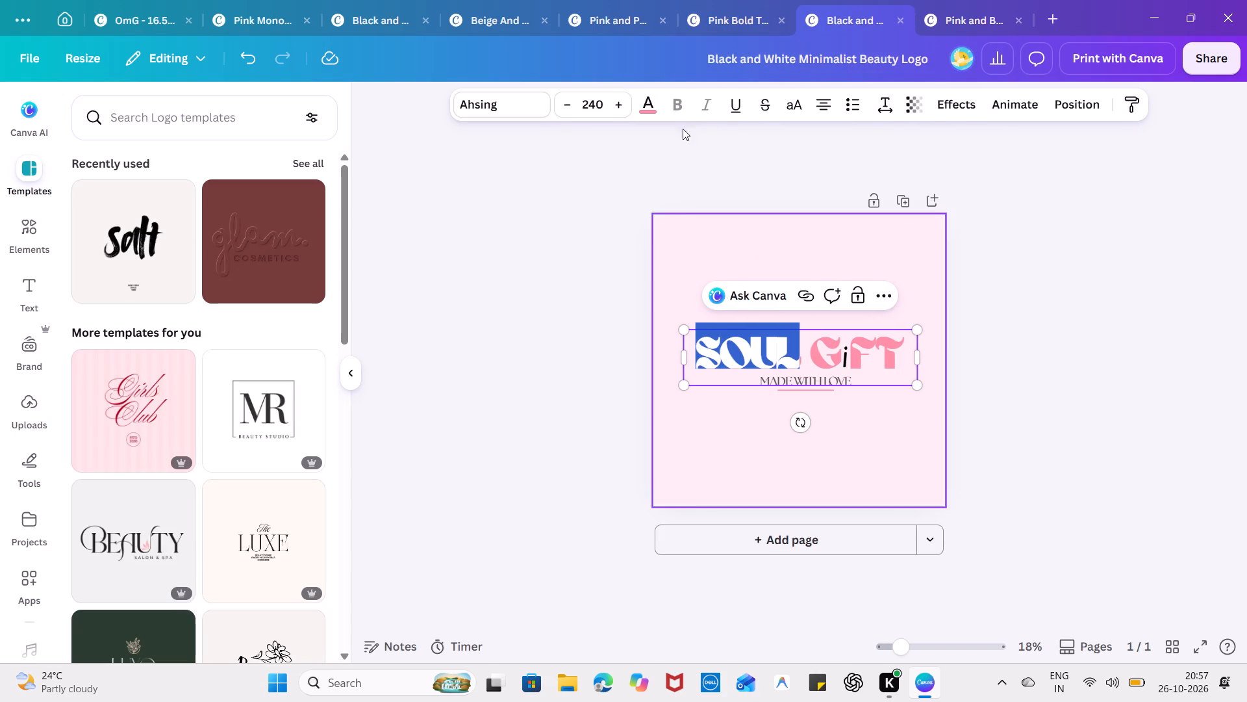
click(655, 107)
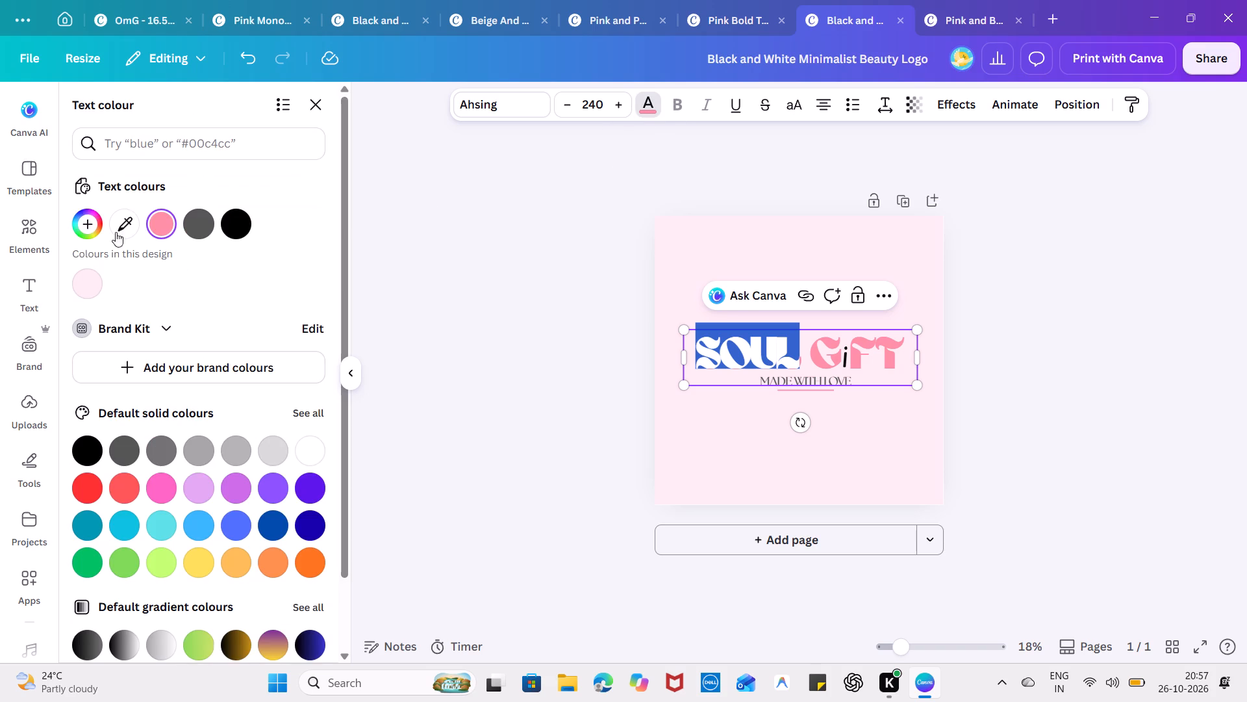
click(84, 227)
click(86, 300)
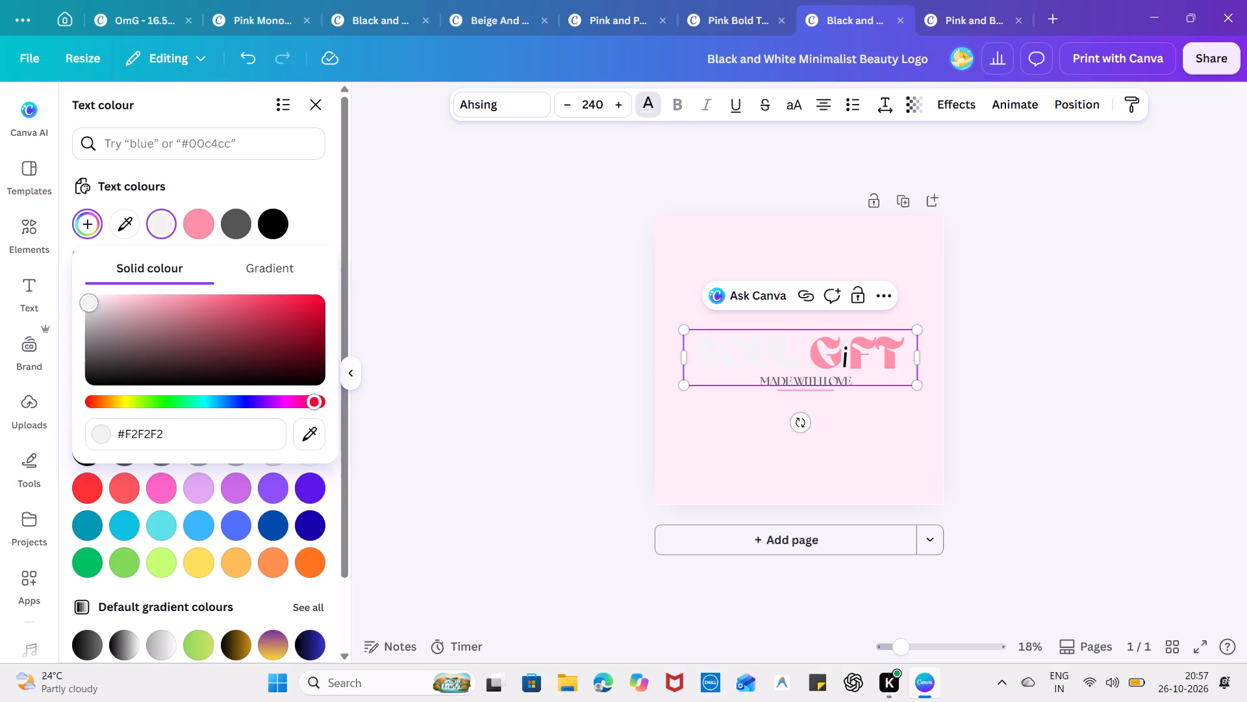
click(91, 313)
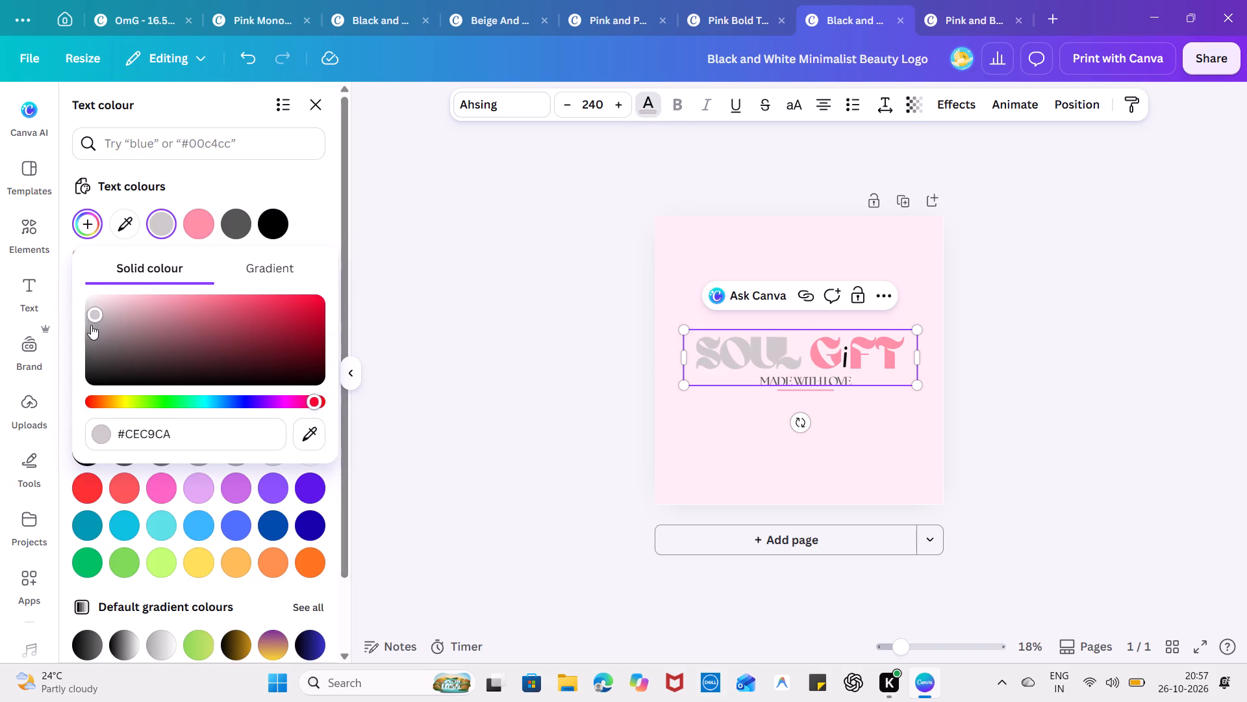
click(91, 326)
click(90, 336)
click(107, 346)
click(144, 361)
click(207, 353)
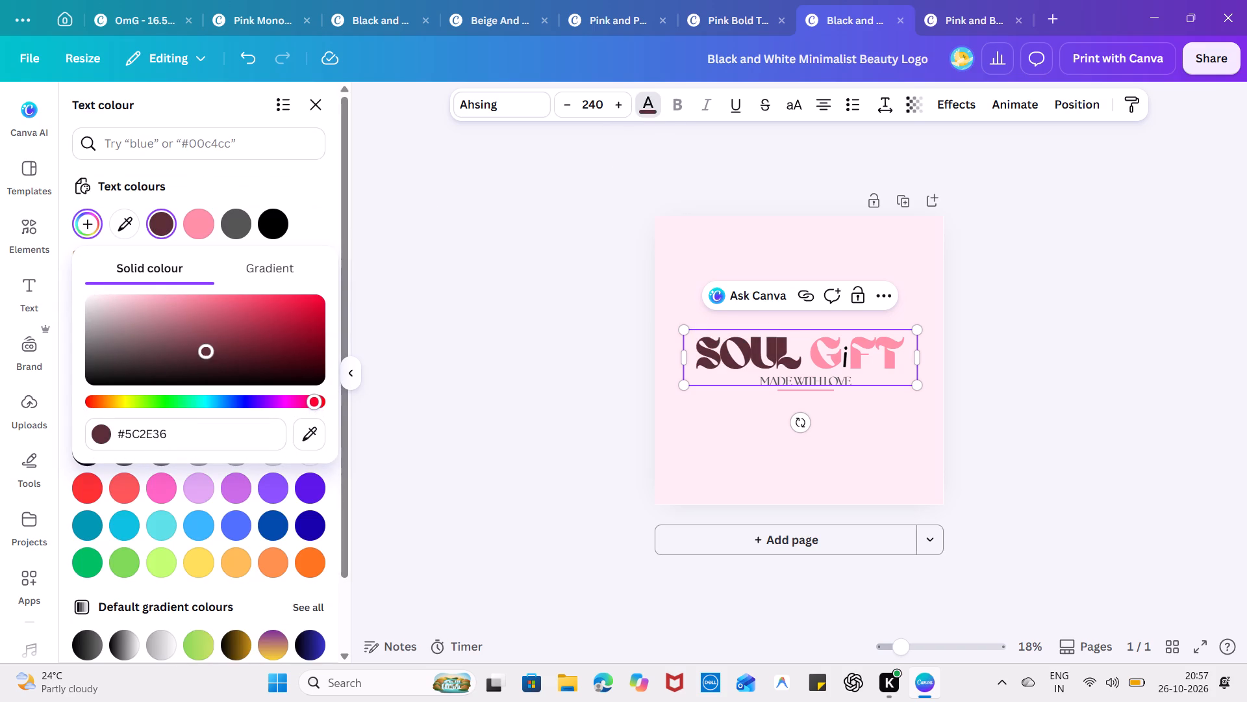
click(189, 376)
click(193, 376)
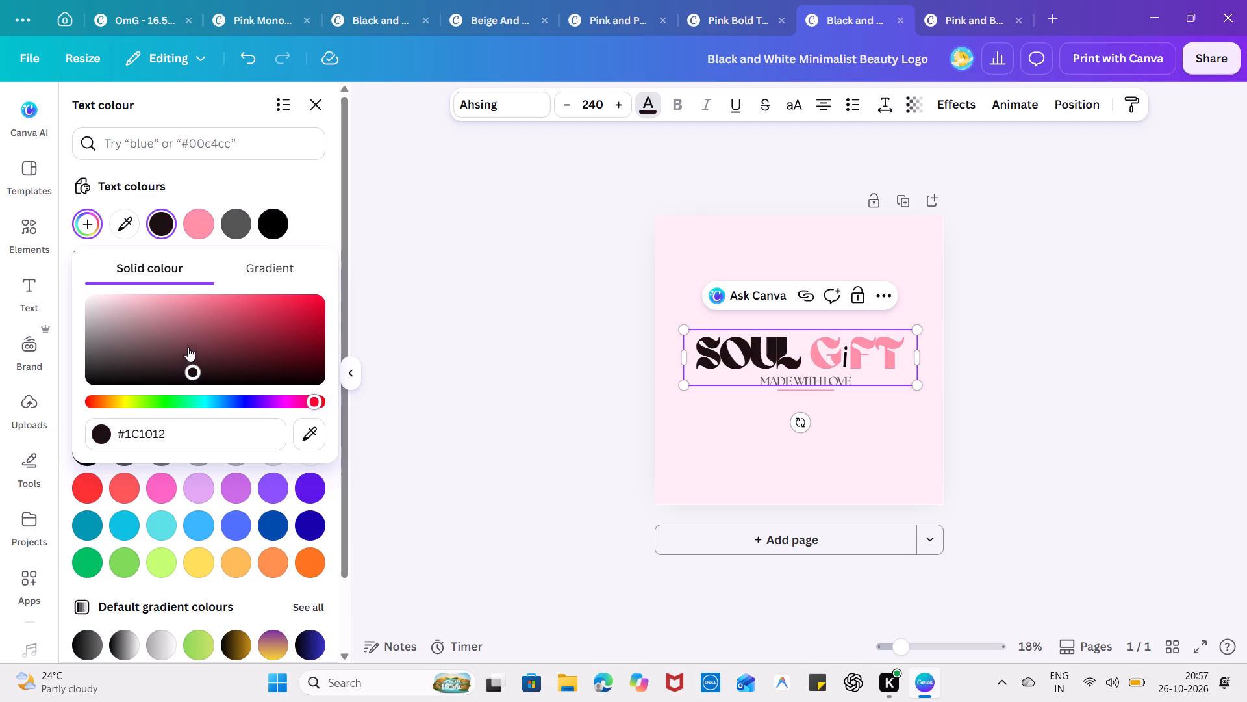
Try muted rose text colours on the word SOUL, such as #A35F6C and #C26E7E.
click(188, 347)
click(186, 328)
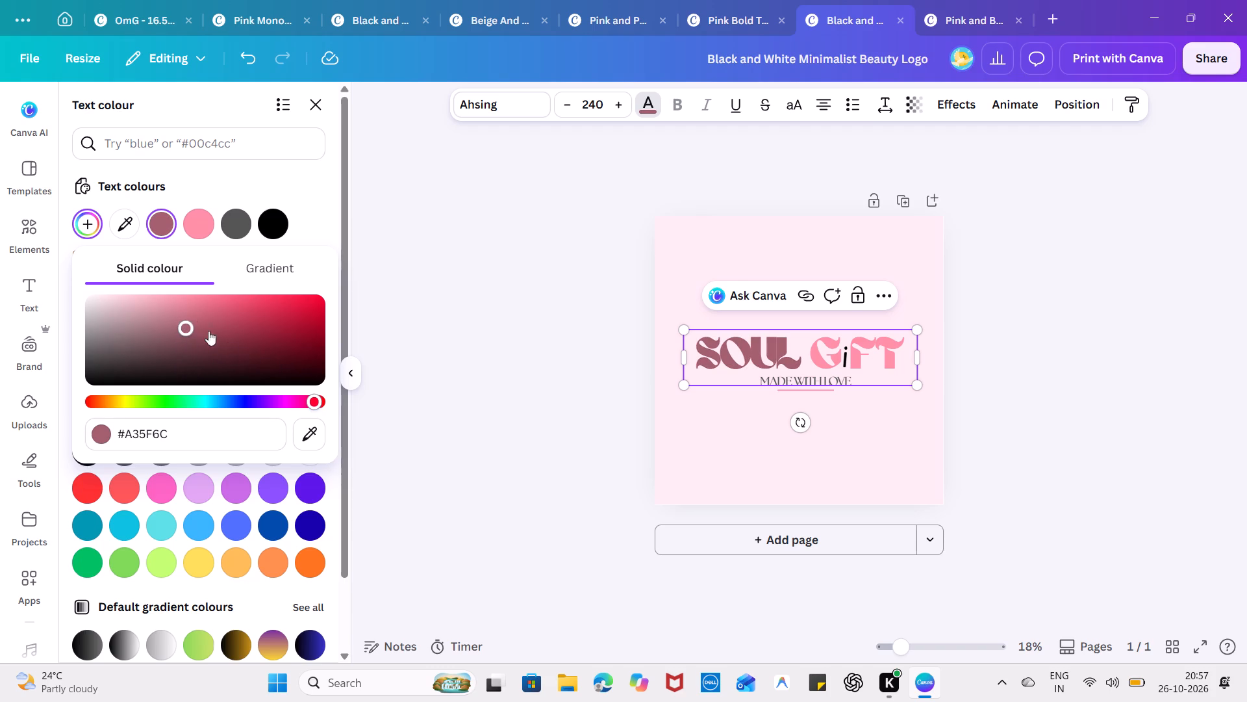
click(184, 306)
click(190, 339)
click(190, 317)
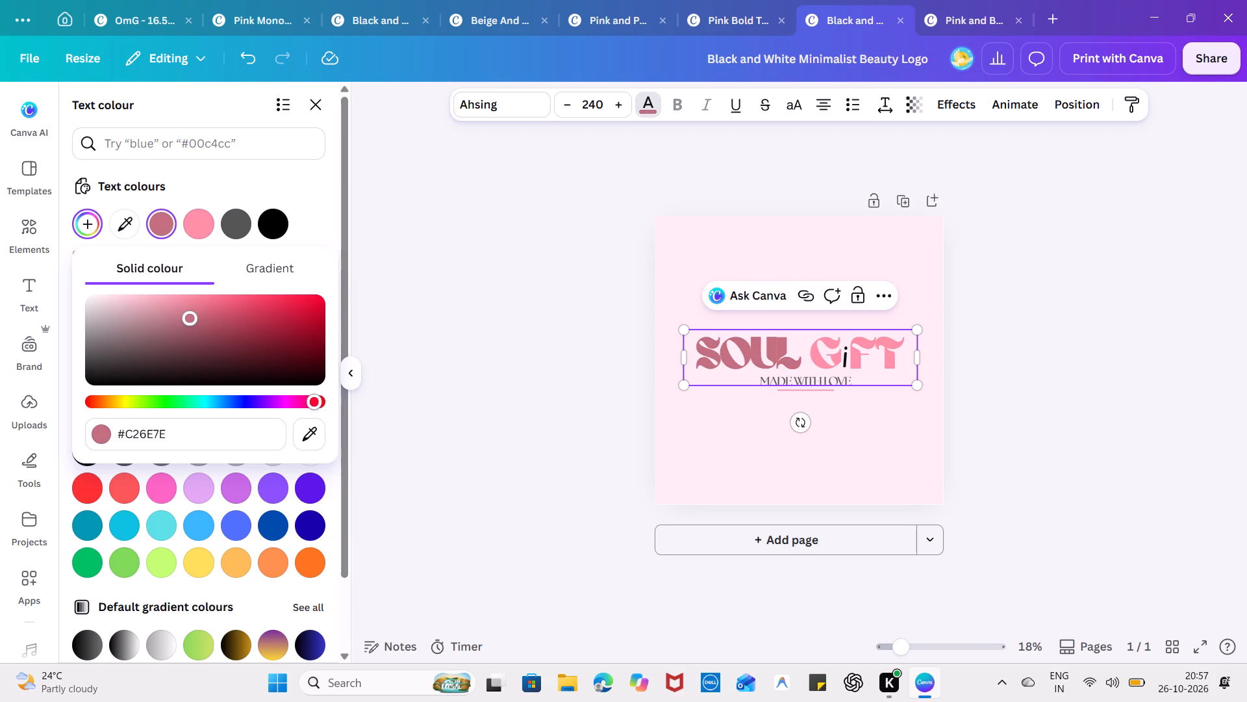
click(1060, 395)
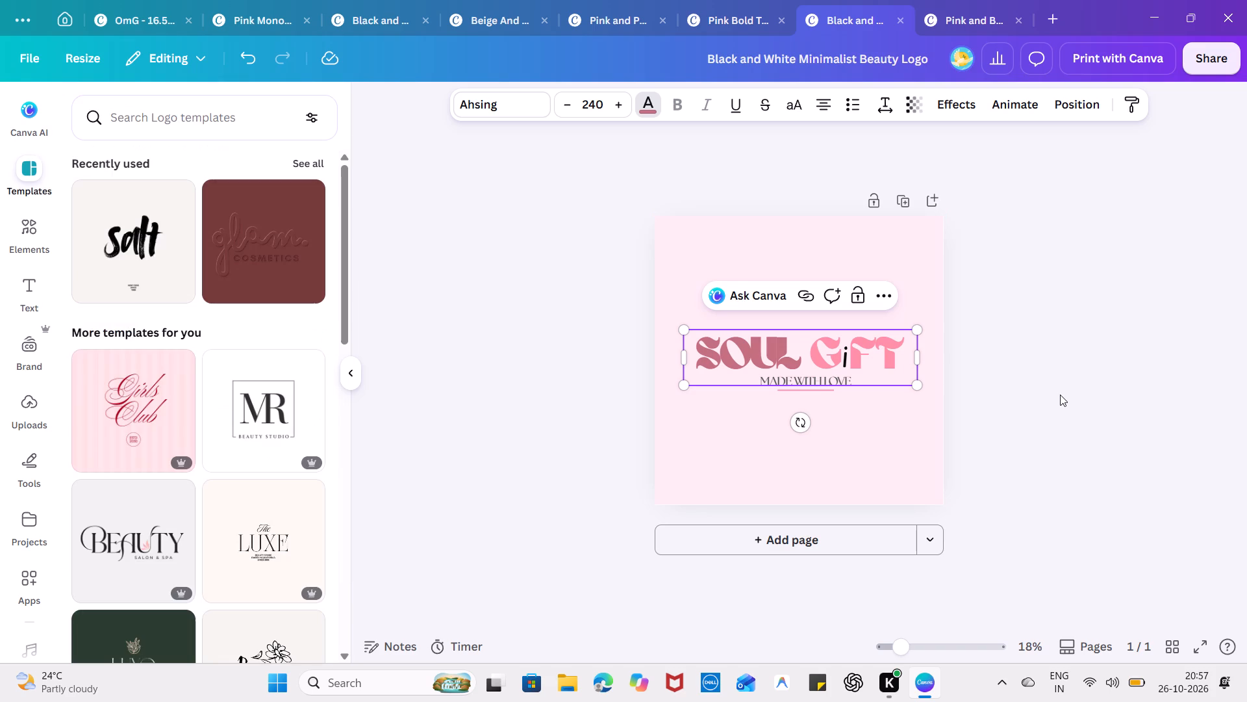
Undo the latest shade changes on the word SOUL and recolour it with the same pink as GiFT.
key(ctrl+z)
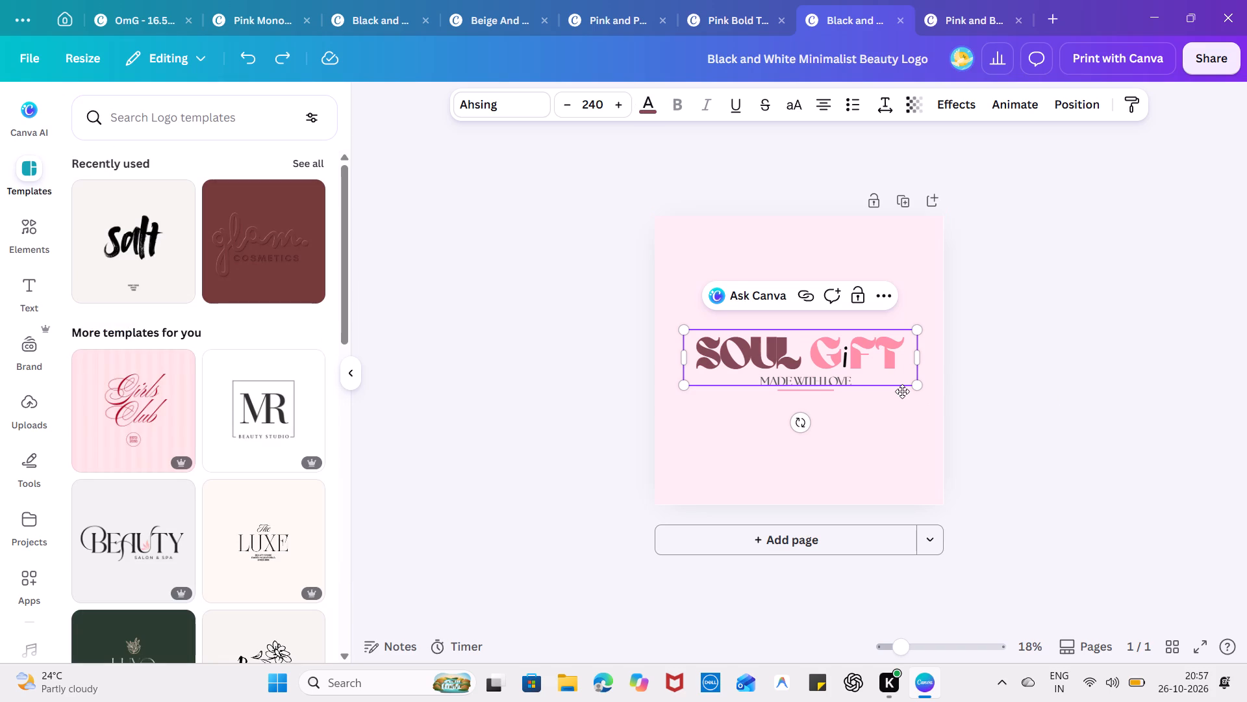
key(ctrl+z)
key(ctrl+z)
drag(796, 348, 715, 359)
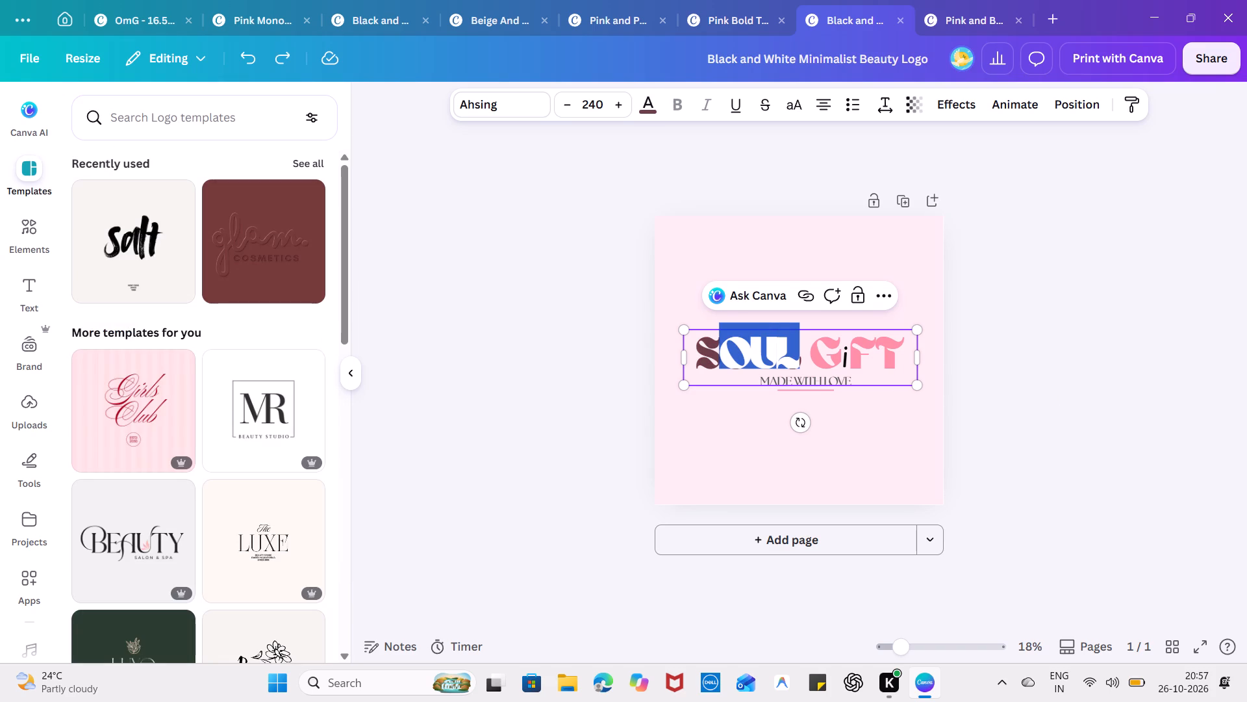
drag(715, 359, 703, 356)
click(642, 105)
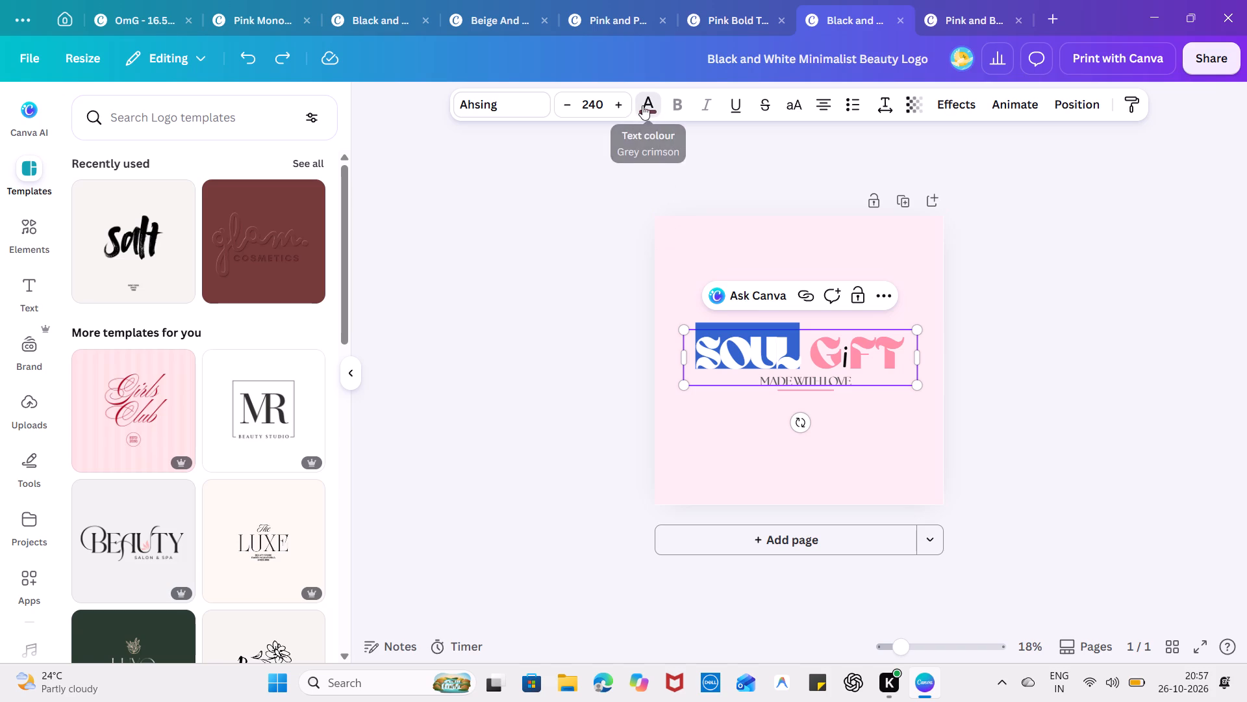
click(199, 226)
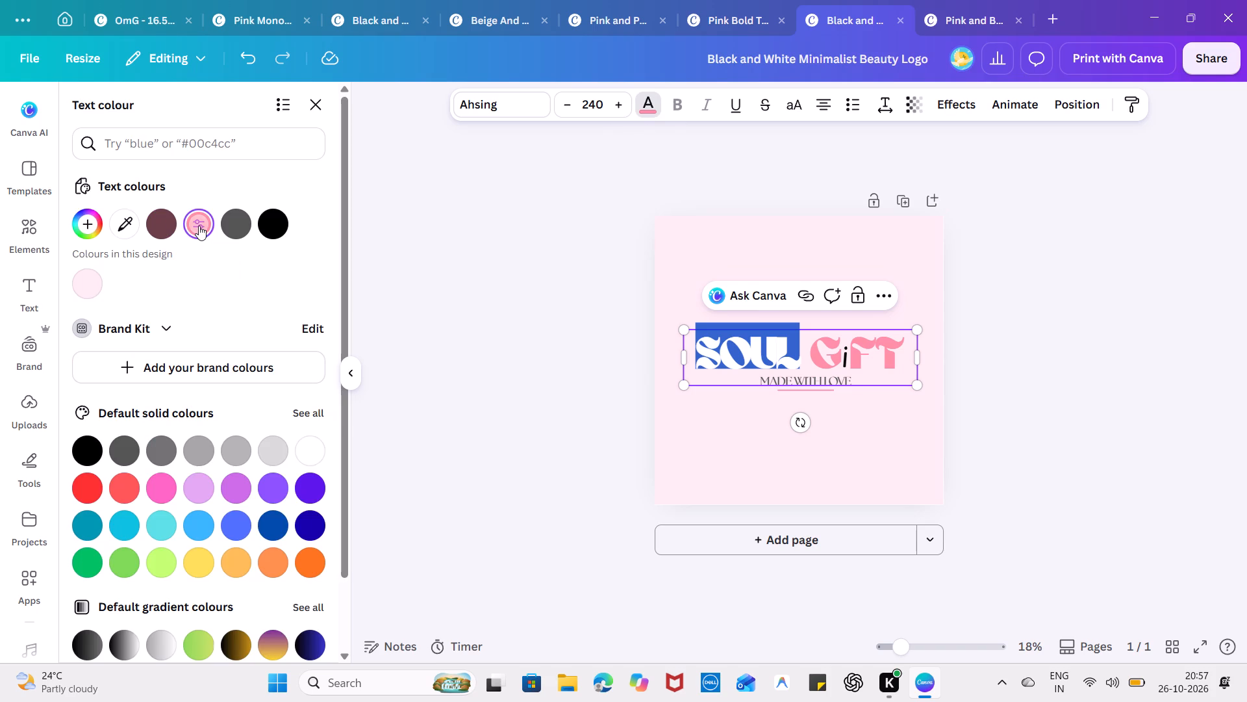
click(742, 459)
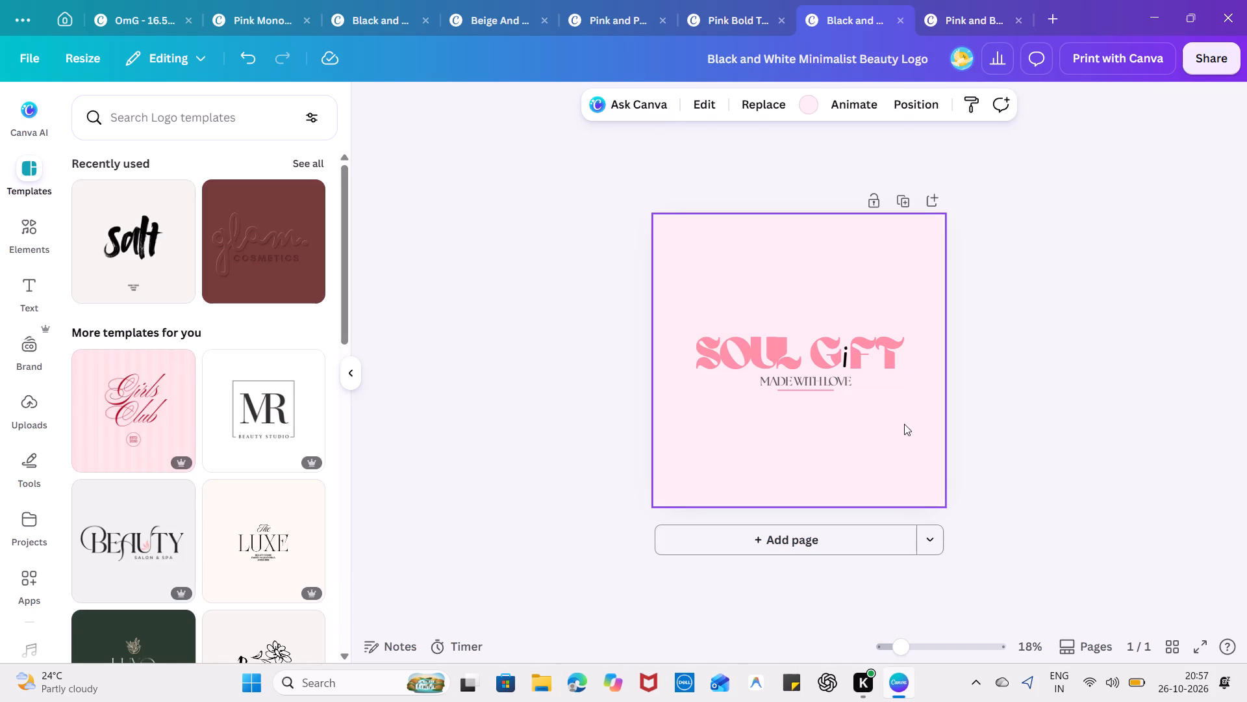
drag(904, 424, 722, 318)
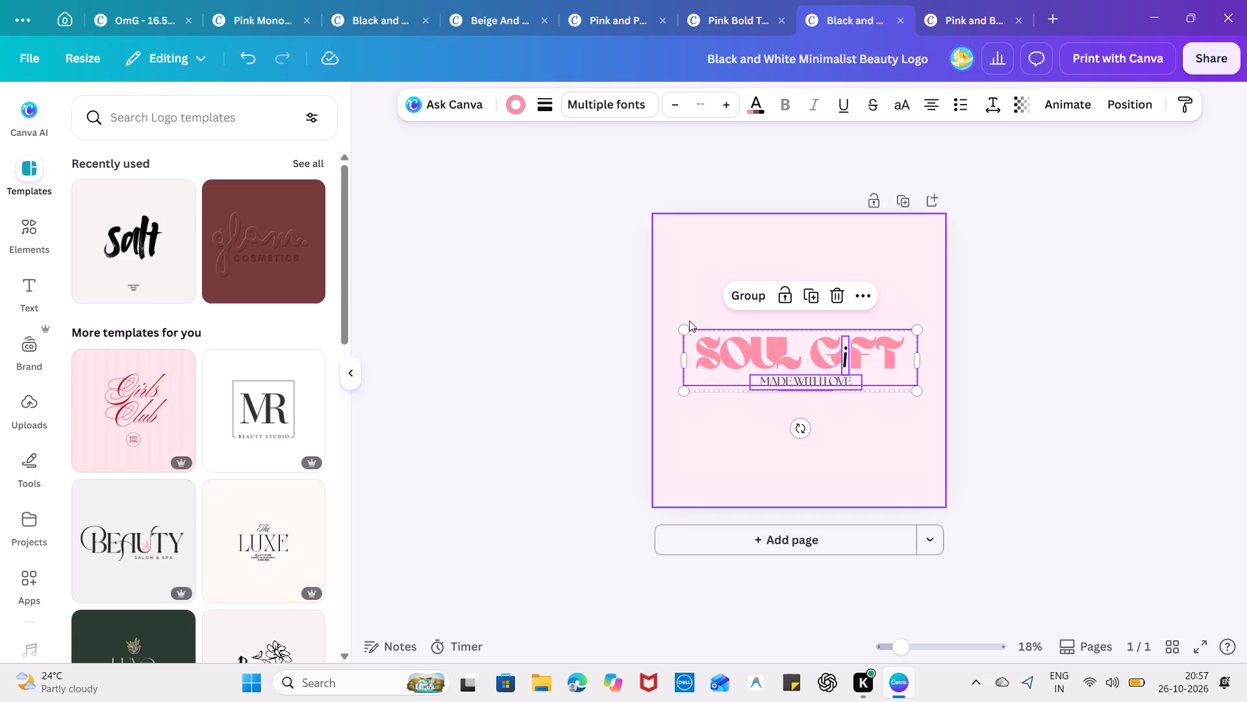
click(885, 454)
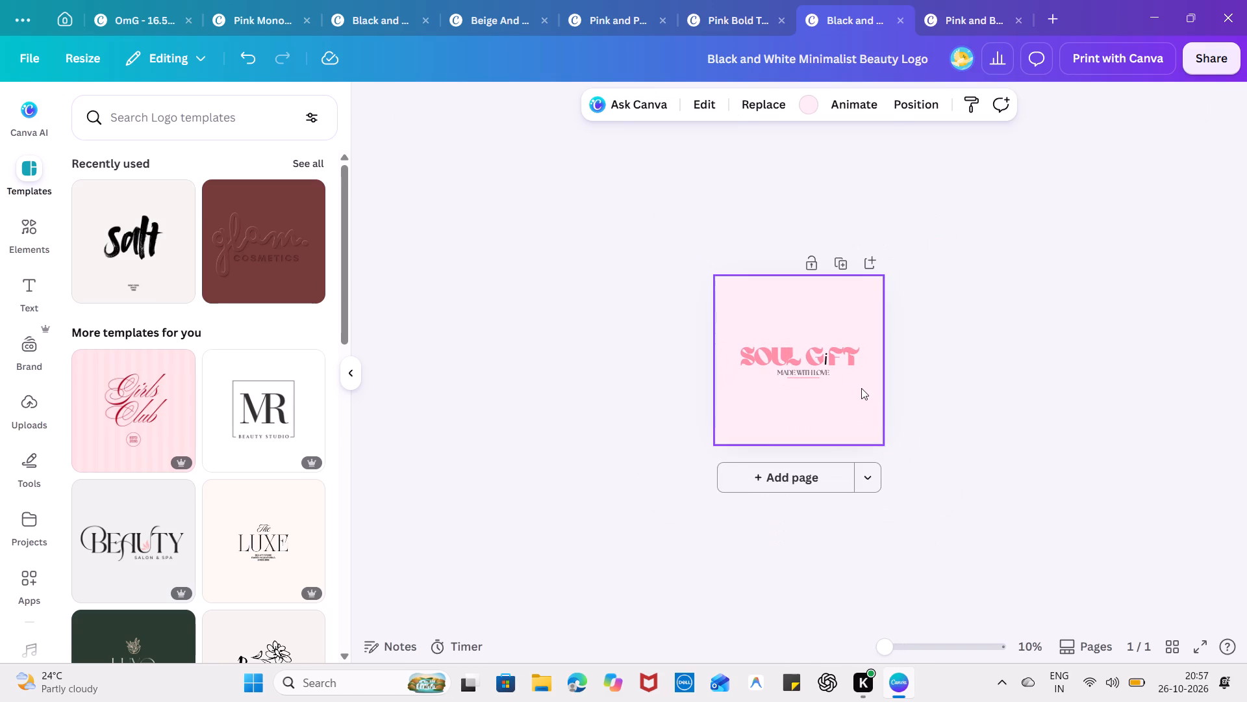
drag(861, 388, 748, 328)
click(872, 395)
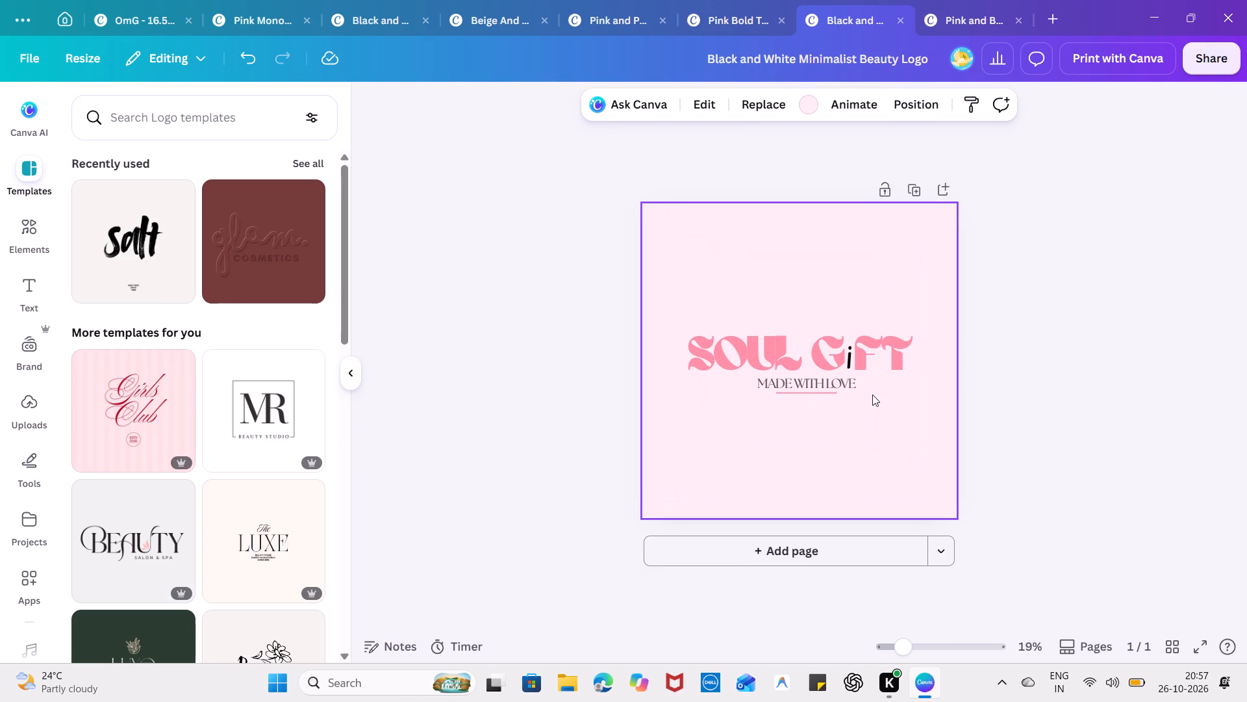
Capture a screenshot of the whole Soul Gift logo page with Snipping Tool.
key(shift+super+s)
drag(646, 204, 983, 495)
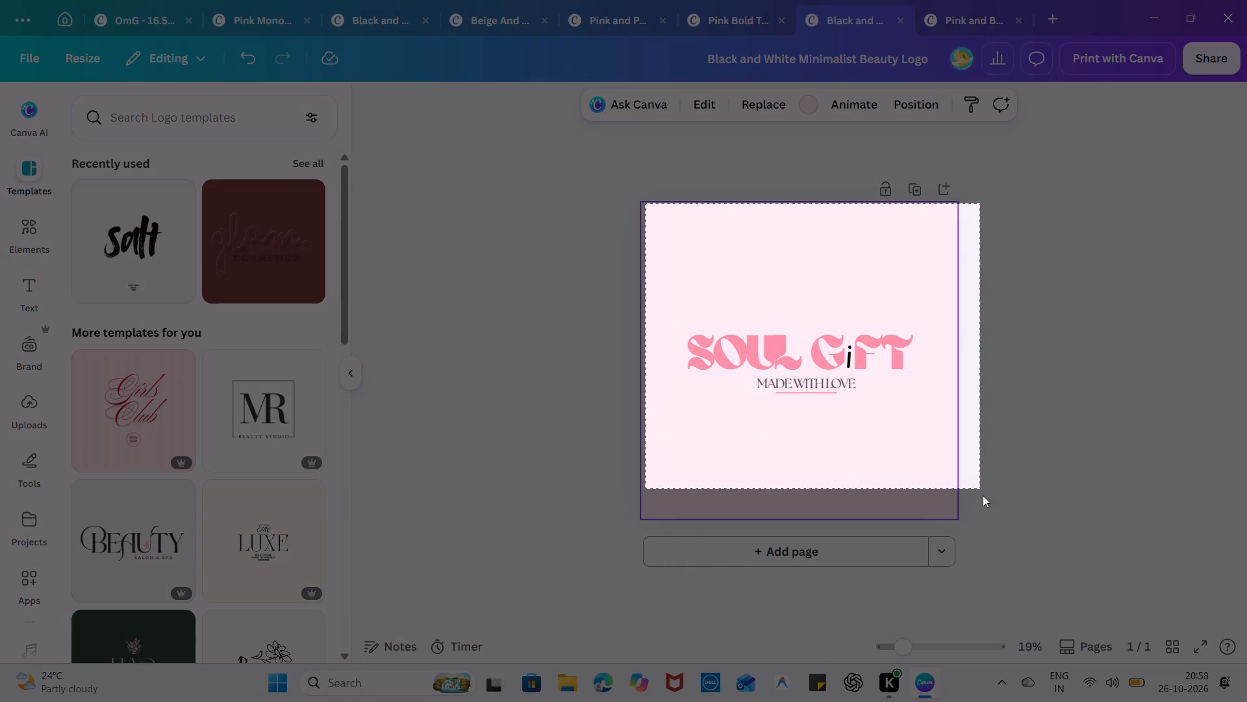
drag(983, 495, 959, 513)
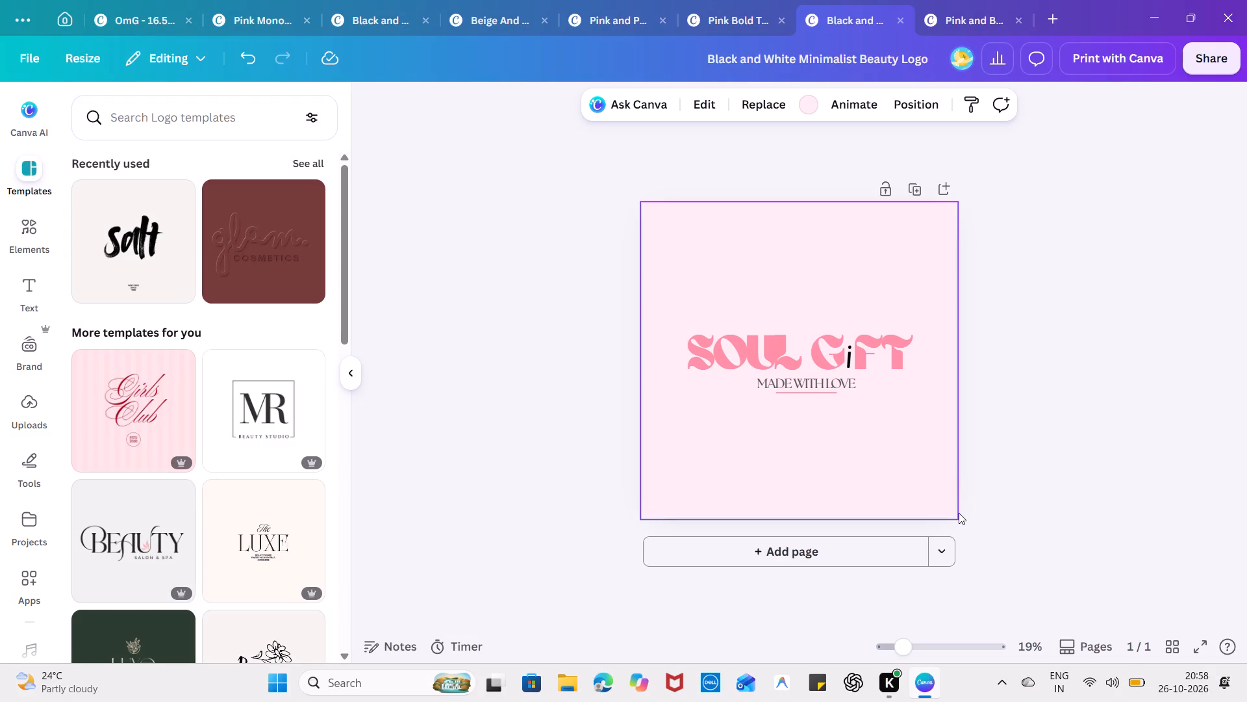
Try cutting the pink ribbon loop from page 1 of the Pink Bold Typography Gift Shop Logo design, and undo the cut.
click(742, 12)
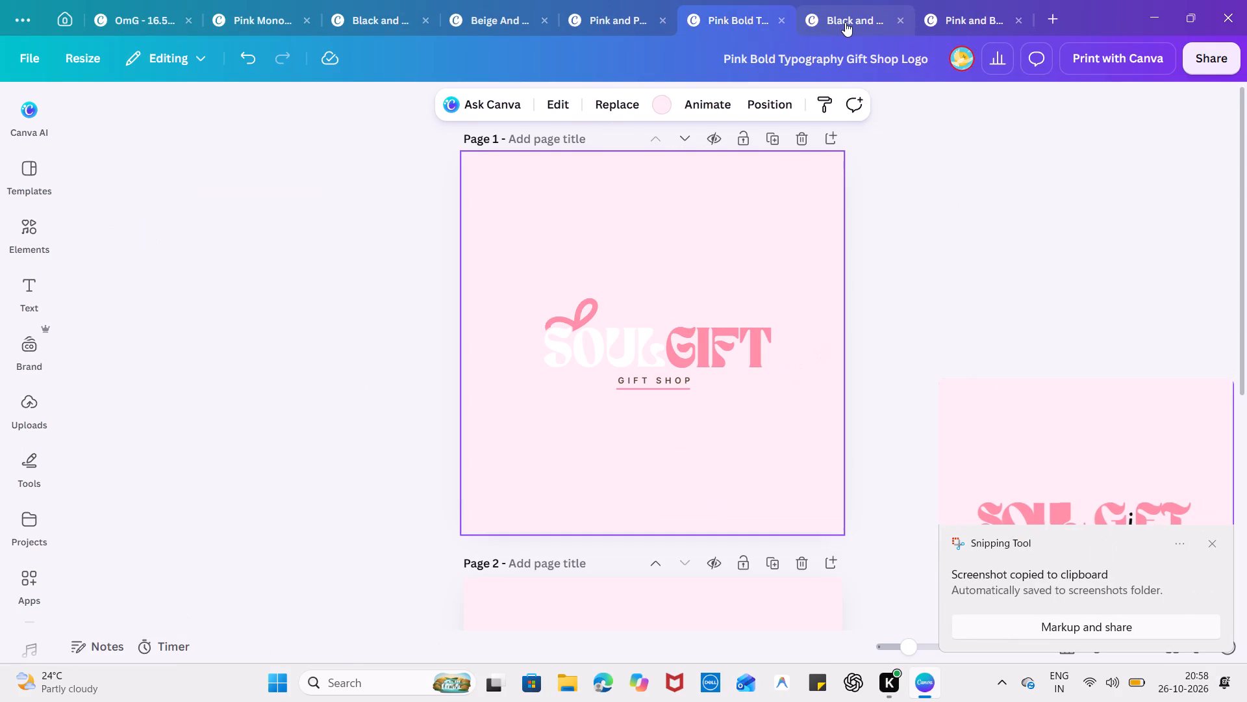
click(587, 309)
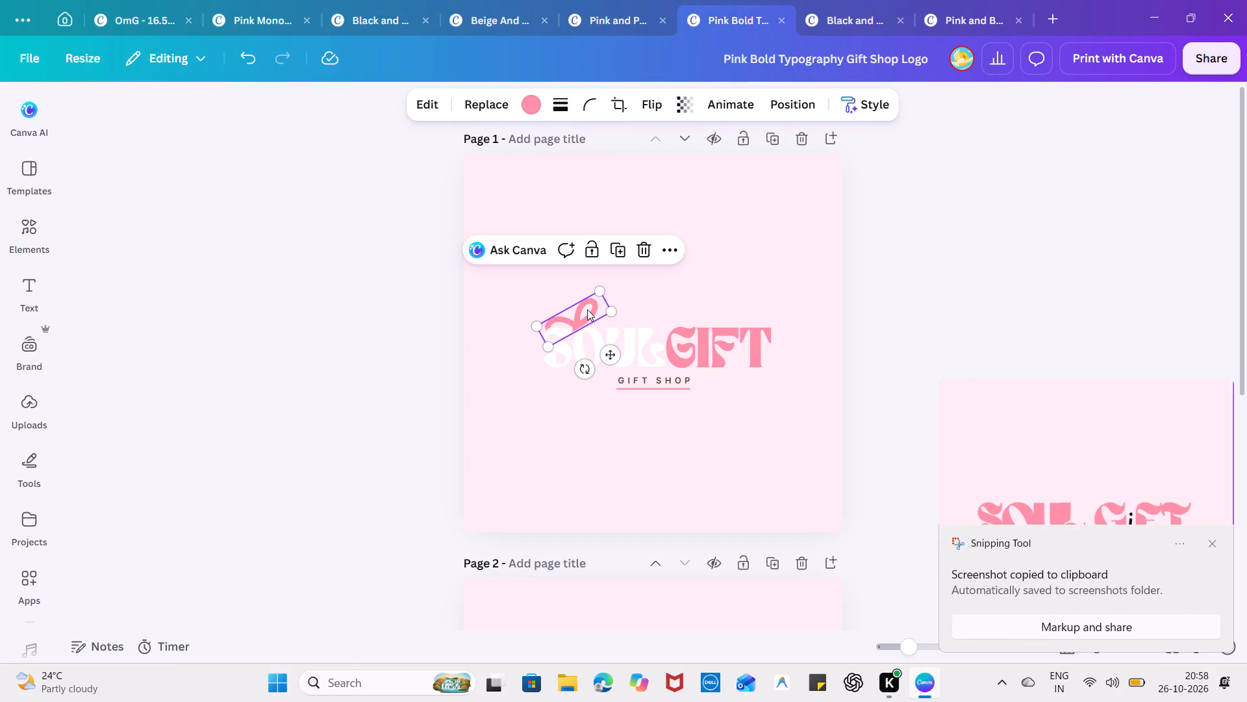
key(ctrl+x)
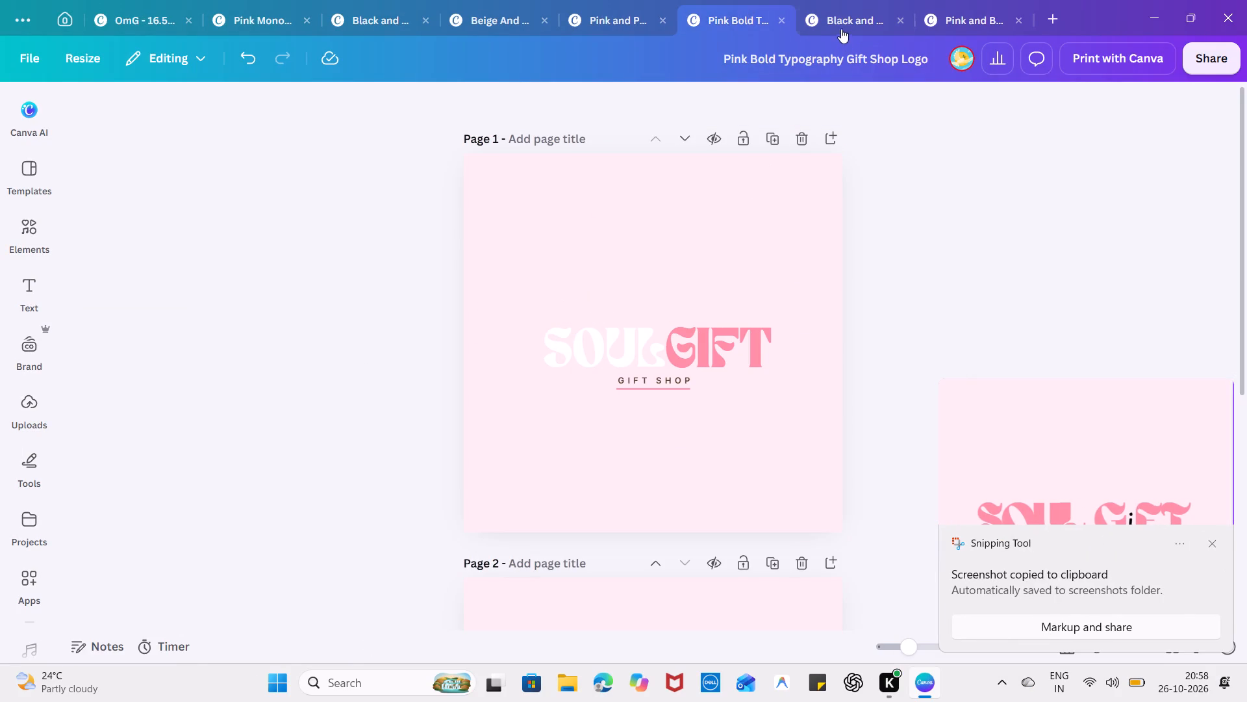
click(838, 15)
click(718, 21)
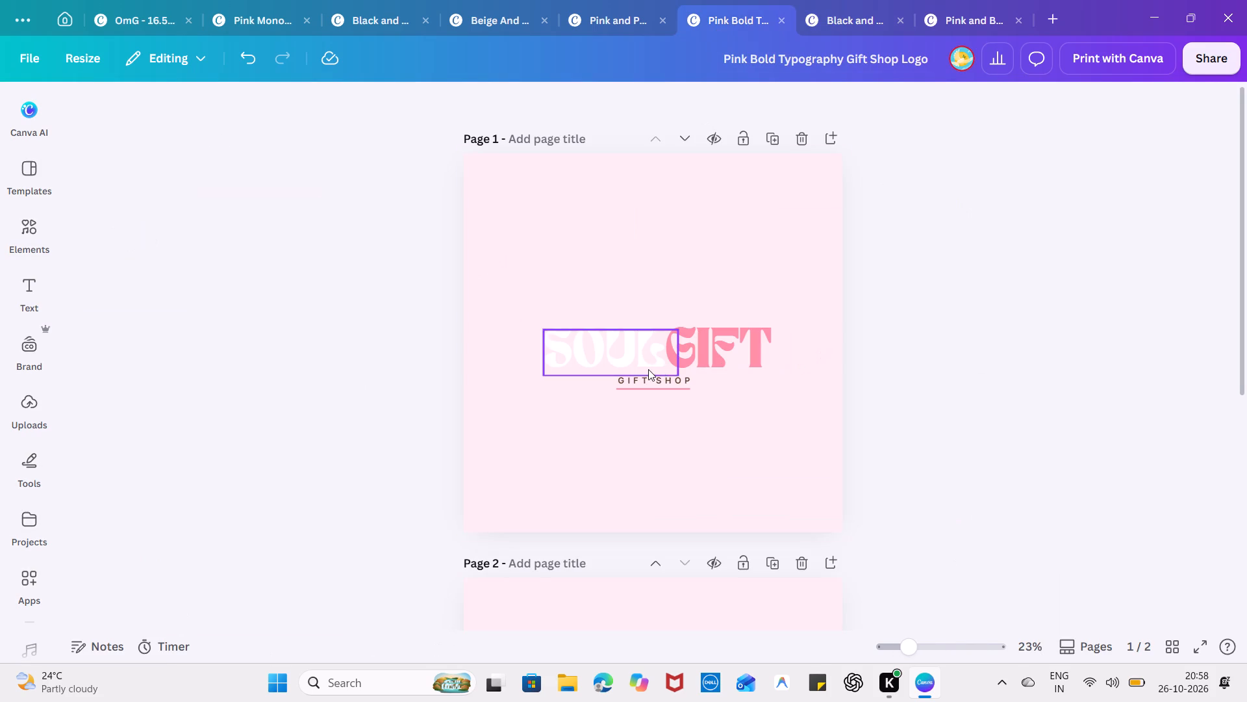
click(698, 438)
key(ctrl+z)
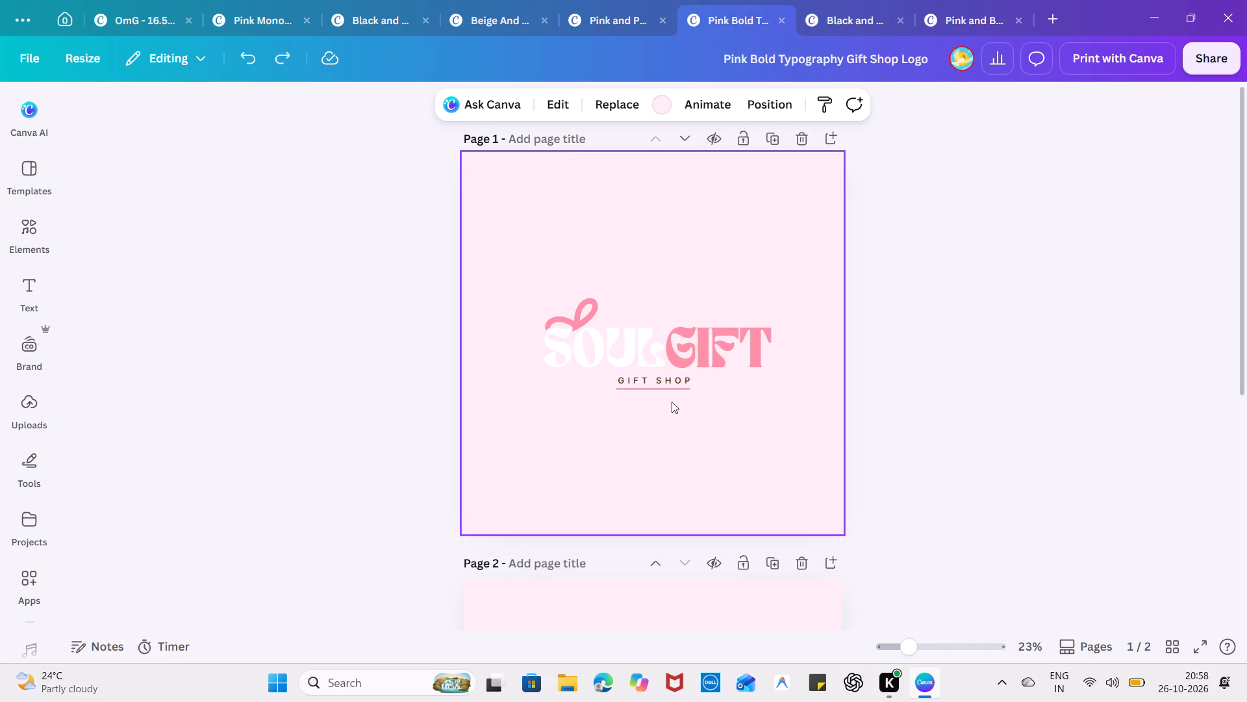
Copy the pink ribbon loop into the Soul Gift logo design and place it over the upper-left edge of the S in SOUL.
click(579, 311)
key(ctrl+c)
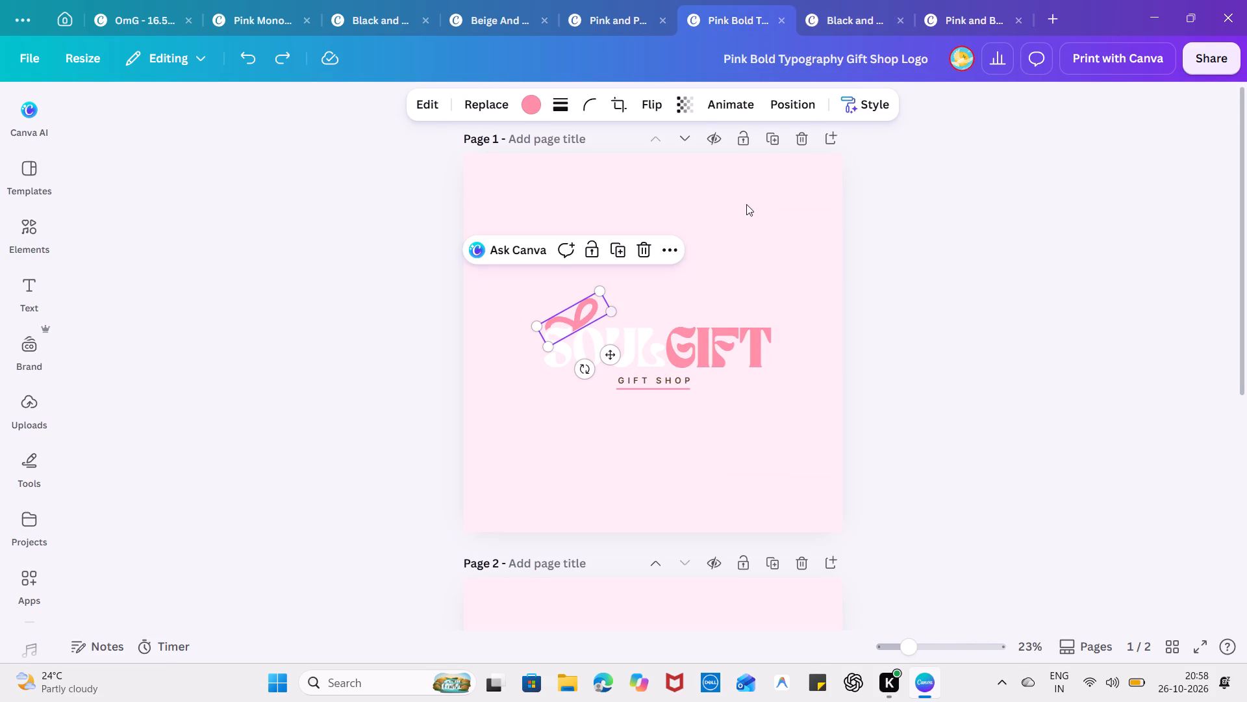
click(848, 27)
click(794, 453)
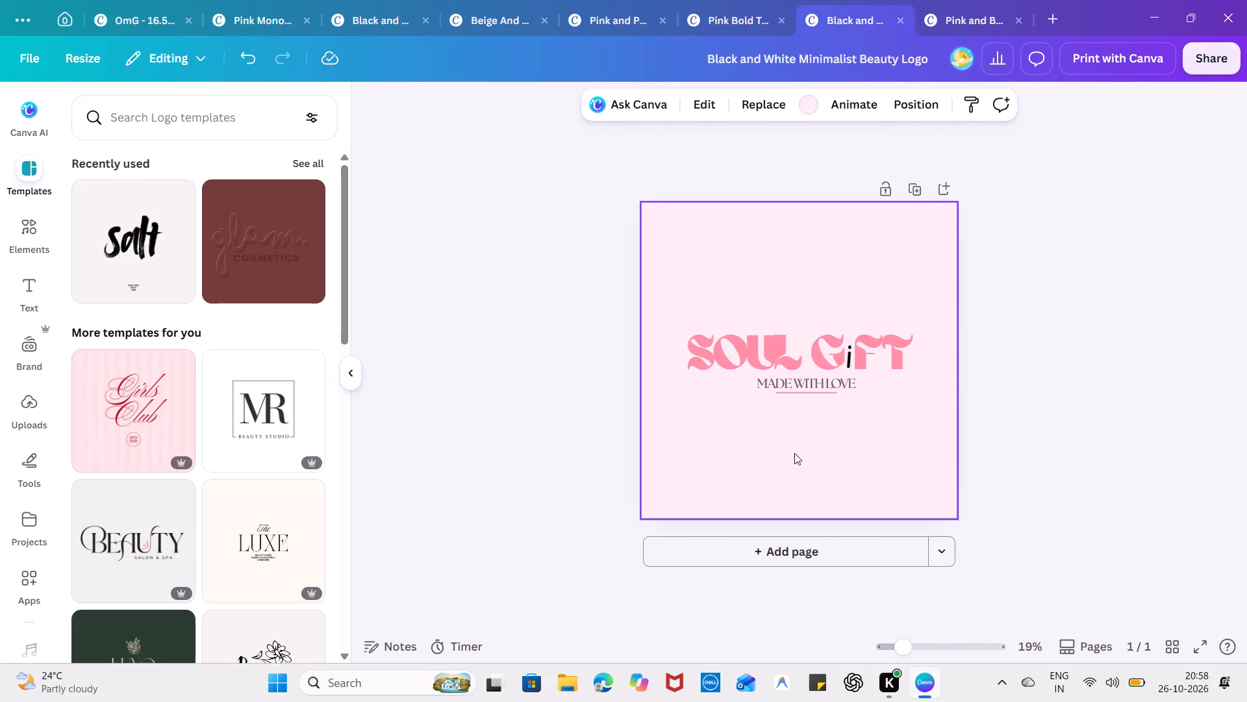
key(ctrl+v)
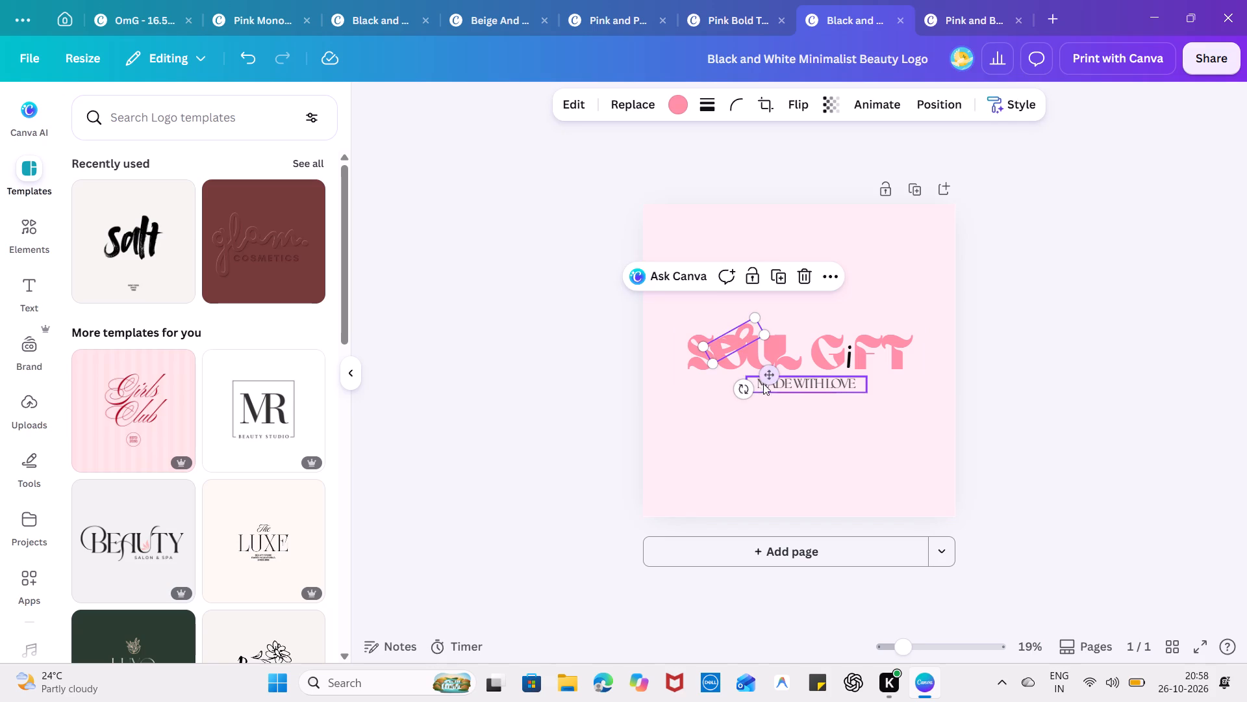
drag(768, 376, 733, 354)
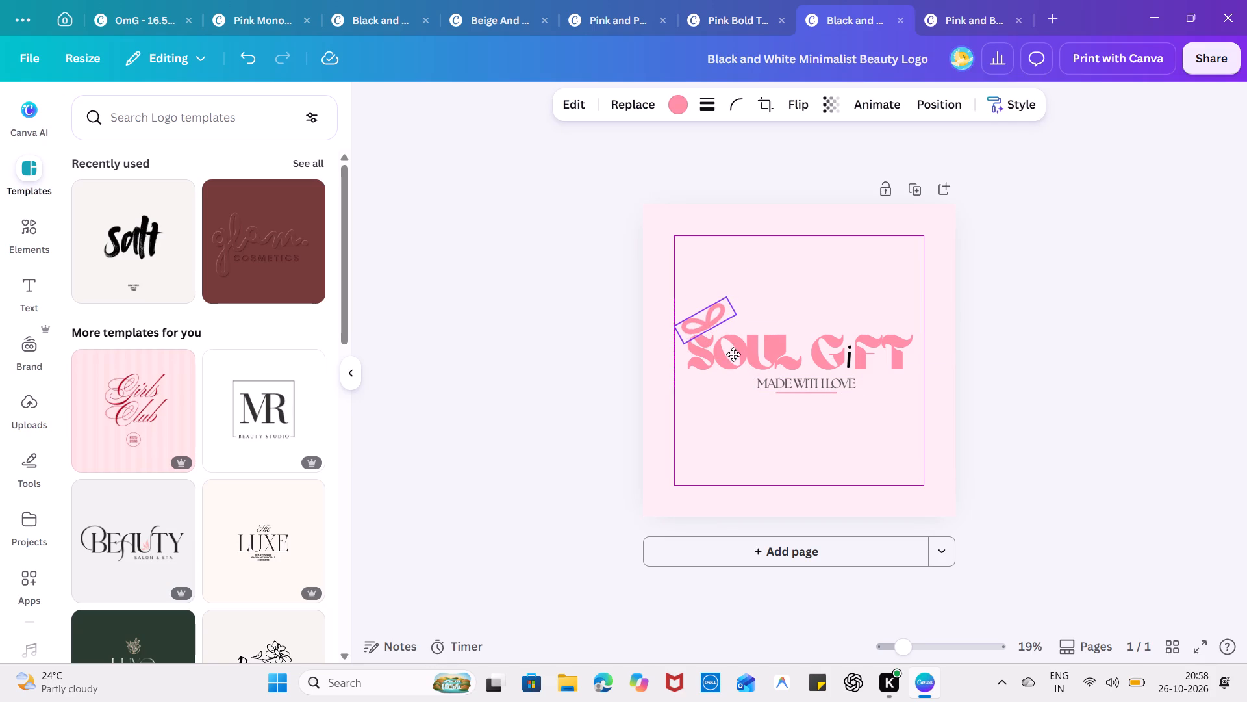
drag(733, 354, 730, 358)
click(761, 428)
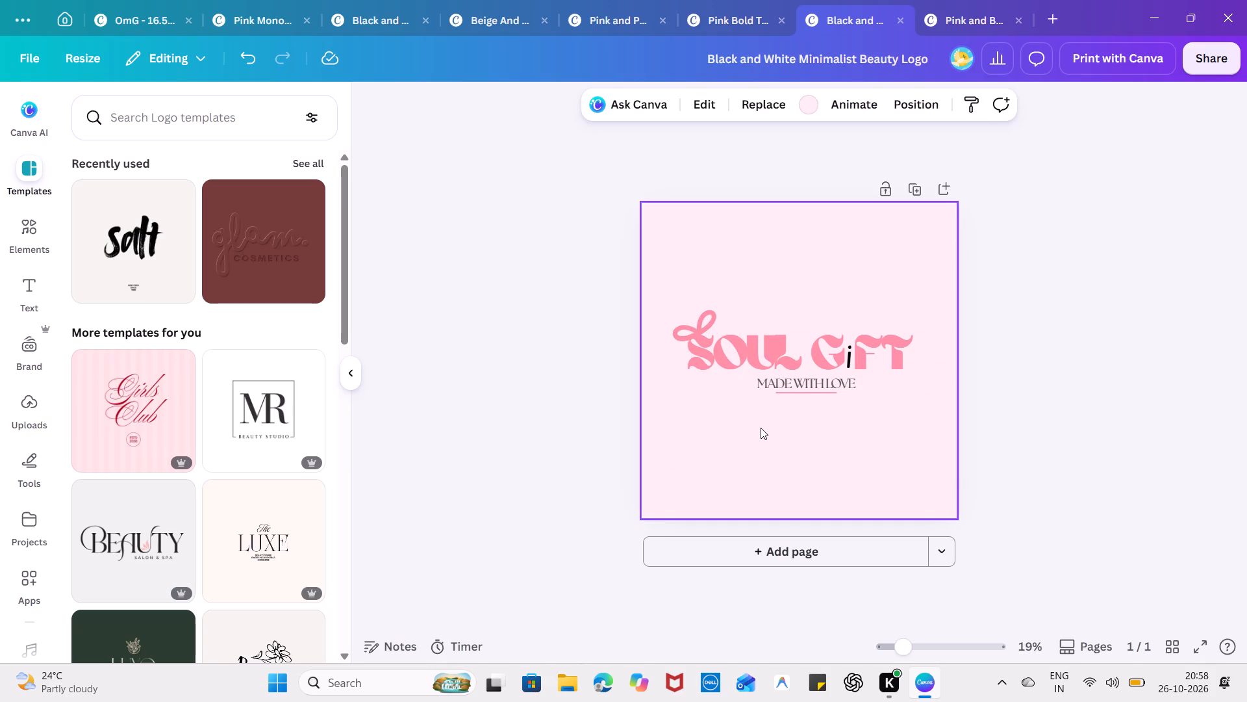
click(797, 478)
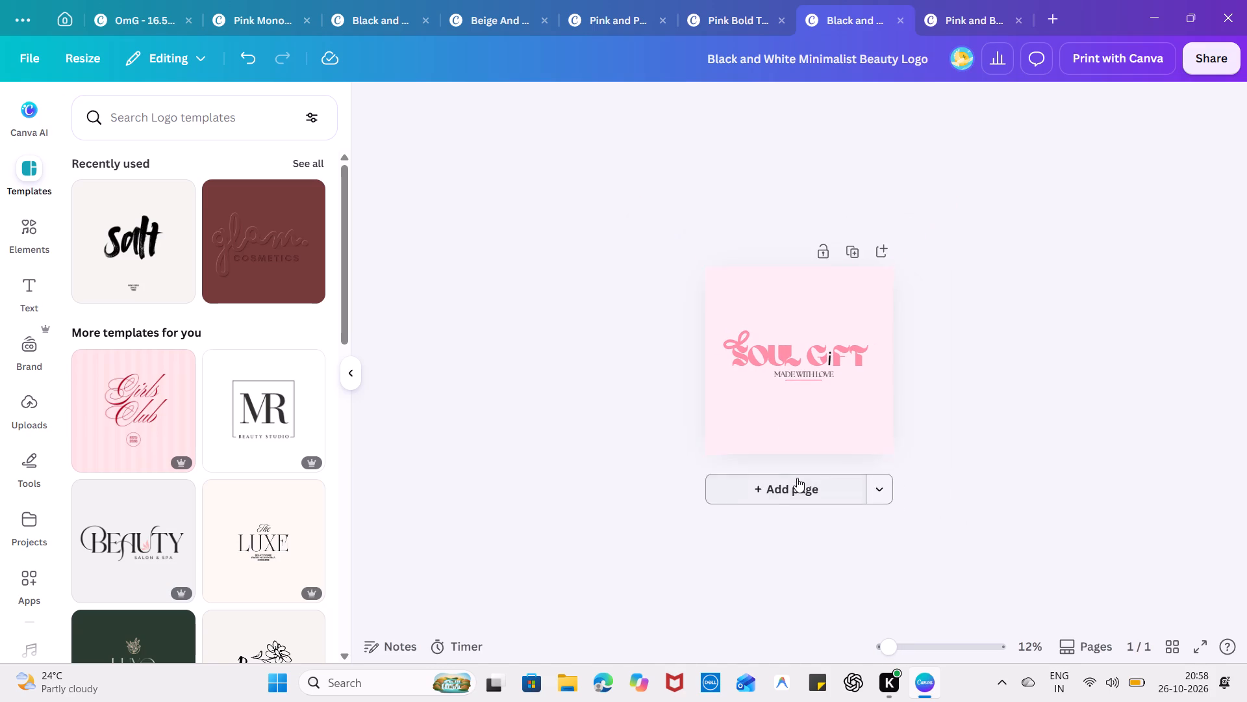
Compare the ribbon placement in the Pink Bold Typography Gift Shop Logo's HAMPER HAVEN page with the Soul Gift logo.
click(712, 23)
scroll(730, 427, down, 1)
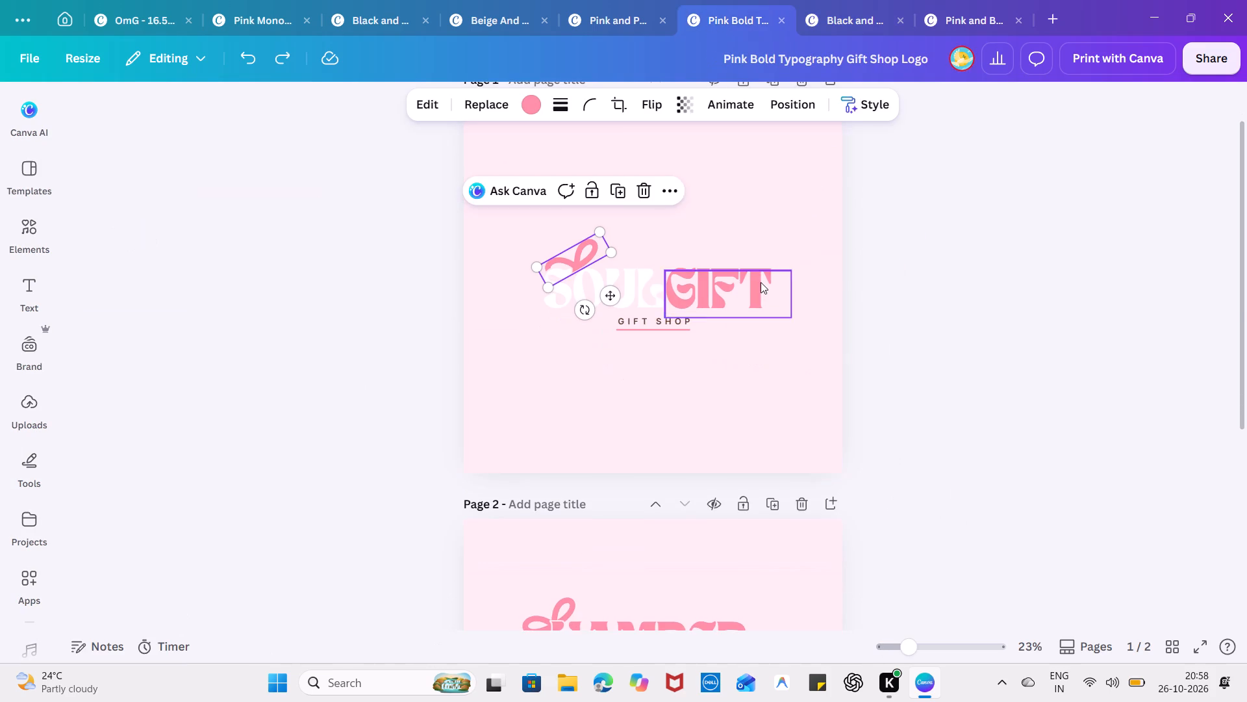
scroll(761, 282, down, 3)
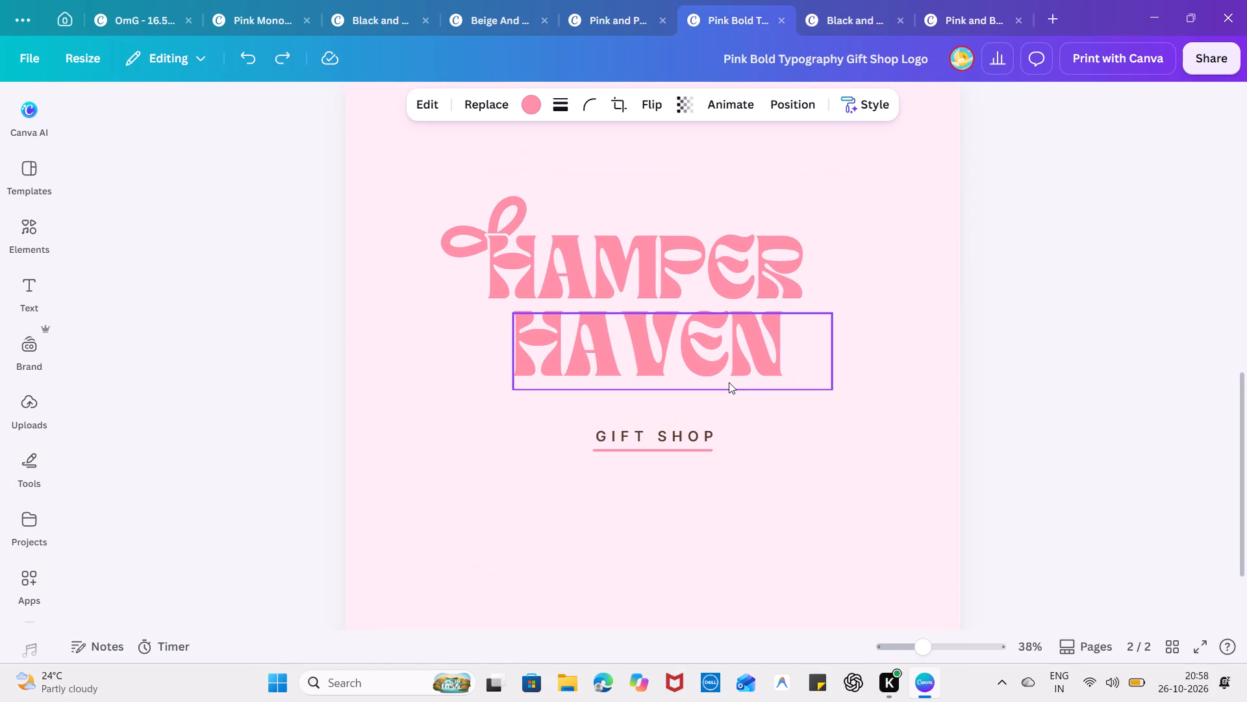
scroll(720, 428, up, 4)
scroll(720, 428, down, 1)
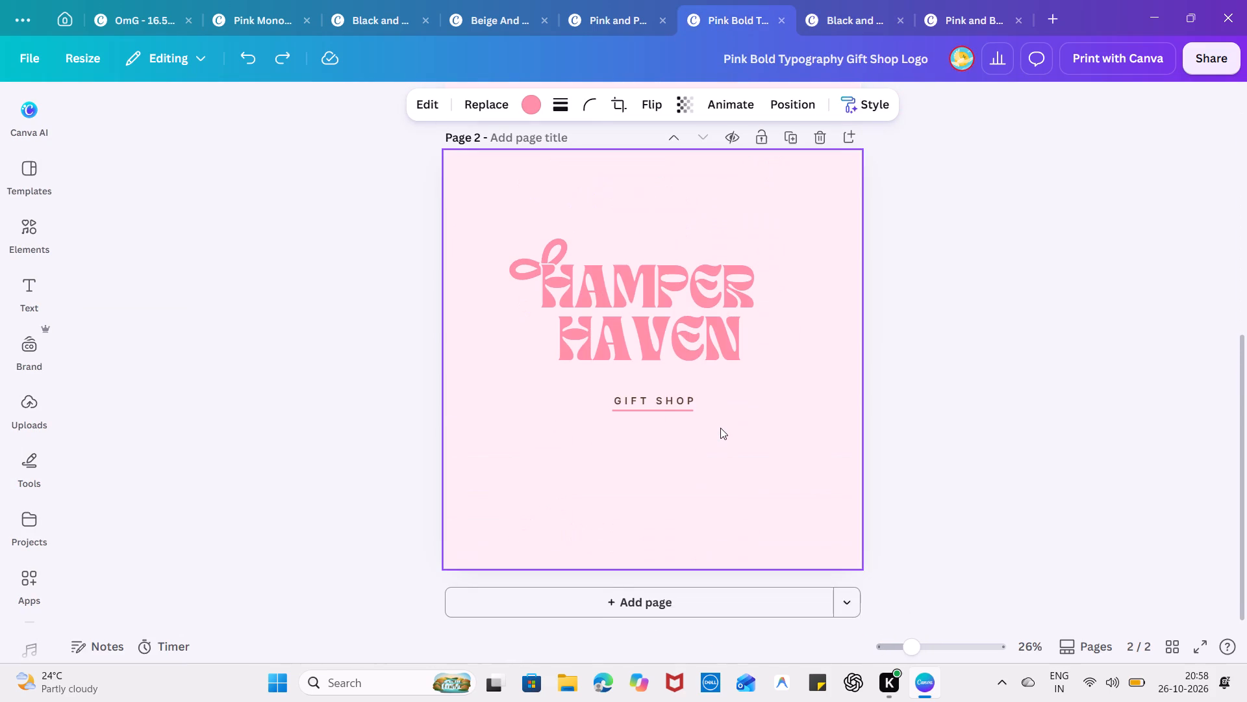
scroll(707, 340, up, 5)
click(847, 19)
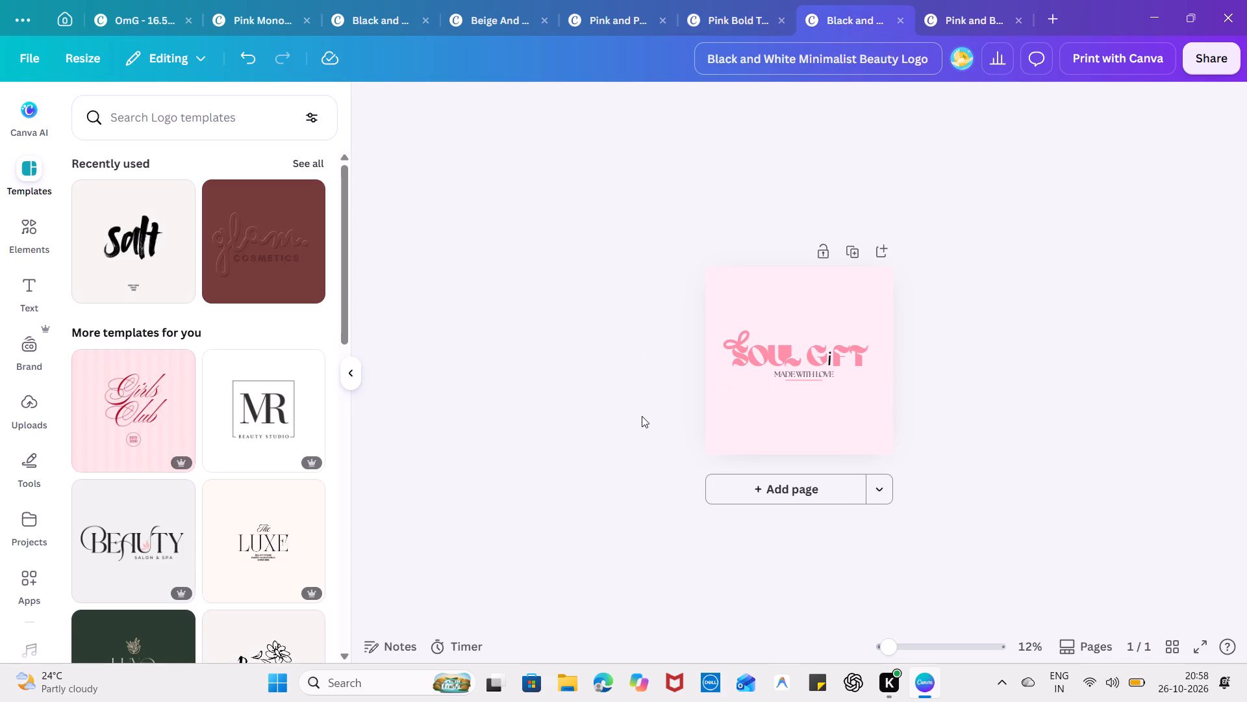
scroll(642, 416, down, 2)
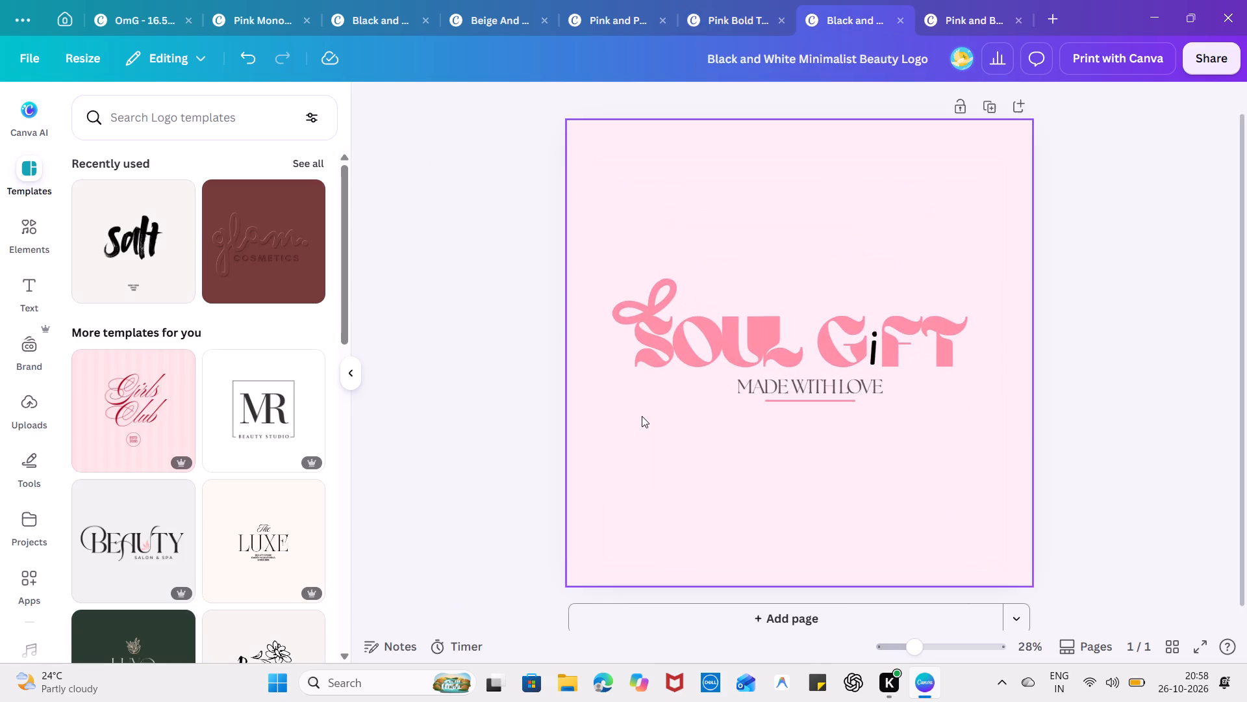
Add a second page to the Soul Gift logo design and delete its pink background.
click(761, 543)
scroll(794, 417, up, 2)
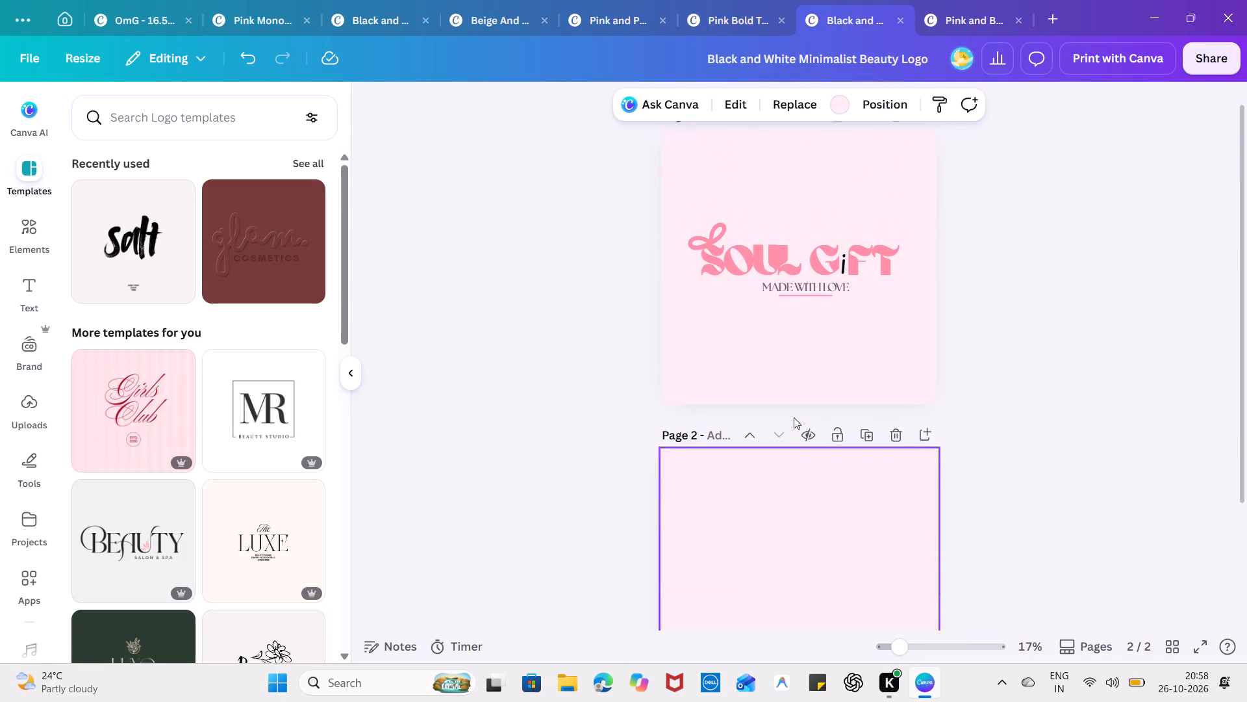
click(791, 534)
key(Delete)
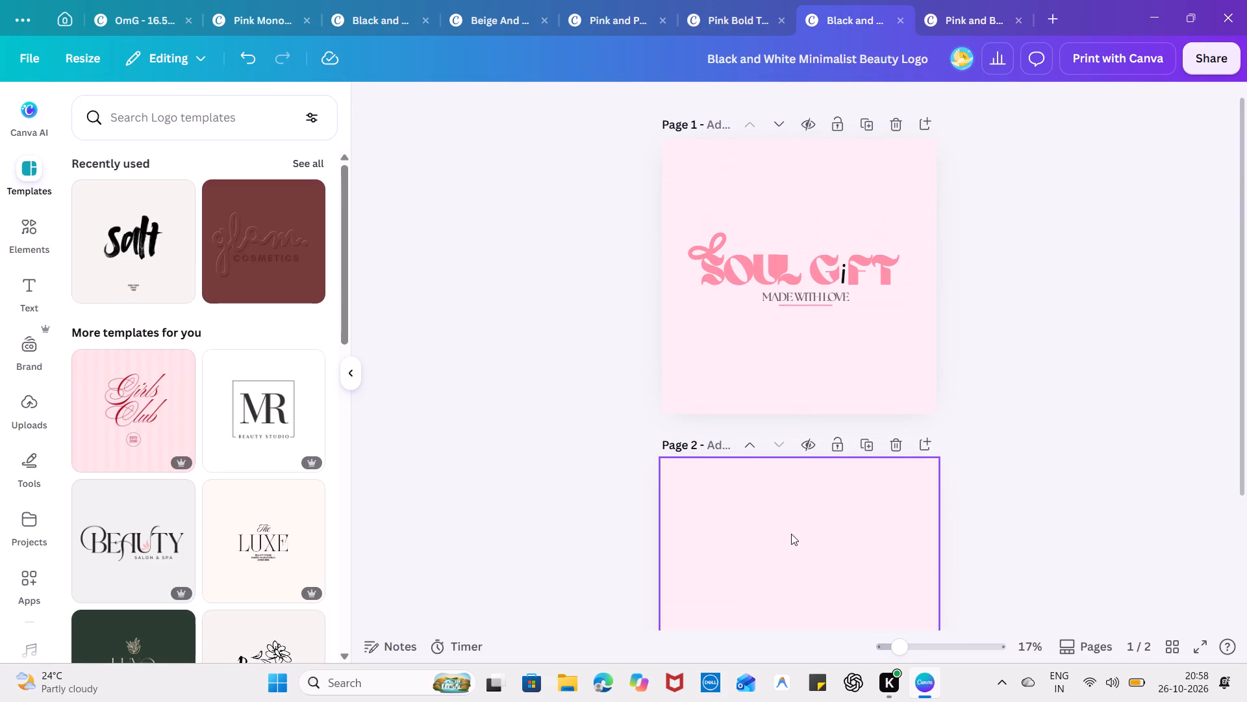
click(792, 534)
key(Delete)
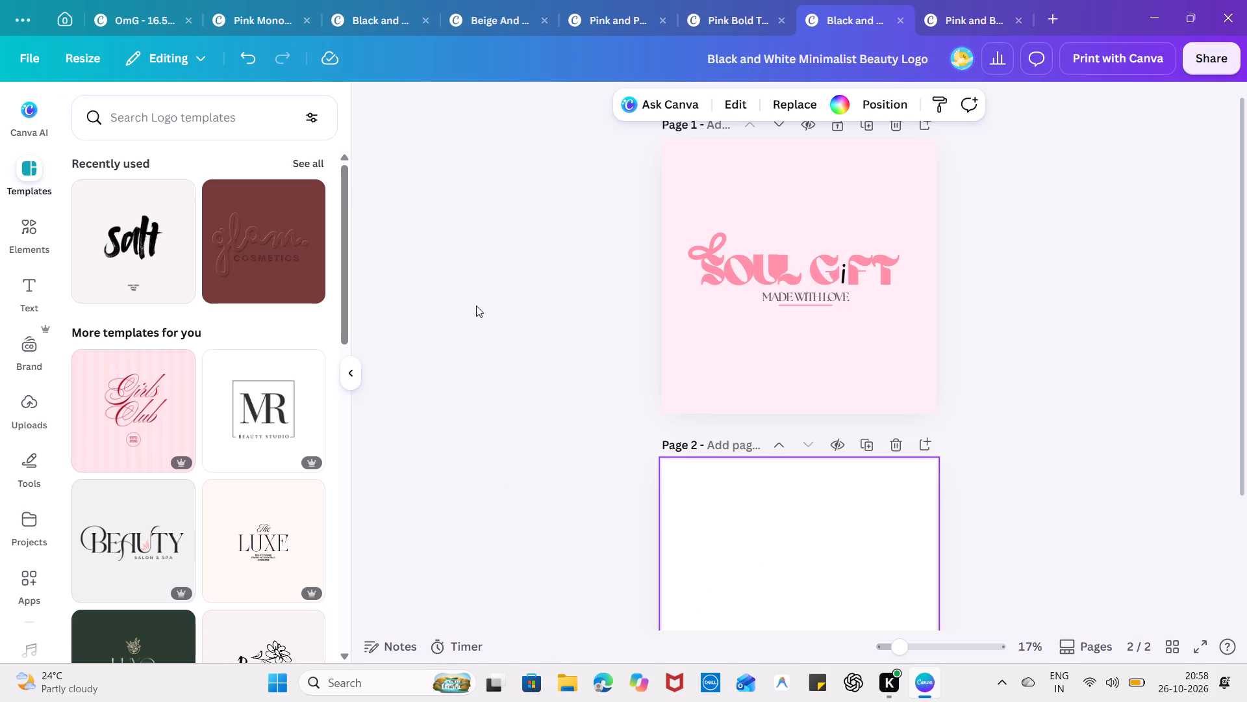
Browse the gift logo templates on the home page for further inspiration.
click(503, 23)
click(71, 12)
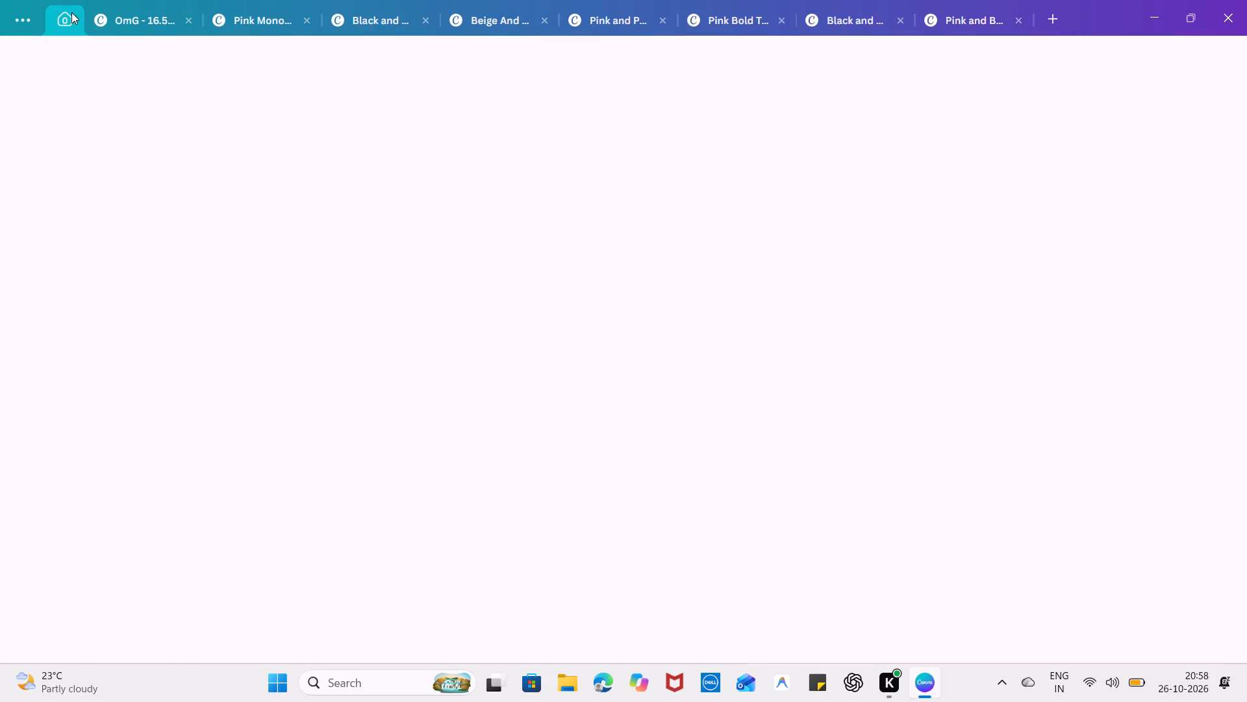
scroll(559, 286, down, 6)
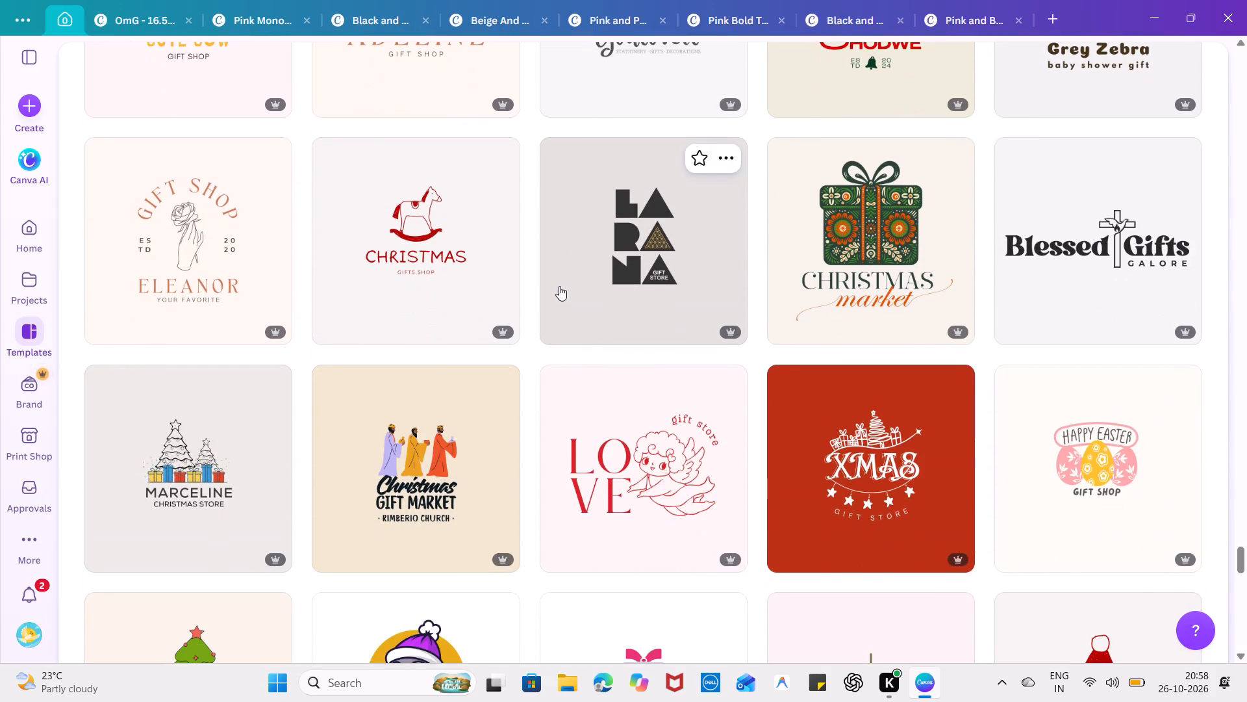
scroll(559, 286, up, 20)
scroll(559, 286, up, 11)
scroll(559, 286, up, 10)
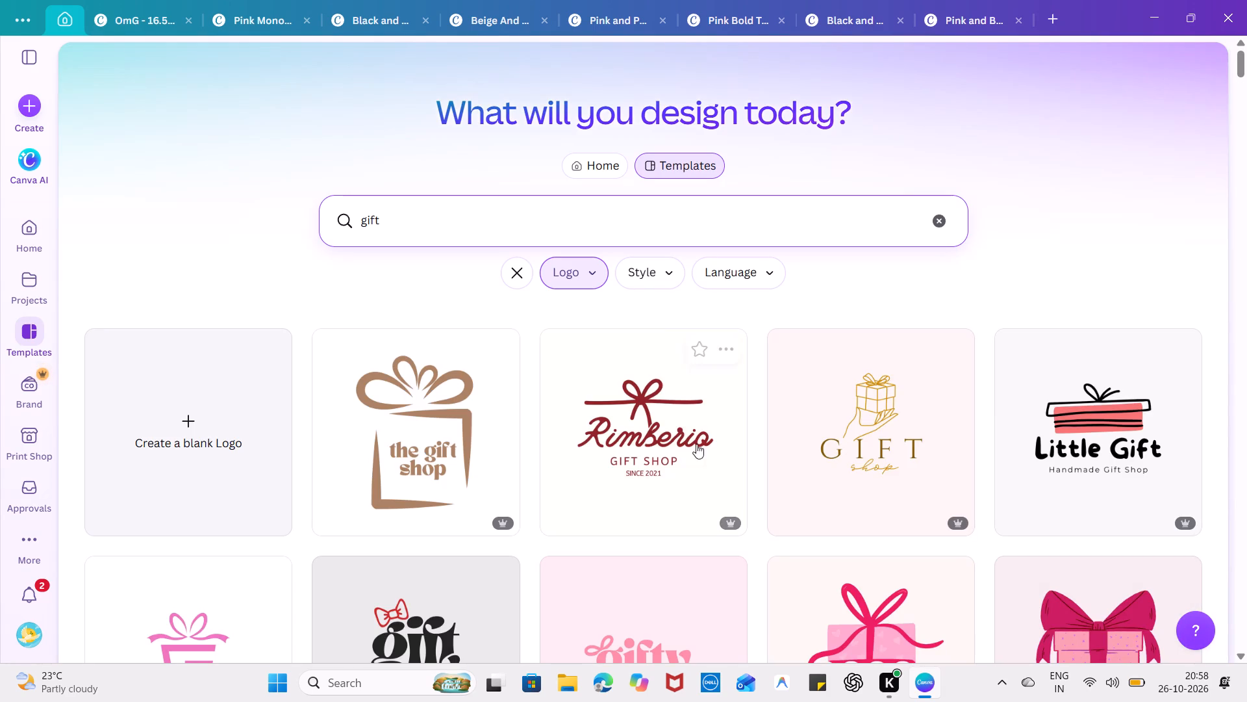
Clear the Logo category filter and the gift search term from the template search.
click(522, 277)
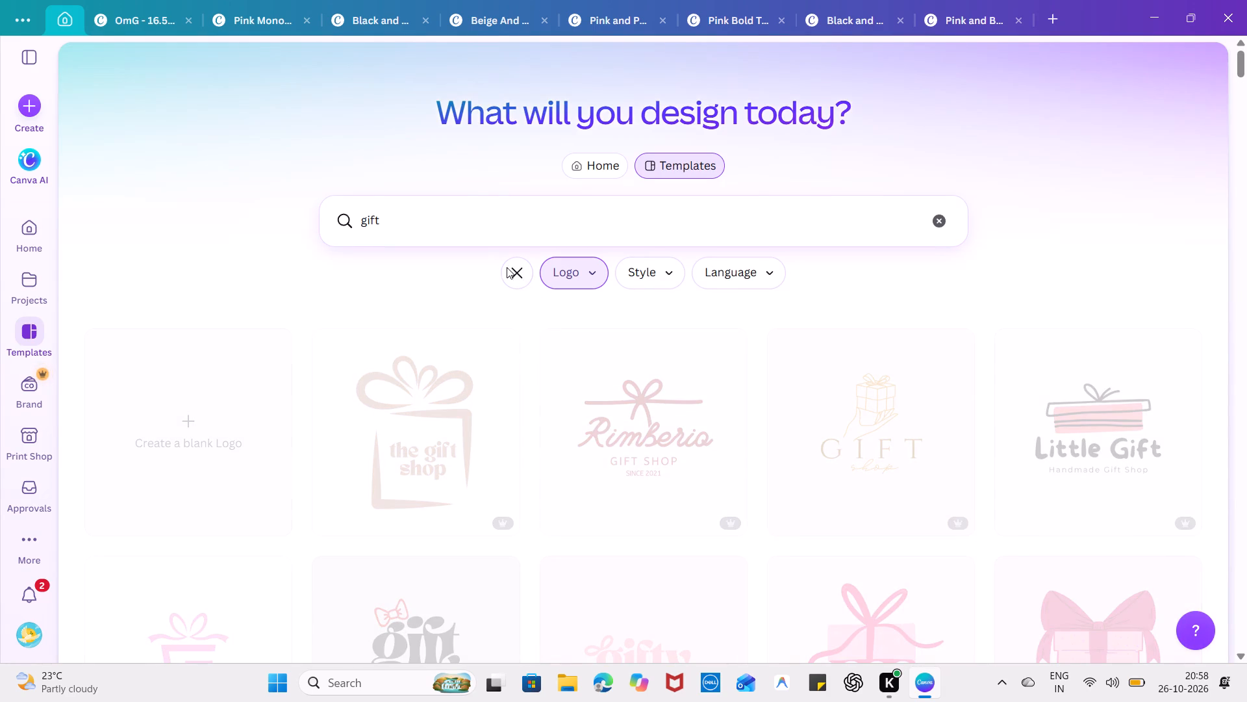
click(935, 224)
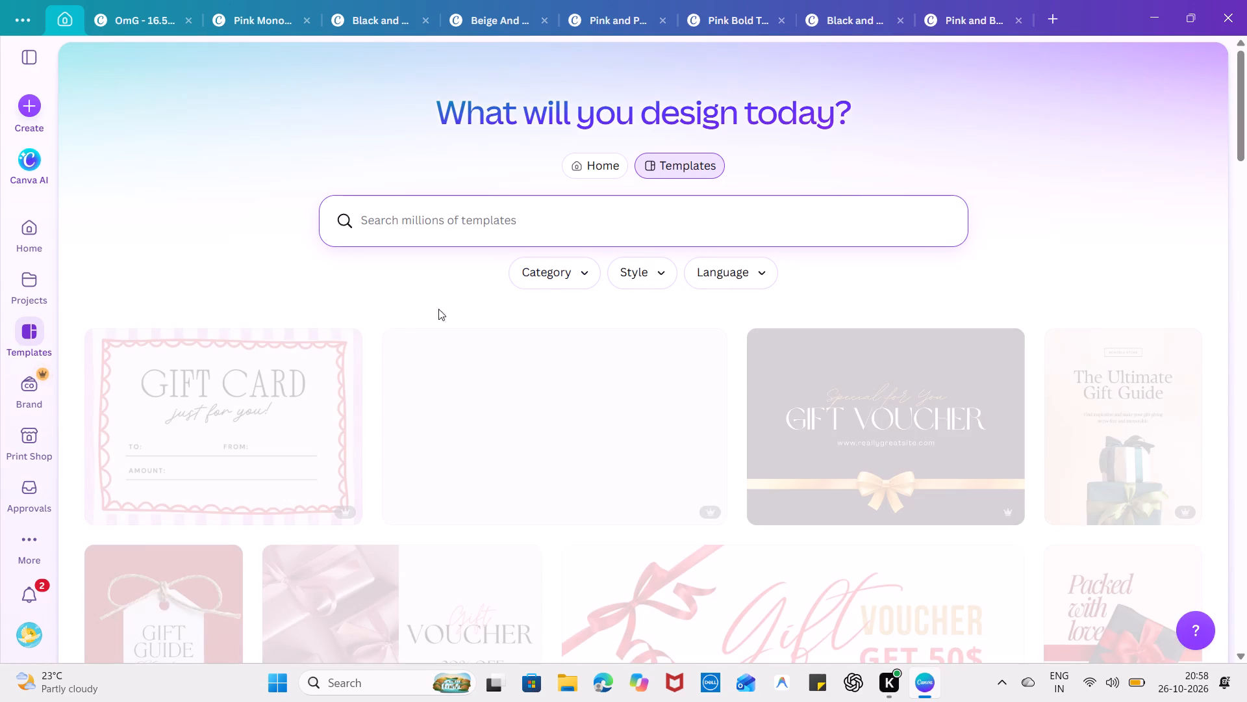
click(326, 287)
Look through the Explore templates categories for the logo category.
scroll(582, 488, left, 2)
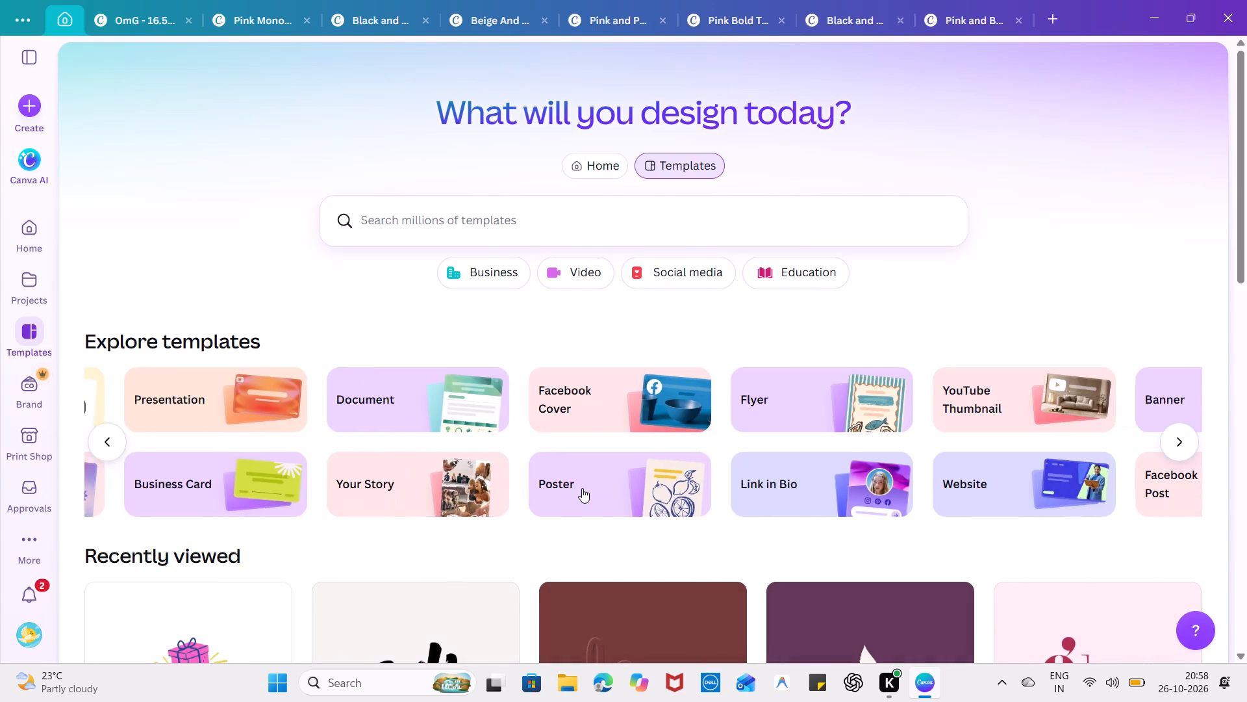
scroll(582, 488, left, 5)
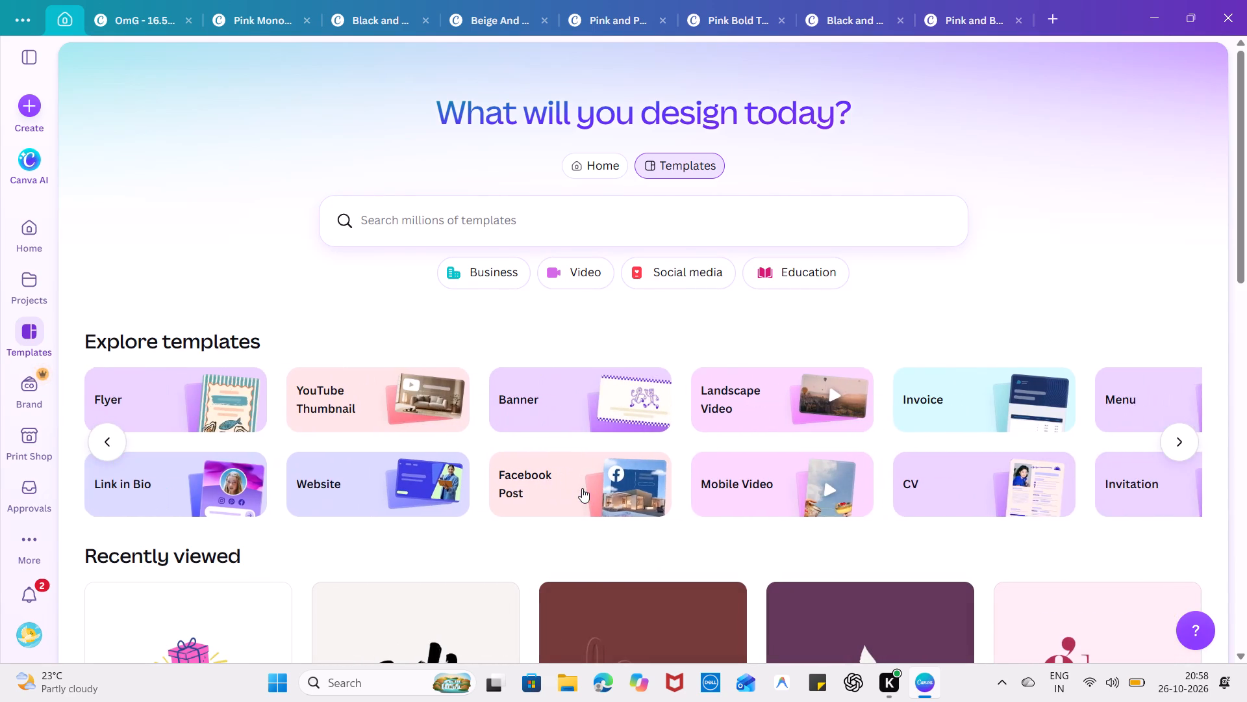
scroll(582, 488, left, 6)
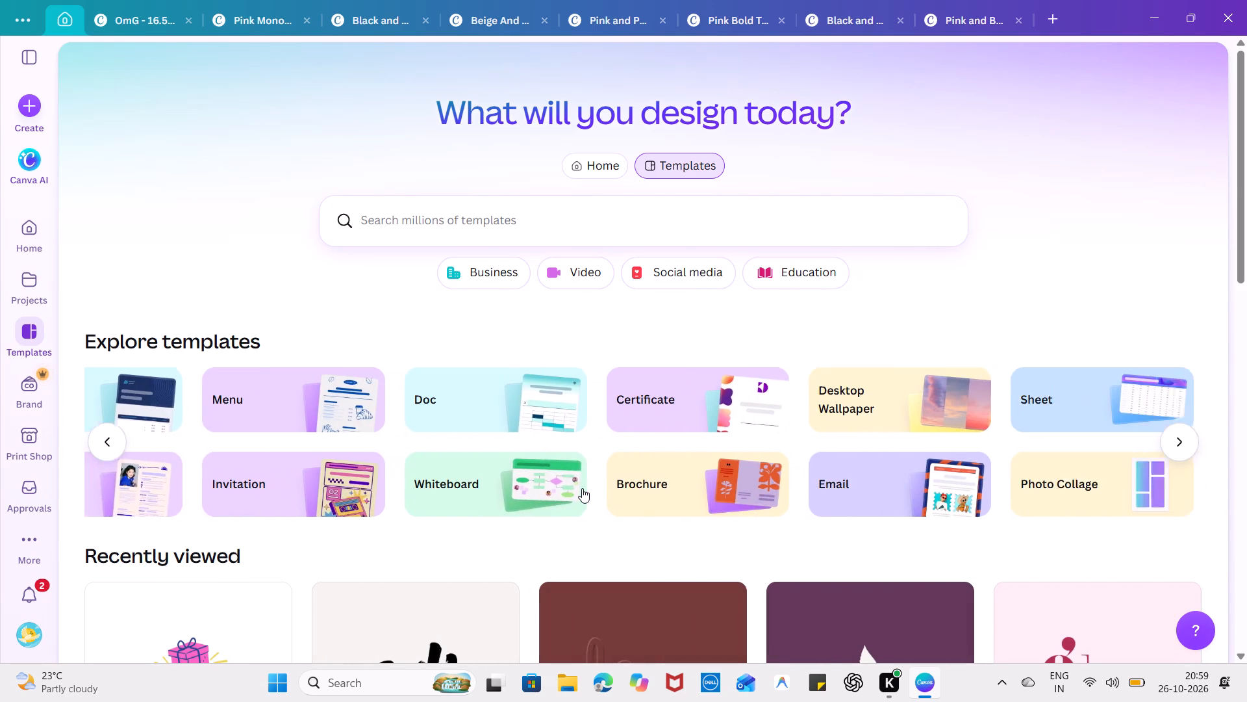
scroll(582, 488, left, 1)
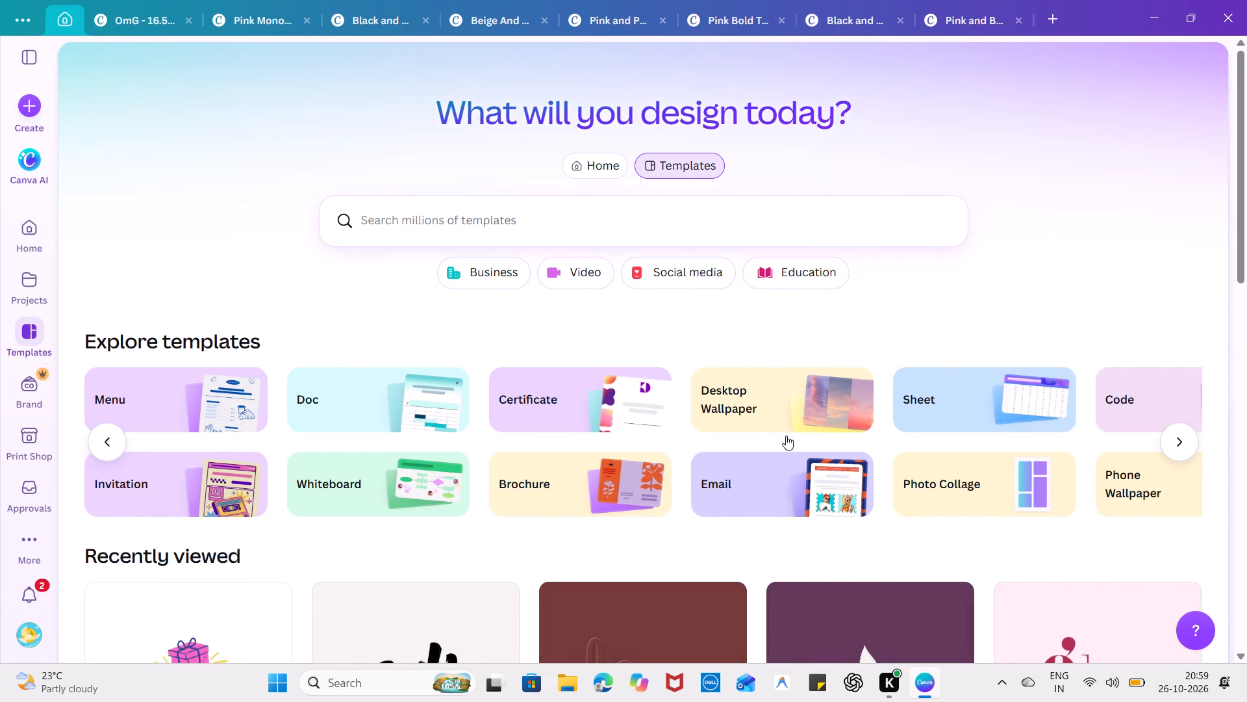
scroll(818, 456, left, 2)
scroll(696, 500, left, 1)
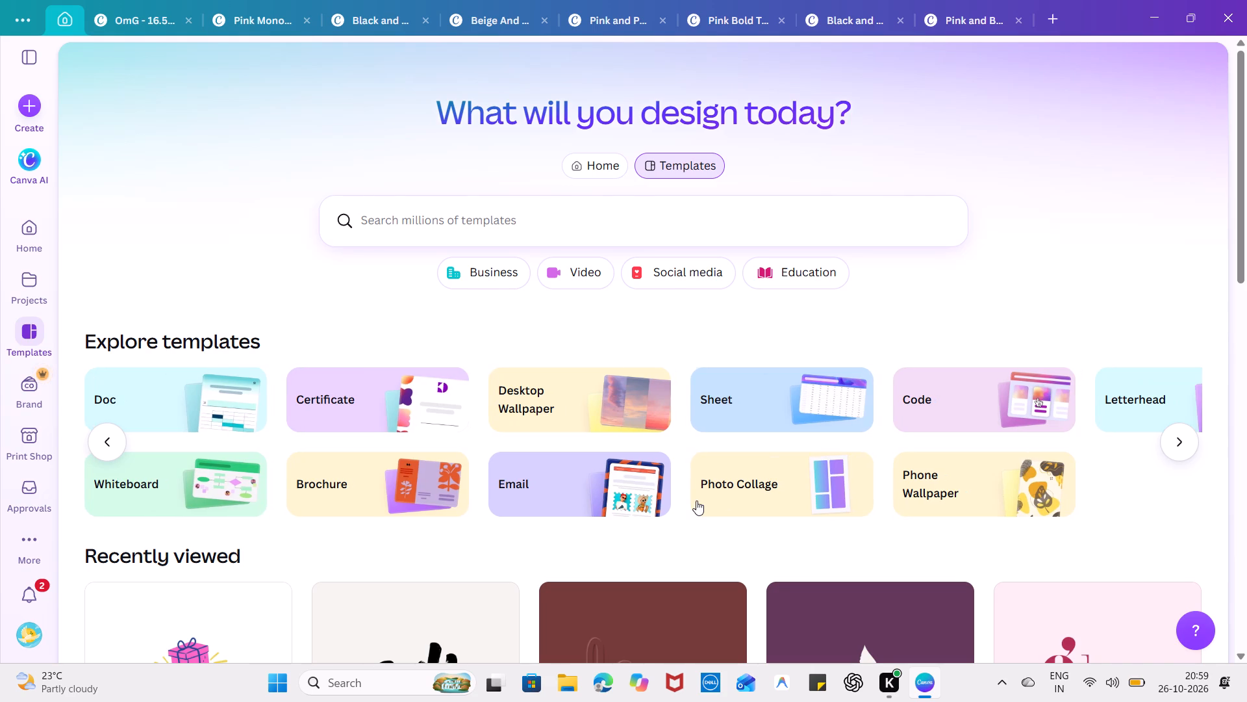
scroll(696, 500, left, 1)
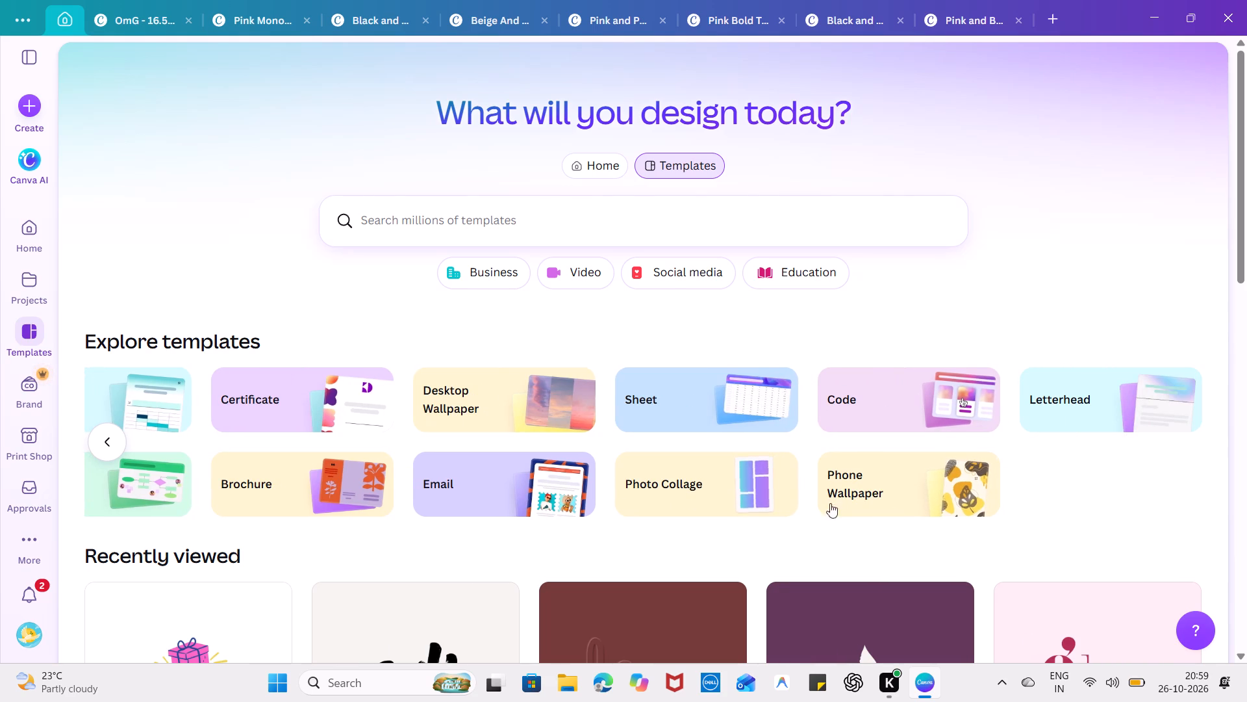
scroll(558, 469, right, 6)
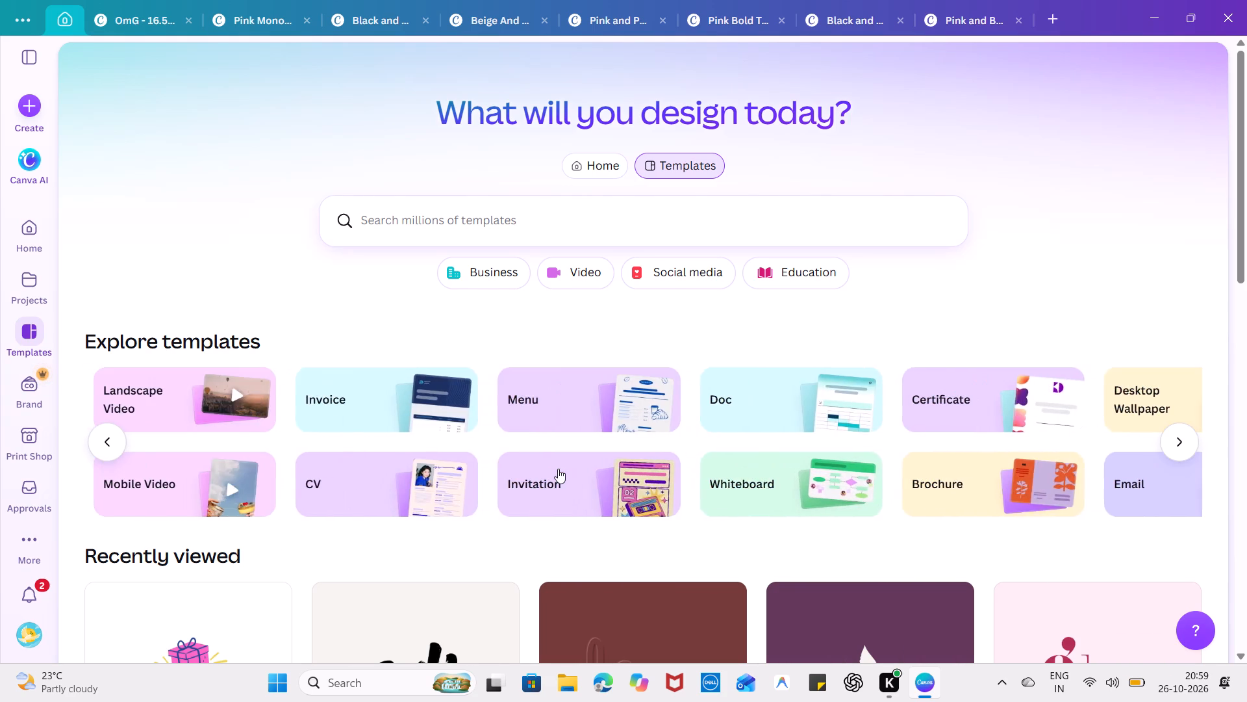
scroll(558, 469, right, 3)
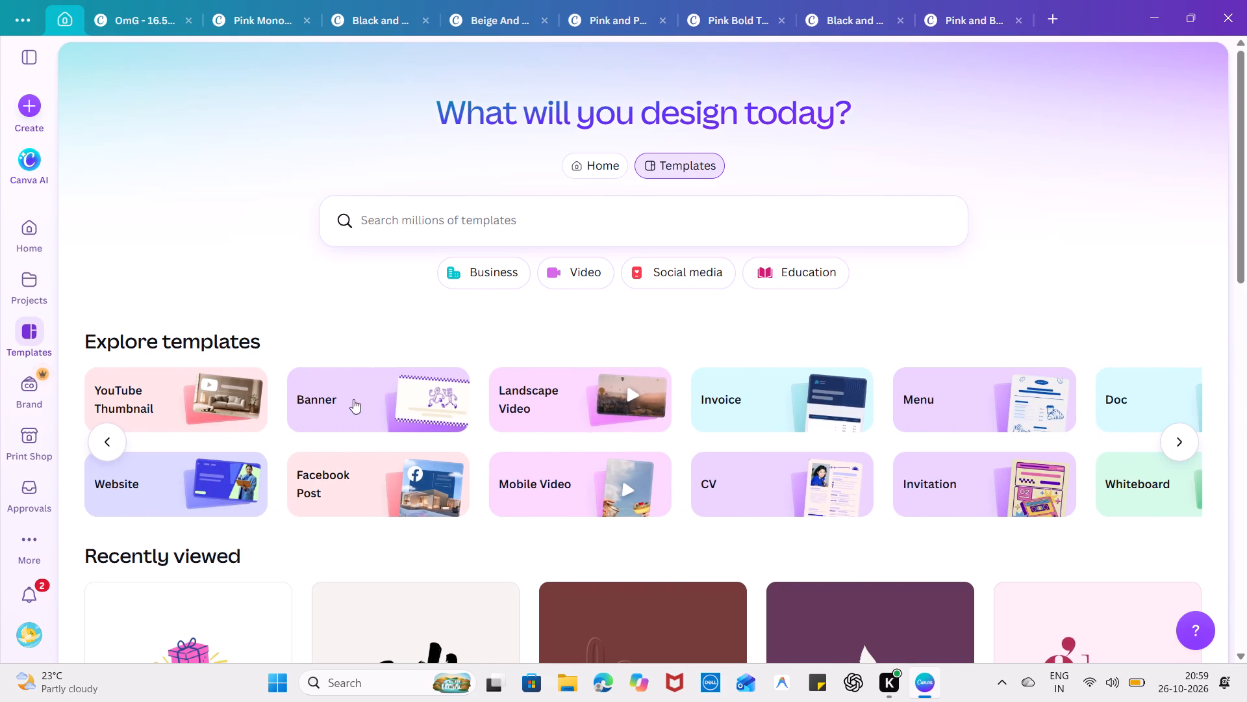
Open the Your Story category from the Explore templates section.
scroll(211, 480, right, 3)
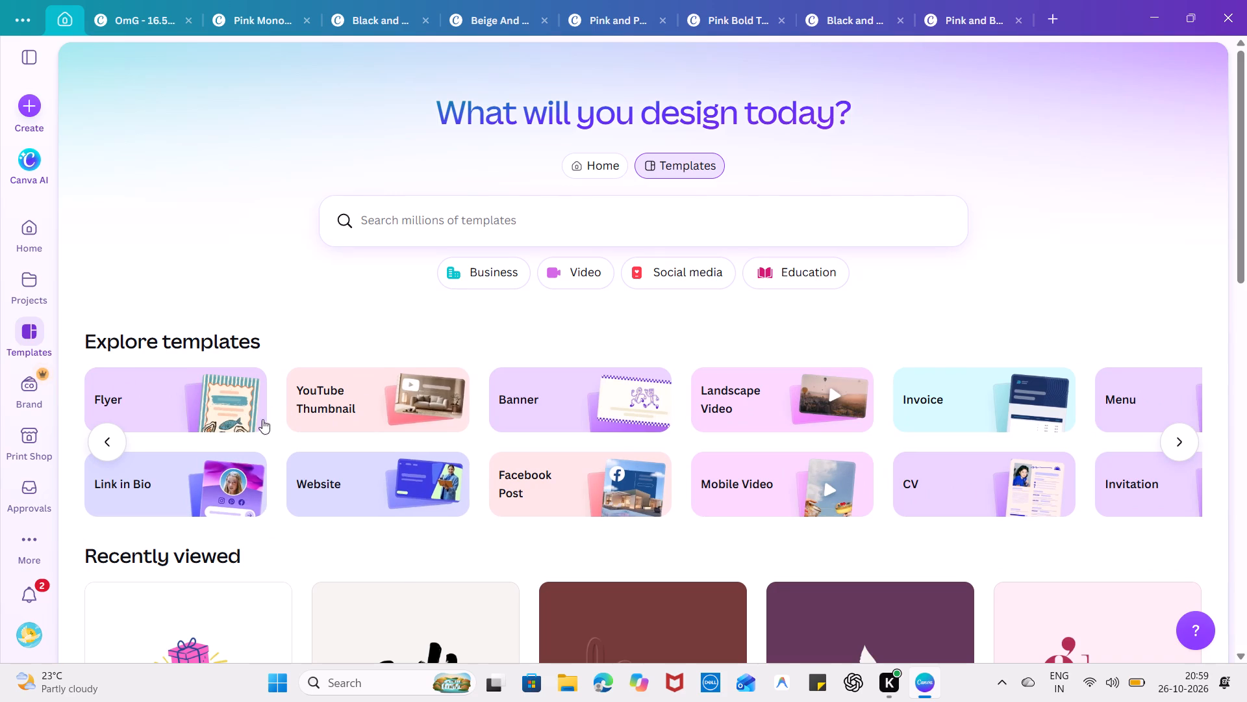
scroll(221, 413, right, 2)
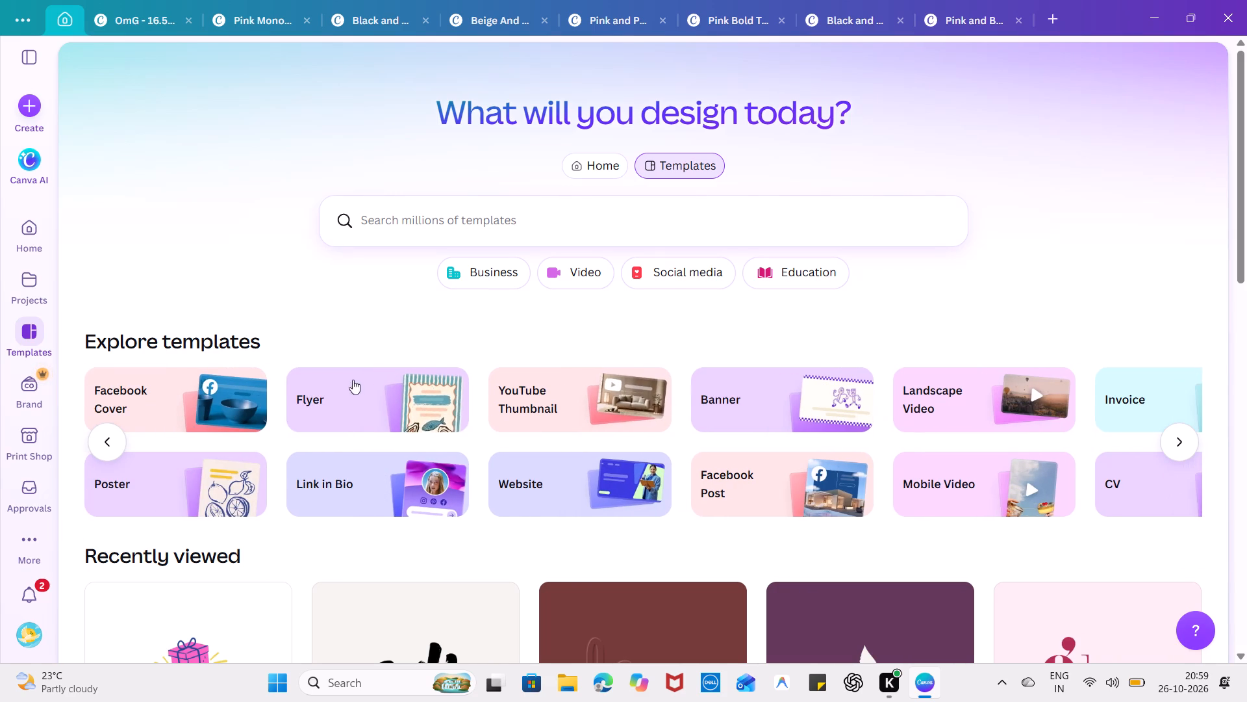
scroll(236, 461, right, 2)
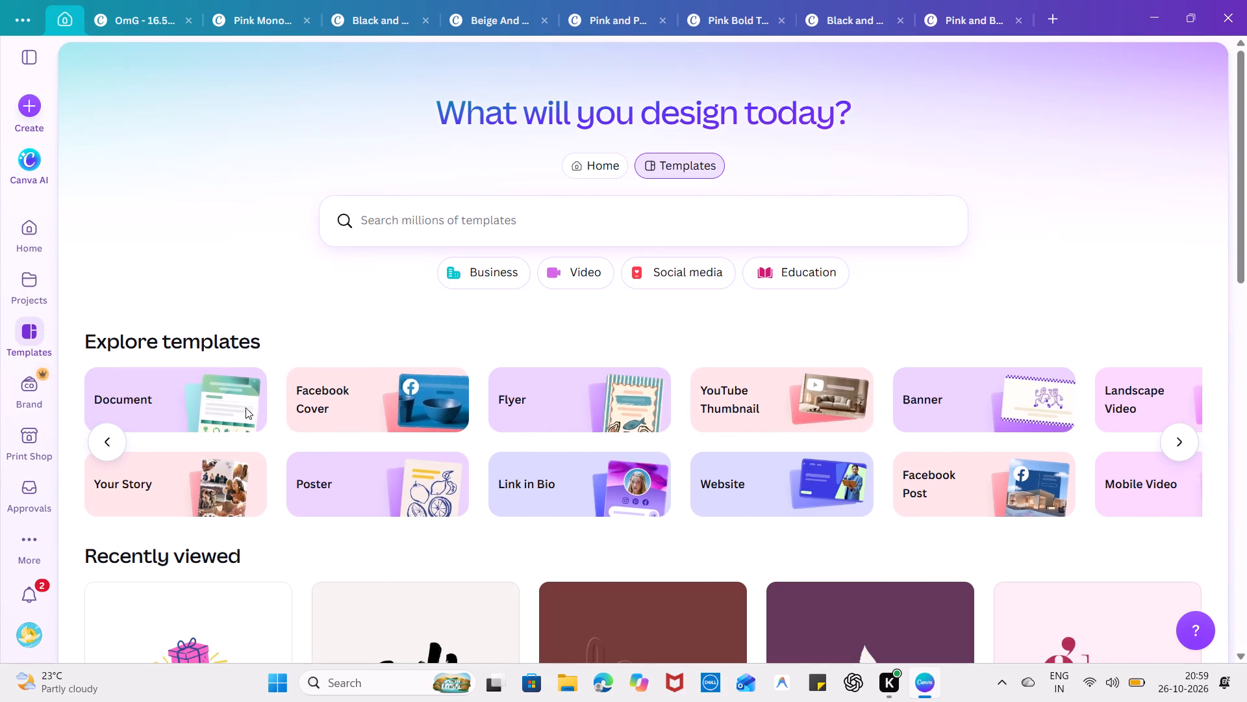
scroll(284, 517, right, 2)
click(218, 496)
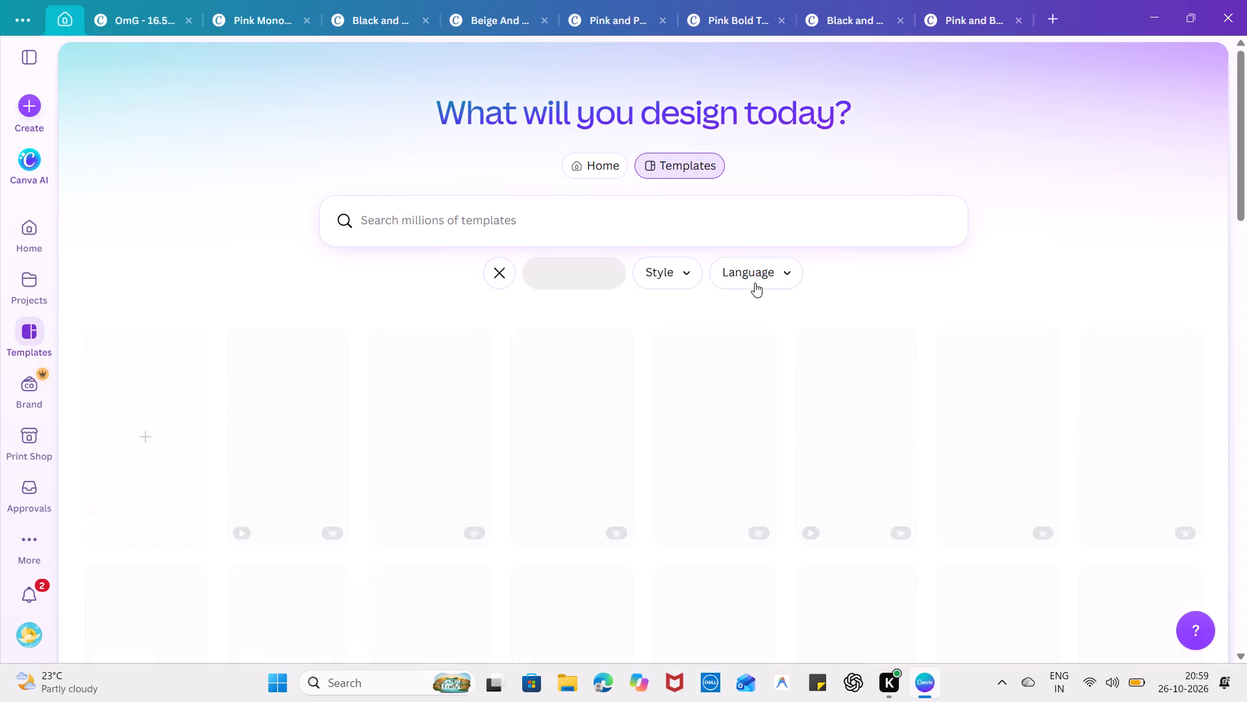
Pick the Neutral Playful Daily Plans Instagram Story template from the story templates and open it for customising.
scroll(755, 283, down, 7)
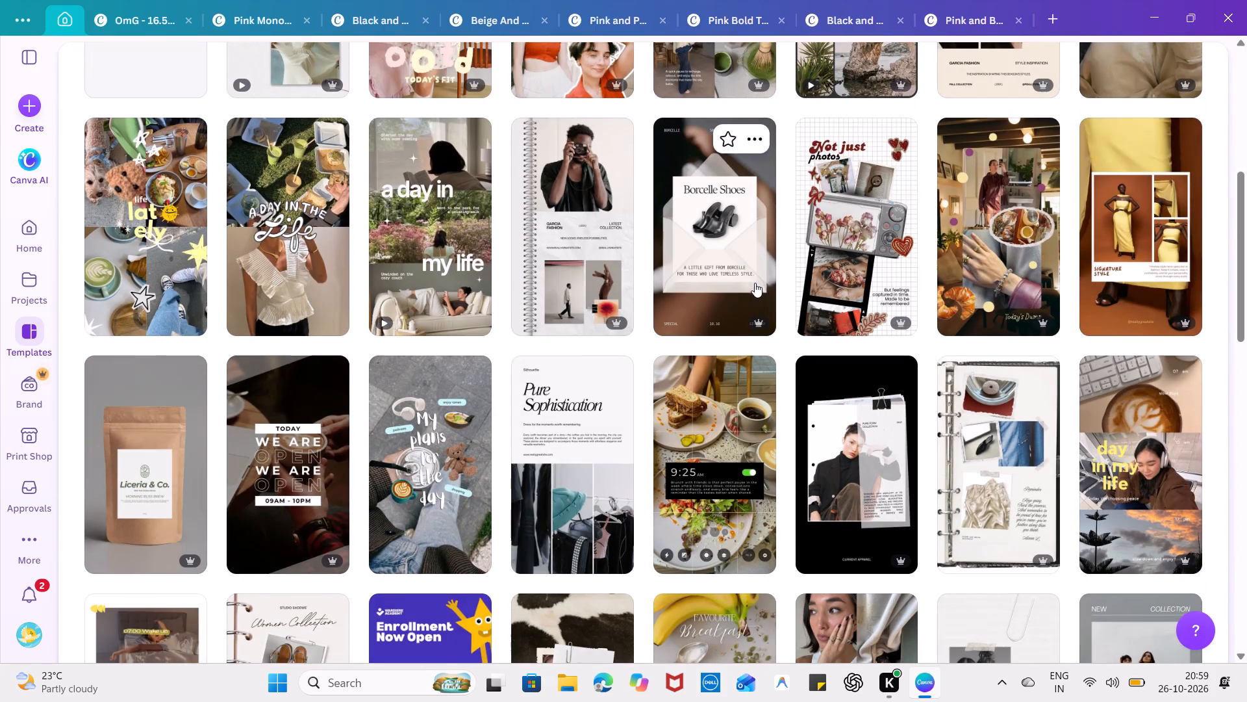
scroll(755, 283, down, 2)
click(458, 281)
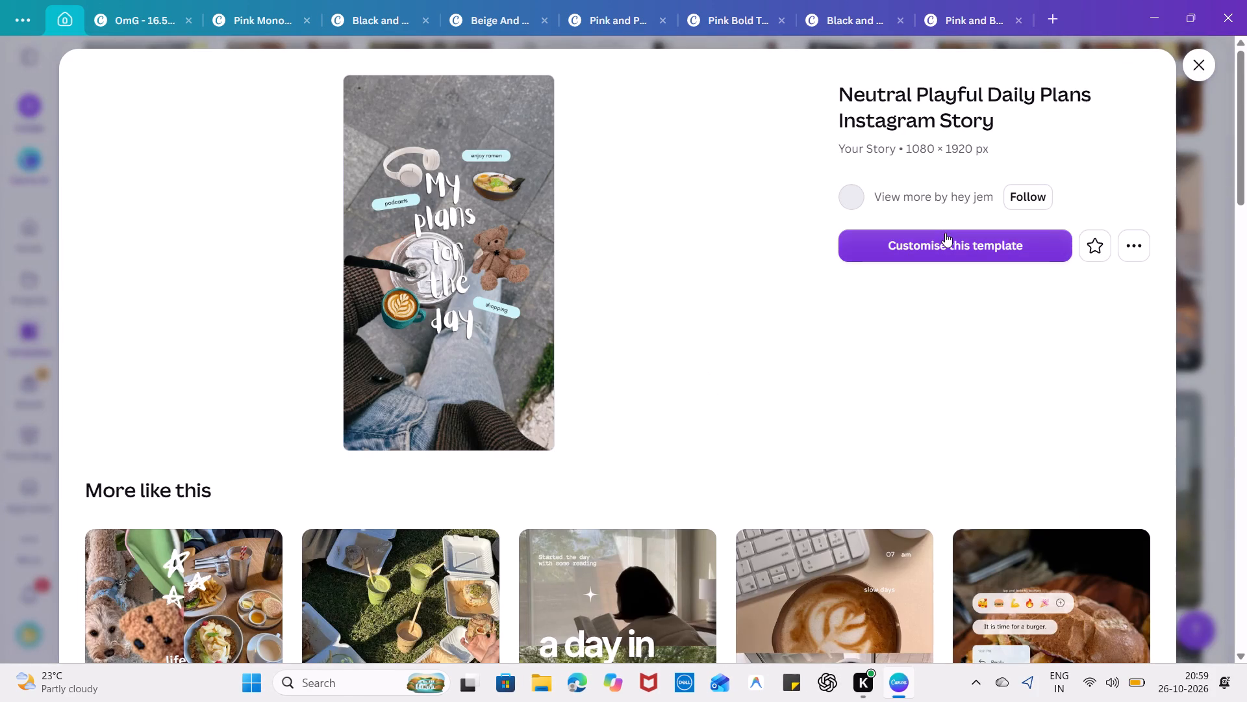
right_click(945, 233)
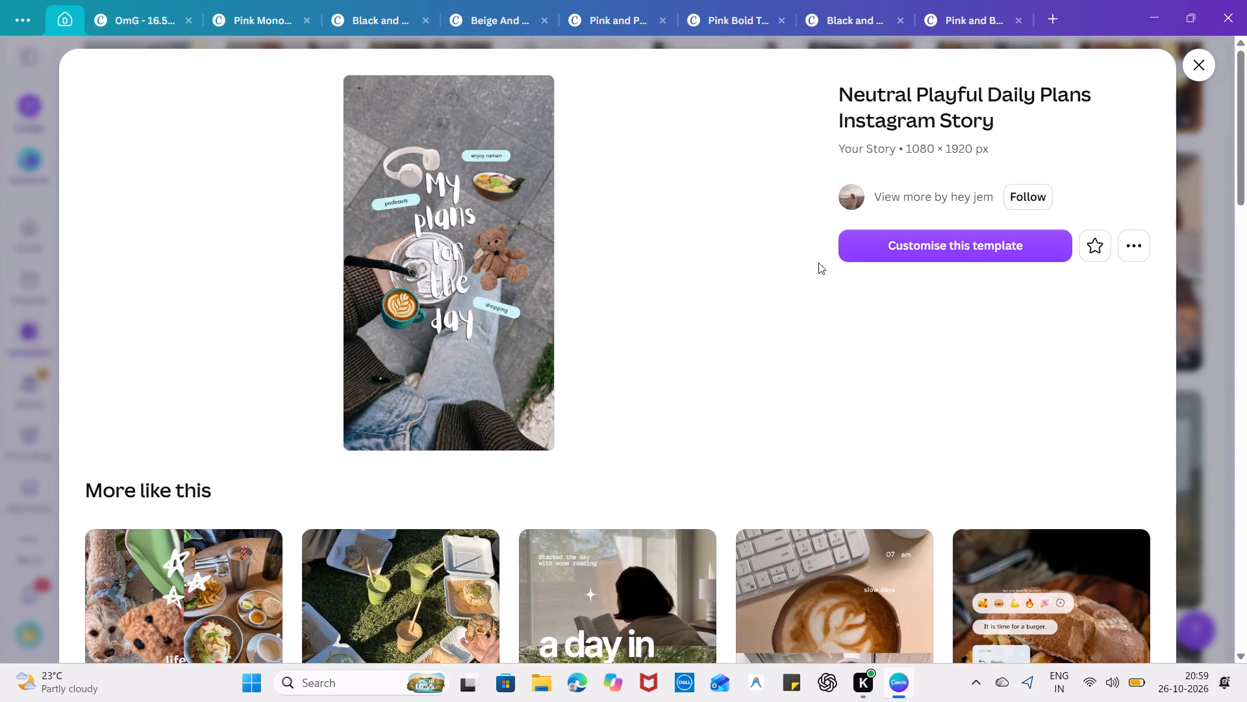
double_click(944, 239)
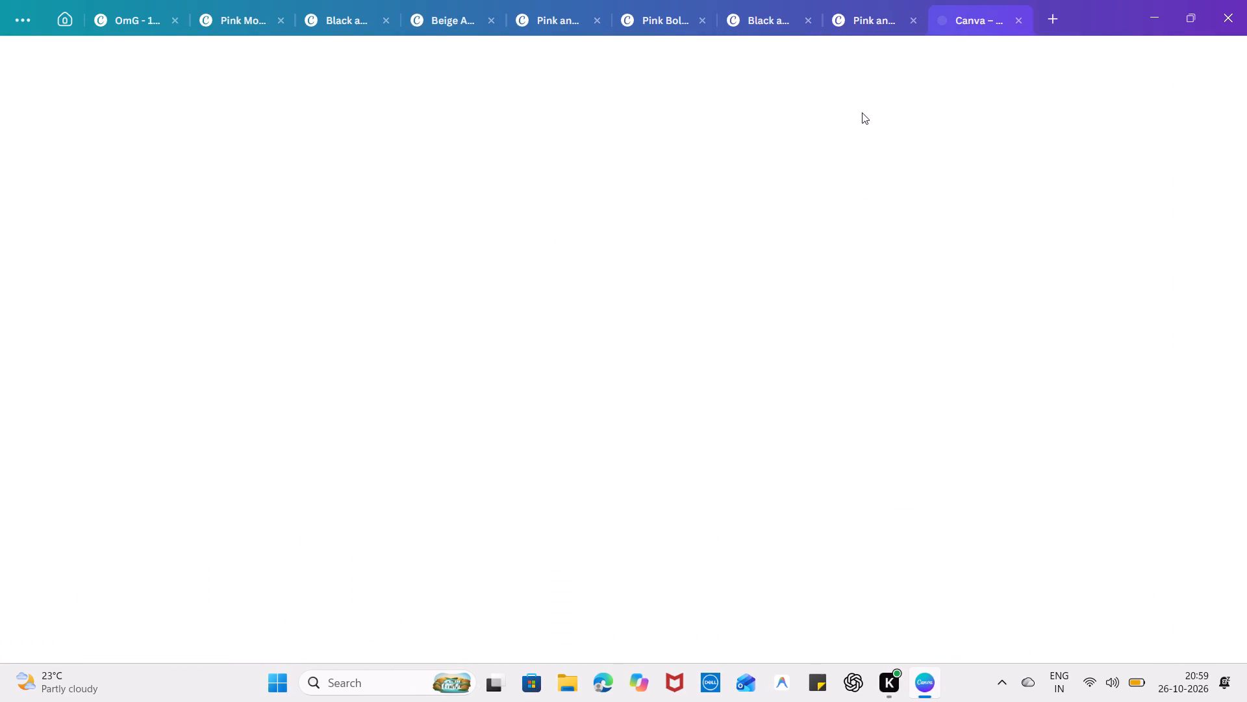
In the Pink and Burgundy Modern Cosmetics Logo design, delete the decorative g monogram with its star, keeping the "oul" and "GIFT" text.
click(864, 18)
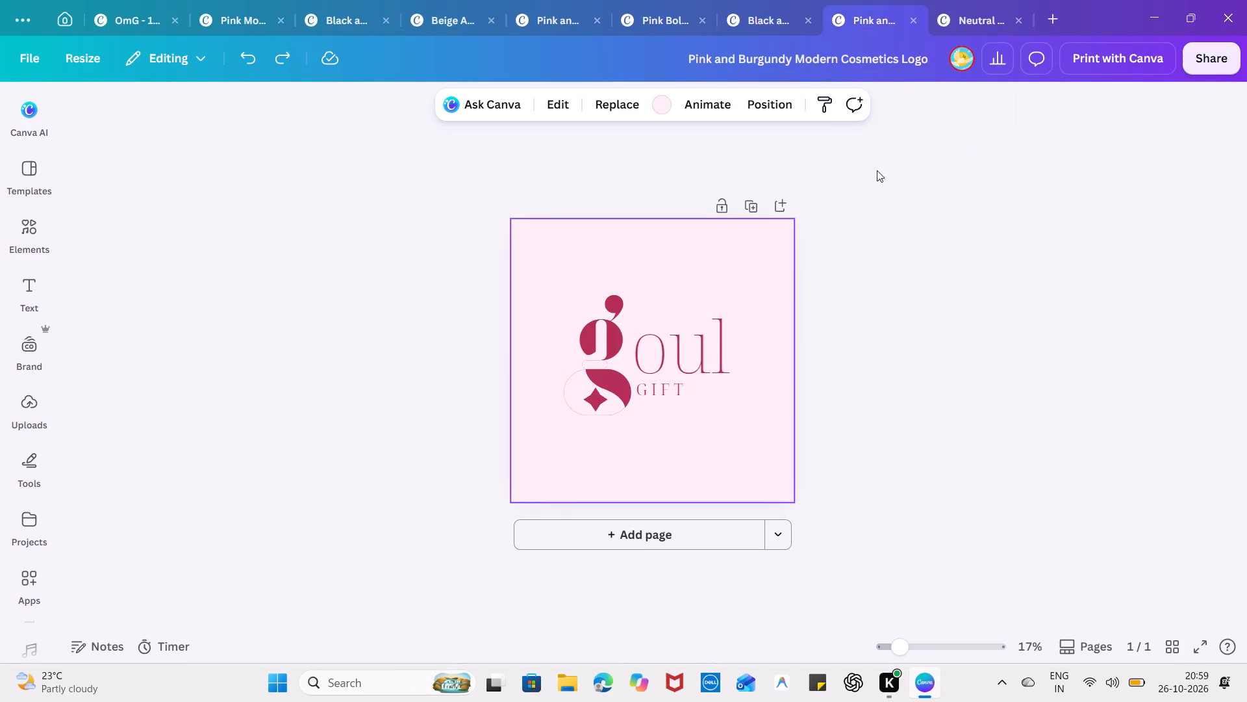
click(593, 346)
drag(614, 457, 560, 261)
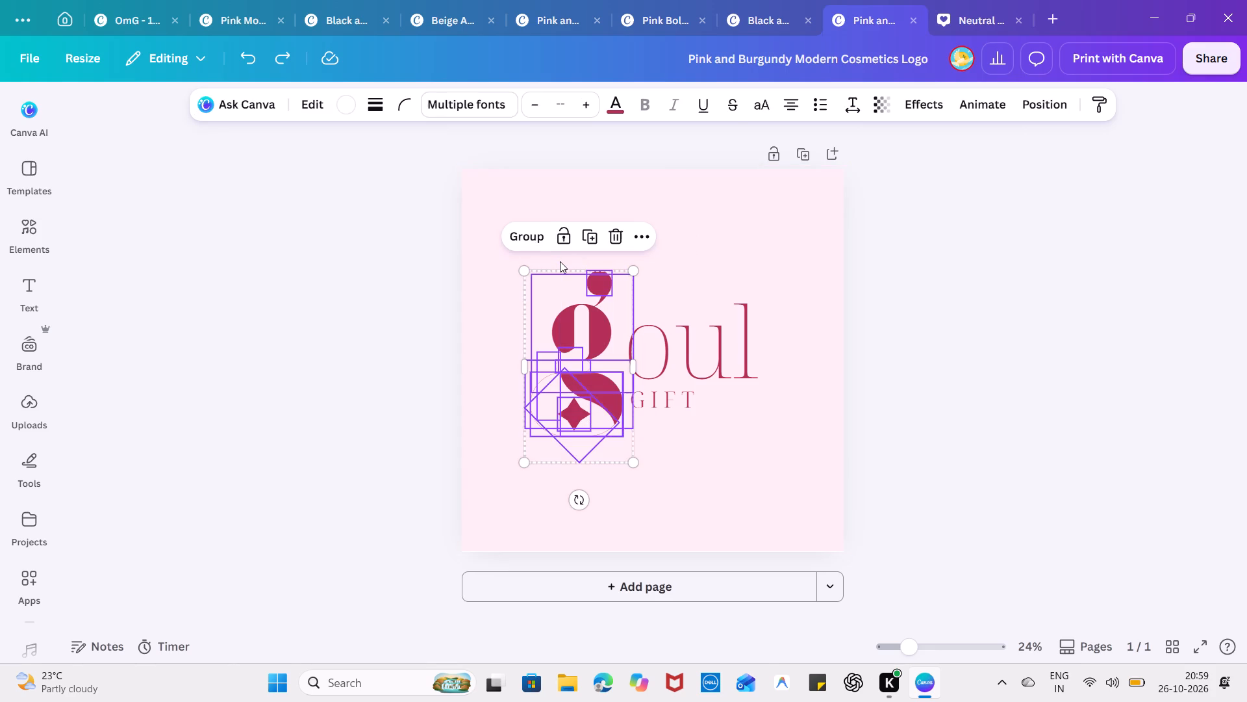
key(Delete)
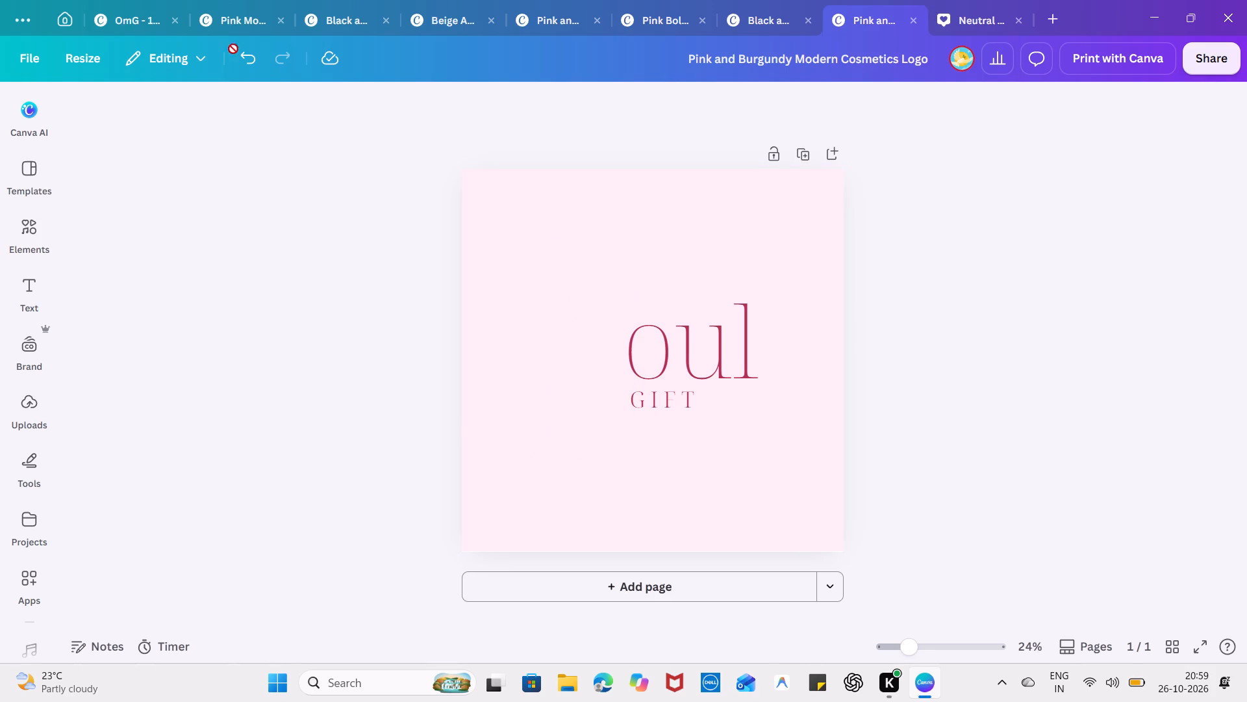
Return to the home page, close the story template's preview and clear the Your Story category filter.
click(50, 23)
scroll(551, 268, up, 3)
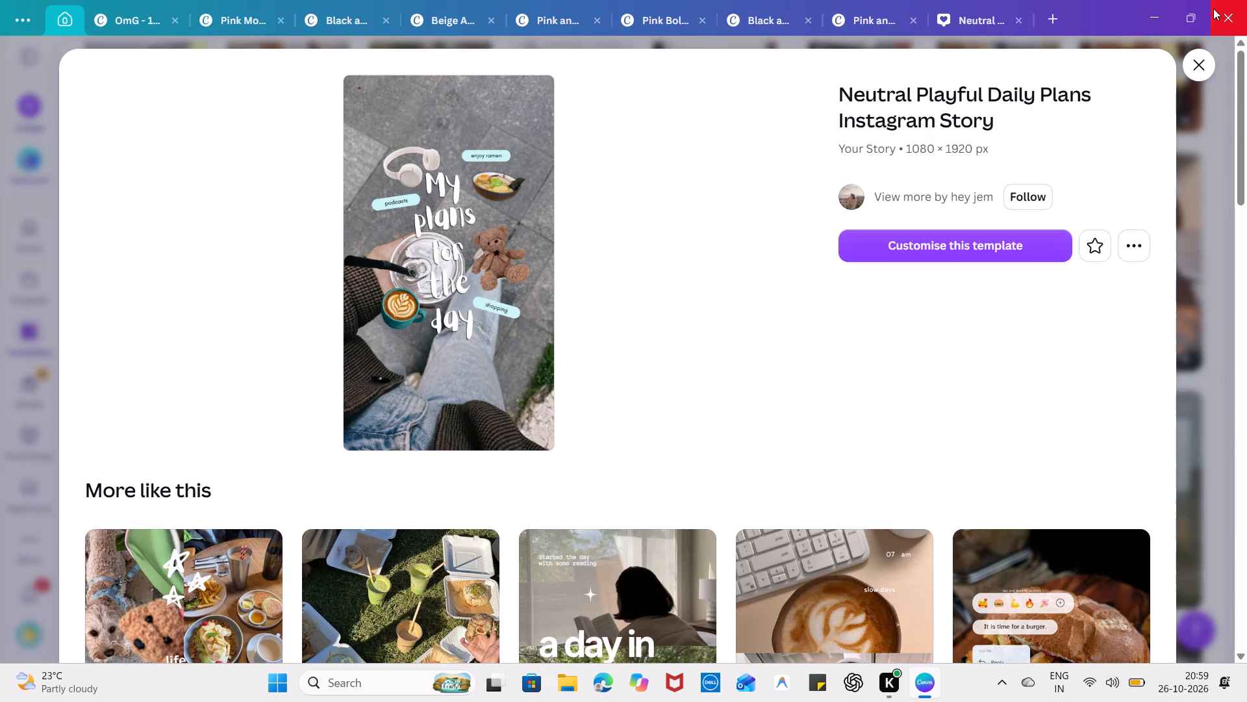
click(1205, 55)
scroll(877, 229, up, 7)
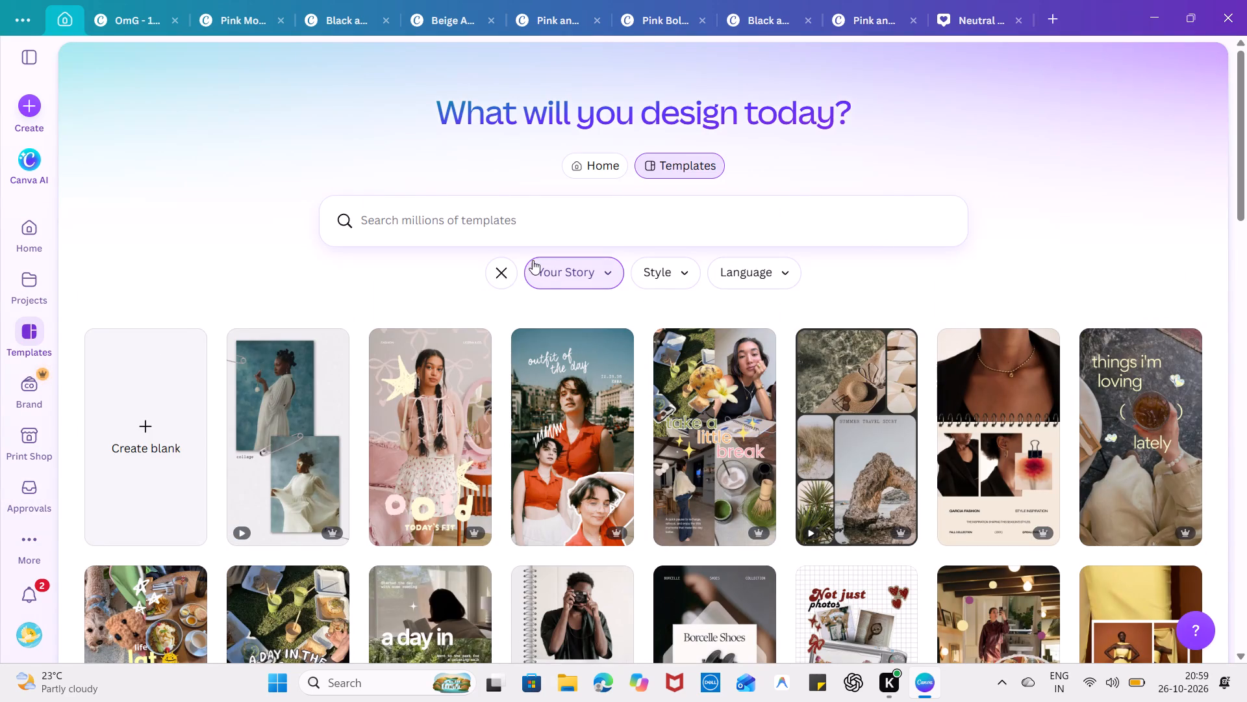
click(498, 274)
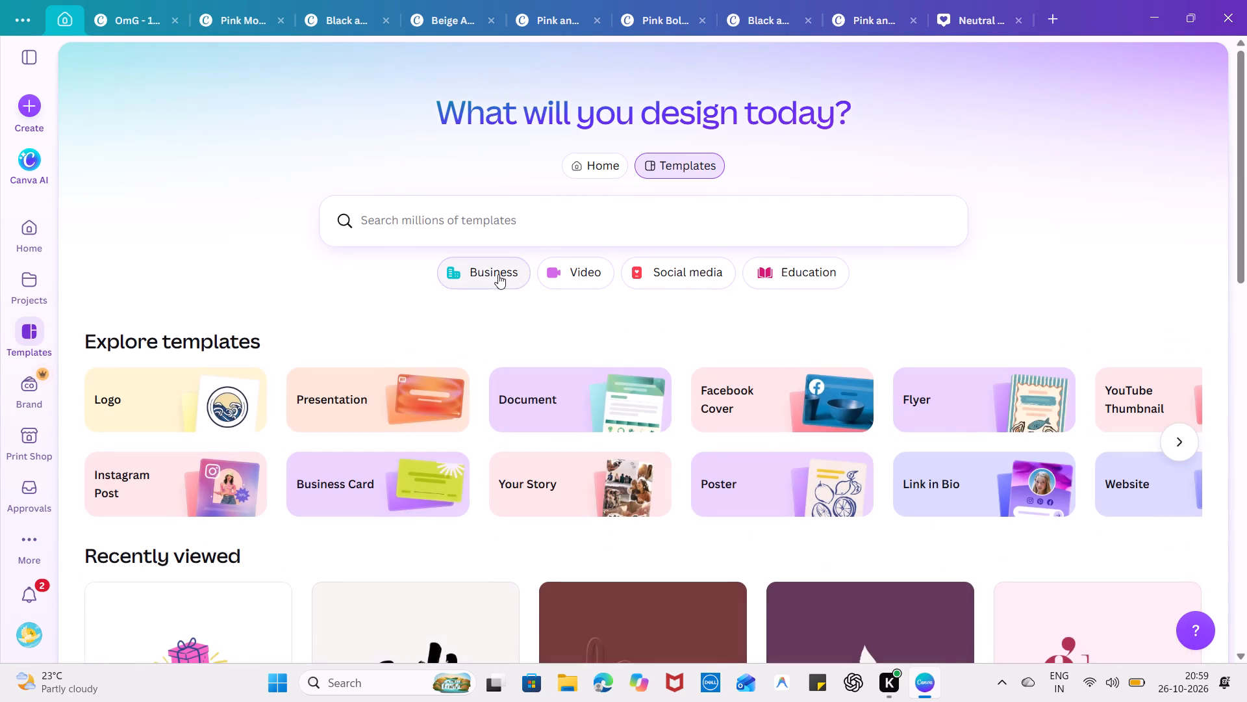
Look through the Explore templates categories up to the last ones for another suitable design type.
scroll(797, 435, left, 6)
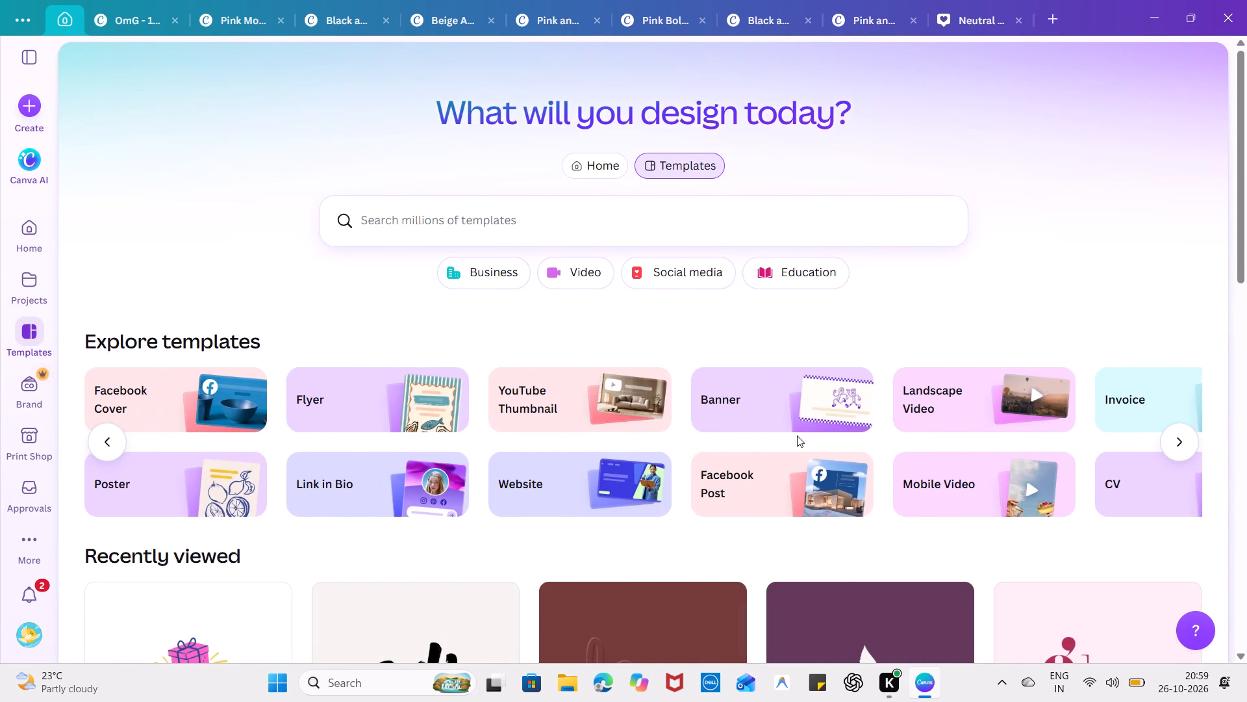
scroll(797, 435, left, 4)
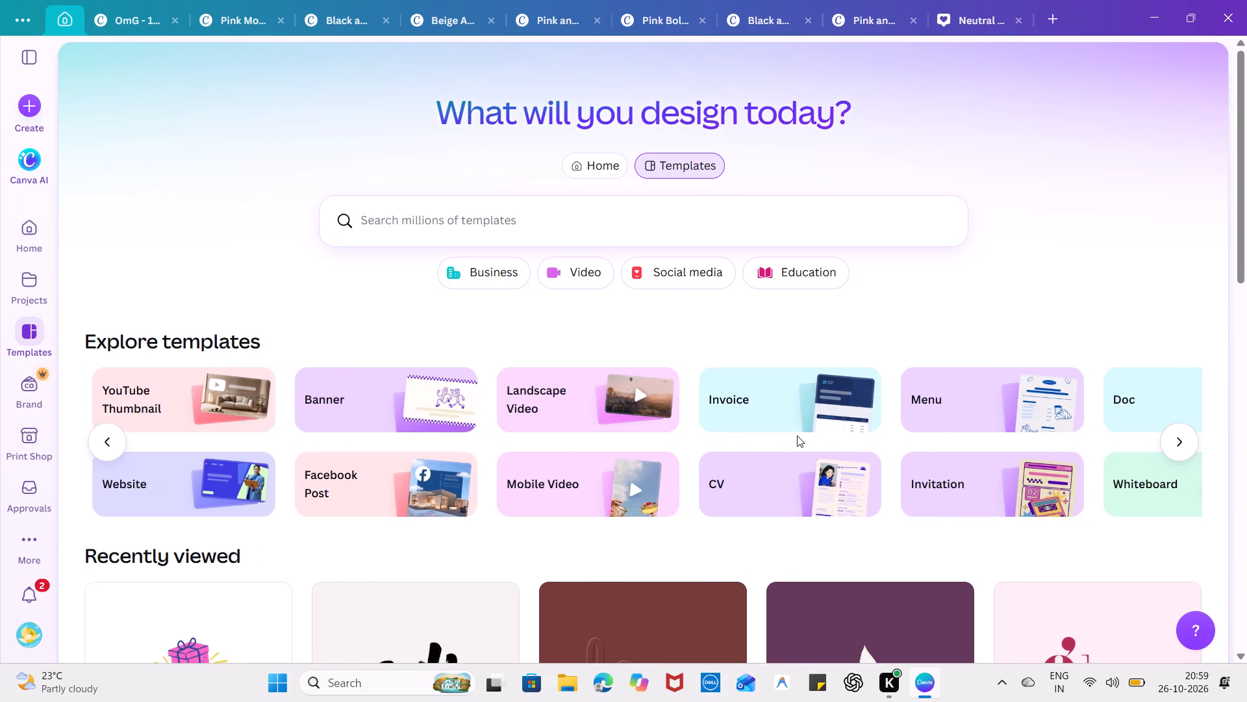
scroll(797, 435, left, 4)
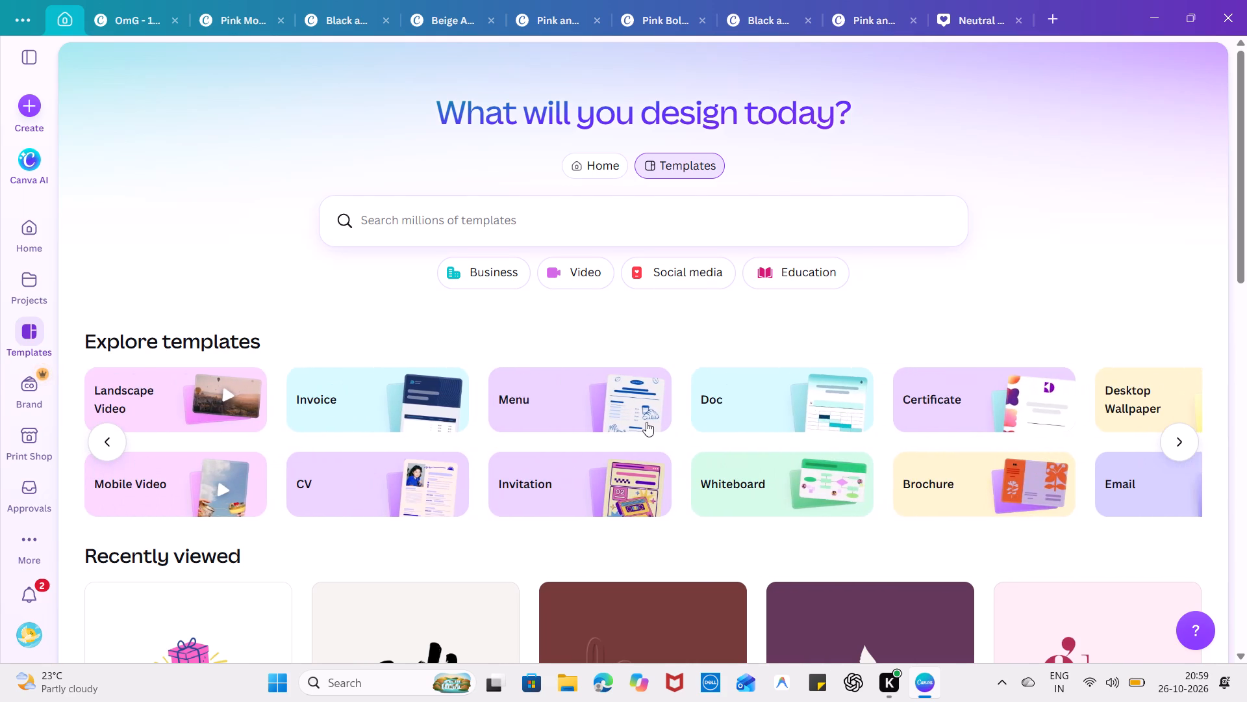
scroll(646, 422, left, 6)
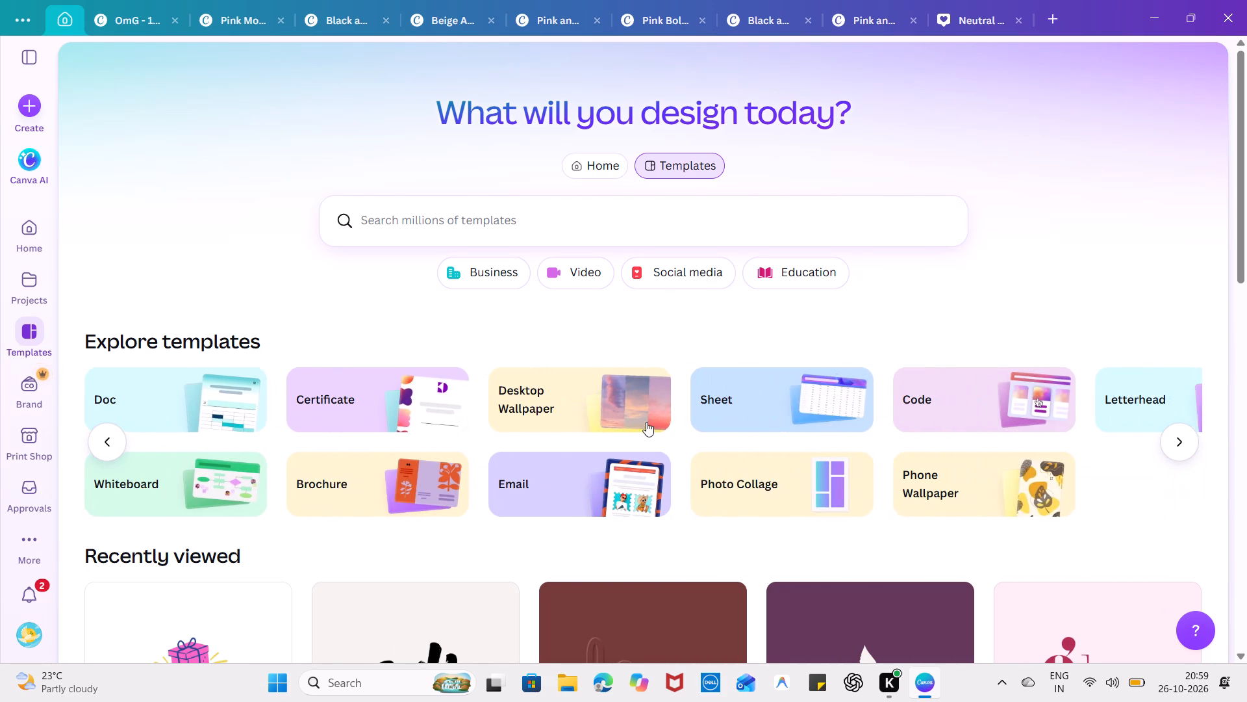
scroll(646, 422, left, 1)
Start a new template search.
click(705, 227)
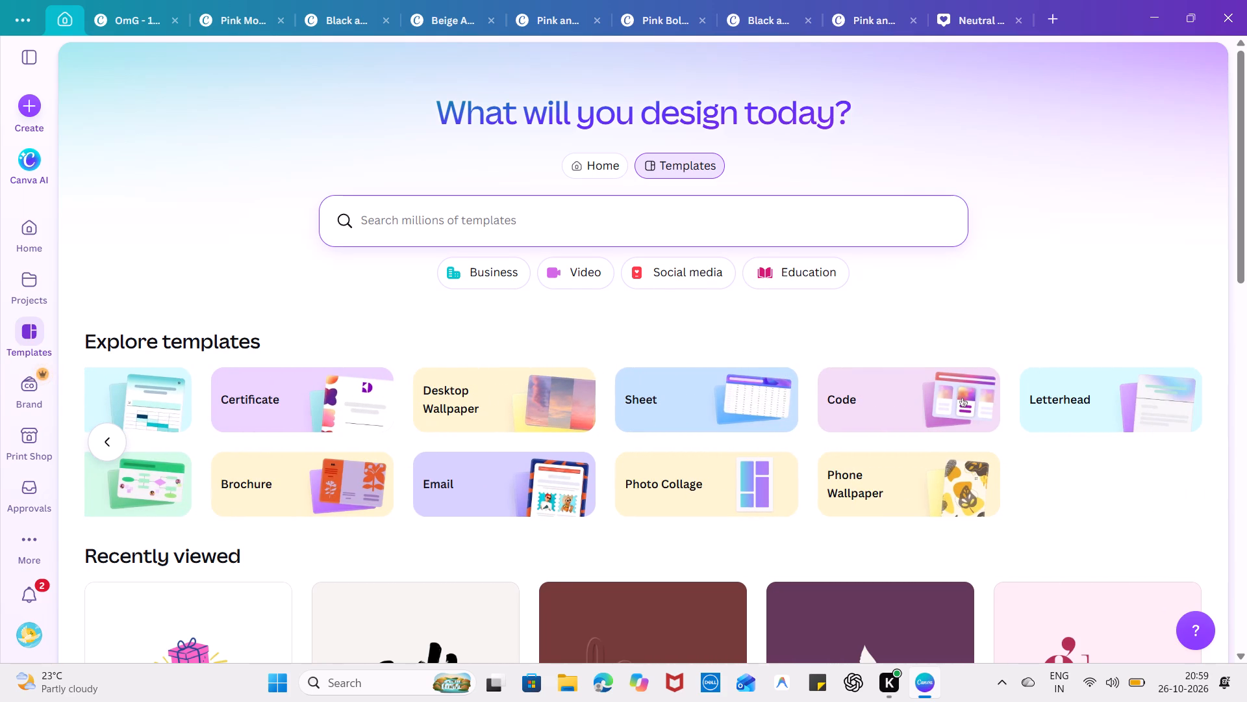
Search the templates for "logo".
text(lo)
text(go)
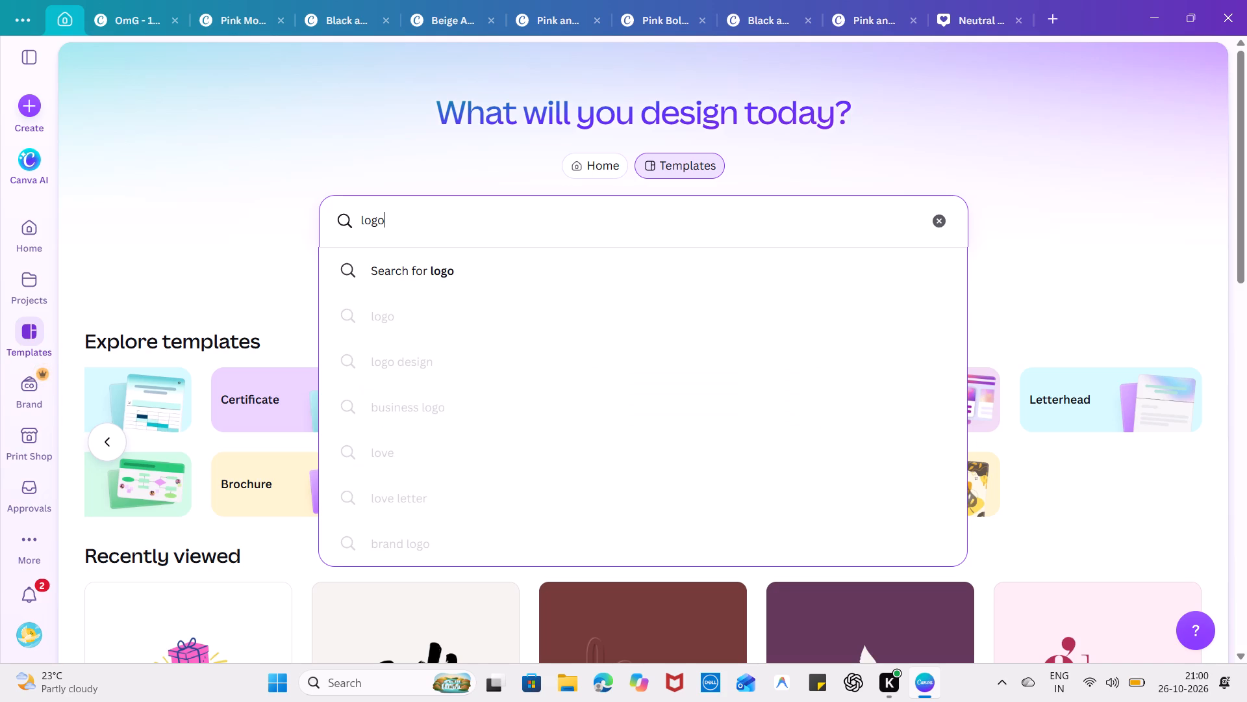
key(Return)
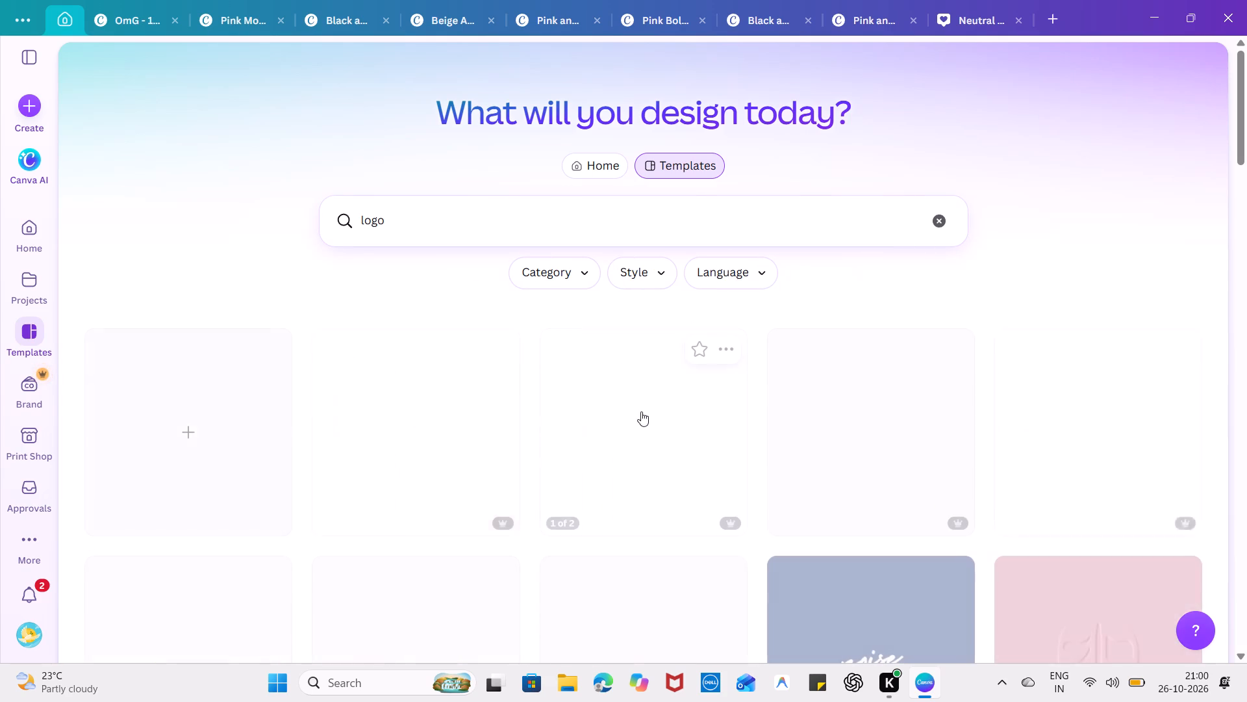
scroll(468, 459, down, 2)
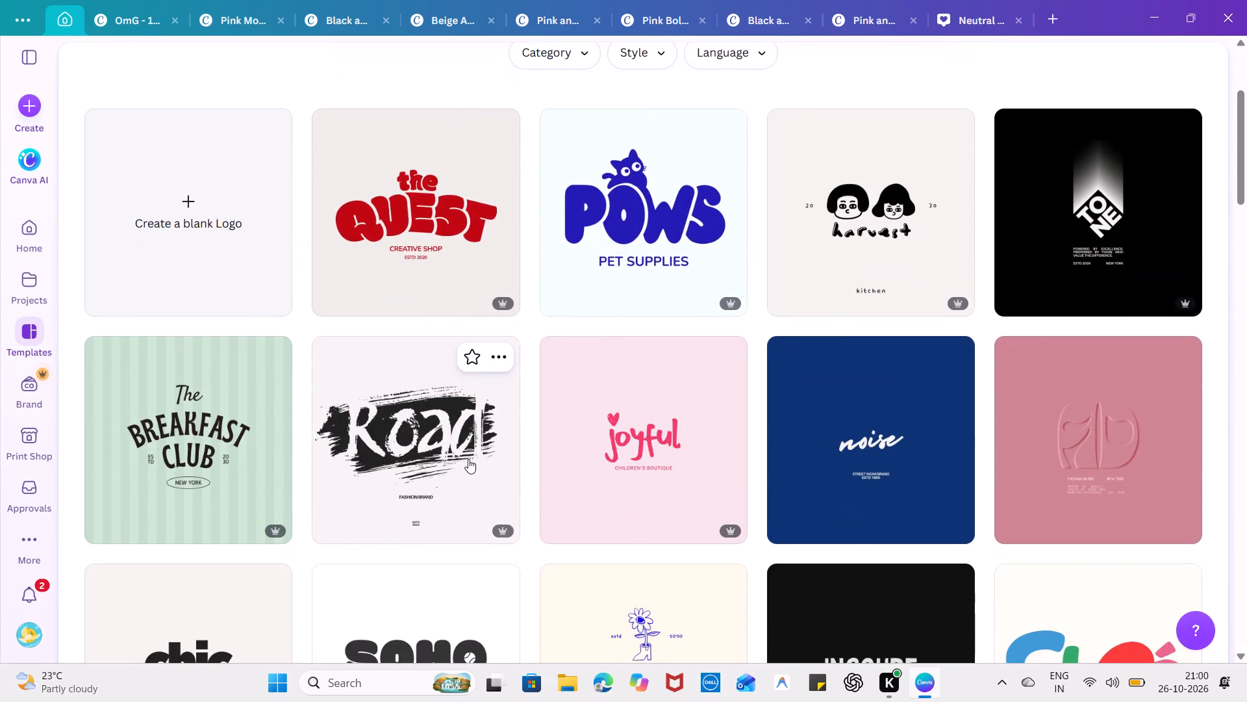
Replace the template search term with "S logo" and run the search.
scroll(468, 459, up, 2)
click(533, 239)
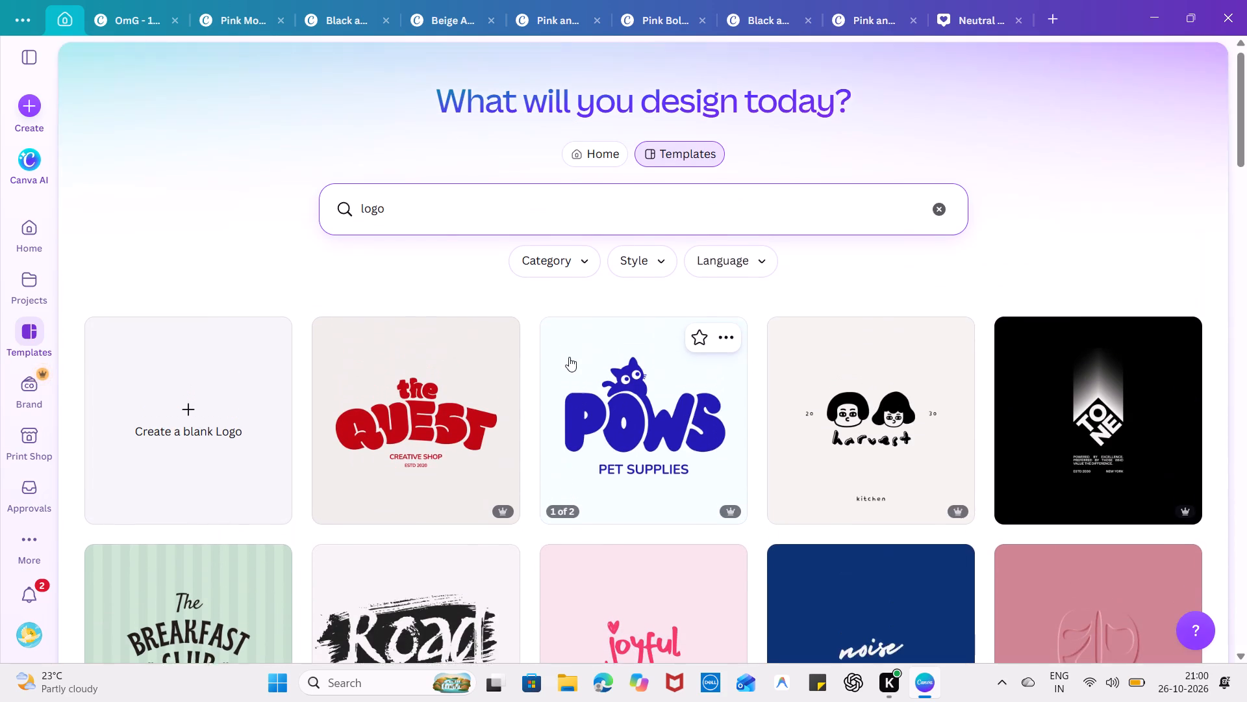
drag(426, 224, 322, 236)
text(S logo)
key(Return)
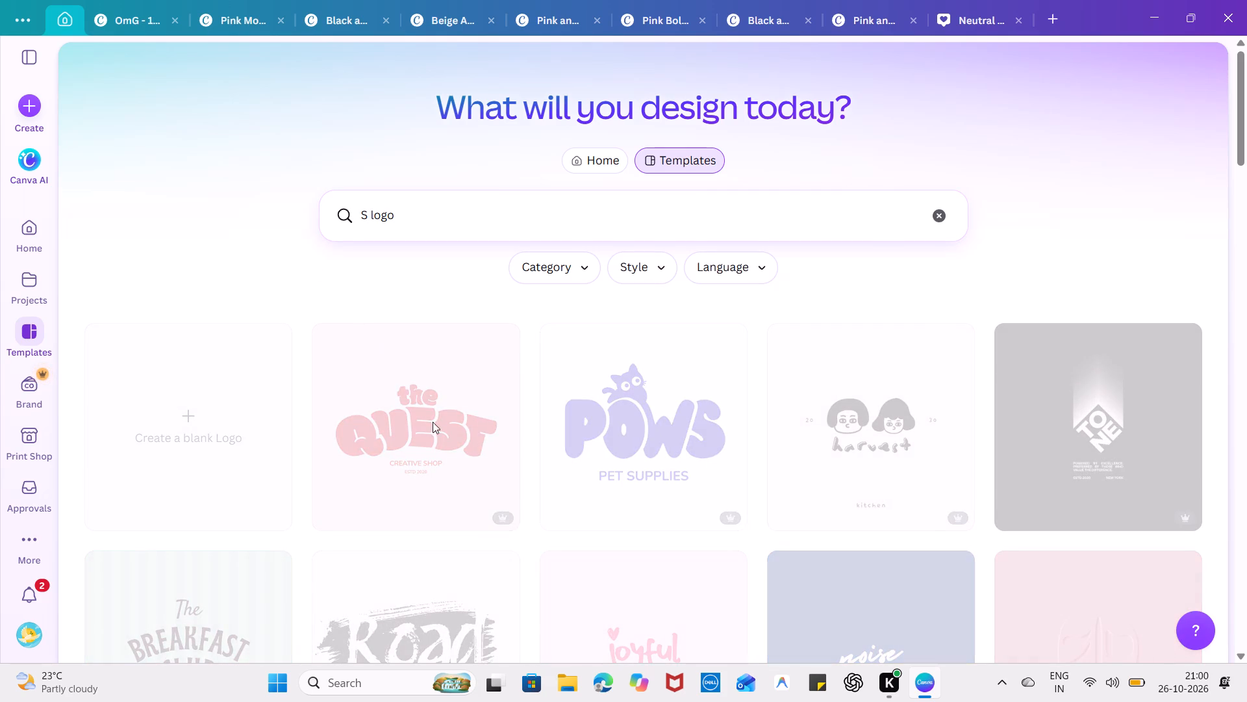
Open the Black and White Minimalist Company Logo template, with the serif S and swoosh, for customising.
scroll(420, 413, down, 3)
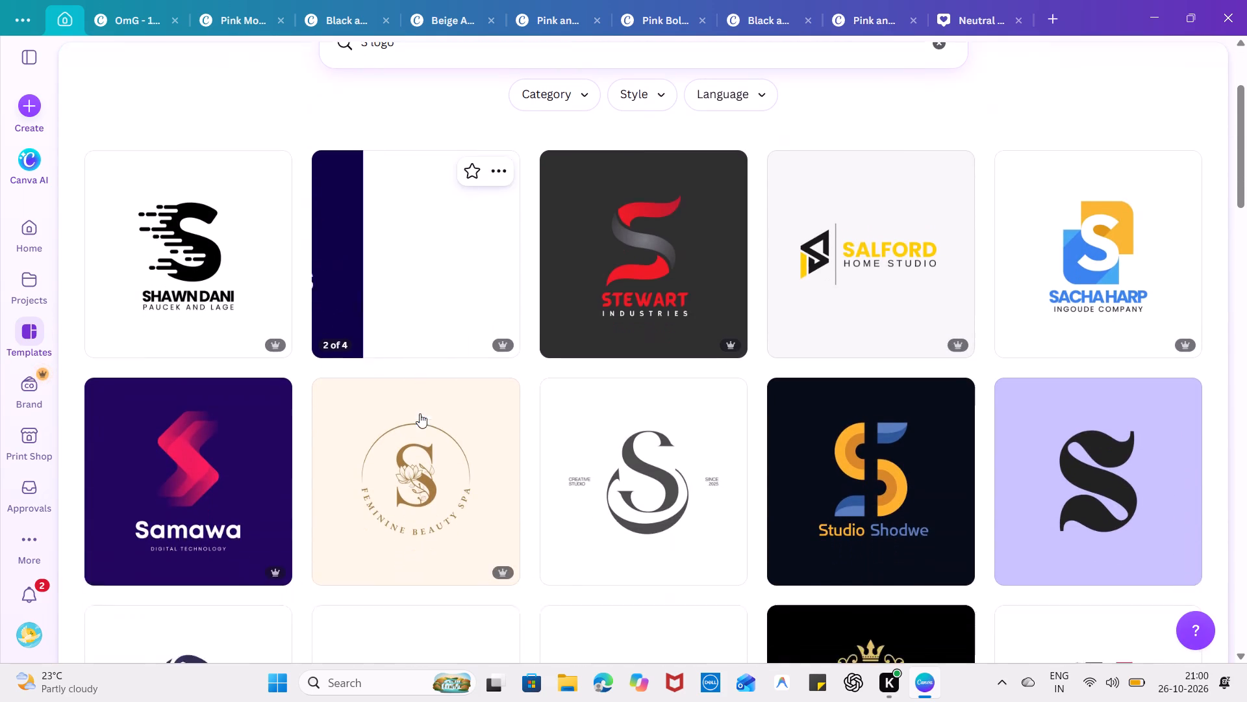
scroll(420, 413, down, 1)
scroll(697, 433, down, 1)
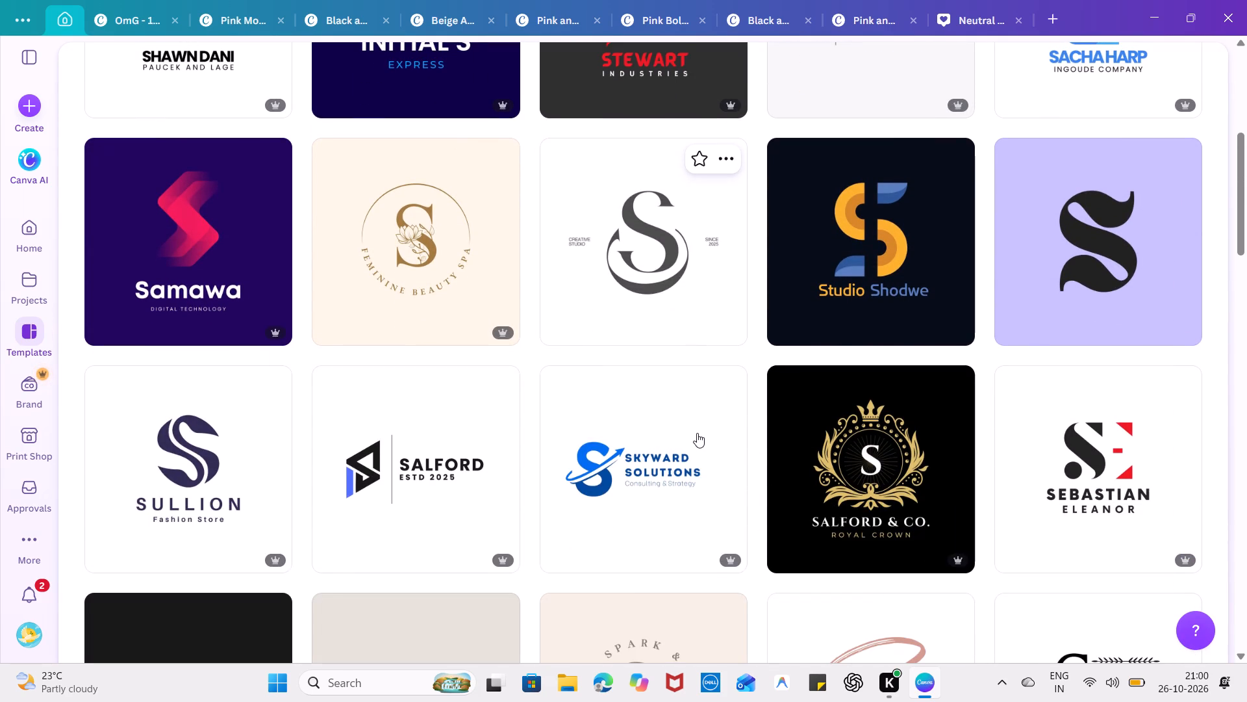
scroll(697, 433, down, 1)
click(642, 315)
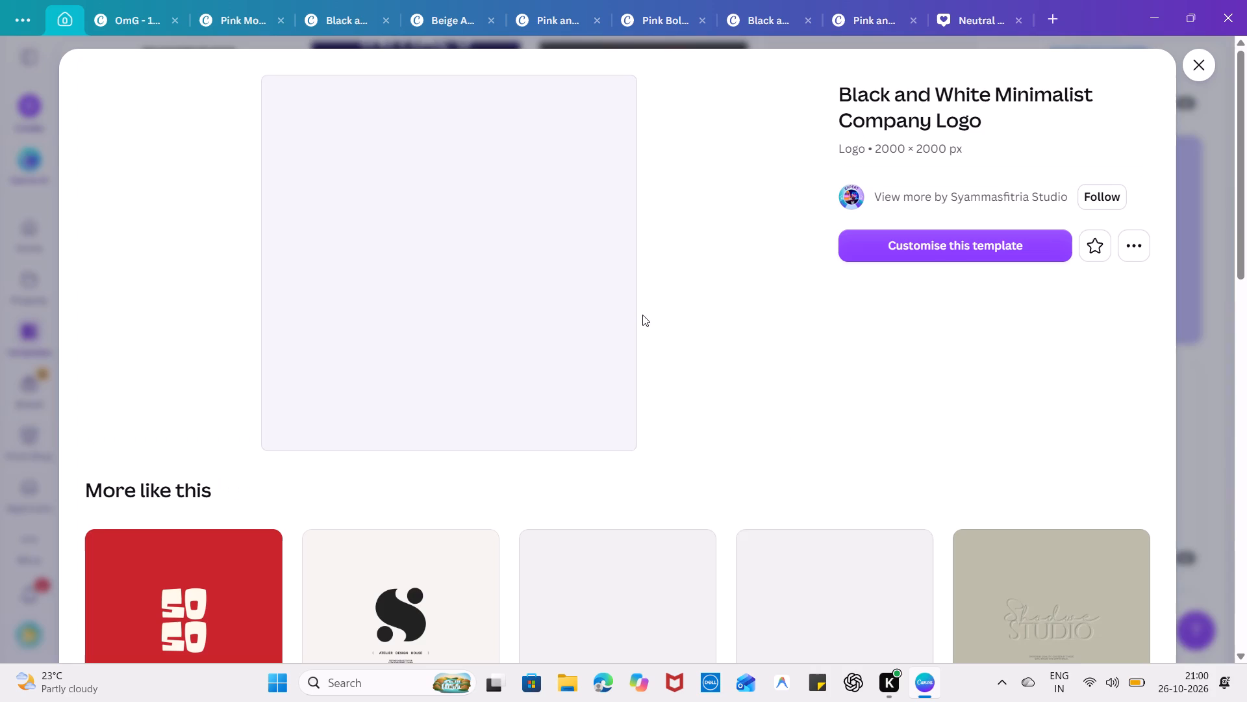
click(943, 253)
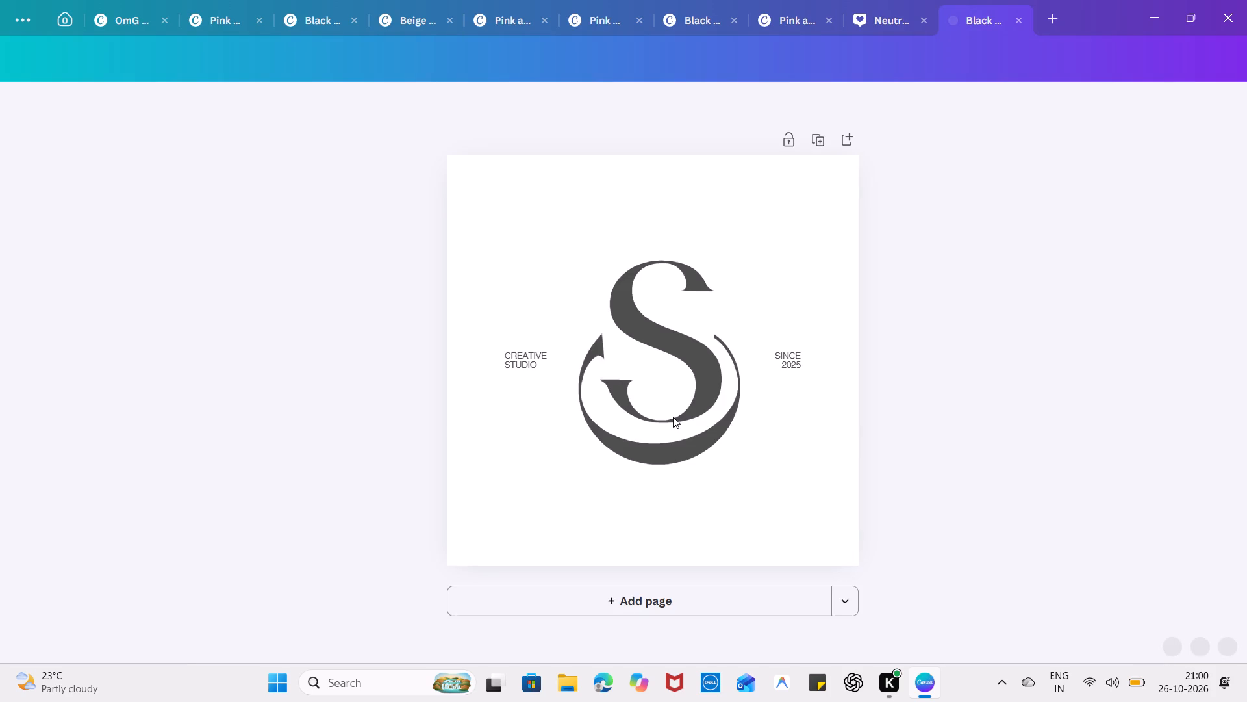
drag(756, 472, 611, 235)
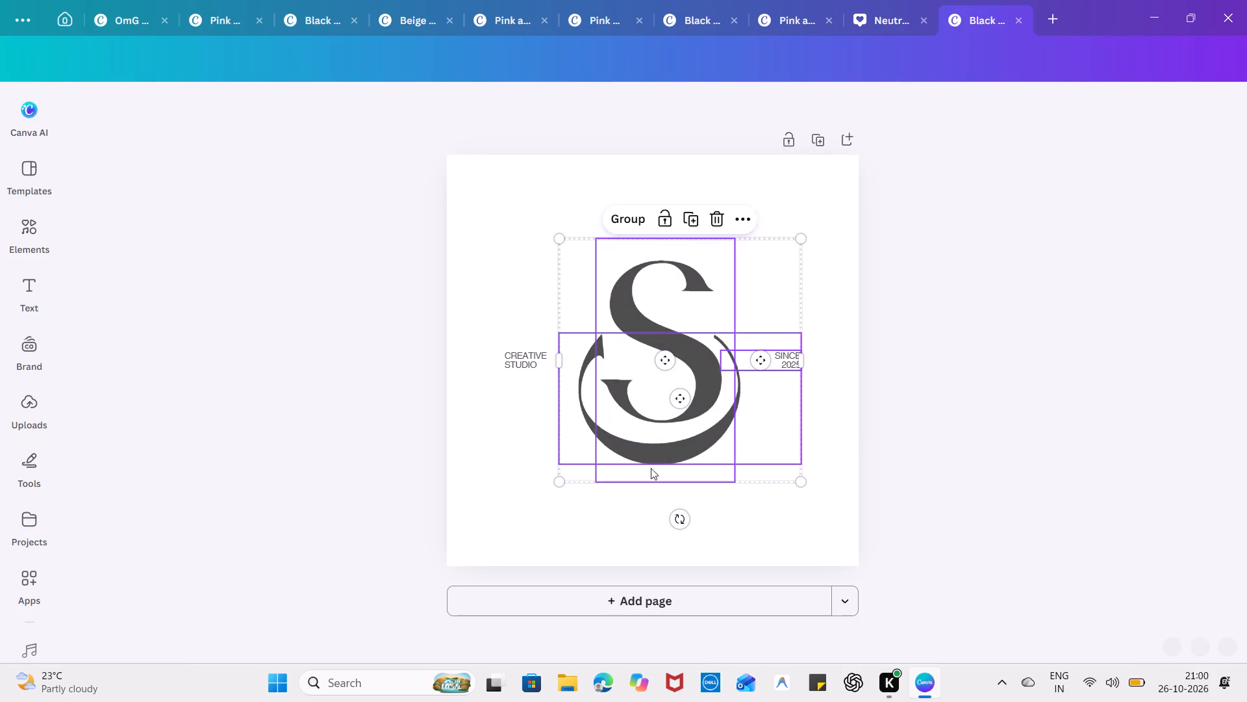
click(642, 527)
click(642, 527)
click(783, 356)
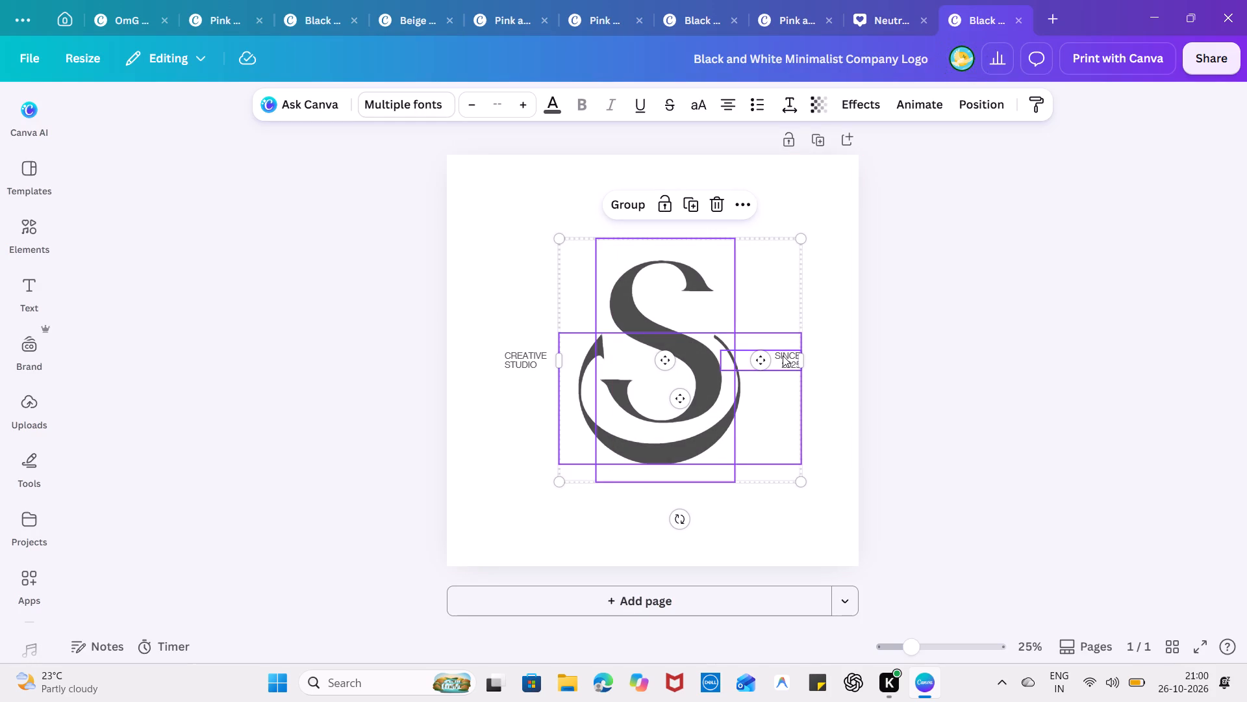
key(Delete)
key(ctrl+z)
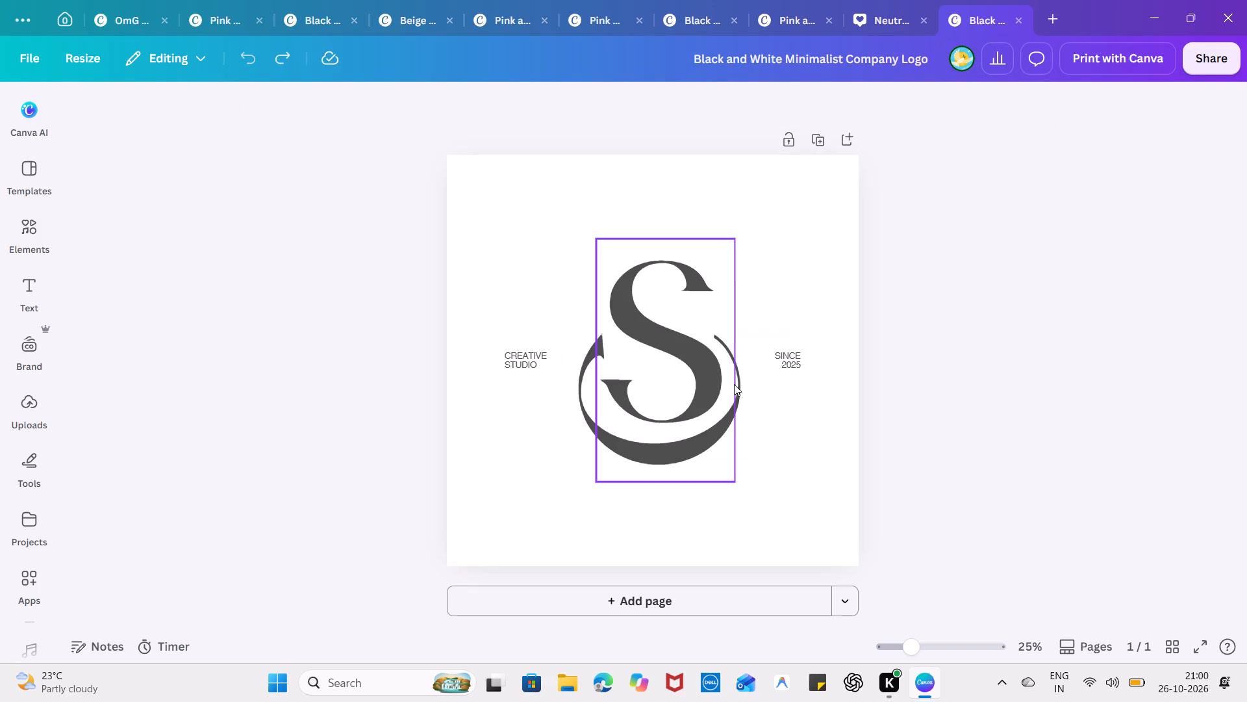
Delete the SINCE 2025 text beside the S monogram.
click(666, 494)
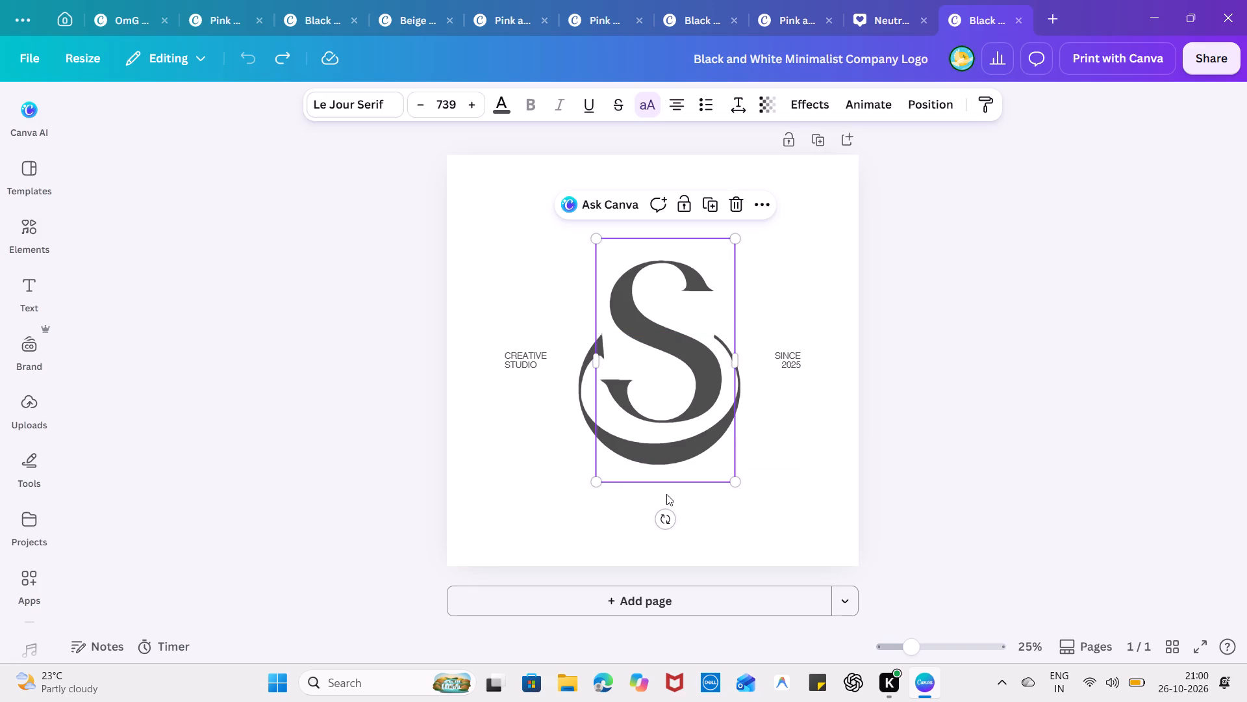
drag(612, 513, 637, 237)
click(803, 367)
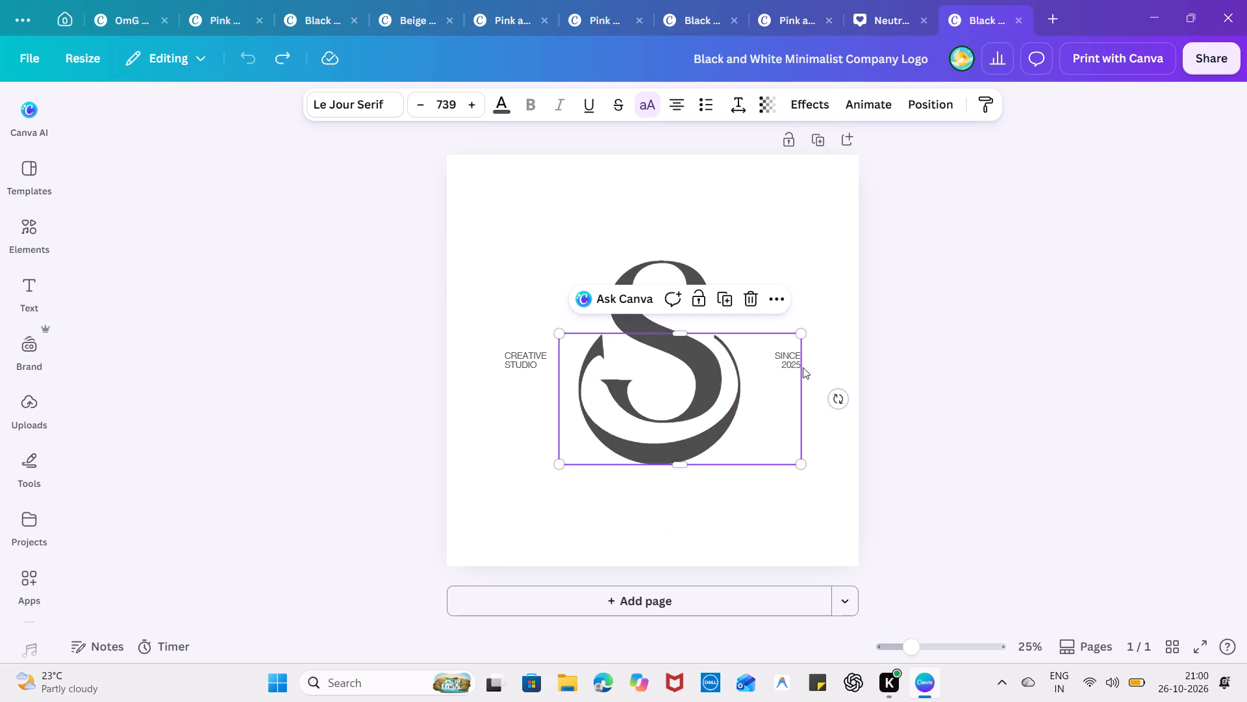
click(789, 365)
key(Delete)
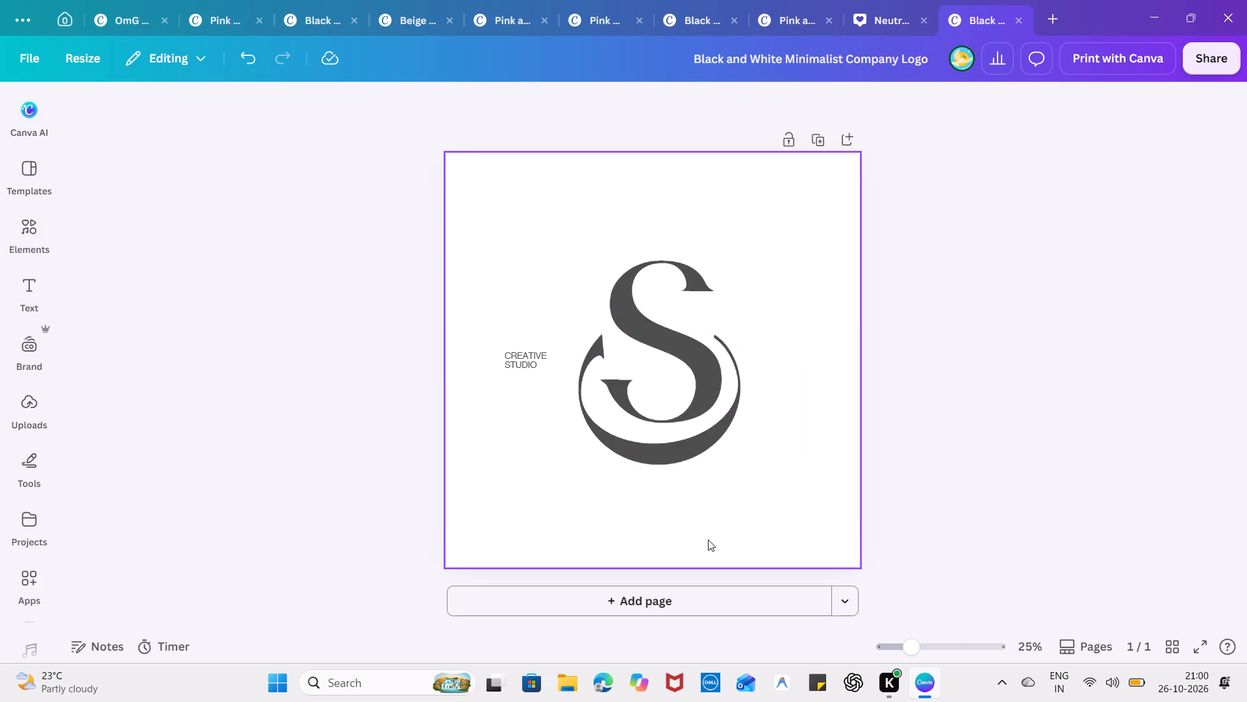
Copy the S and its swoosh from the template into the pink Soul Gift logo design.
drag(698, 504, 656, 214)
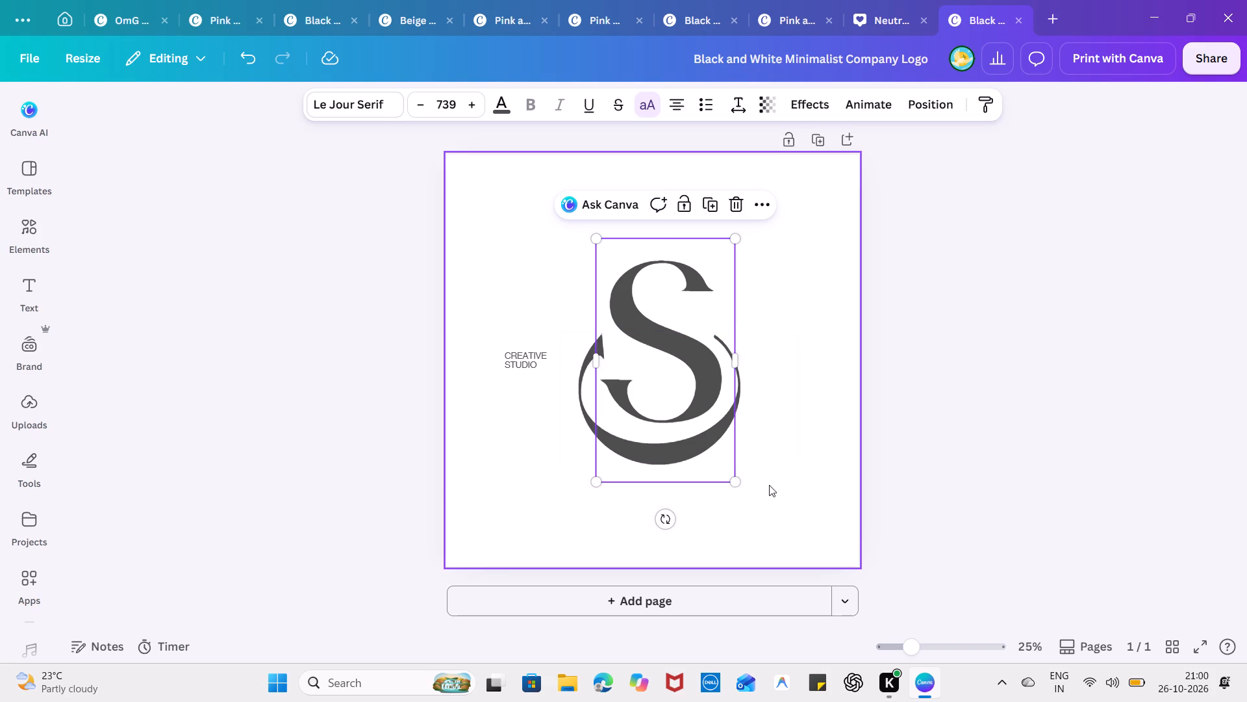
drag(760, 504, 596, 227)
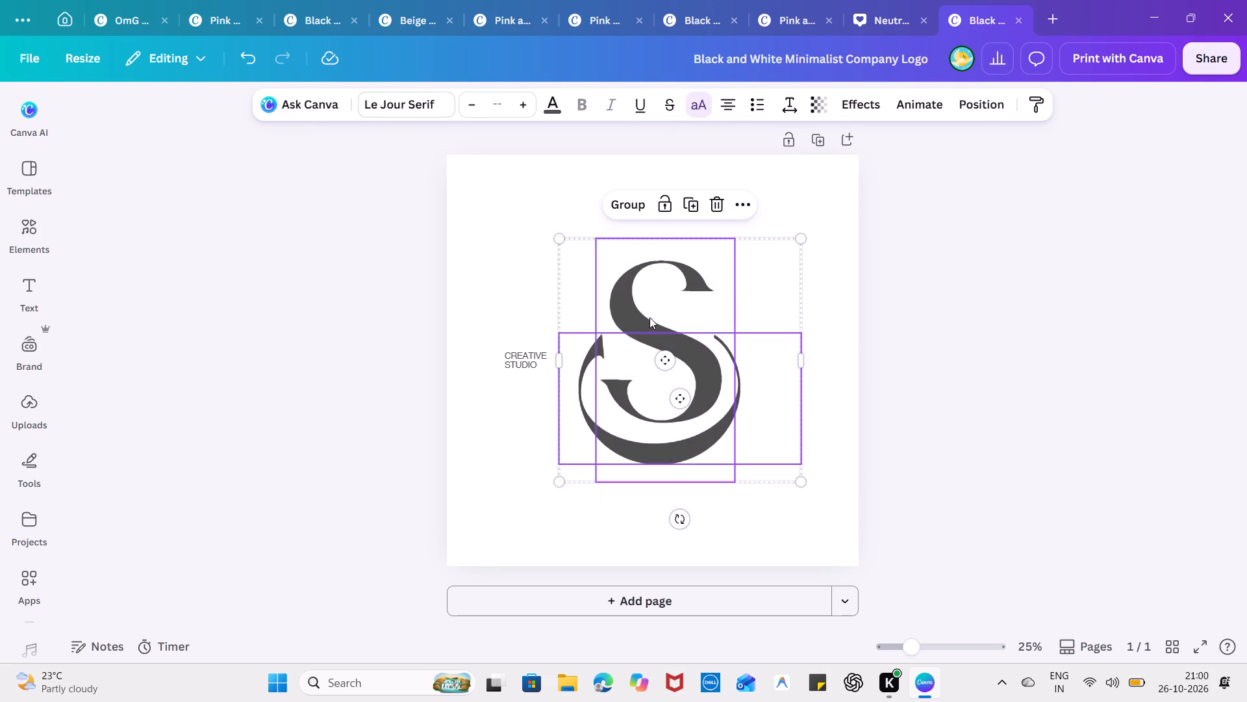
key(ctrl+c)
click(886, 20)
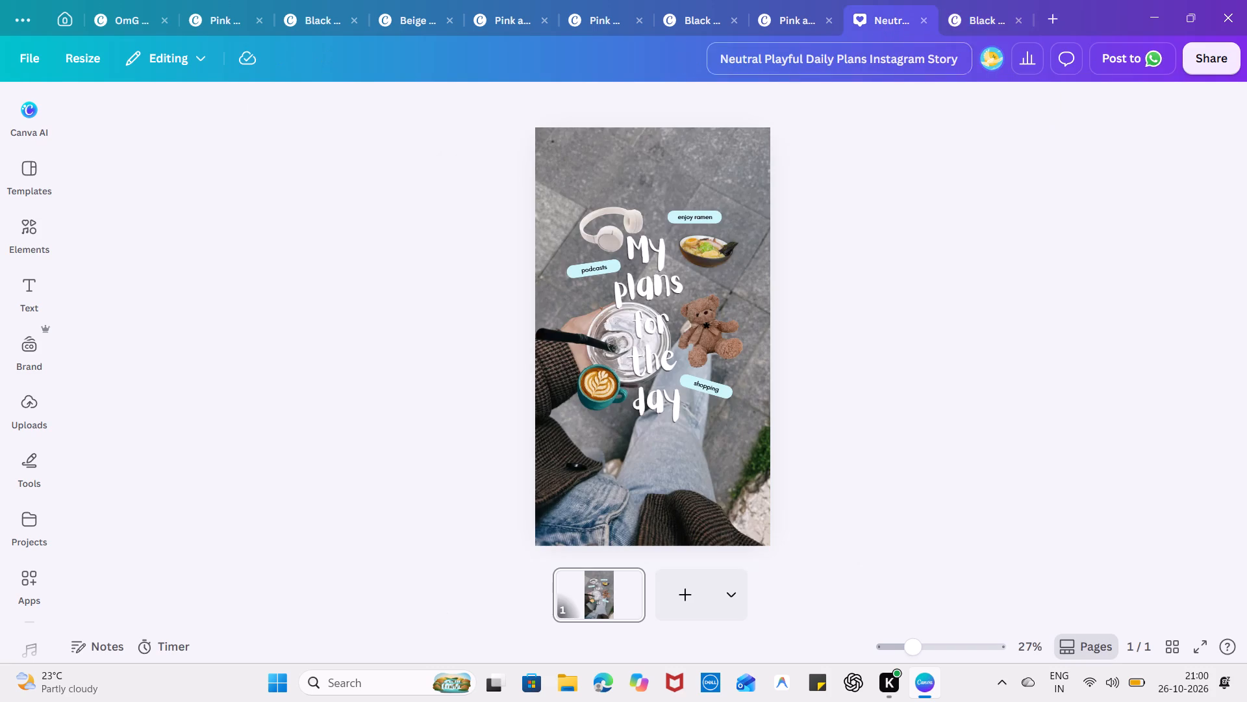
click(794, 19)
click(560, 434)
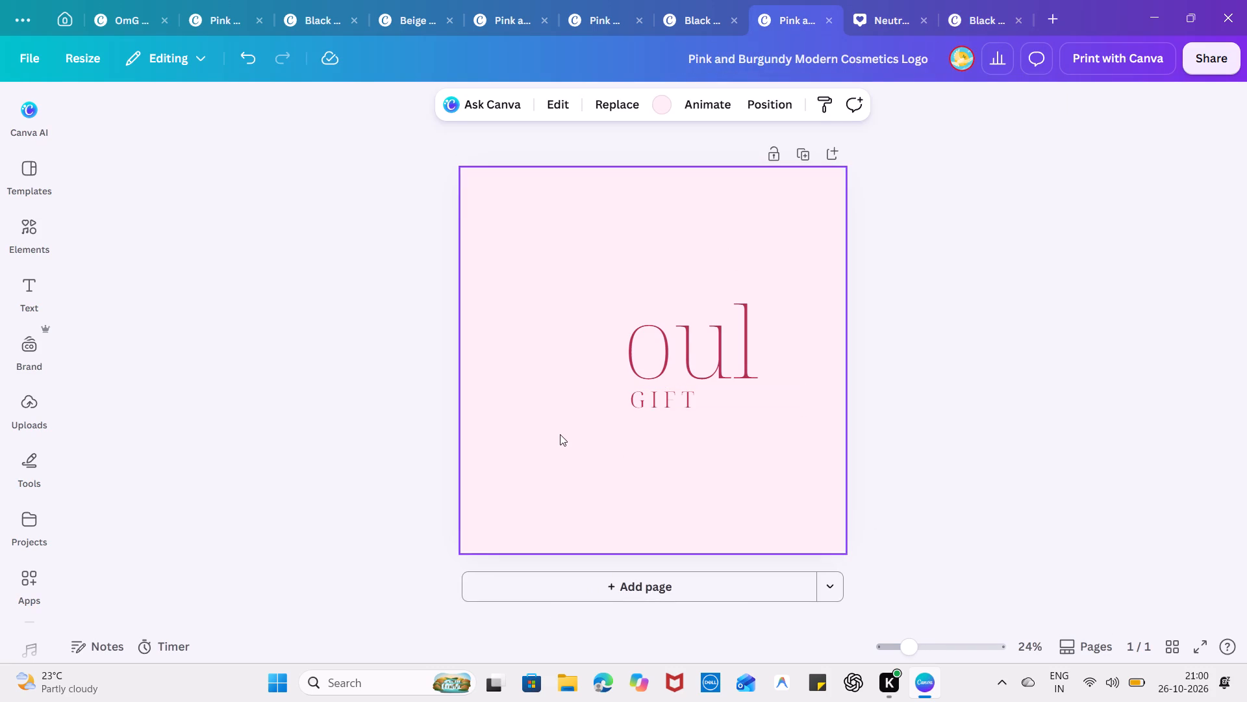
key(ctrl+v)
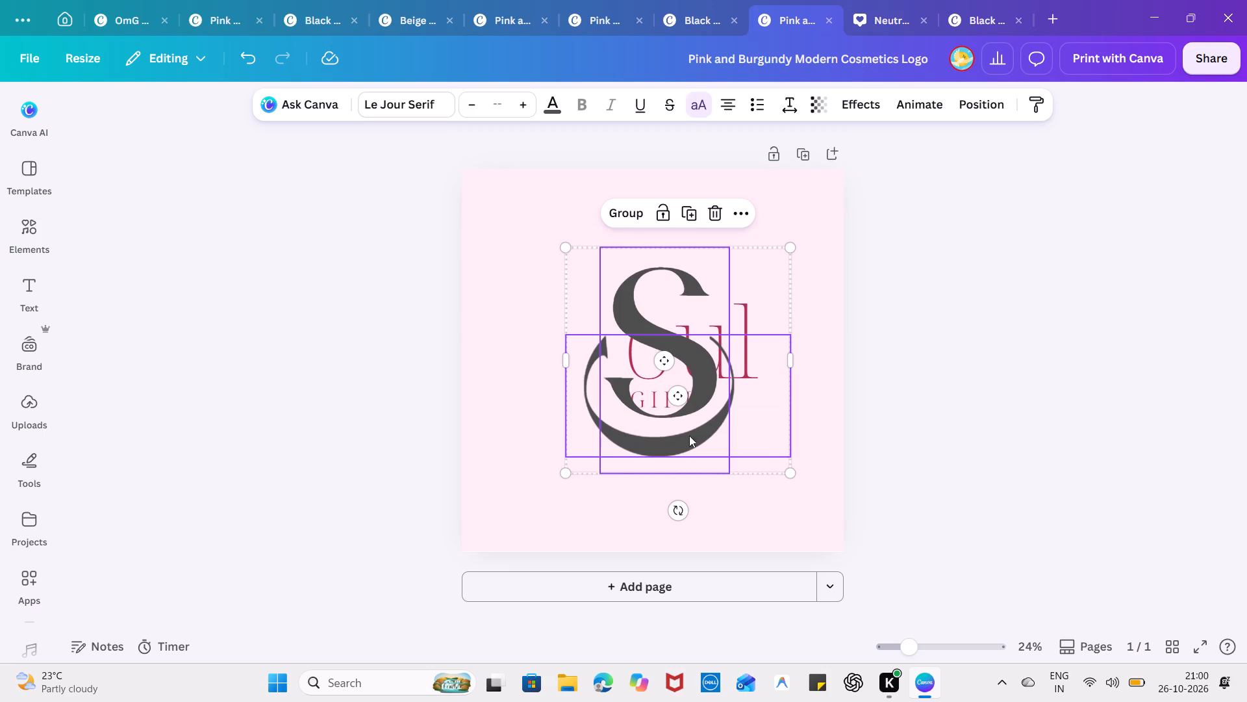
Shrink the pasted S and swoosh to font size about 454 and place them directly in front of "oul".
drag(790, 475, 658, 430)
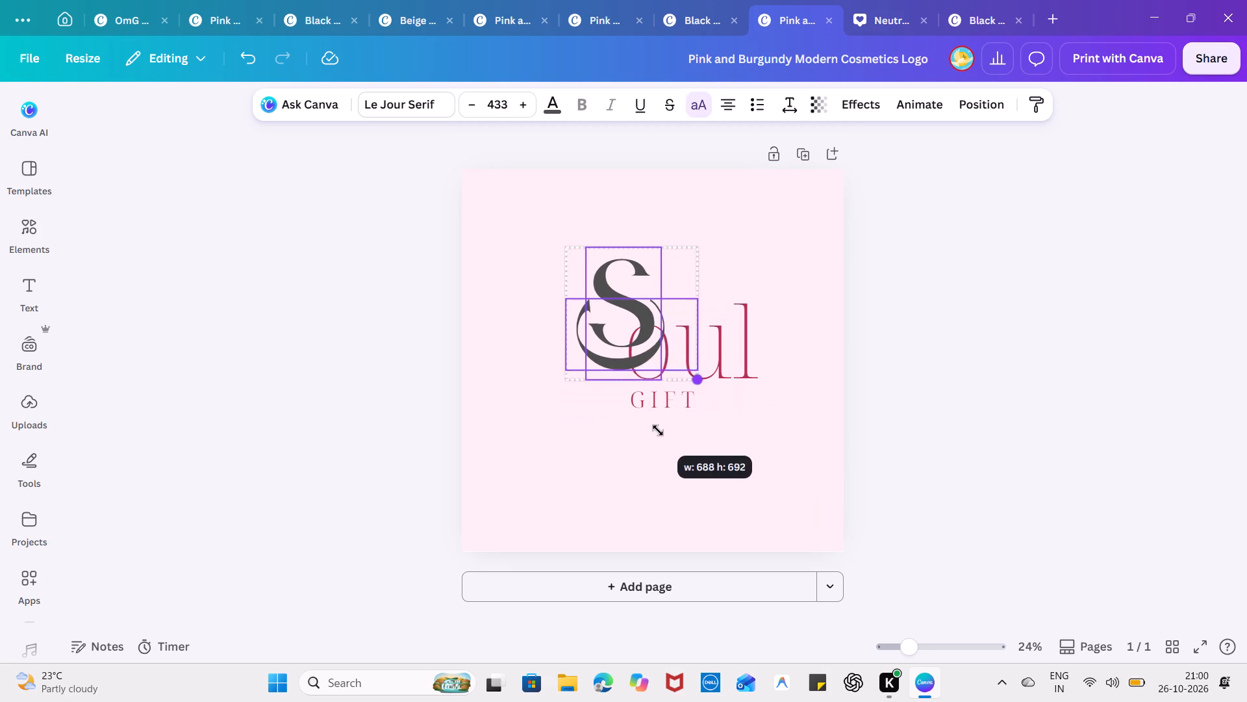
drag(658, 430, 659, 434)
drag(685, 266, 627, 309)
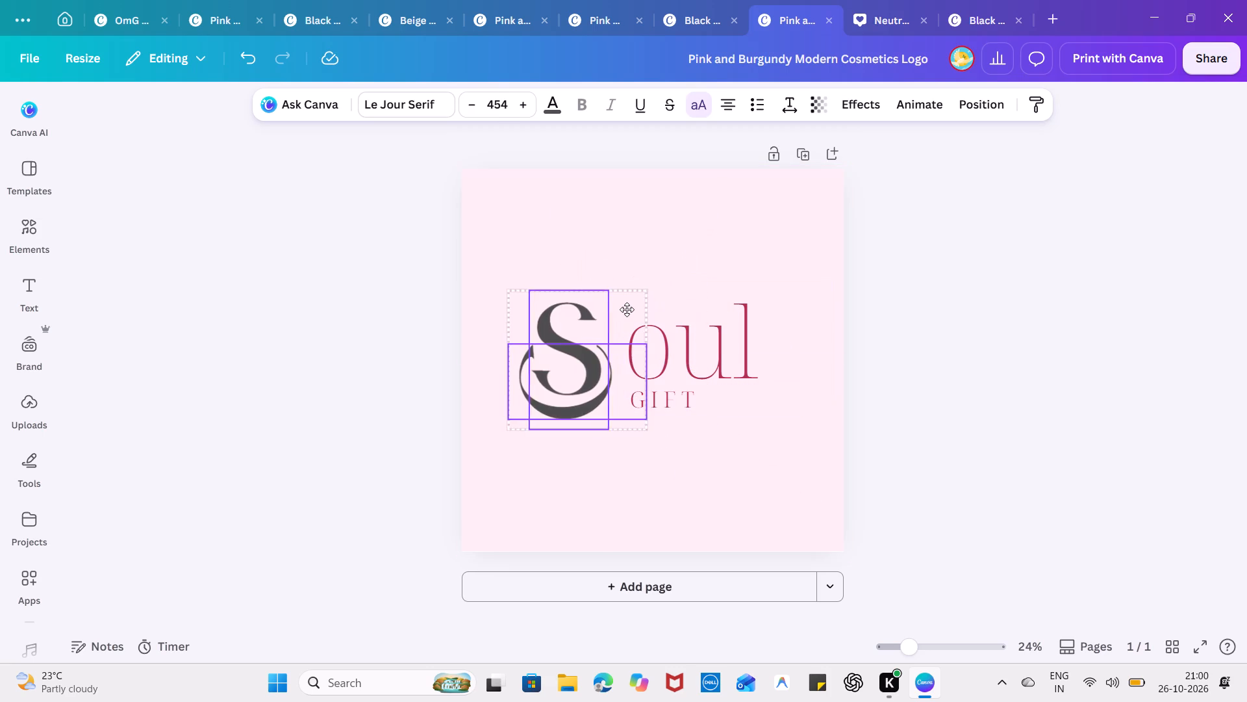
drag(627, 309, 644, 293)
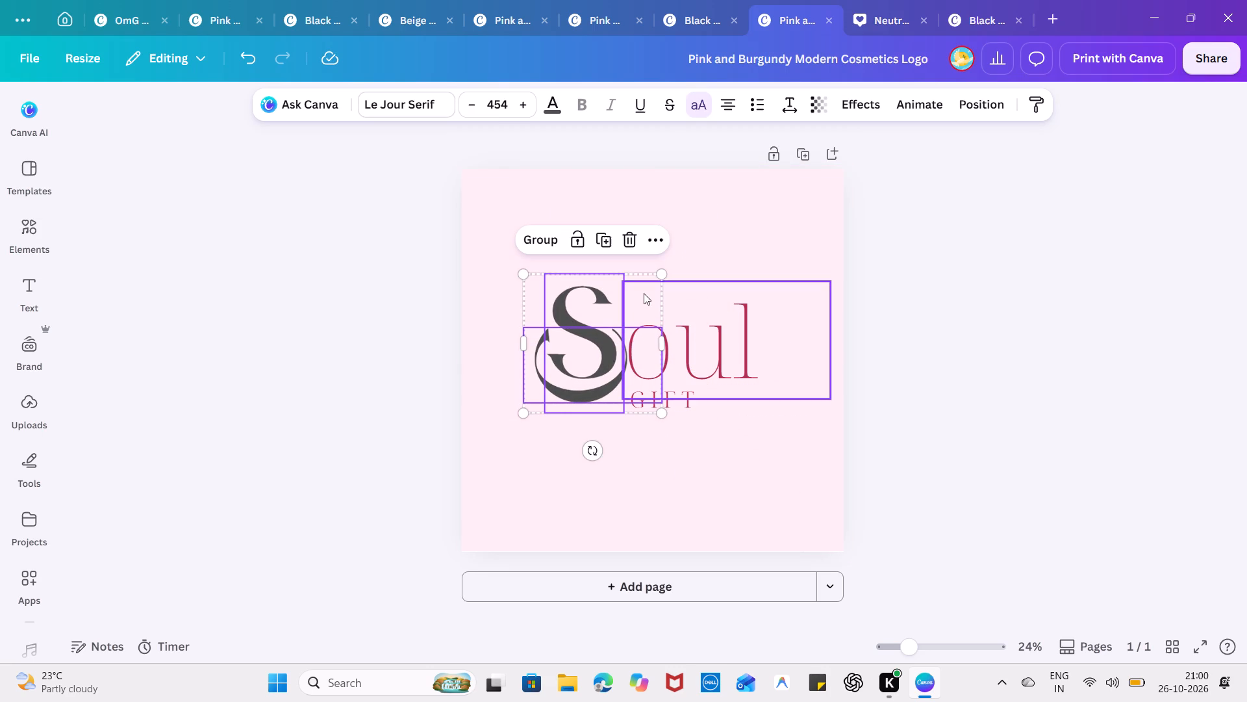
Recolour the S and its swoosh with the burgundy already used for the Soul Gift text.
click(557, 101)
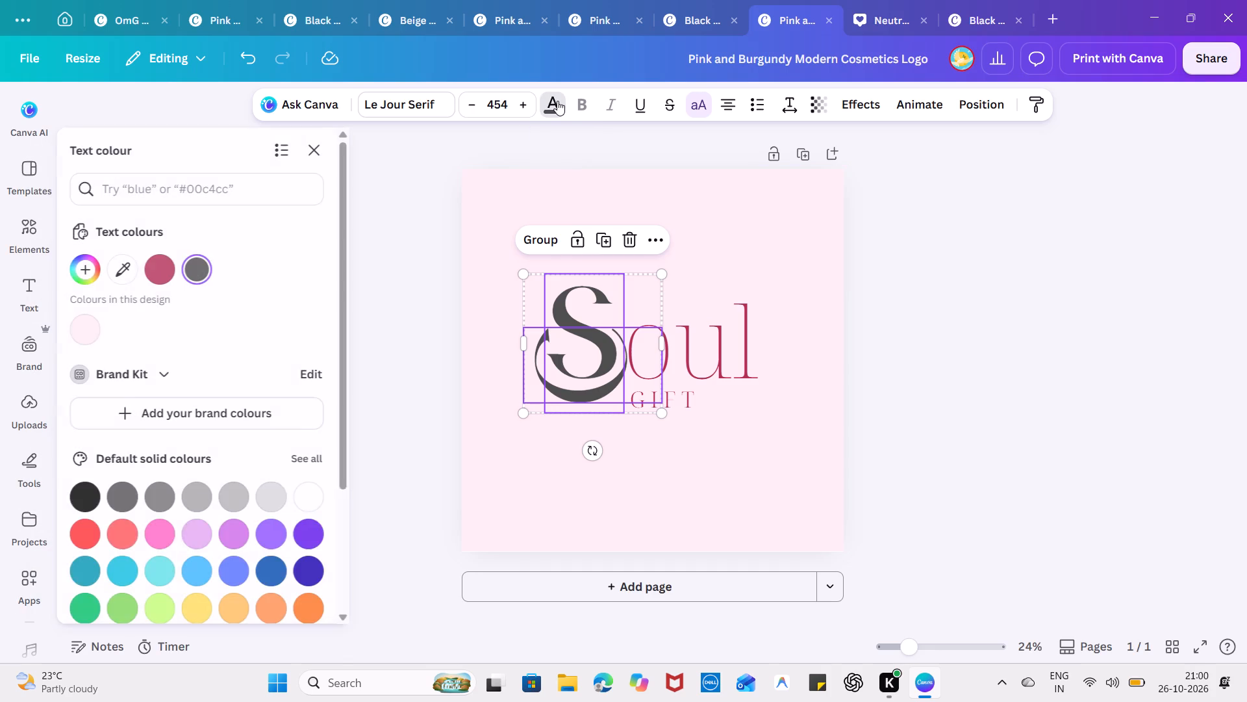
click(164, 274)
click(686, 503)
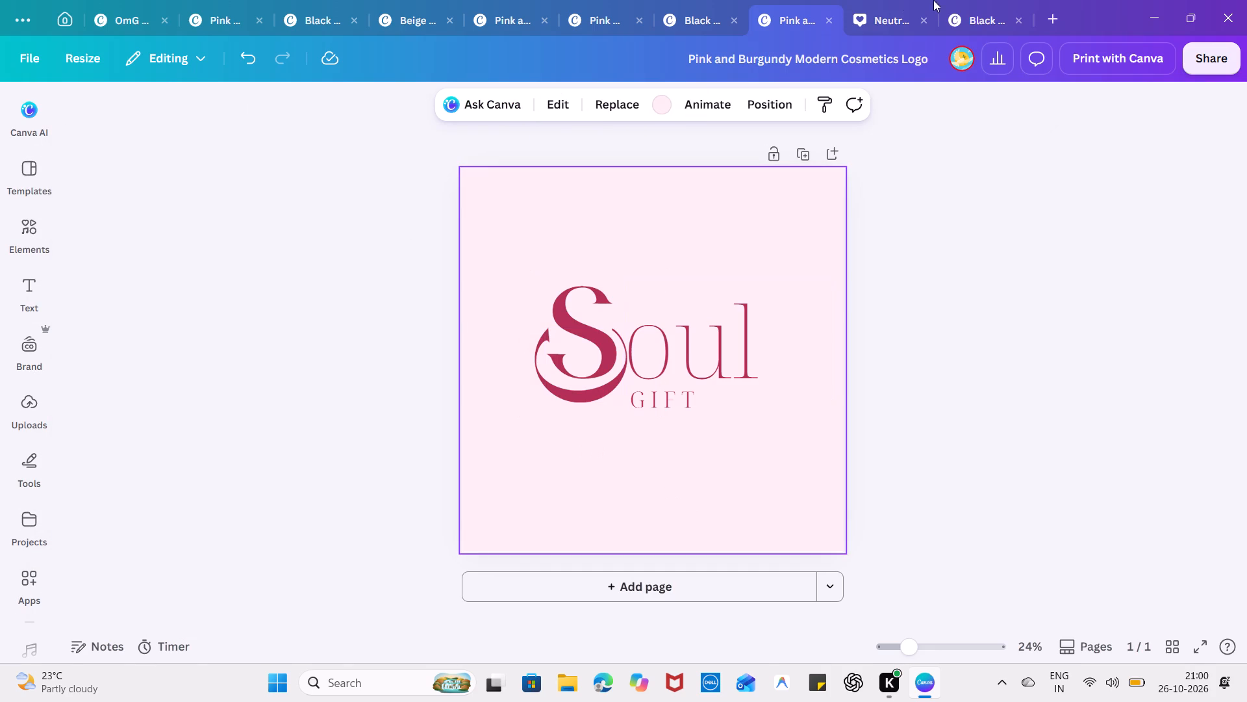
Close the Black and White Minimalist Company Logo design.
click(886, 15)
click(967, 11)
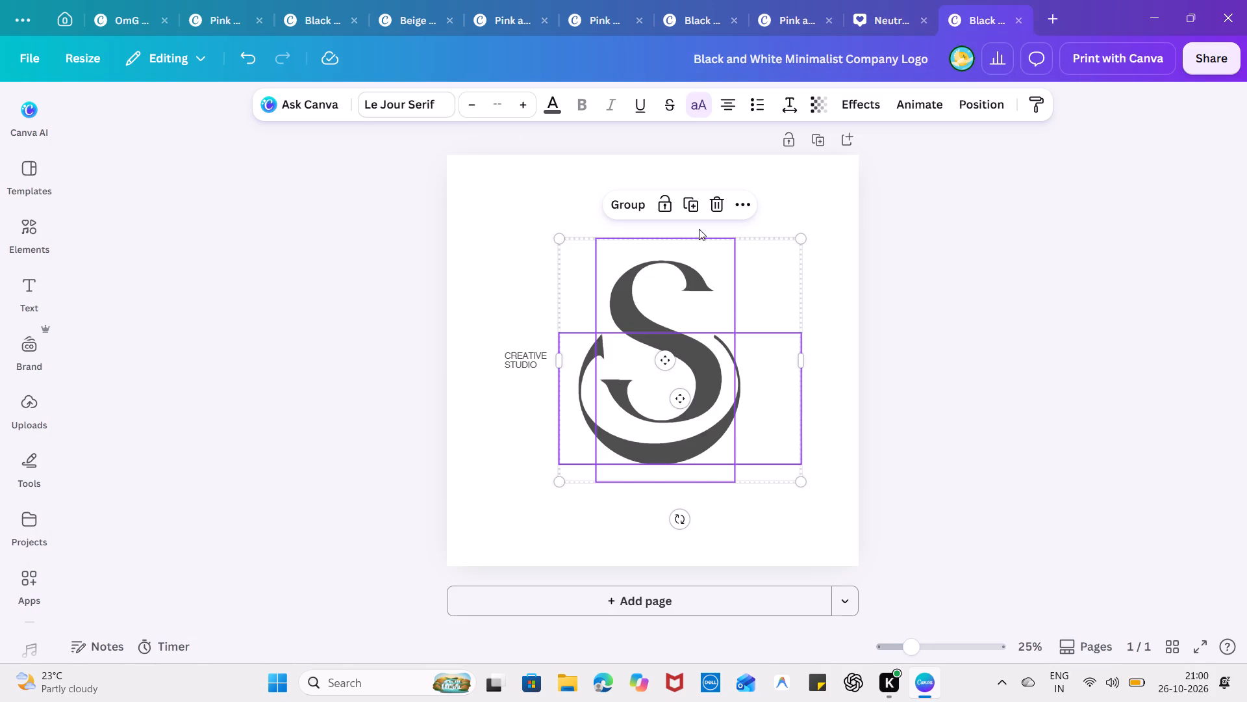
click(1024, 16)
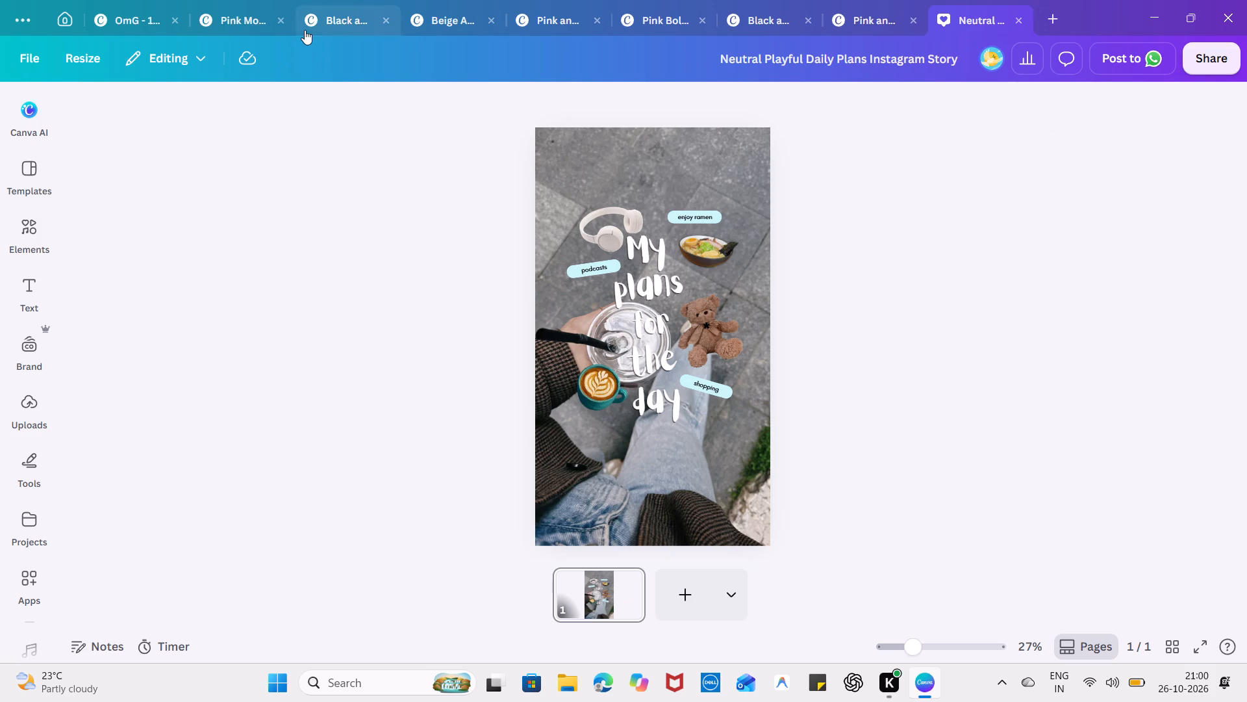
From the similar logo templates, open the bold S with two dots, Atelier Design House, for customising.
click(53, 21)
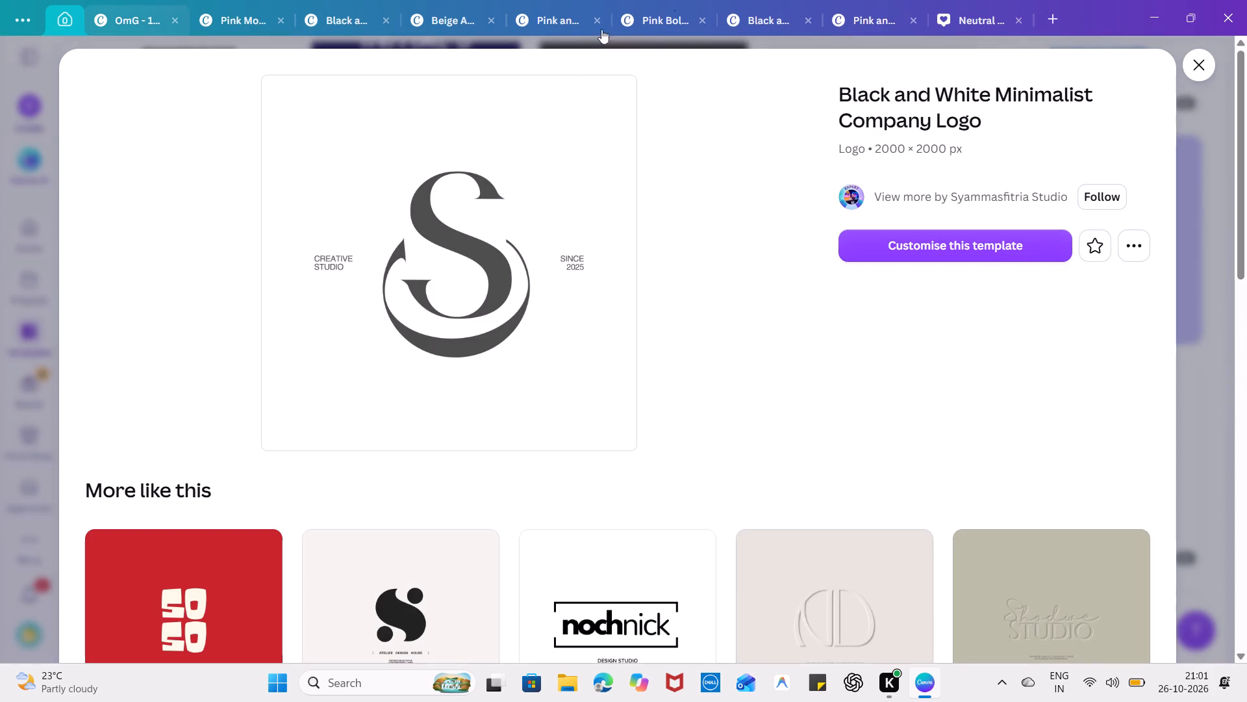
scroll(193, 461, down, 2)
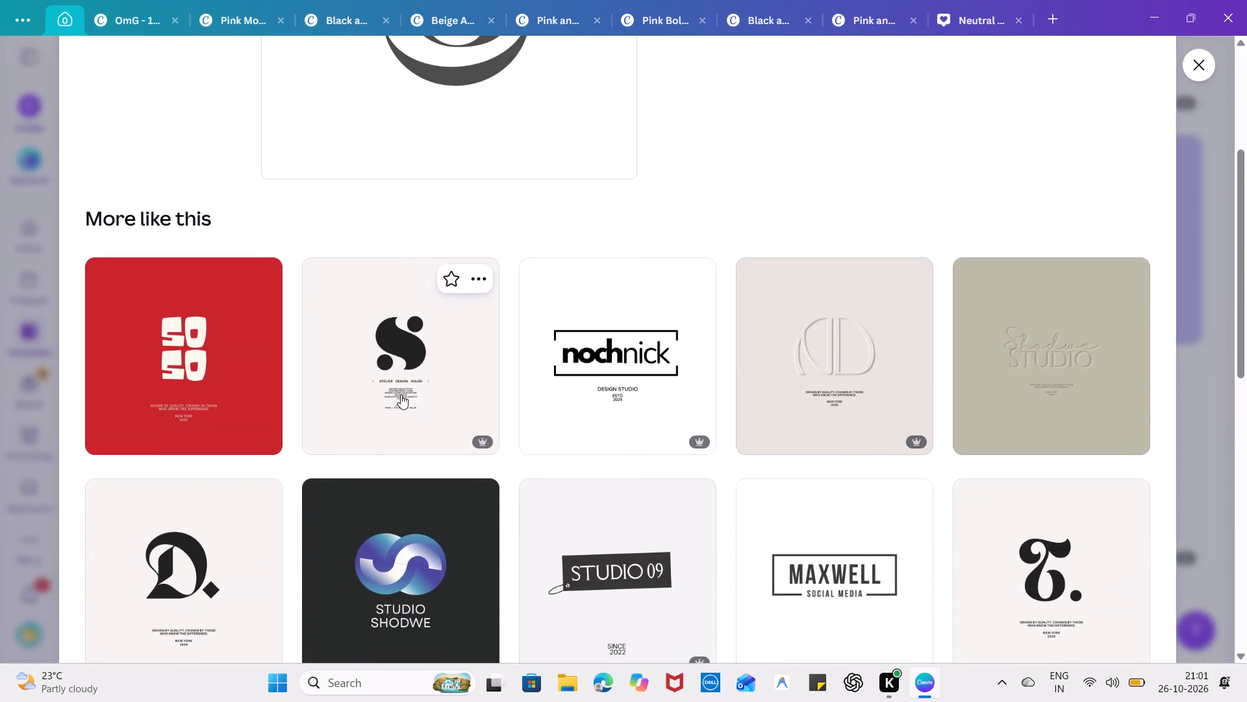
scroll(401, 395, down, 3)
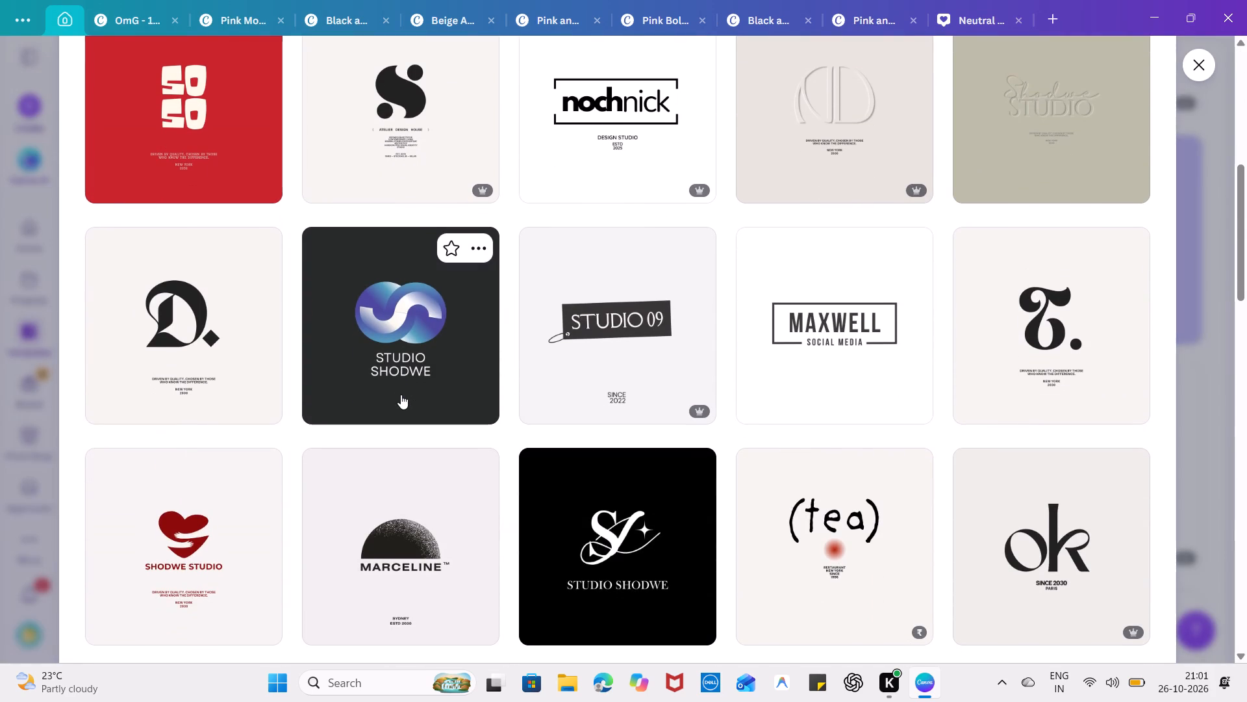
scroll(668, 203, up, 2)
scroll(668, 203, down, 1)
click(416, 215)
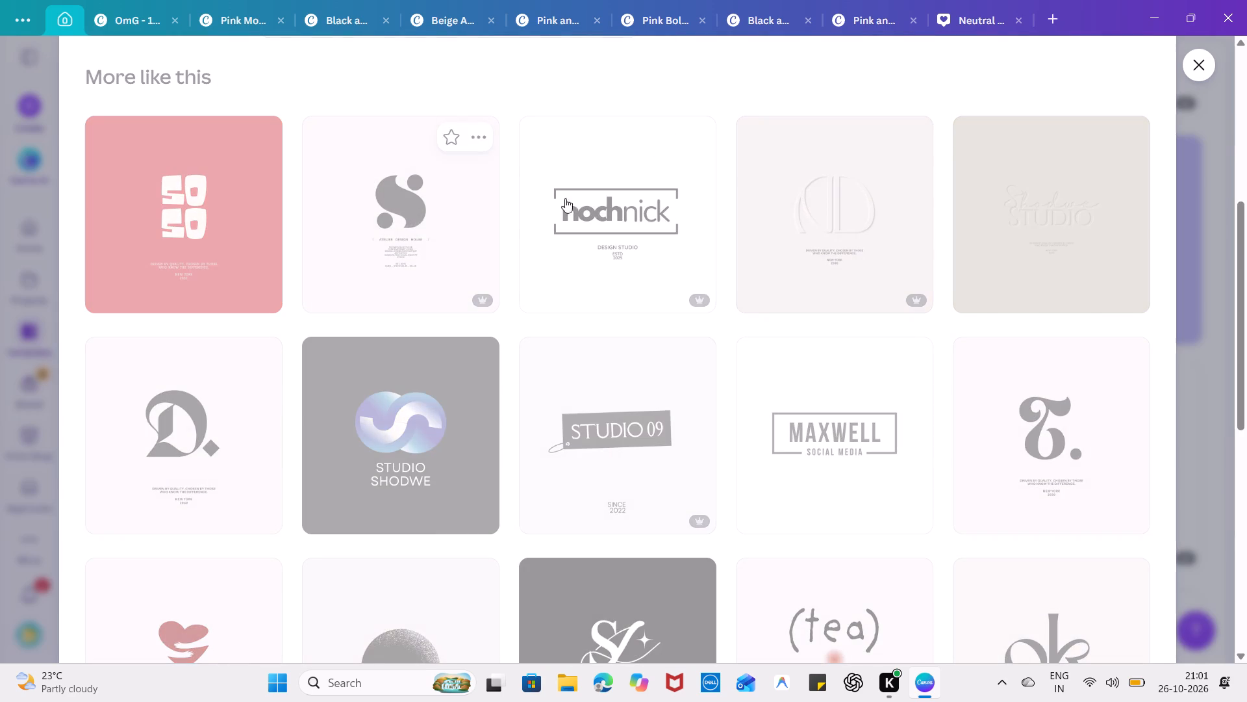
scroll(544, 267, down, 2)
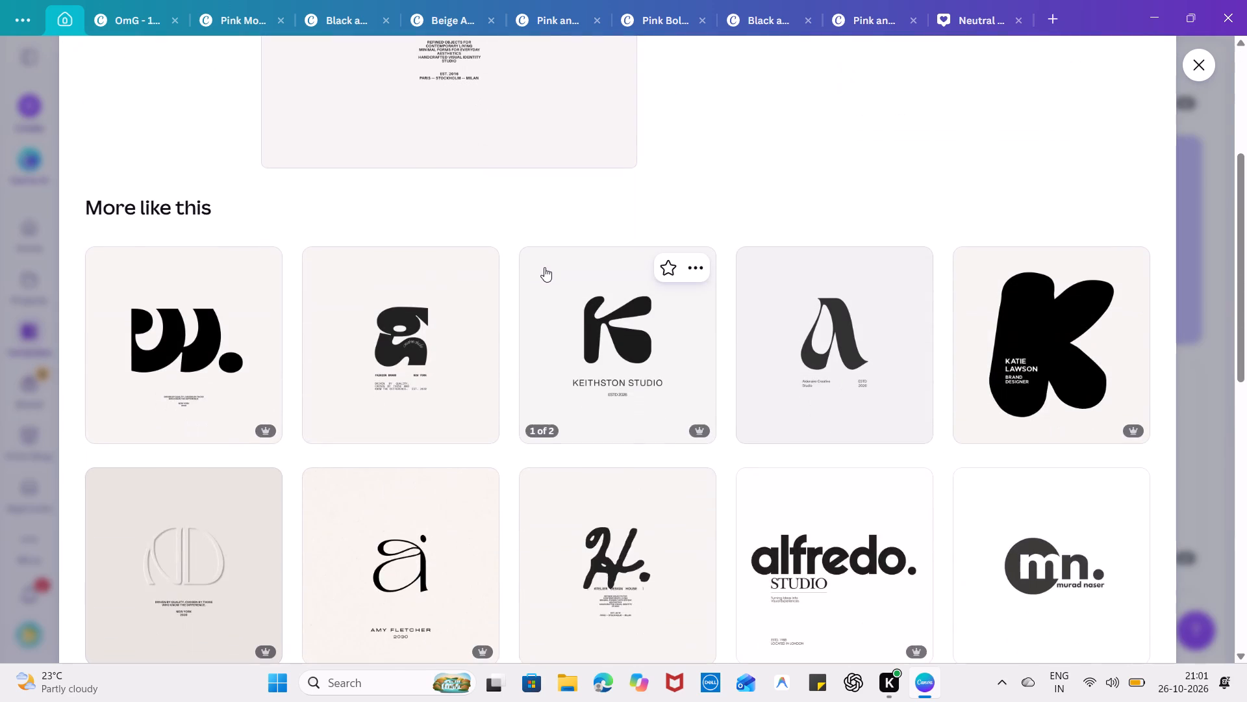
click(460, 231)
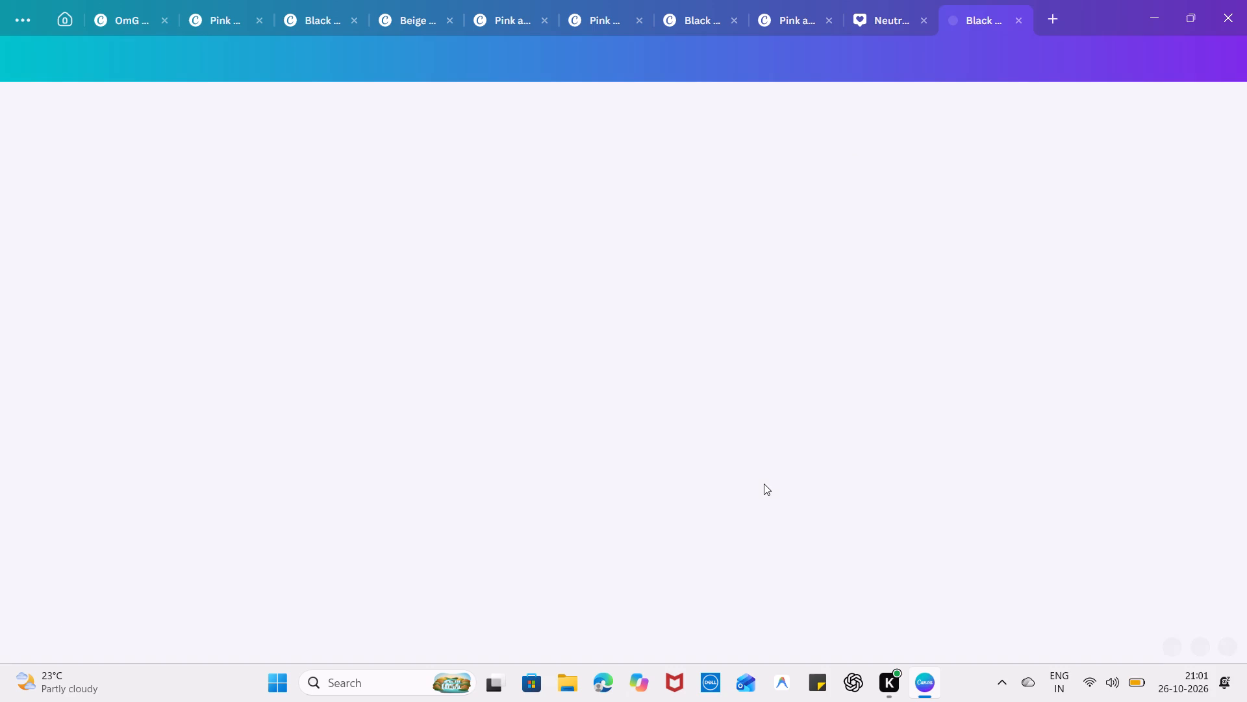
Copy the bold S lettering from the Black and White Minimalist Simple Modern Bold Letter S template.
double_click(719, 389)
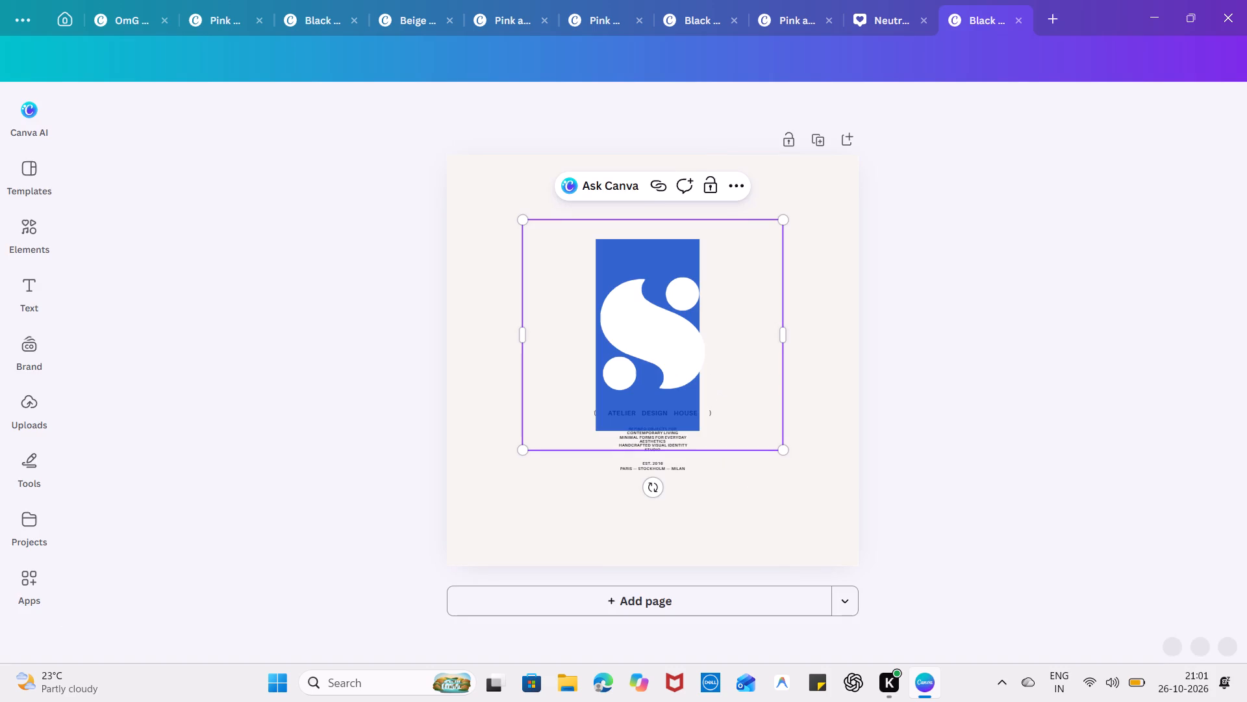
key(ctrl+c)
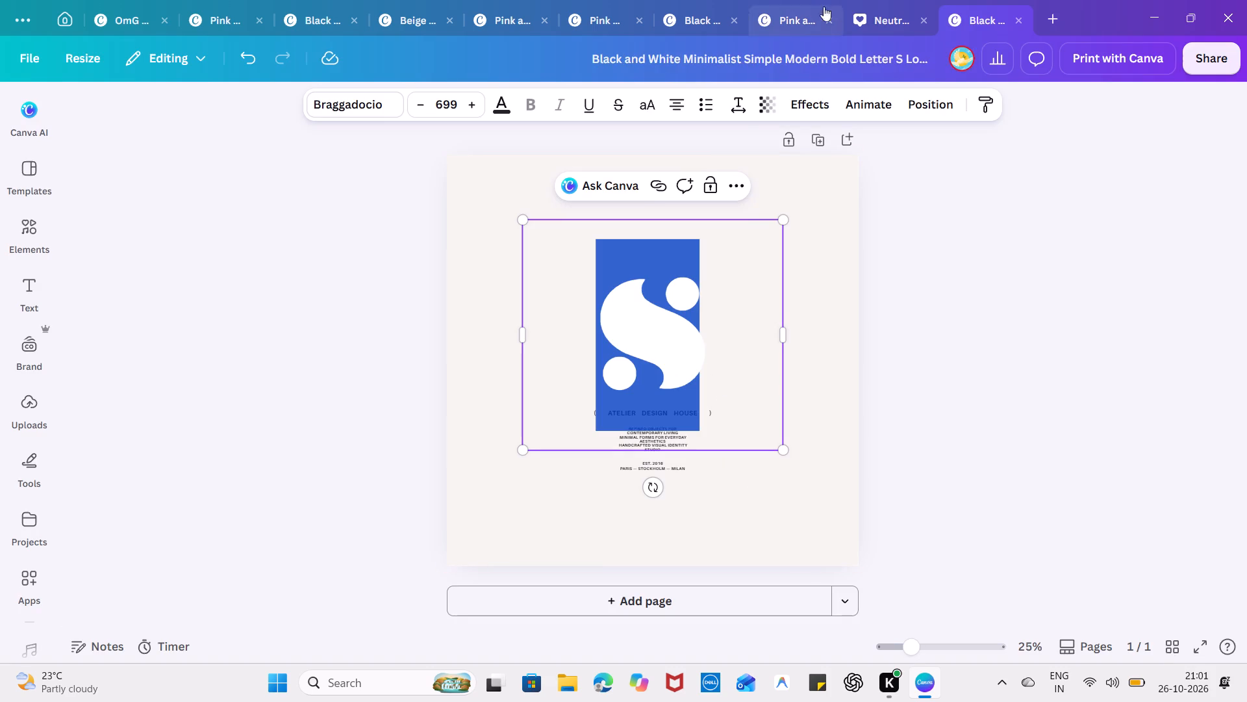
Copy the complete Soul Gift wordmark, including the S and swoosh, onto a new second page of the Pink and Burgundy Modern Cosmetics Logo design.
click(864, 21)
click(809, 21)
drag(794, 435, 460, 239)
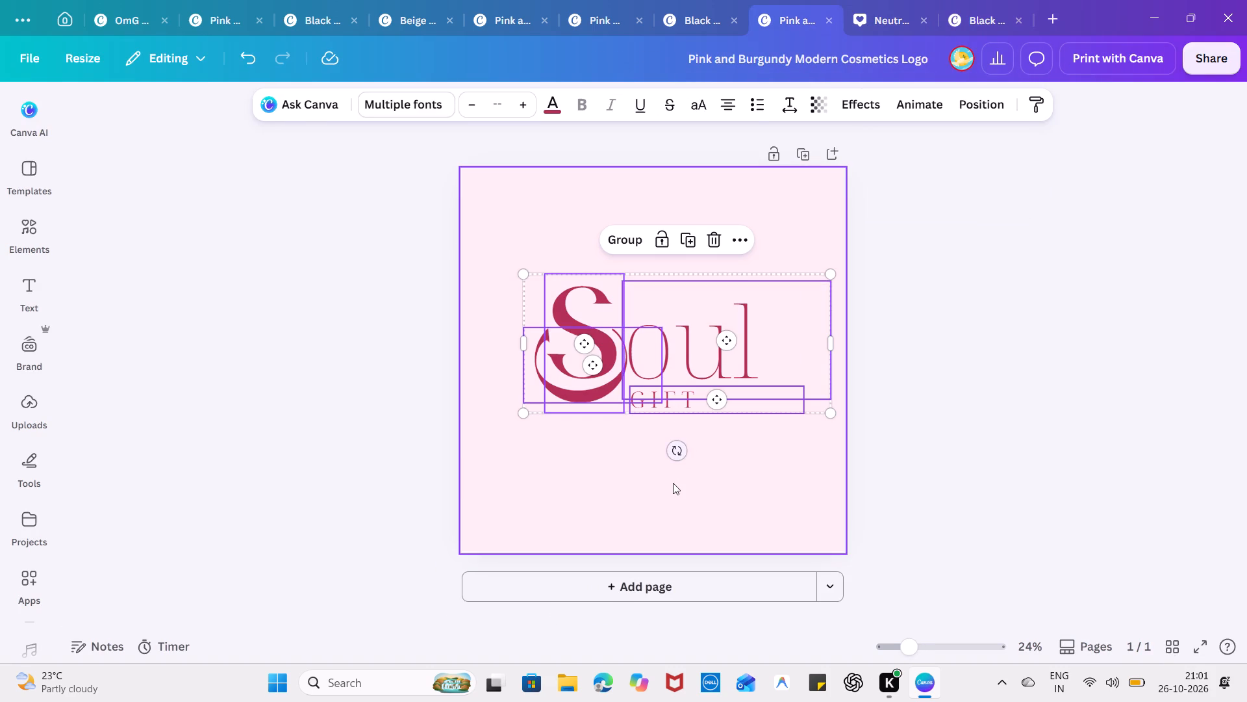
key(ctrl+c)
click(685, 592)
click(672, 556)
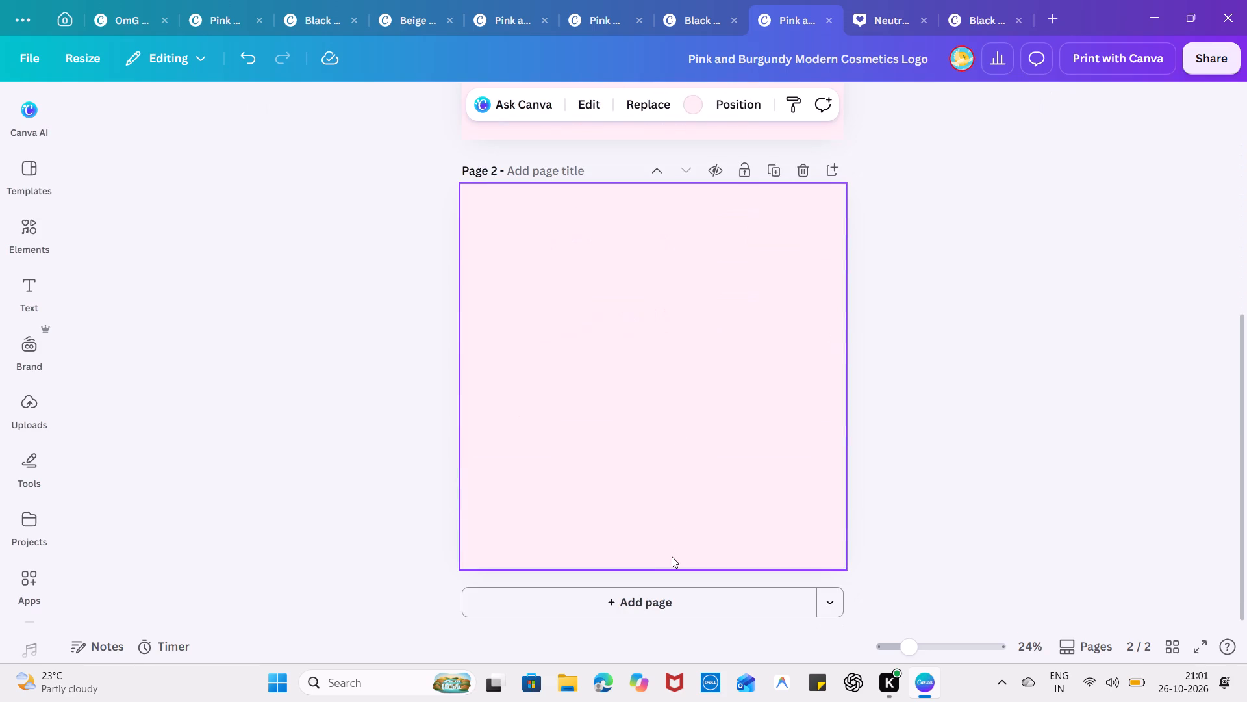
key(ctrl+v)
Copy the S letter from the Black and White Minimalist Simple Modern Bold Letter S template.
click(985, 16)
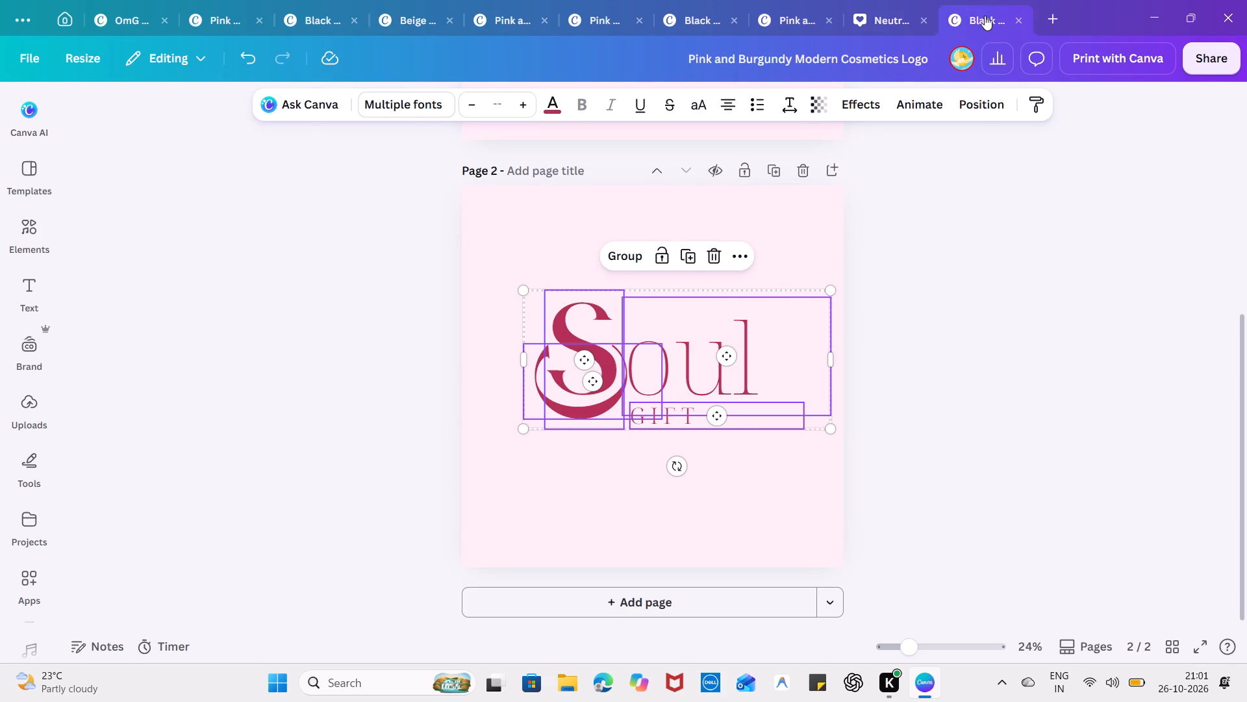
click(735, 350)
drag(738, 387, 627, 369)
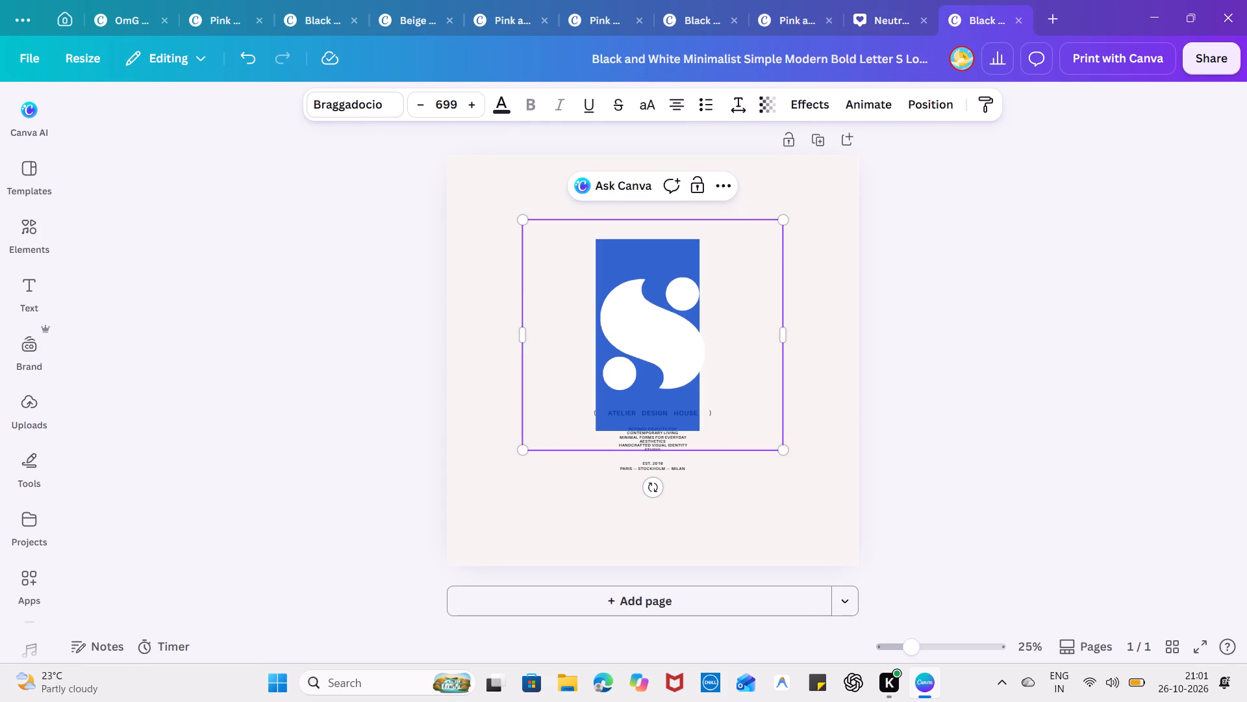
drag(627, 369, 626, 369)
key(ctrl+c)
Delete the serif S and its swoosh from the Soul Gift wordmark on page 2.
click(881, 21)
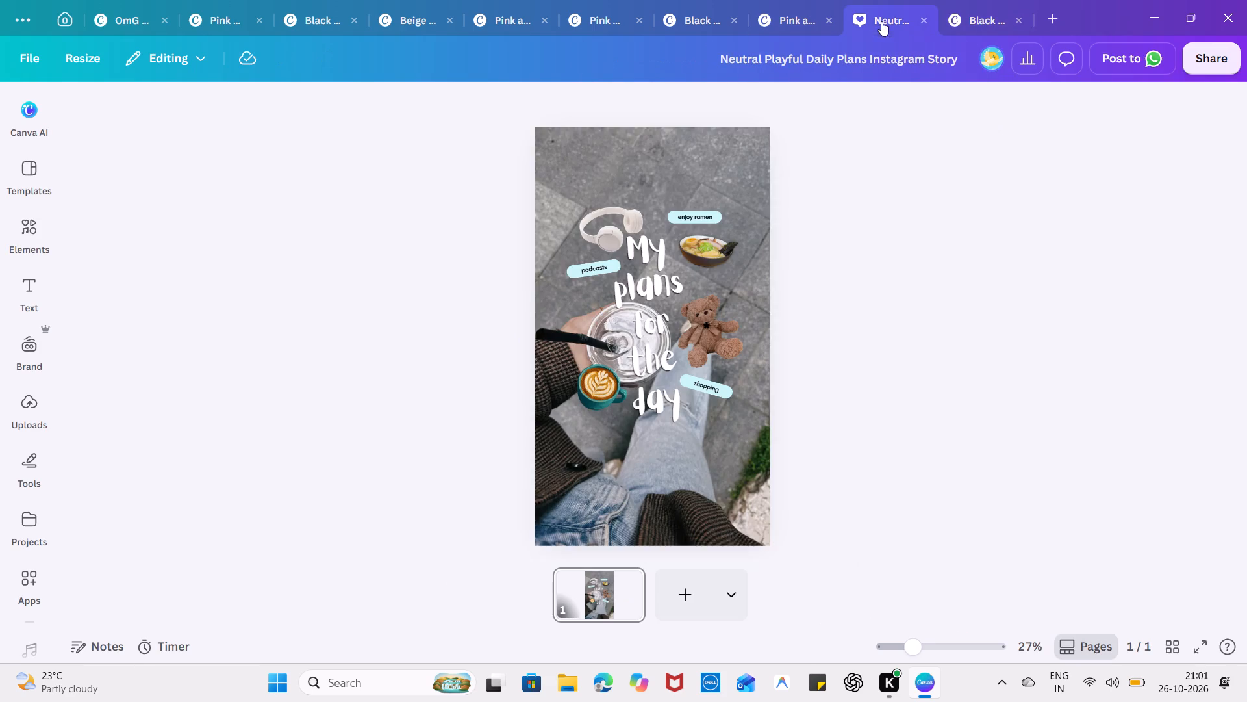
click(774, 12)
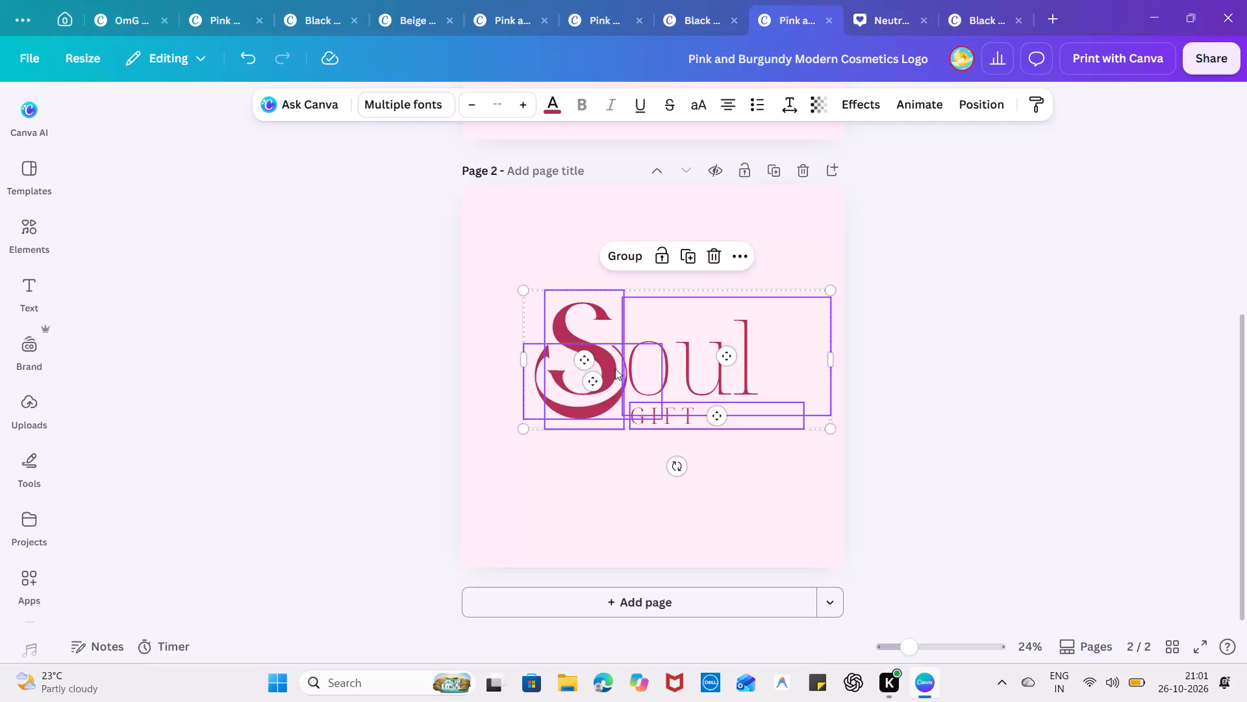
click(623, 448)
drag(603, 441, 559, 286)
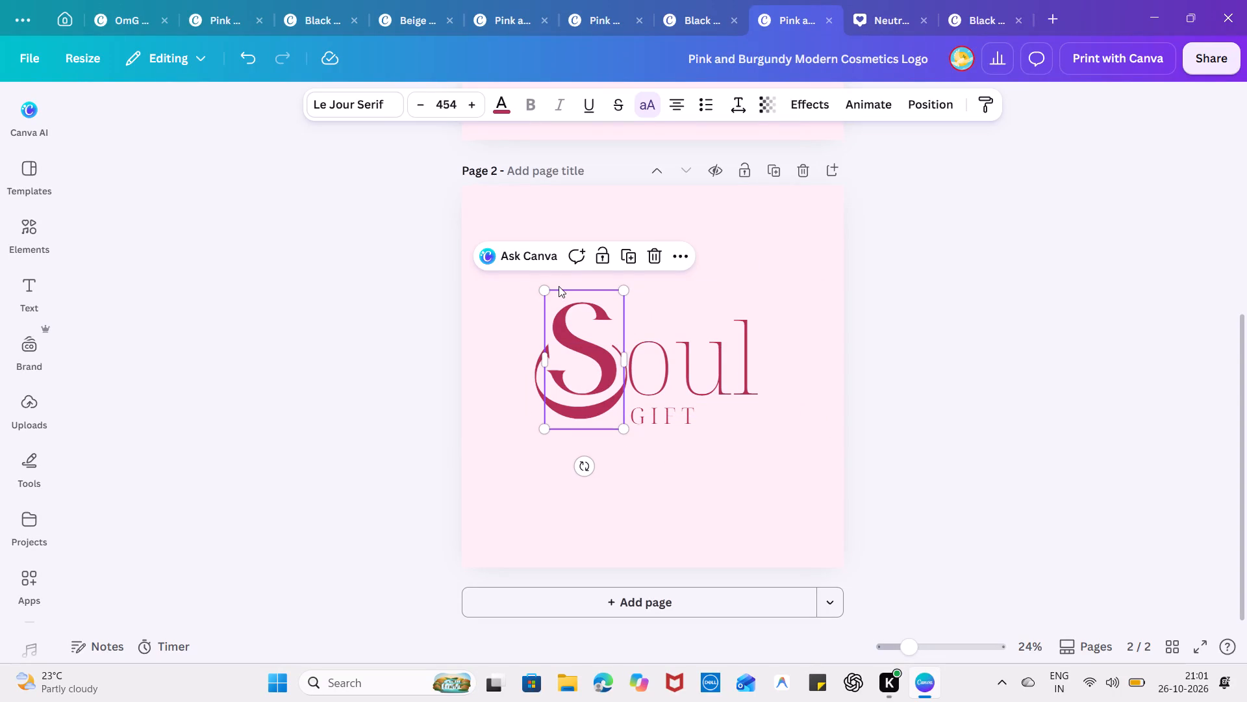
drag(527, 294, 602, 443)
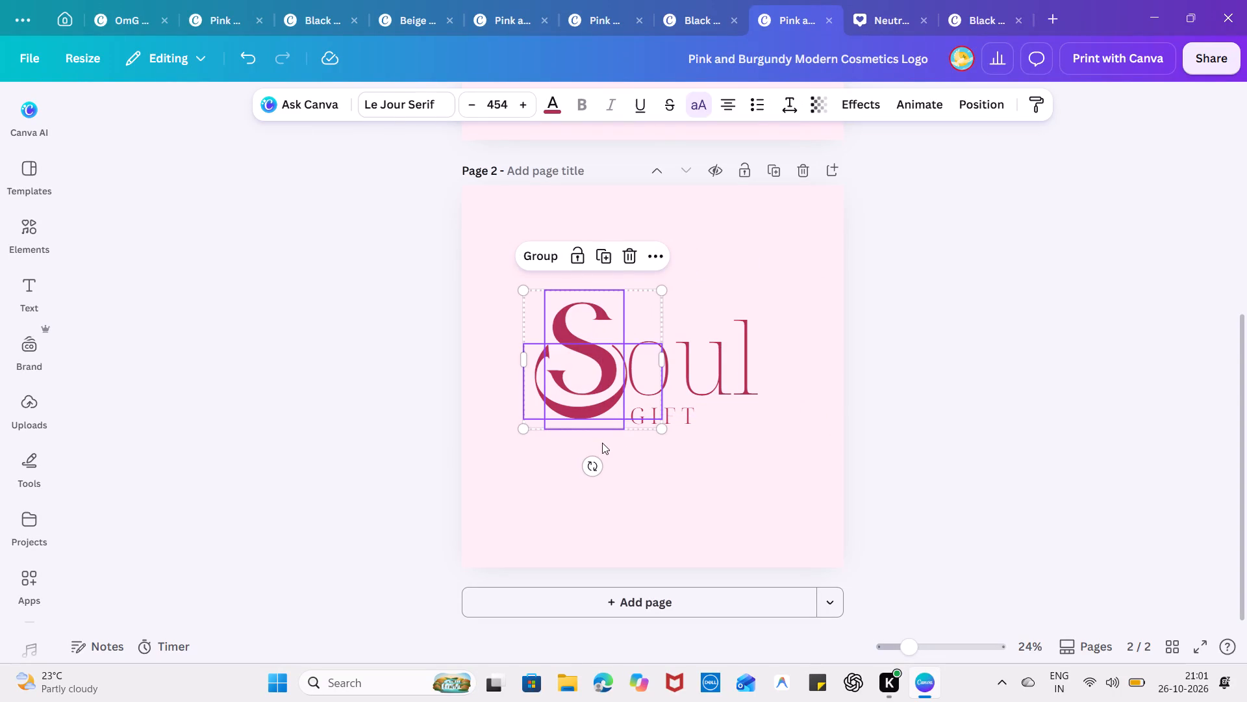
scroll(668, 493, down, 1)
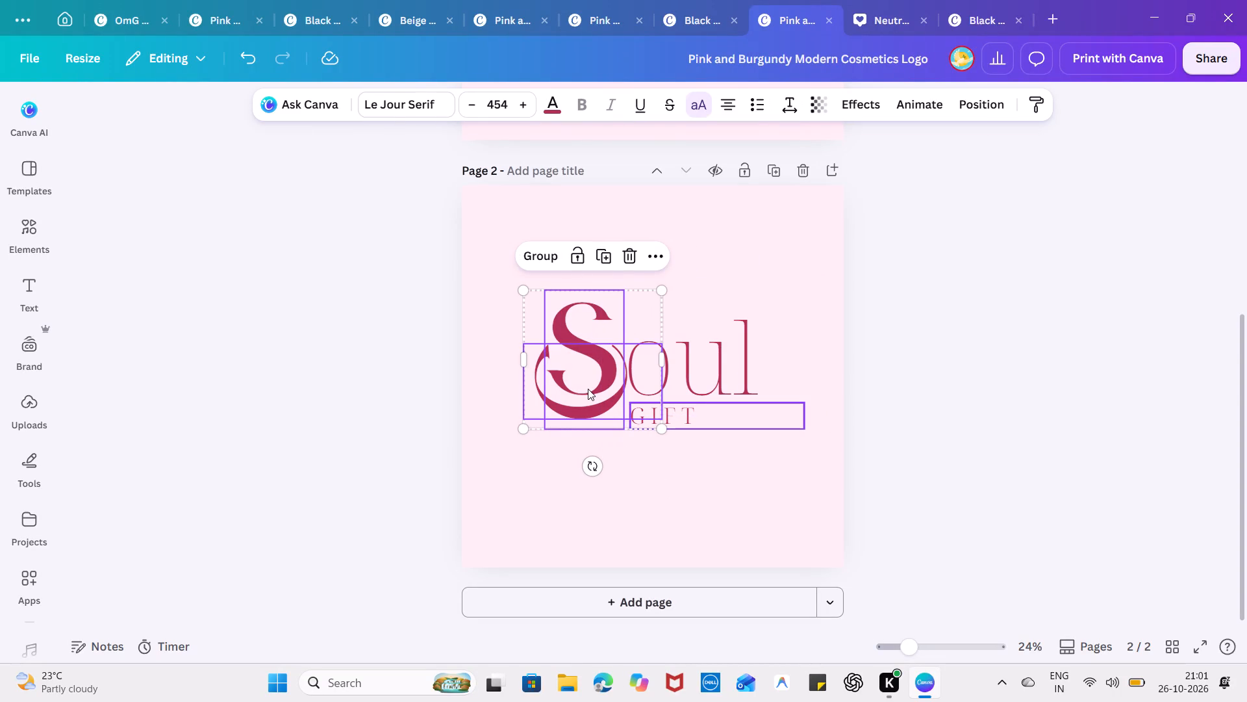
key(Delete)
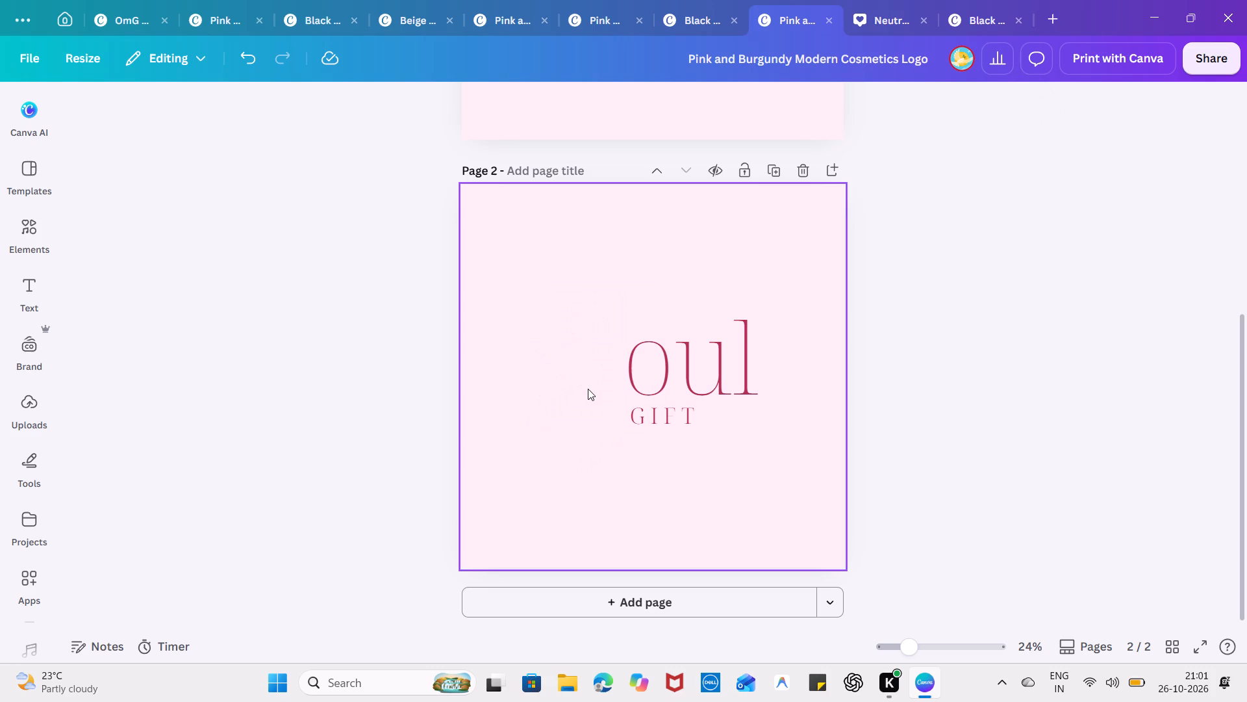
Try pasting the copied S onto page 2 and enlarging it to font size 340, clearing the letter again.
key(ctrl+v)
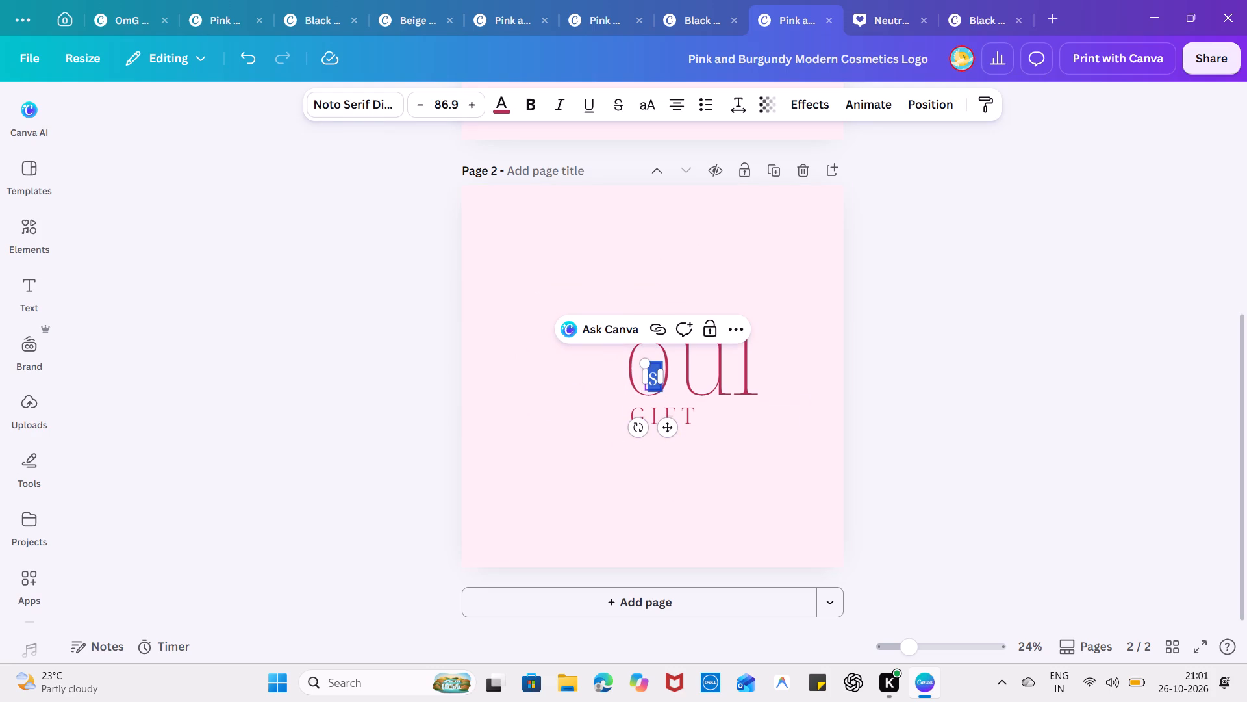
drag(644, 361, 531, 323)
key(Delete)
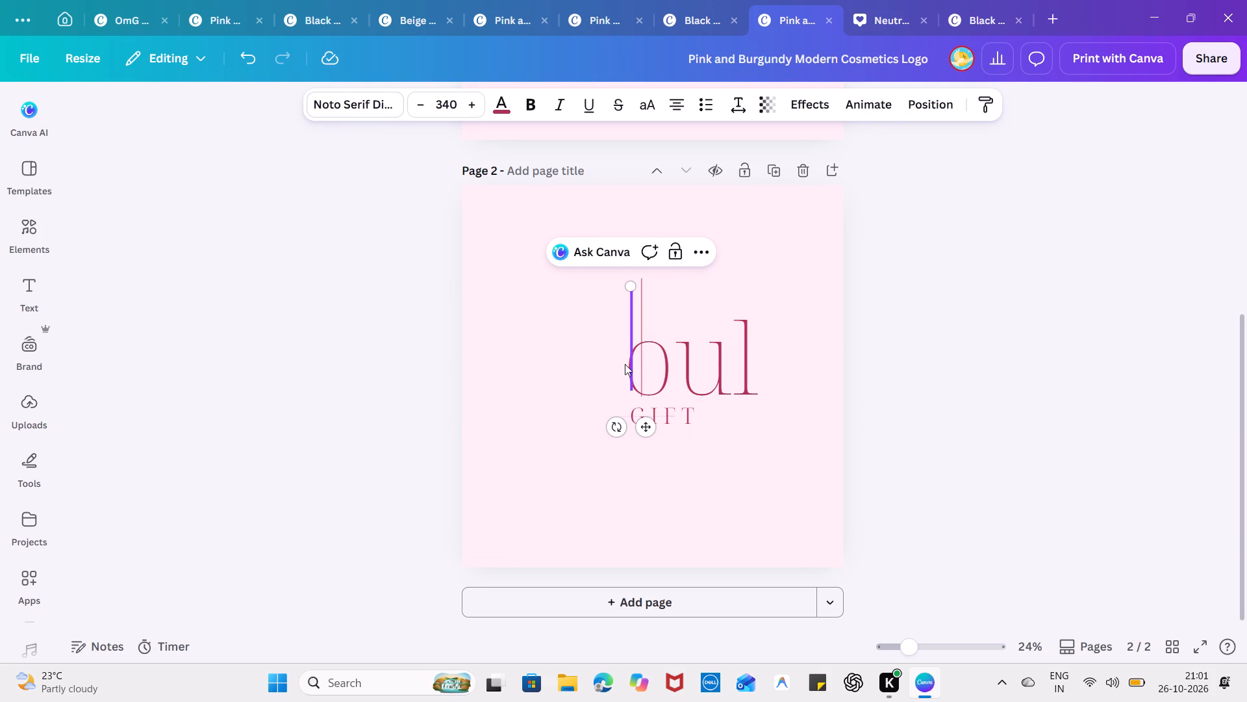
Remove the leftover empty letter text box from page 2.
key(Delete)
click(672, 449)
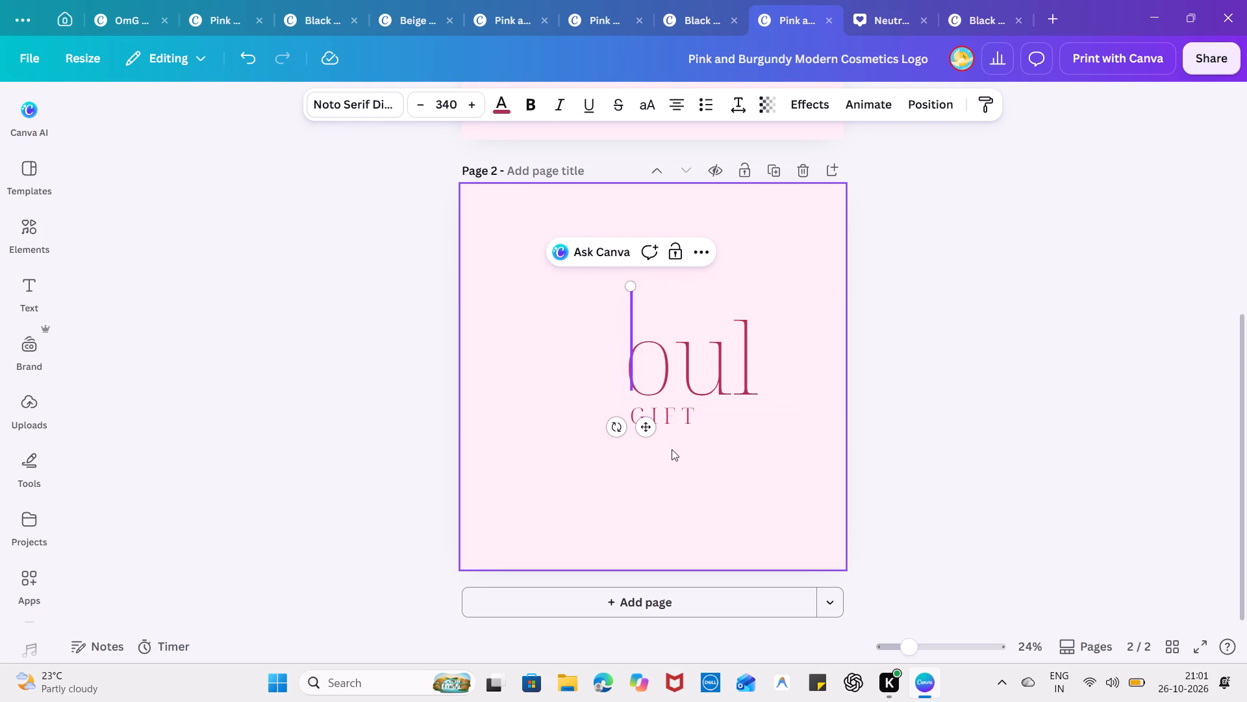
Copy the bold S from the Black and White Minimalist Simple Modern Bold Letter S template onto page 2 and position it before "oul".
click(895, 10)
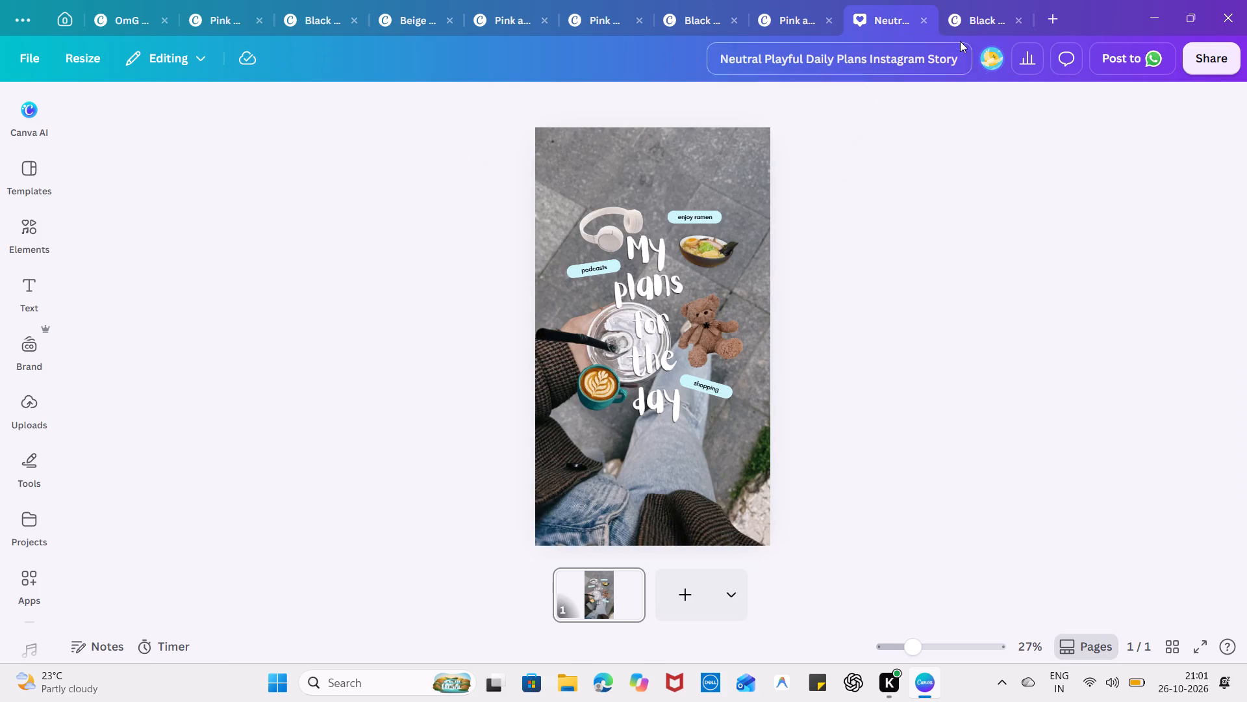
click(977, 21)
click(720, 351)
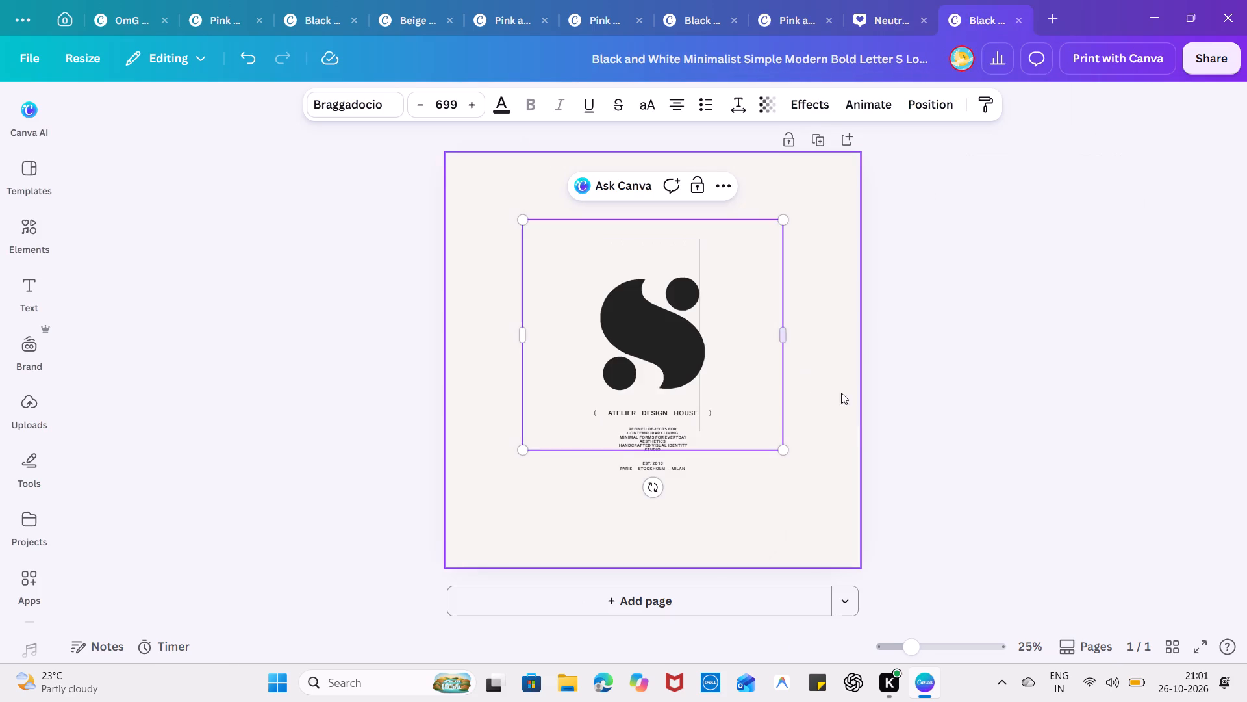
click(833, 463)
click(759, 381)
drag(759, 381, 721, 346)
key(ctrl+c)
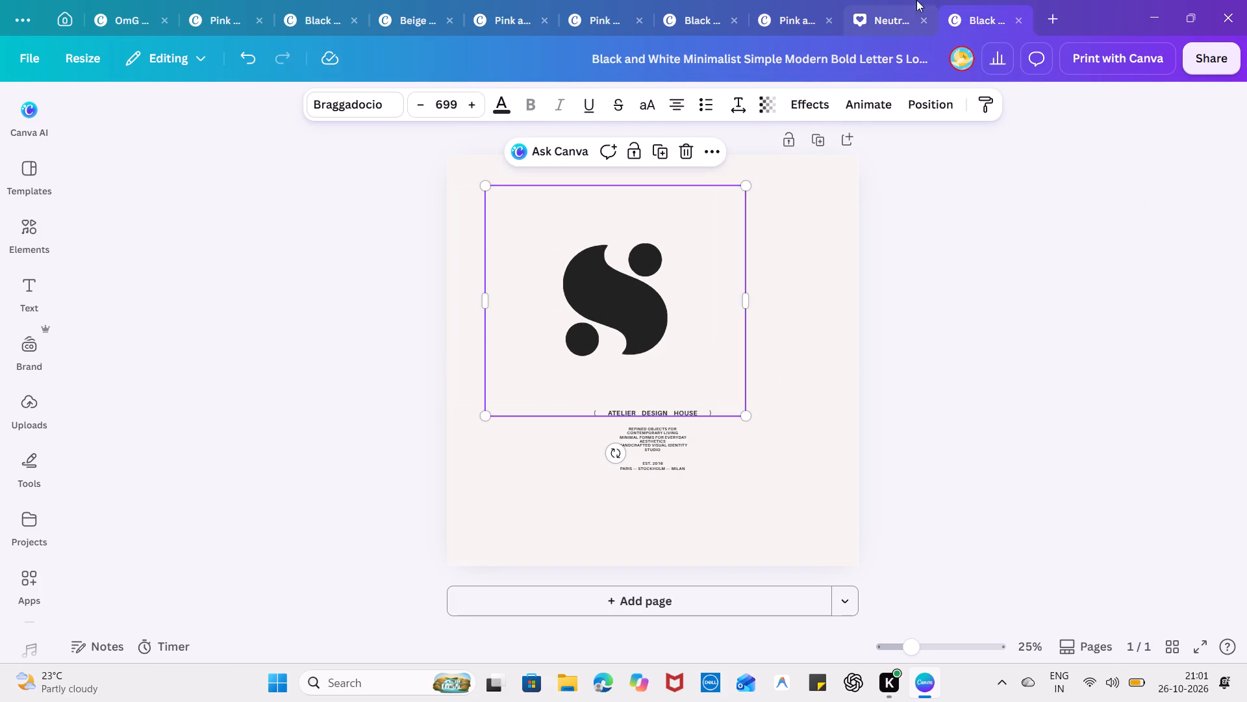
click(883, 21)
click(792, 14)
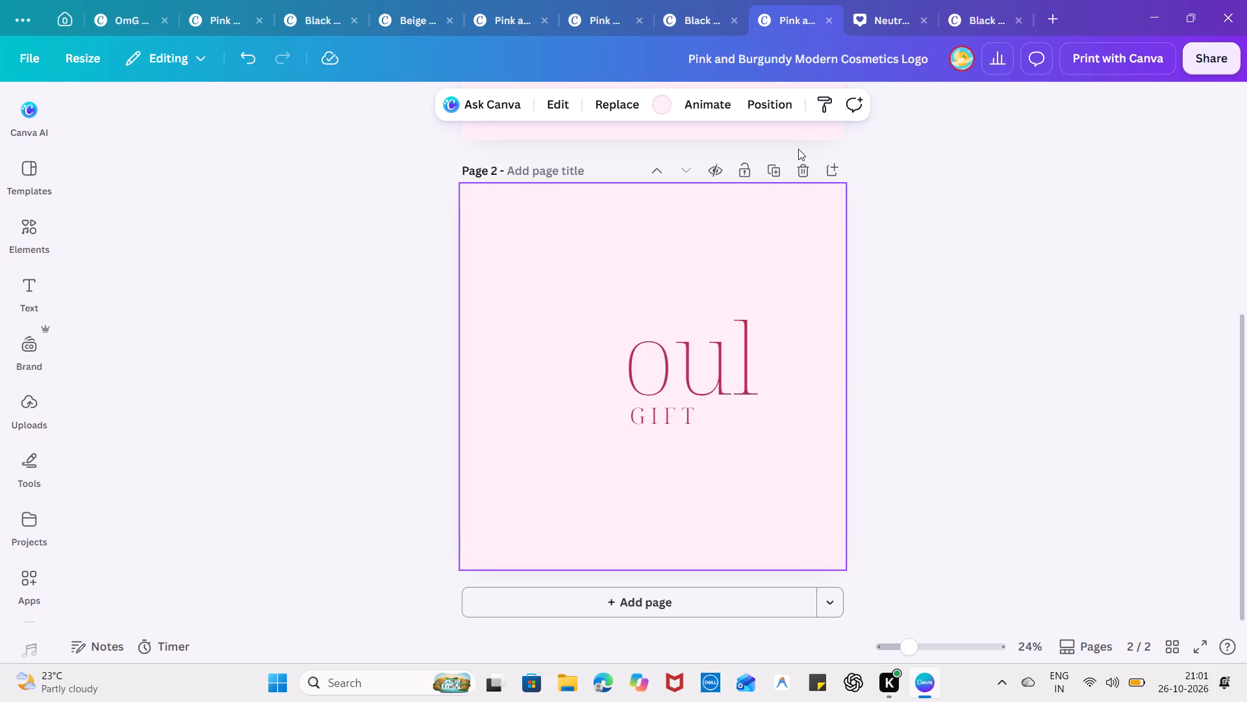
key(ctrl+v)
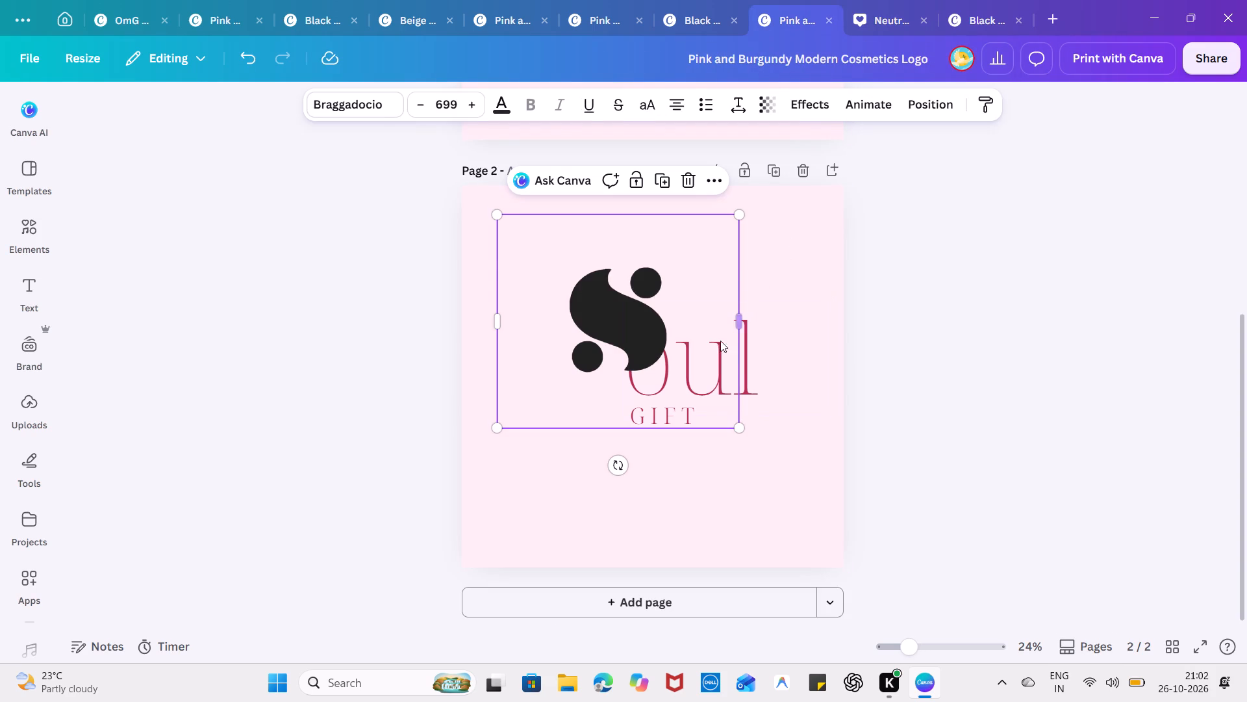
drag(716, 282, 670, 322)
click(906, 409)
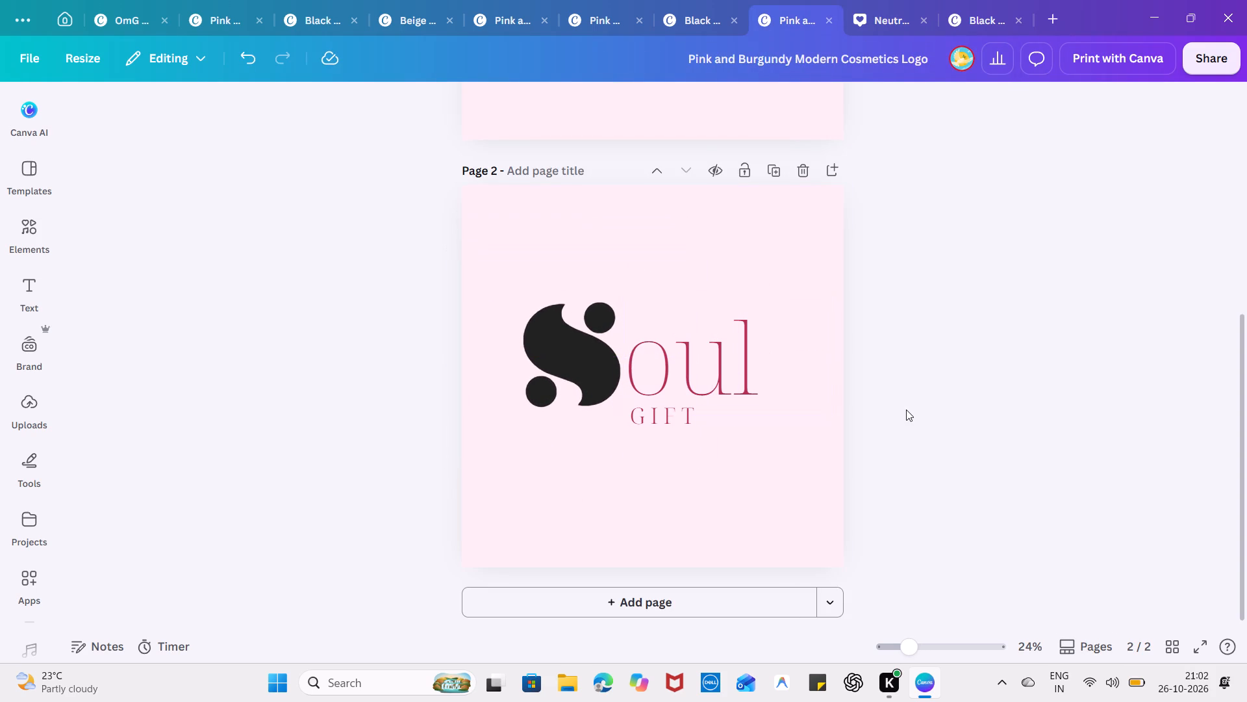
Recolour the bold black S on page 2 with the burgundy already used for "oul" and "GIFT".
click(617, 434)
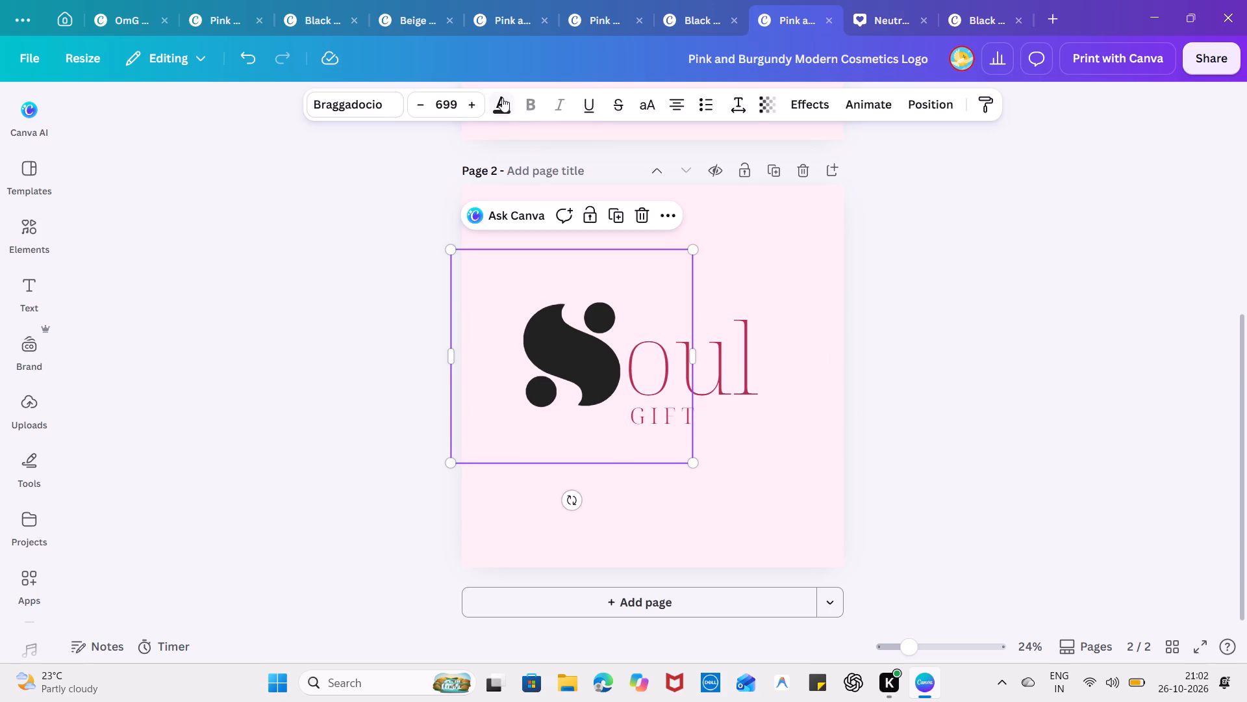
click(502, 98)
click(160, 261)
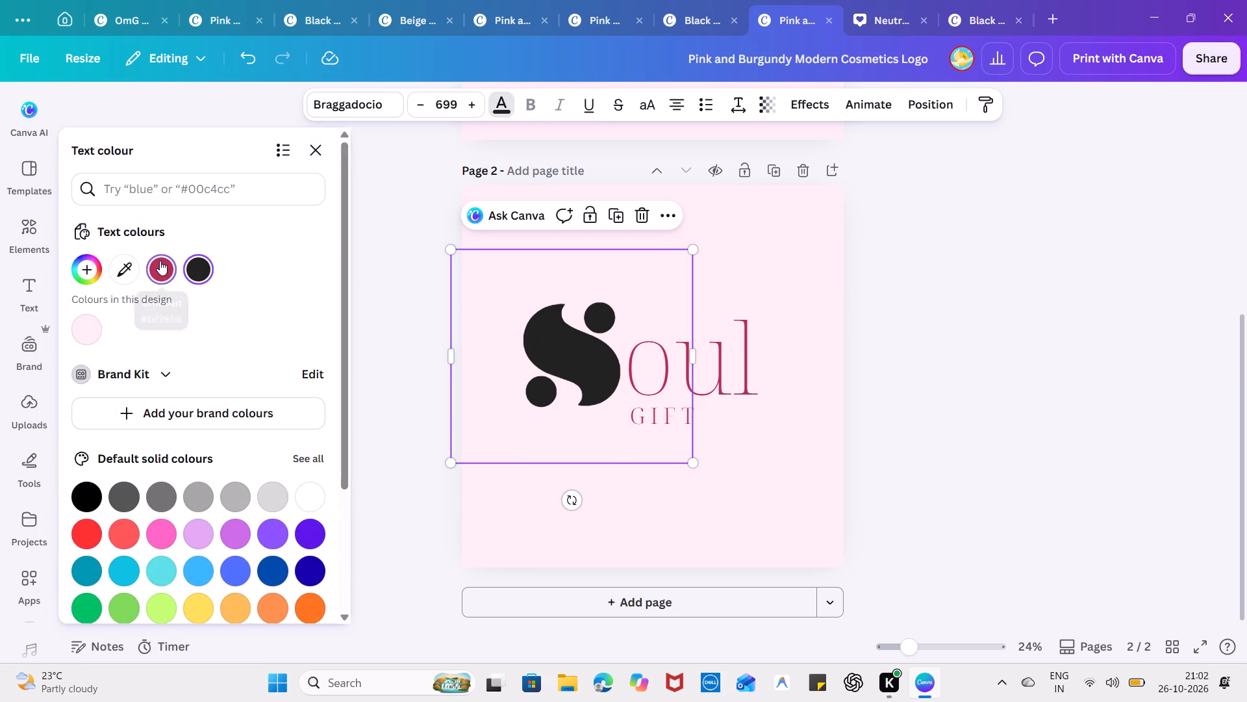
click(694, 492)
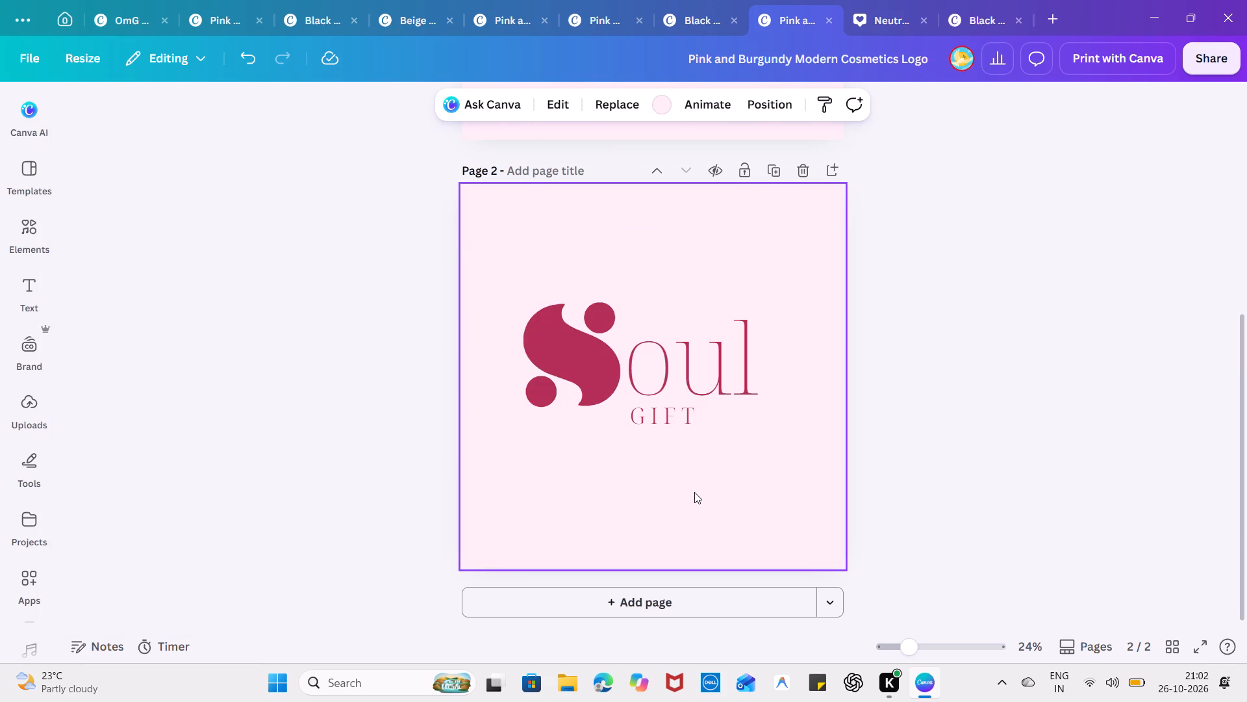
Nudge the burgundy S on page 2 slightly closer to the "oul" lettering.
click(570, 370)
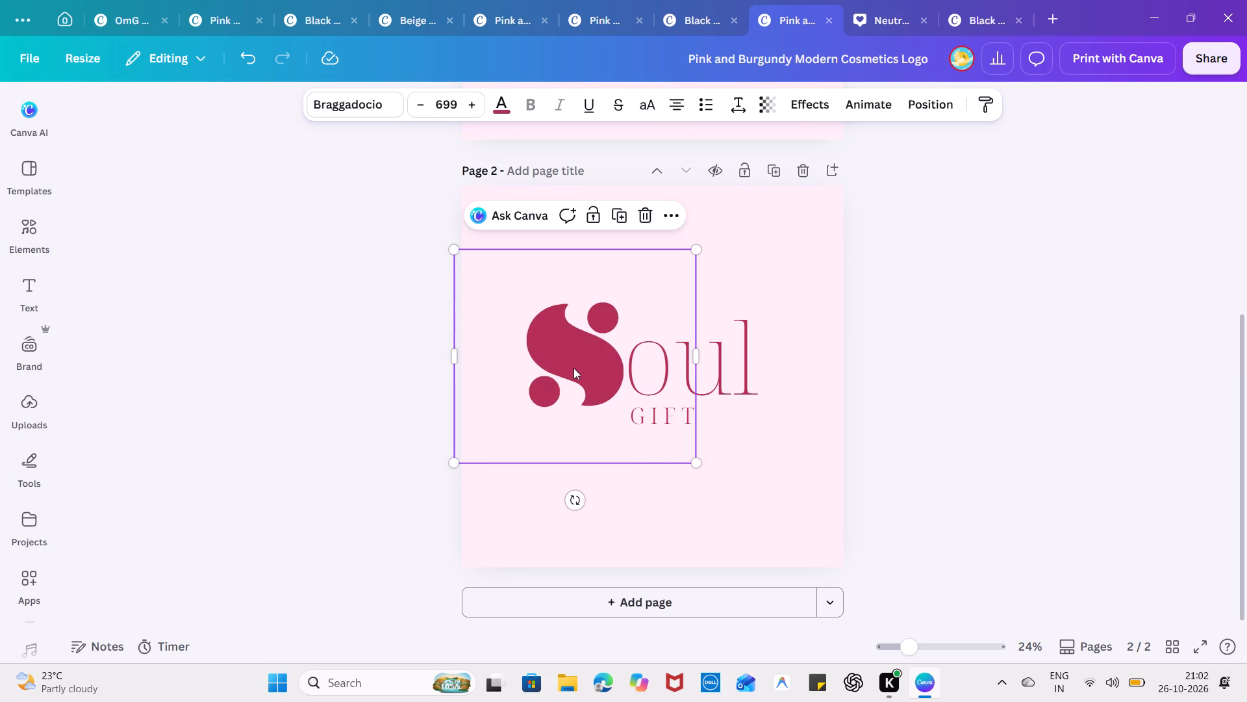
click(792, 417)
click(583, 359)
double_click(583, 359)
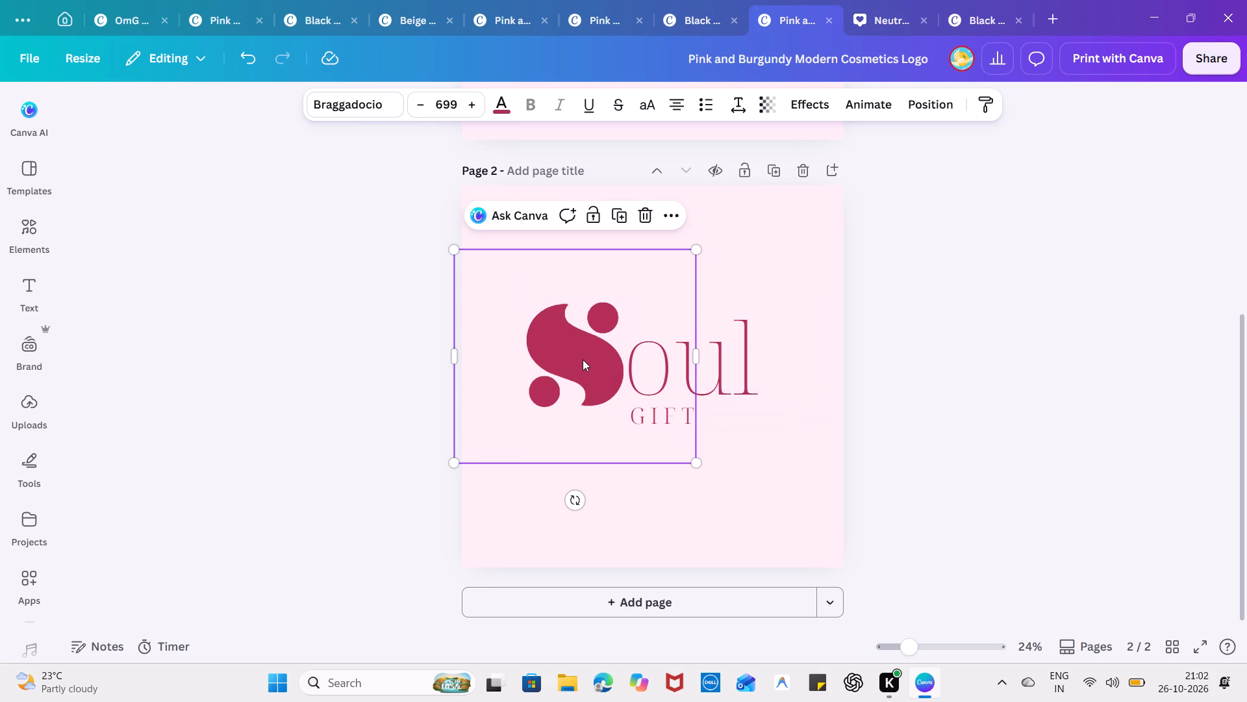
right_click(583, 359)
Close the Black and White Minimalist Simple Modern Bold Letter S Logo design.
click(886, 29)
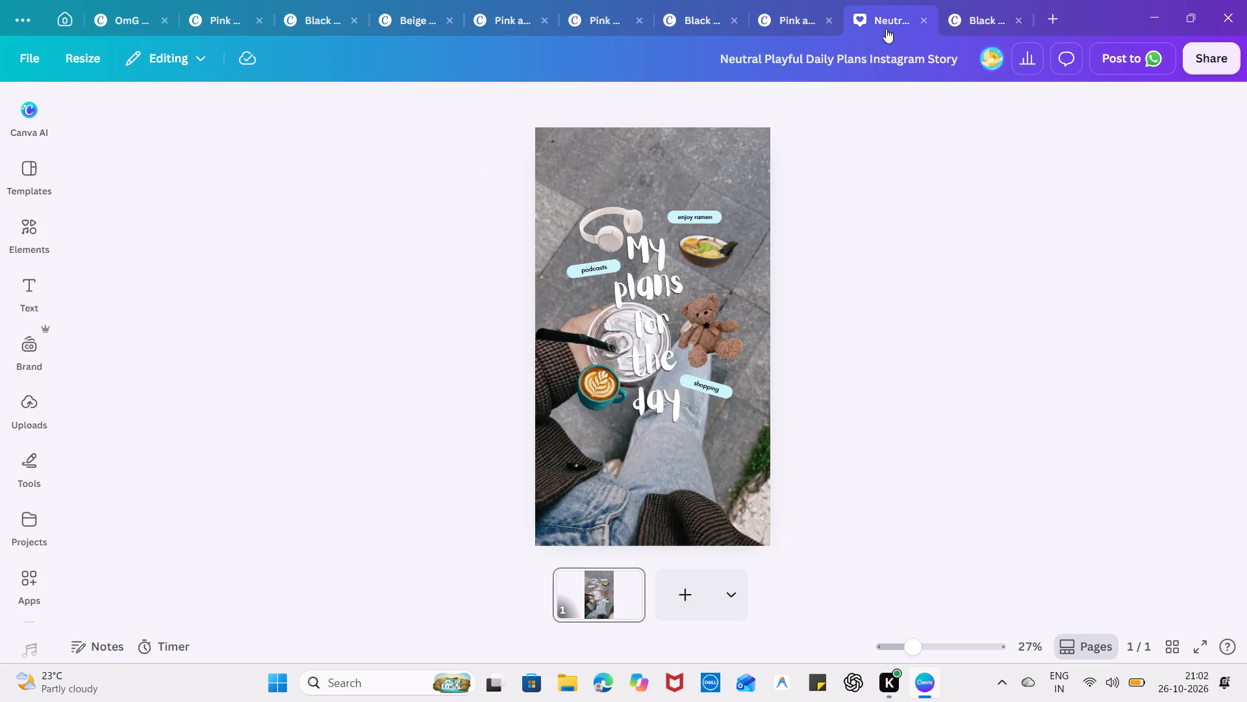
click(995, 16)
scroll(800, 428, down, 3)
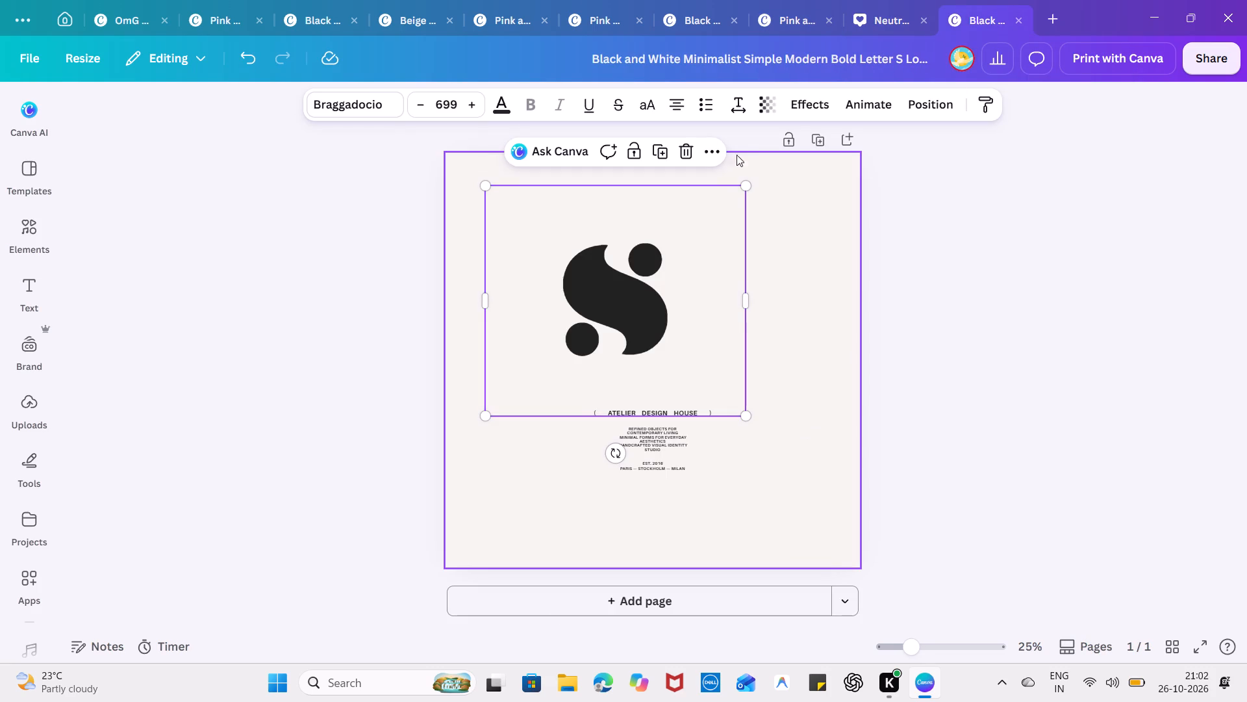
click(1020, 17)
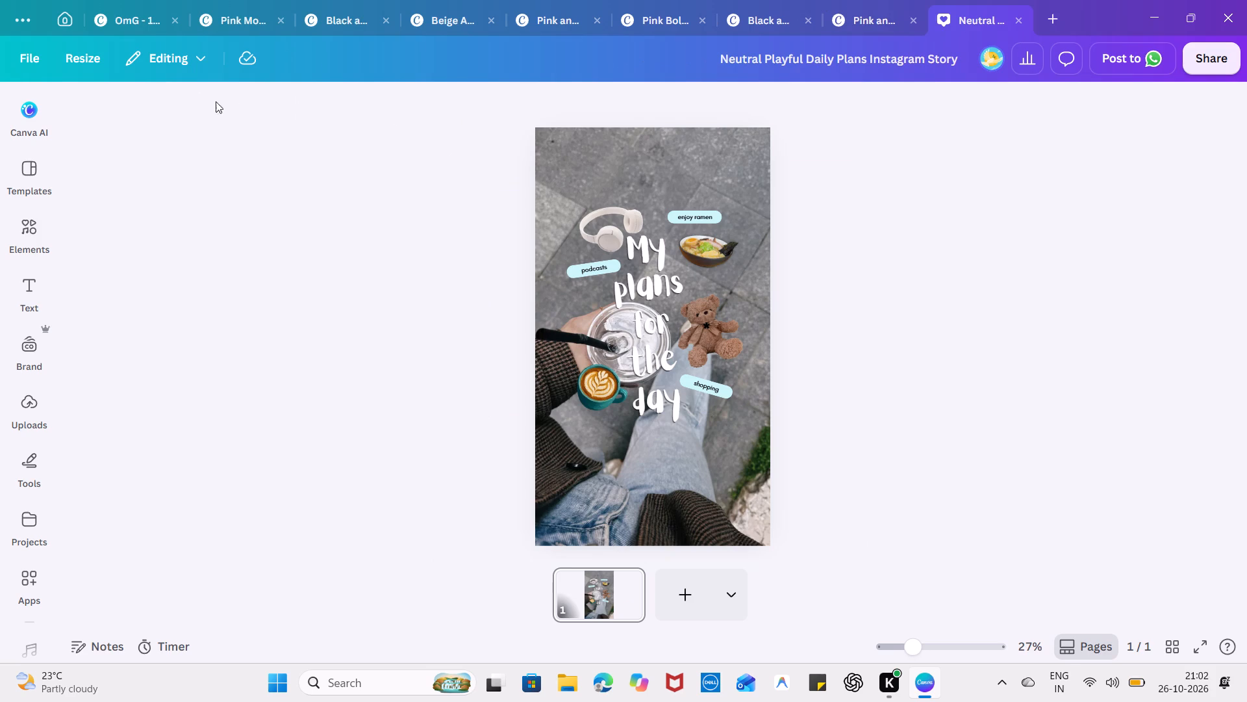
Return to the template library, look over the similar letter logos and close the preview to show the S logo templates.
click(61, 20)
scroll(525, 340, down, 4)
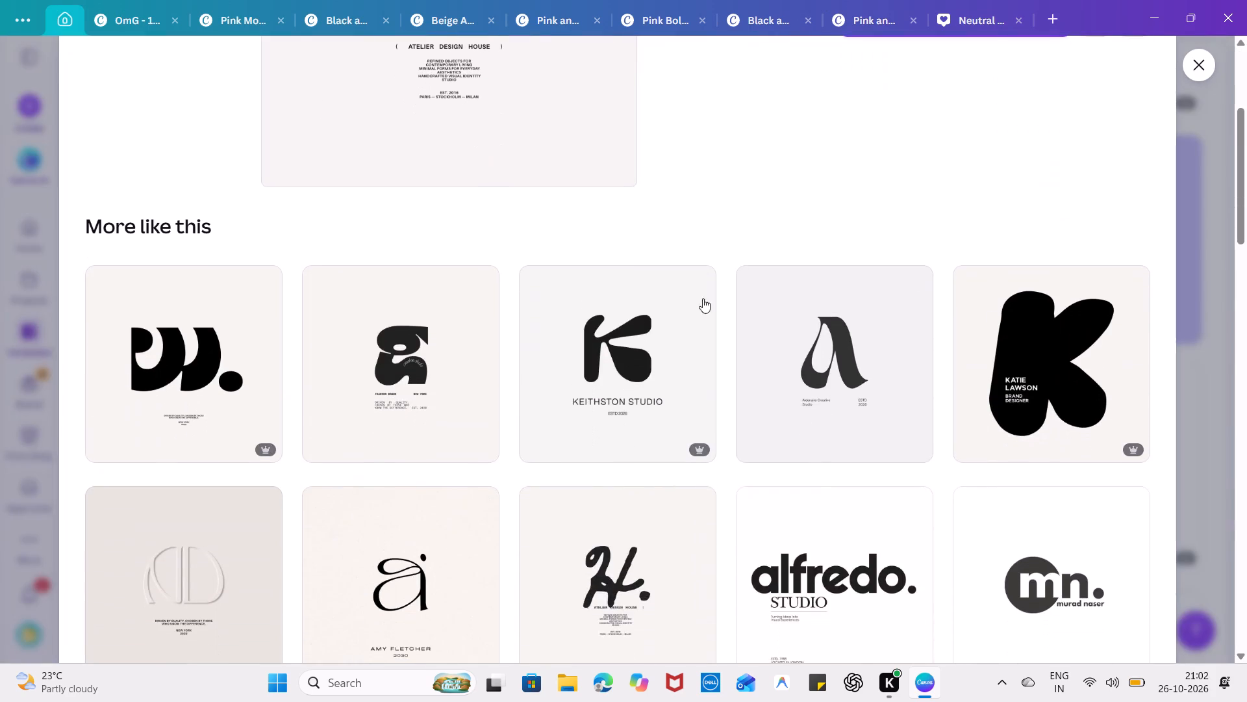
scroll(1027, 344, up, 4)
click(1194, 55)
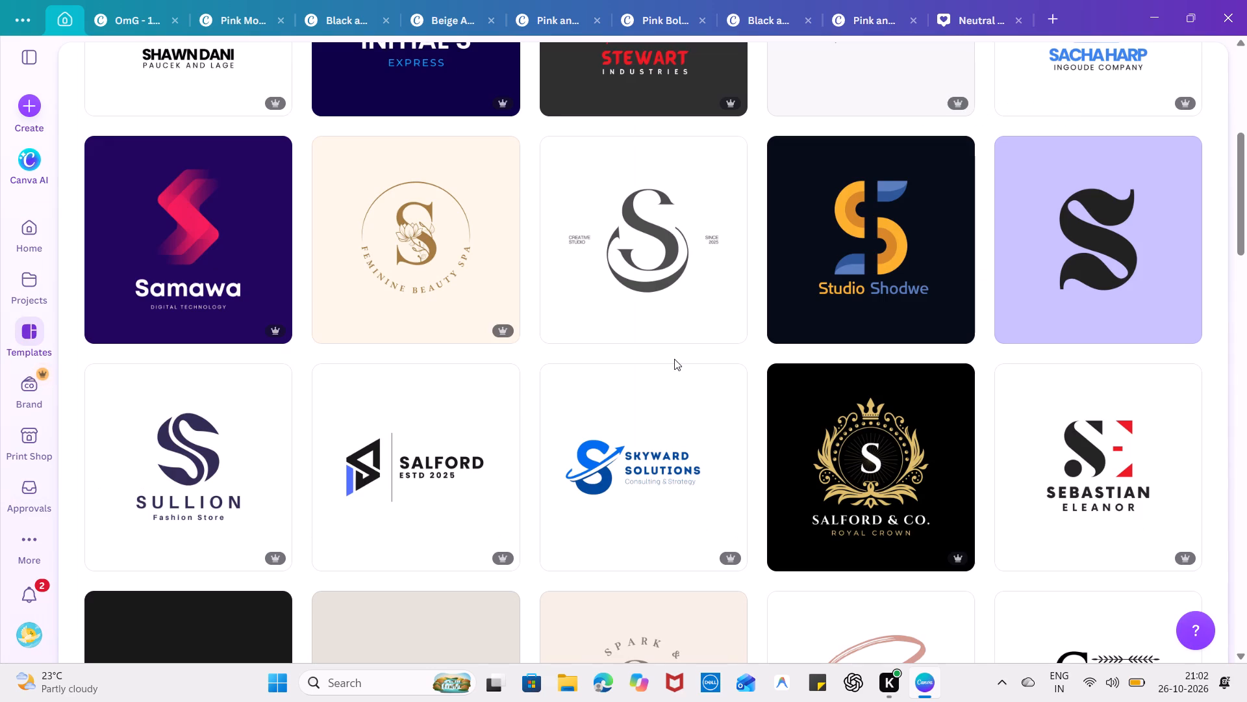
Browse the S logo template results for other decorative S letterforms.
scroll(674, 359, down, 9)
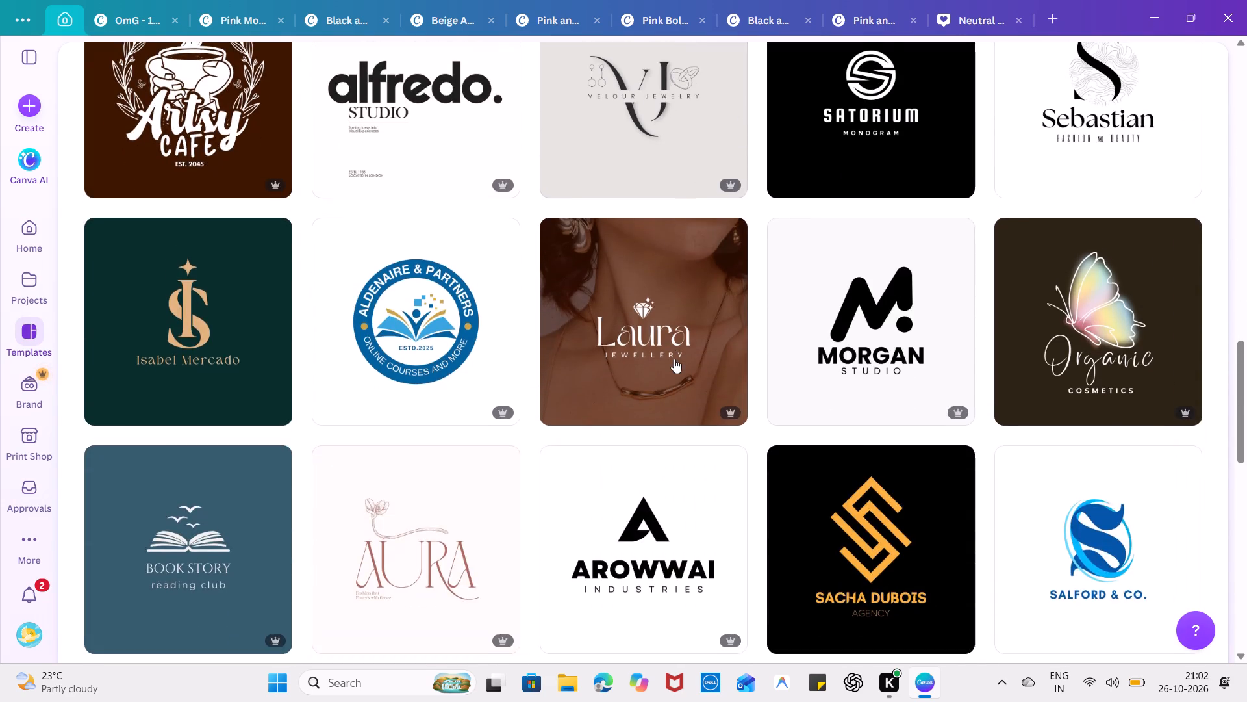
scroll(674, 359, down, 11)
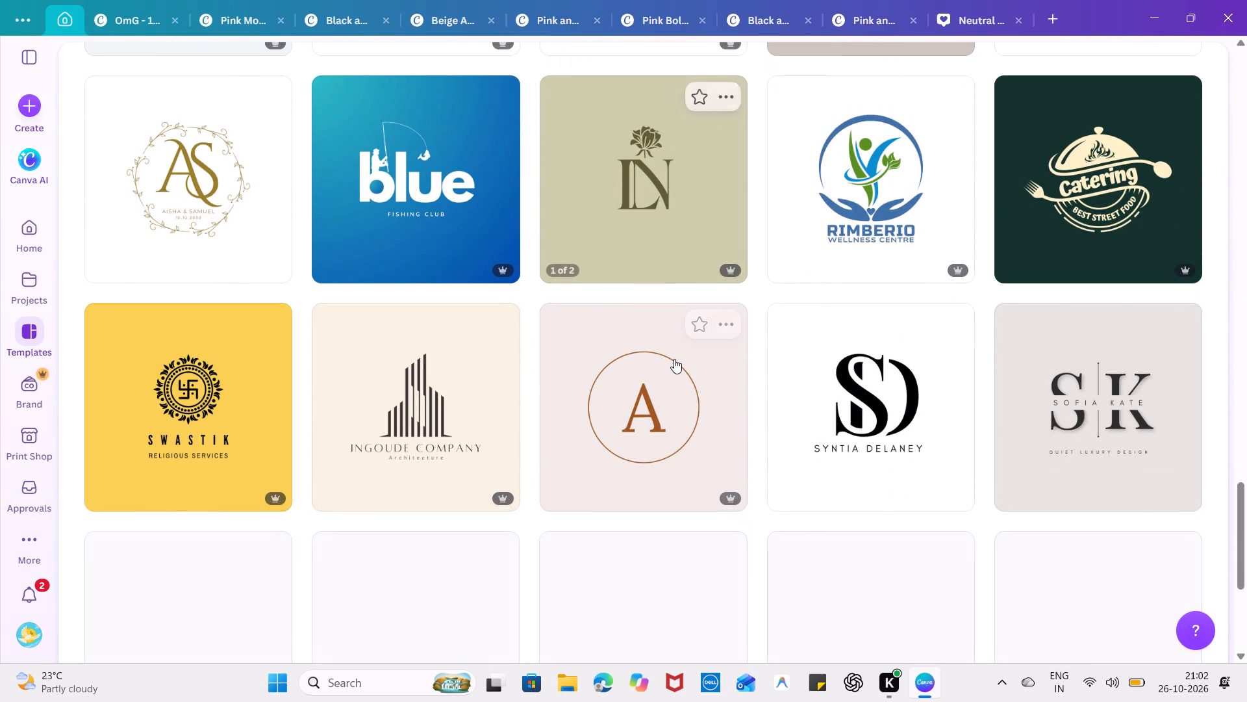
scroll(674, 359, down, 8)
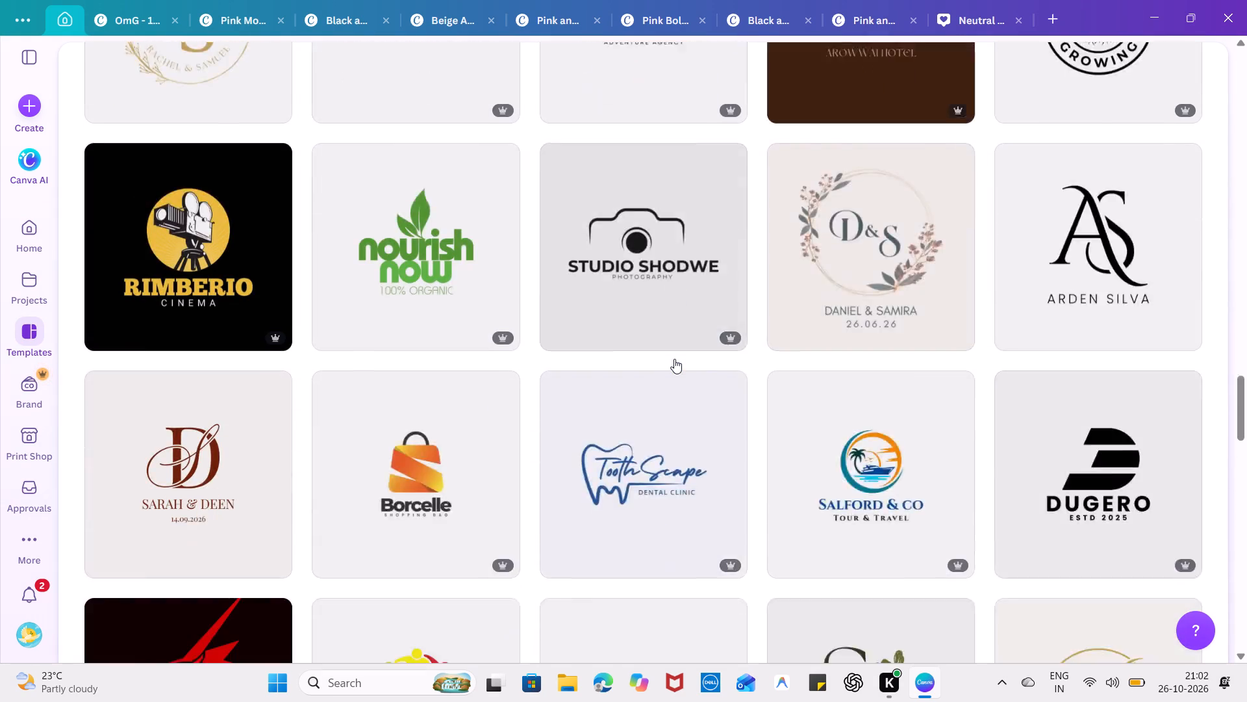
scroll(674, 359, down, 9)
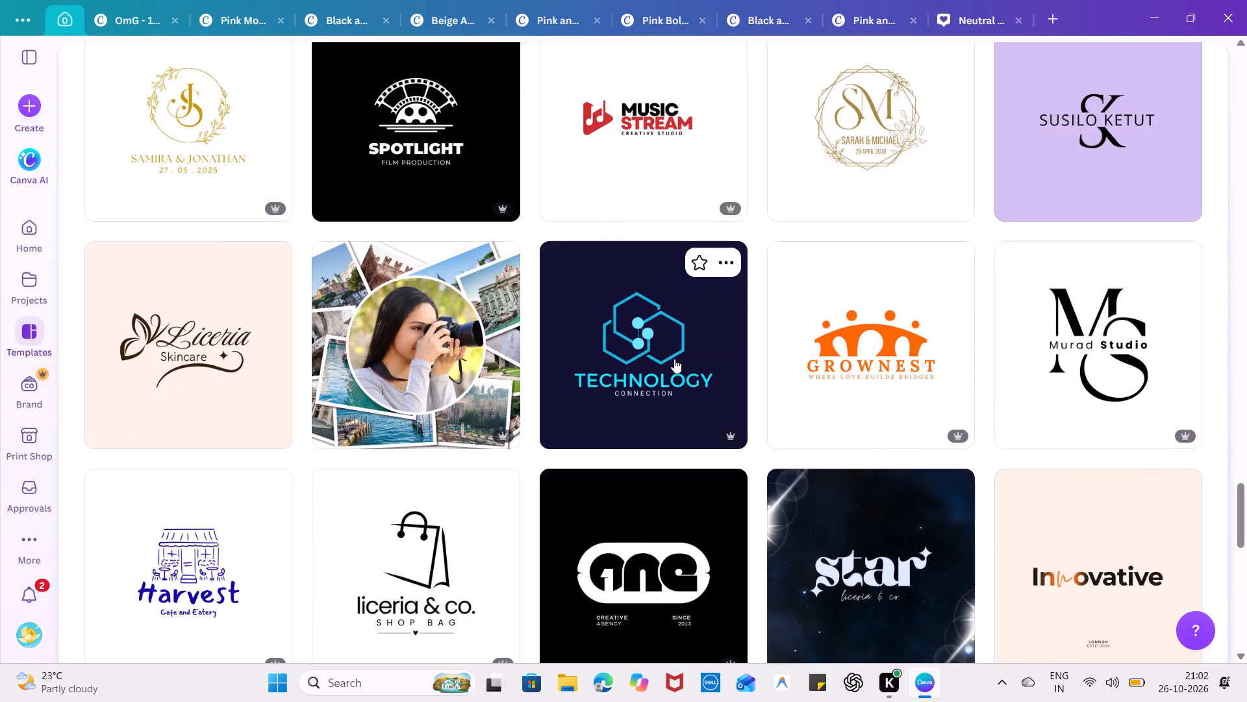
scroll(674, 359, down, 14)
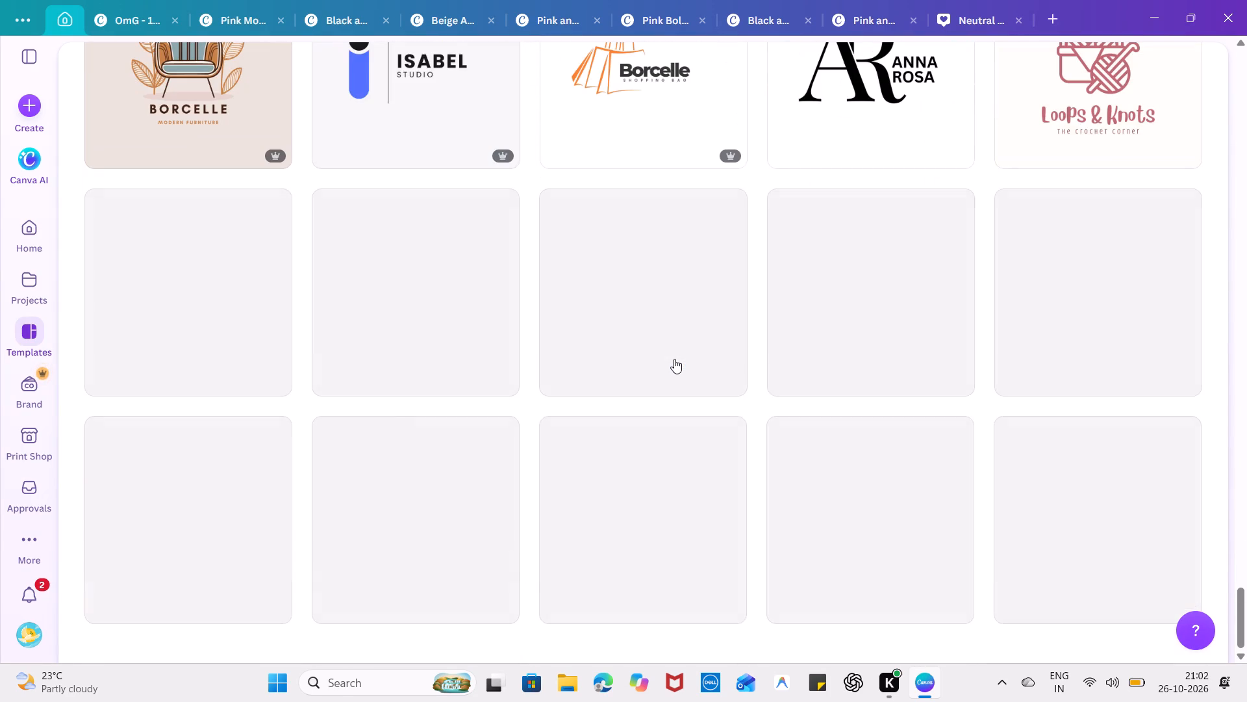
scroll(674, 359, down, 6)
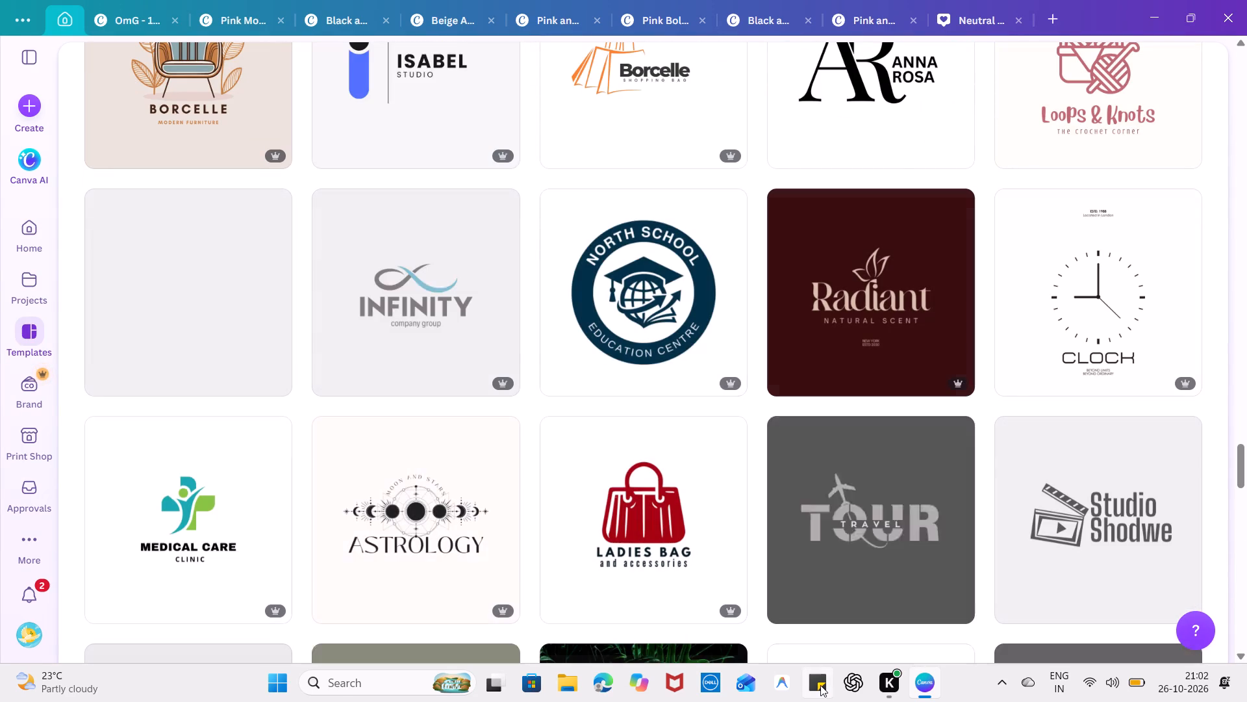
scroll(881, 380, down, 7)
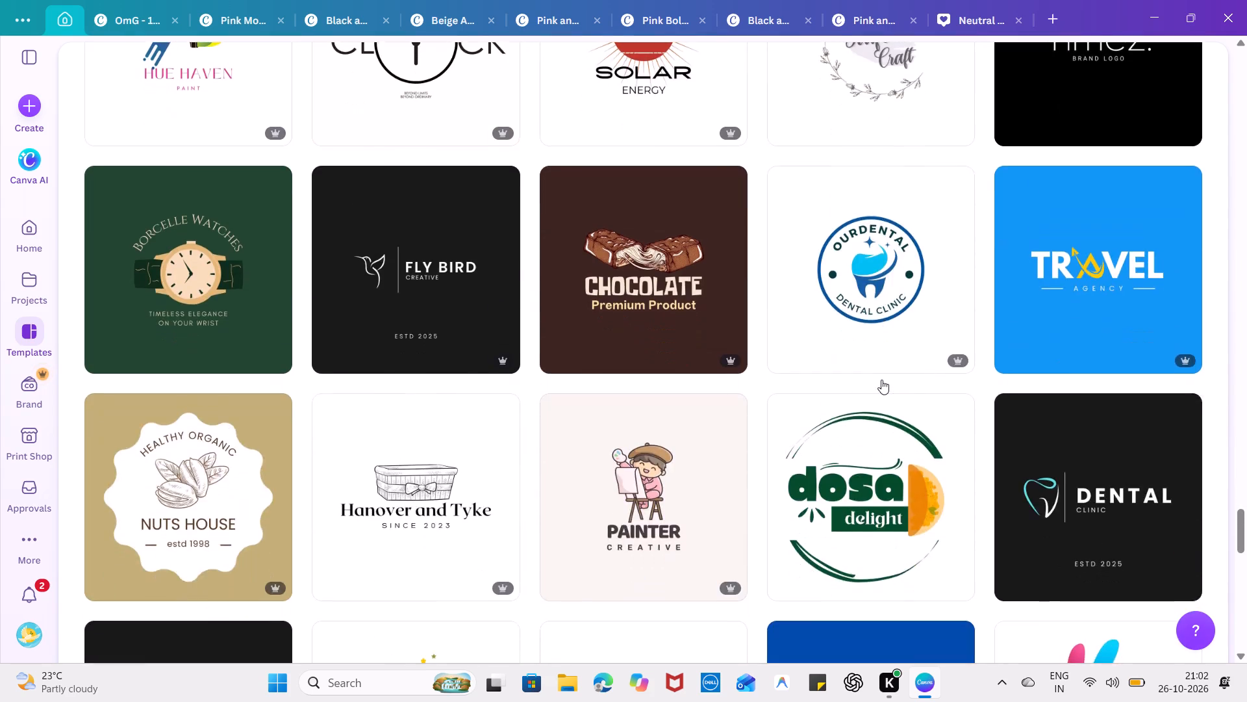
scroll(881, 380, down, 9)
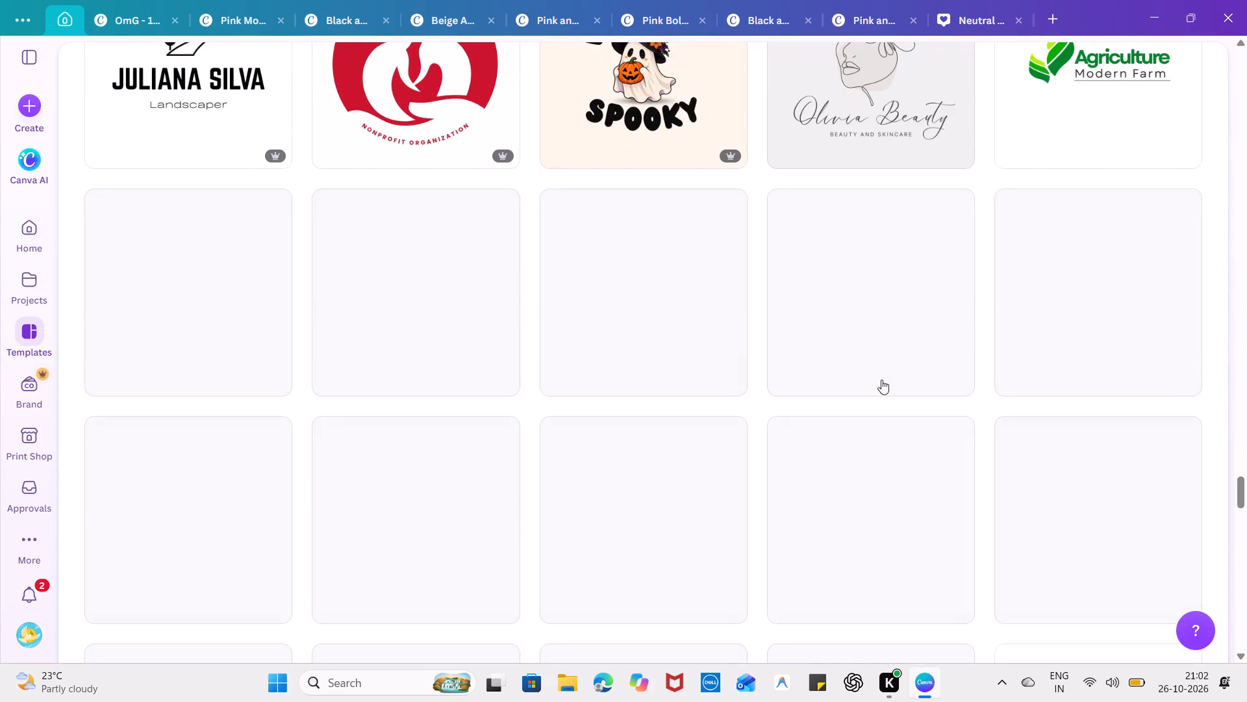
scroll(881, 380, down, 9)
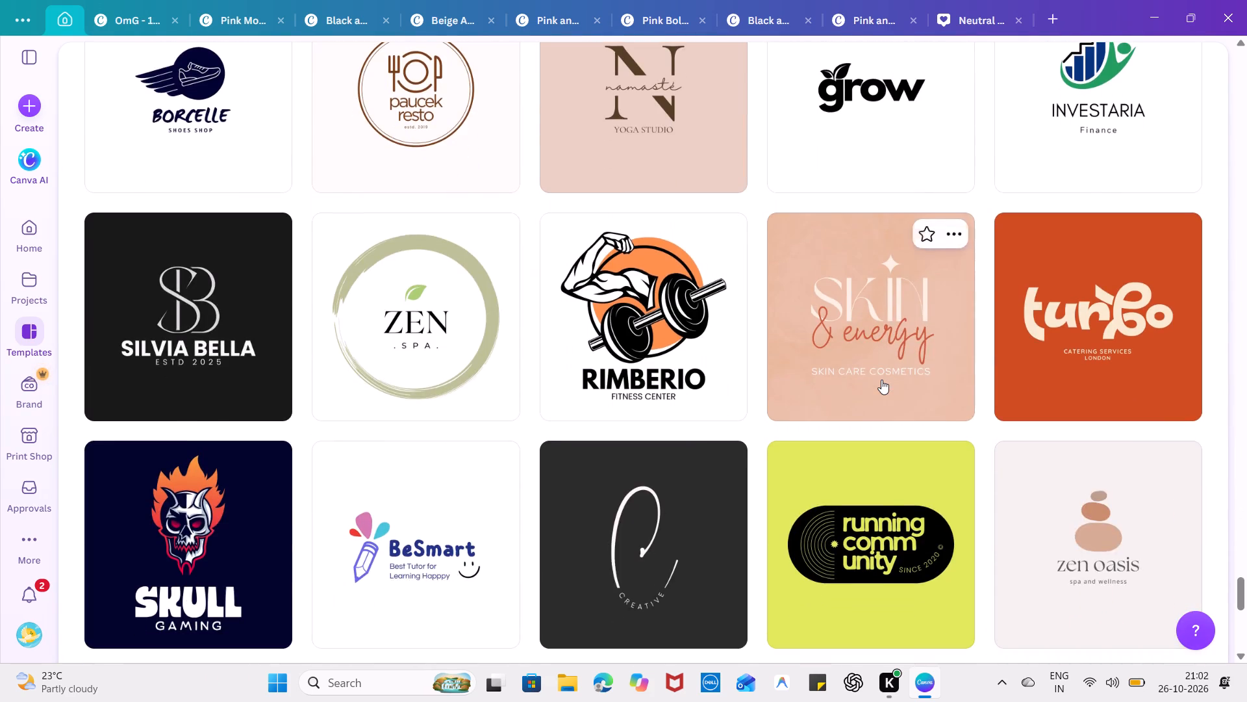
scroll(881, 380, down, 10)
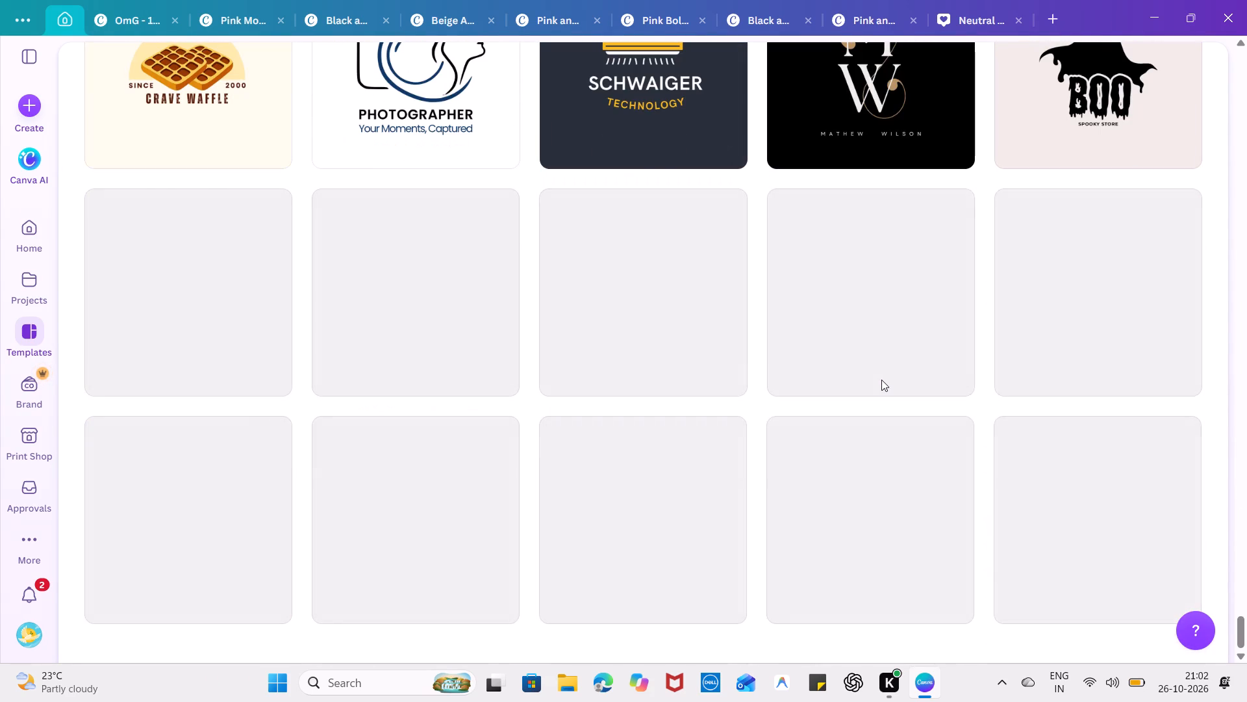
scroll(881, 380, up, 6)
Review the open Soul Gift designs, examining both pages of the Black and White Minimalist Beauty Logo and its suggested templates.
click(865, 19)
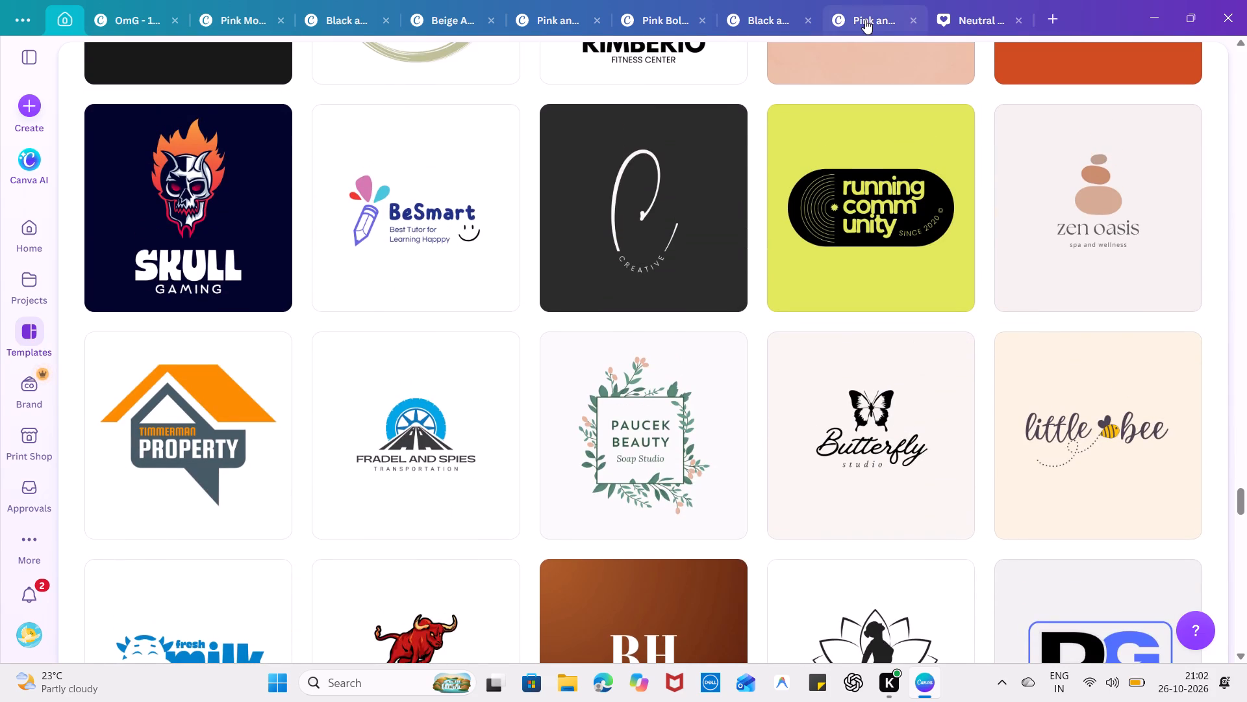
click(970, 23)
click(883, 6)
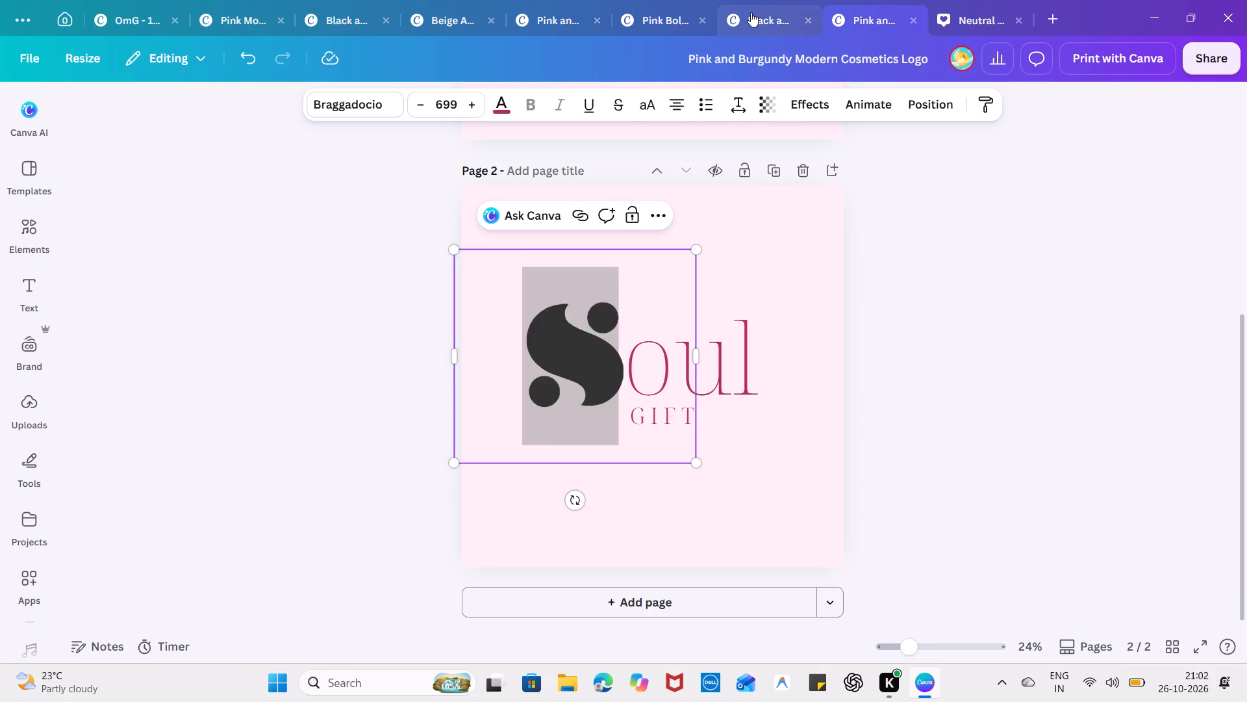
click(751, 12)
click(870, 16)
click(975, 18)
click(757, 5)
click(760, 12)
scroll(818, 159, up, 1)
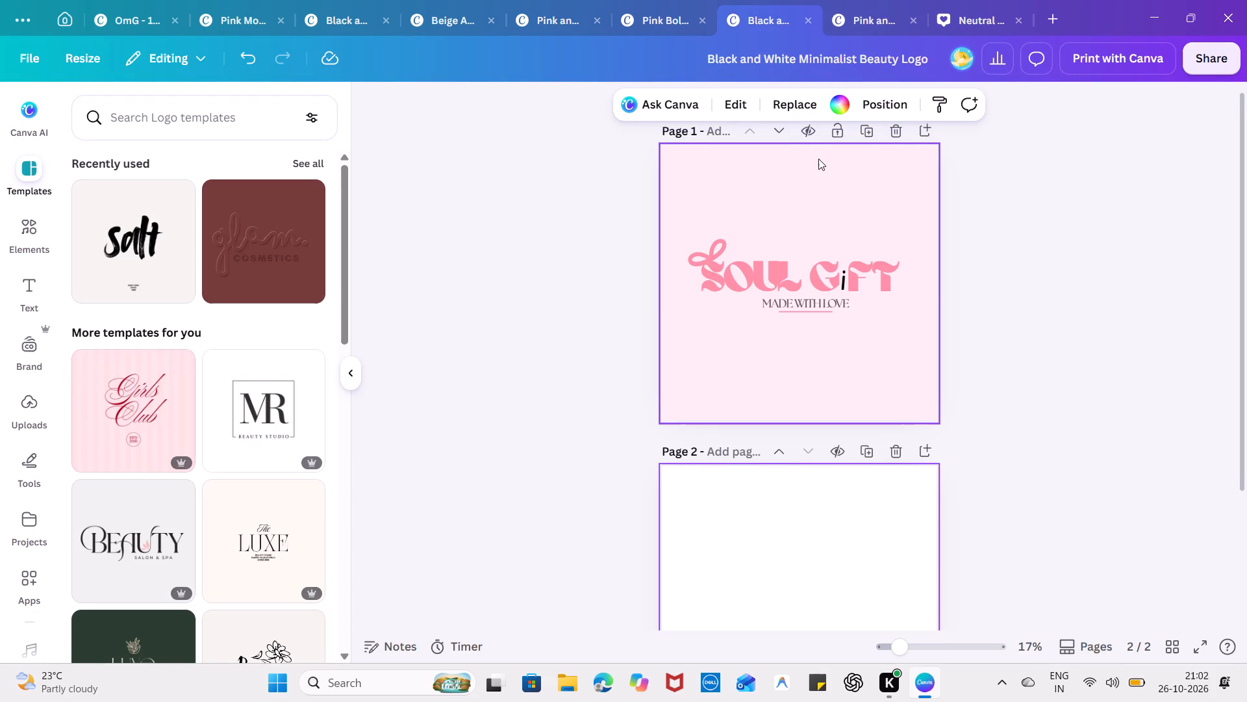
scroll(879, 323, up, 1)
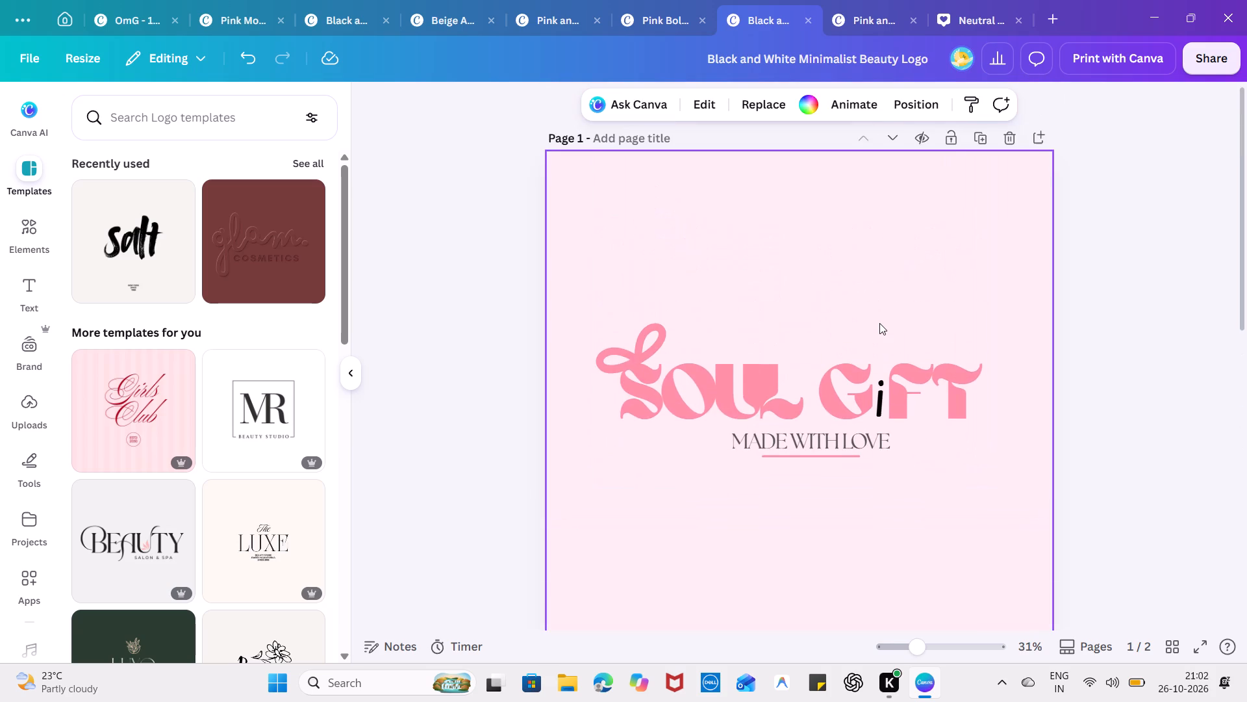
click(1079, 337)
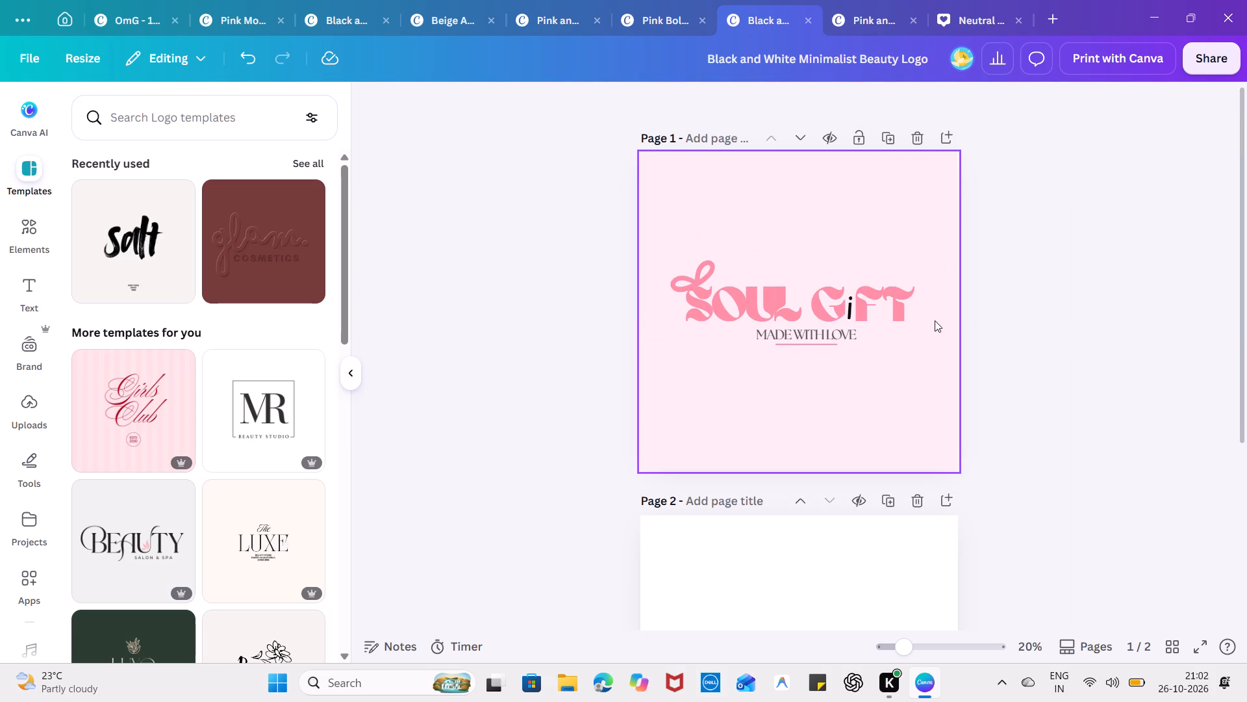
click(853, 463)
scroll(853, 463, down, 1)
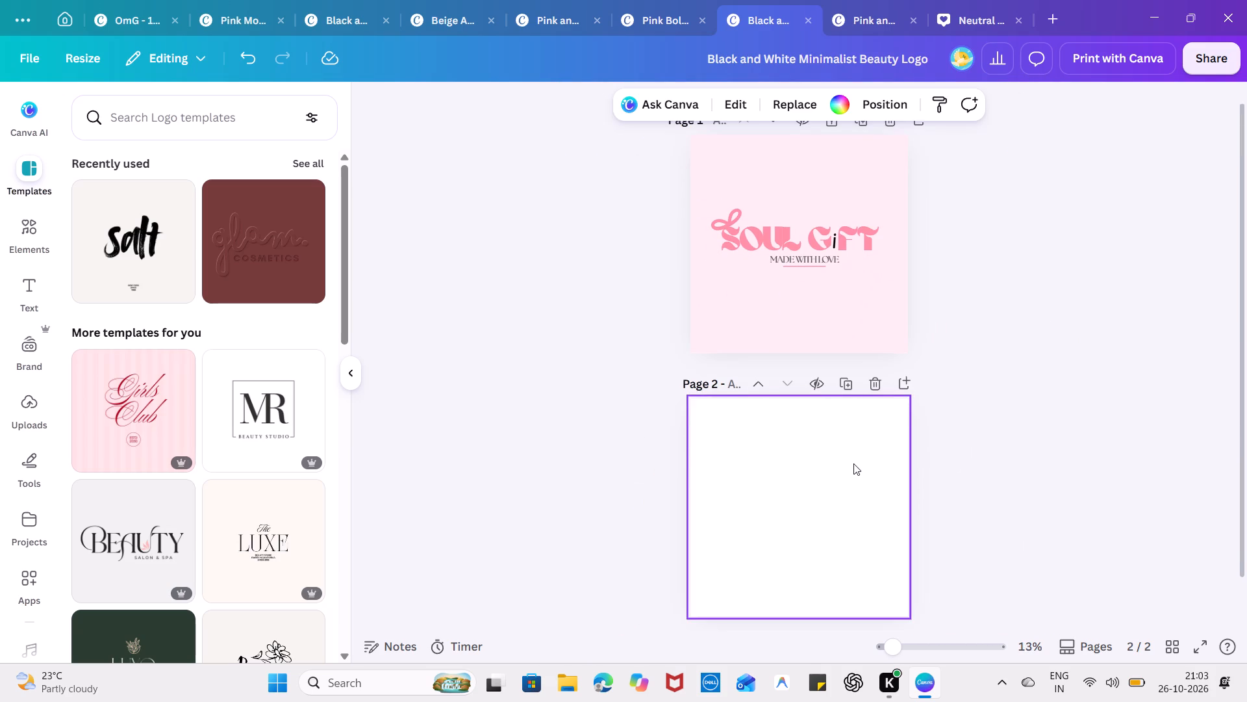
scroll(853, 463, down, 2)
scroll(853, 463, up, 2)
scroll(192, 385, down, 5)
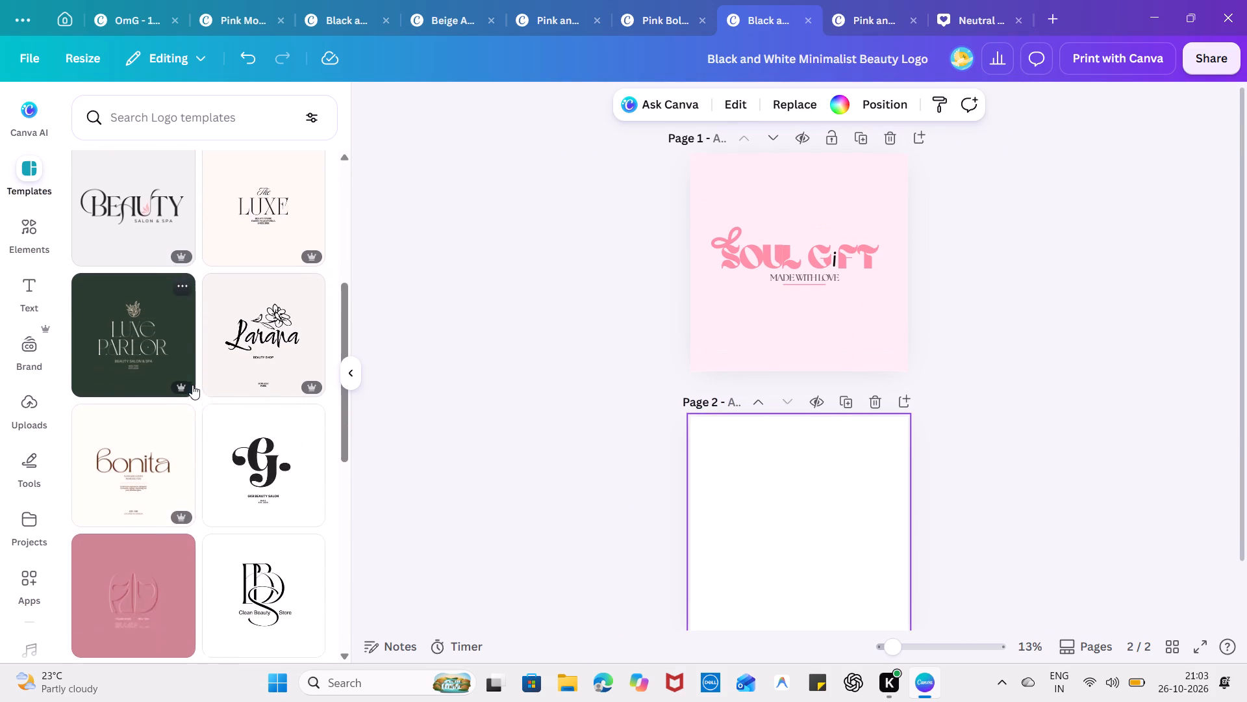
scroll(192, 385, down, 4)
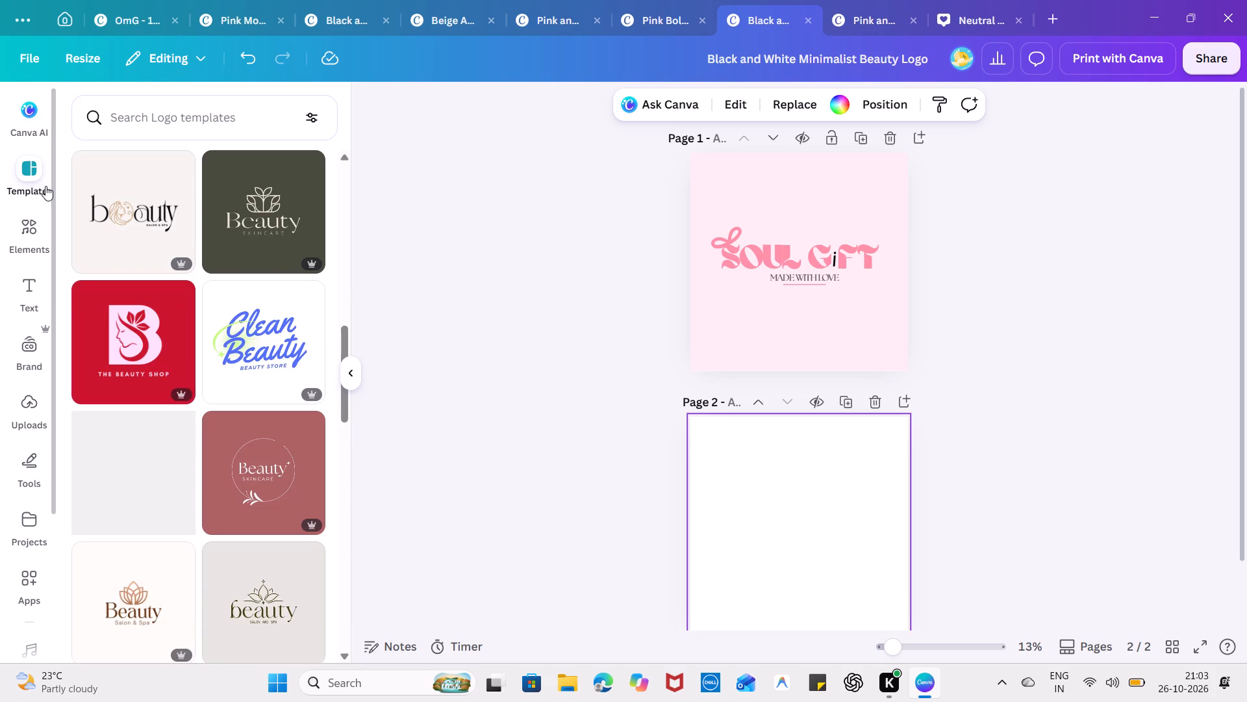
click(40, 183)
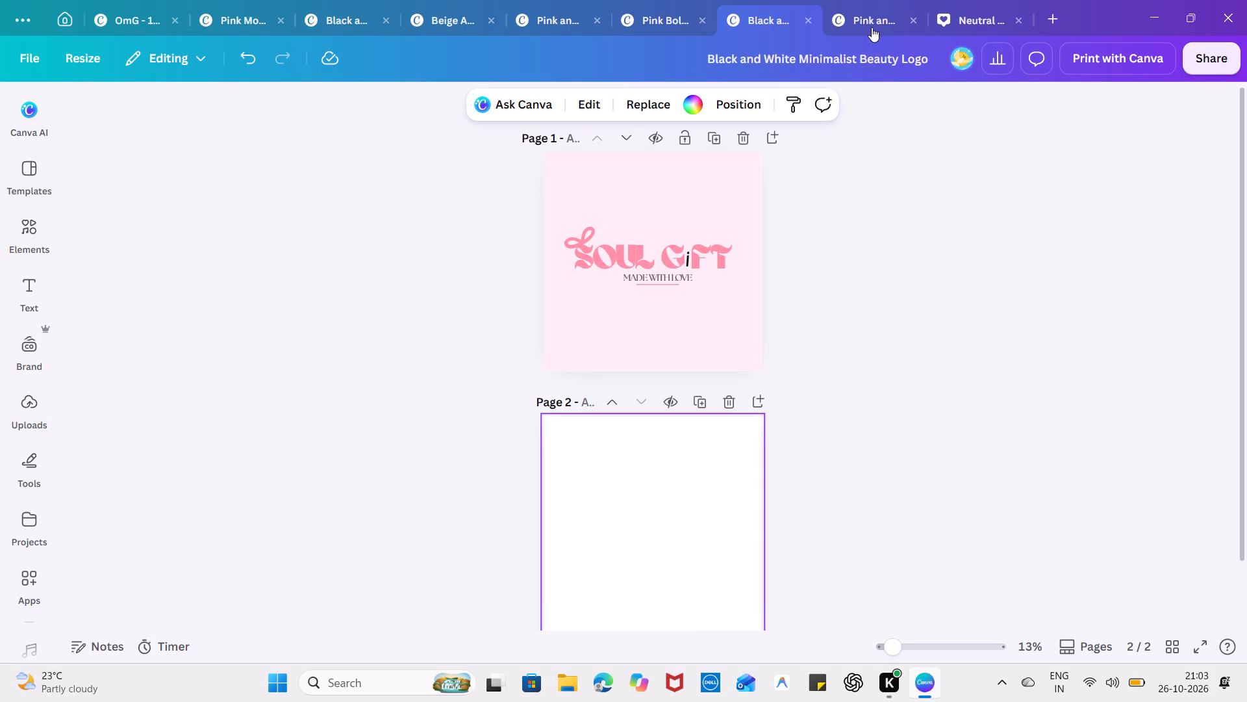
Return to the template library and search for "instragram visiting card".
click(52, 25)
click(519, 269)
scroll(519, 269, up, 18)
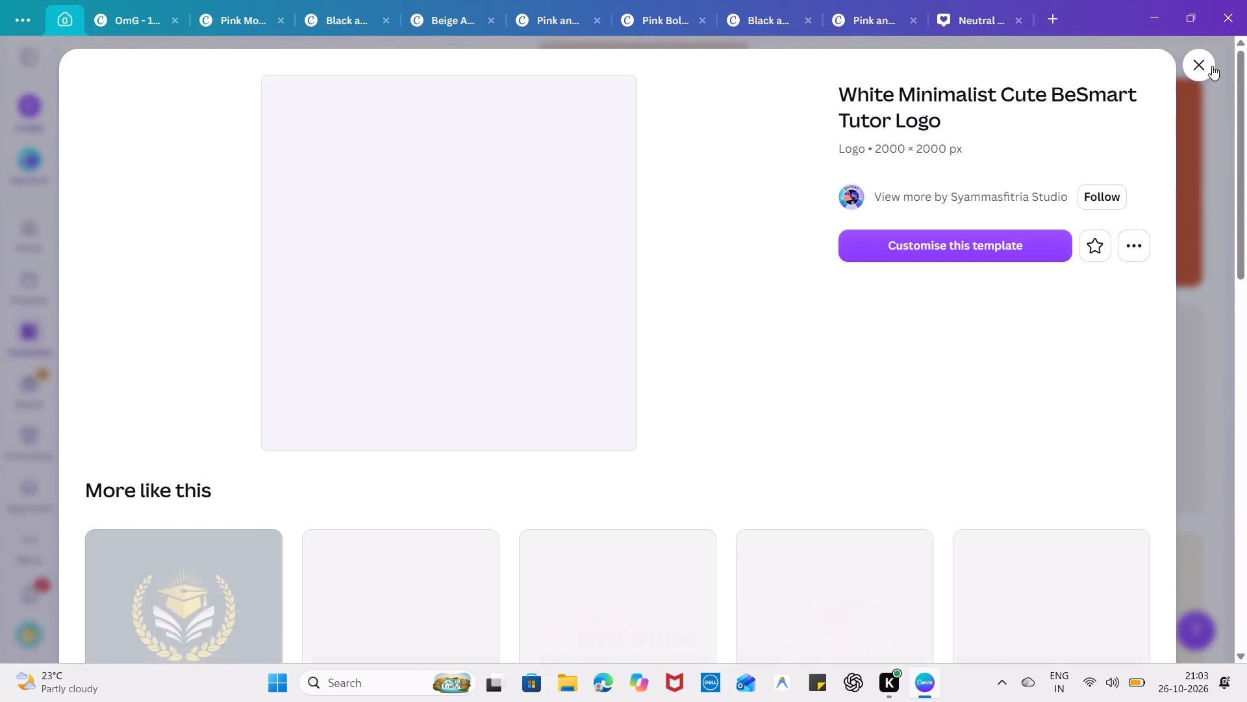
click(1211, 66)
scroll(719, 196, up, 17)
scroll(719, 196, up, 9)
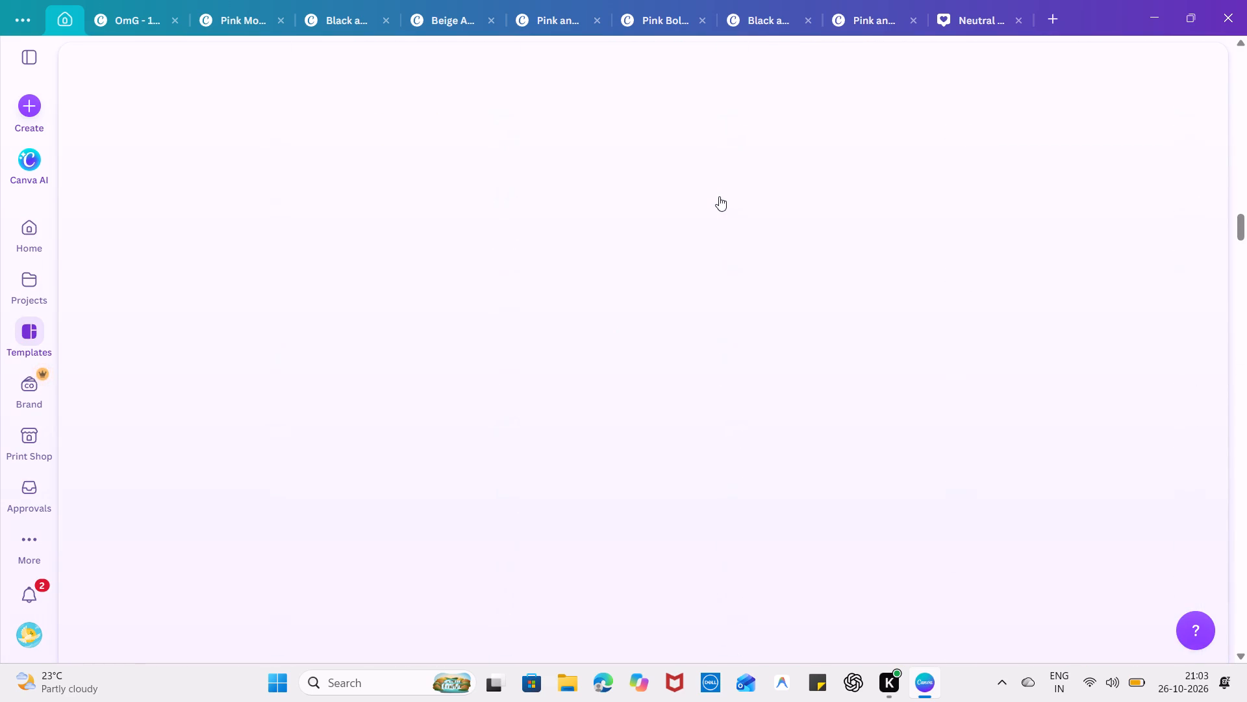
scroll(719, 196, up, 14)
click(545, 214)
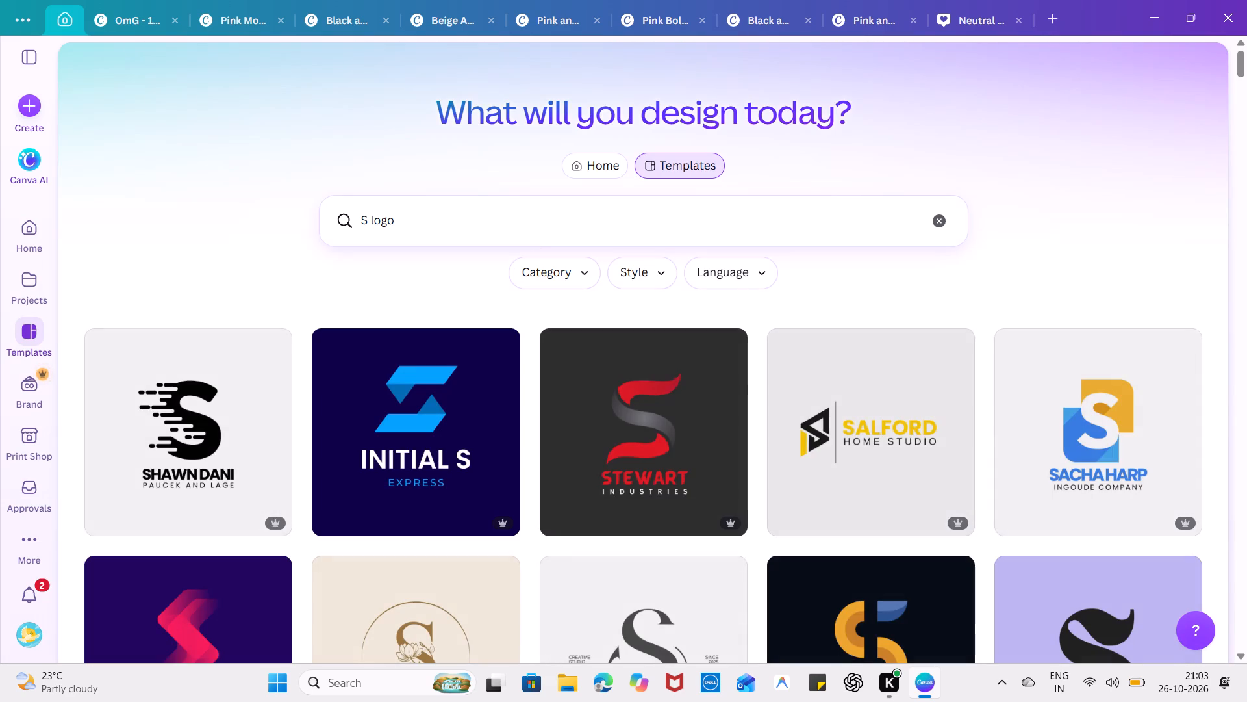
key(BackSpace)
key(BackSpace)
key(BackSpace)
key(BackSpace)
key(BackSpace)
key(BackSpace)
key(BackSpace)
key(BackSpace)
key(BackSpace)
key(BackSpace)
key(BackSpace)
key(BackSpace)
key(BackSpace)
key(BackSpace)
key(BackSpace)
key(BackSpace)
key(BackSpace)
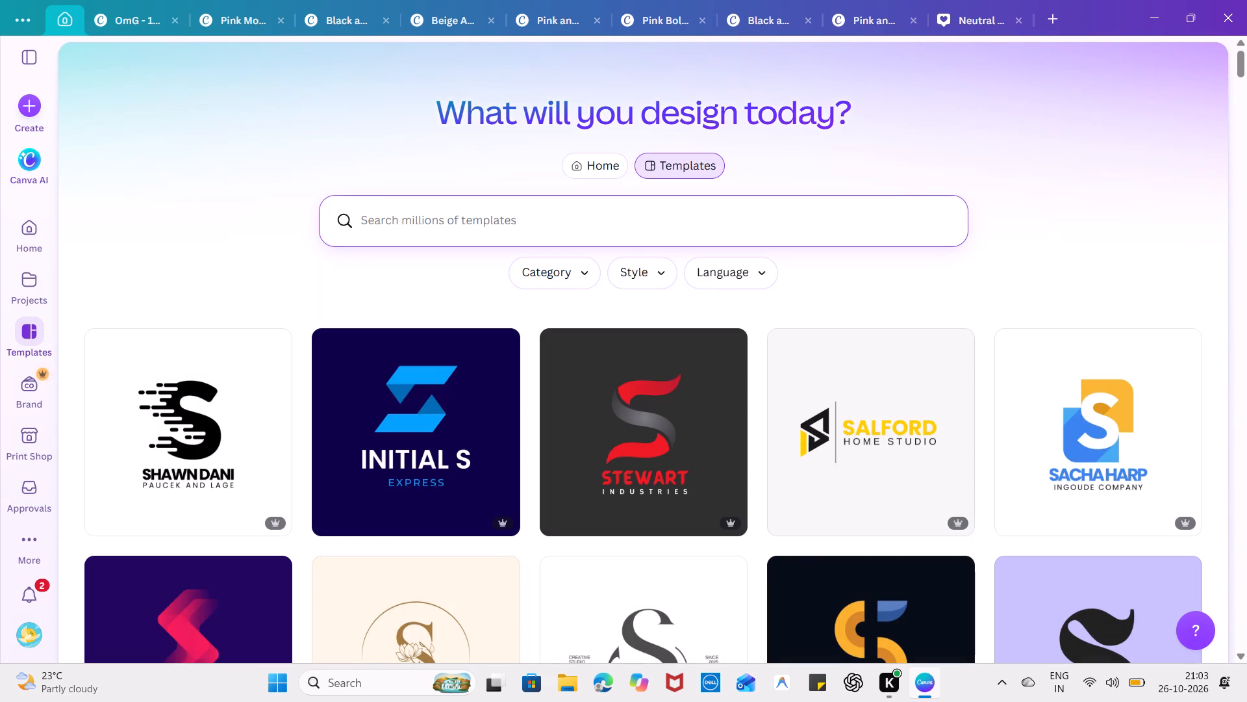
text(instragram visiting)
key(space)
text(va)
key(BackSpace)
key(BackSpace)
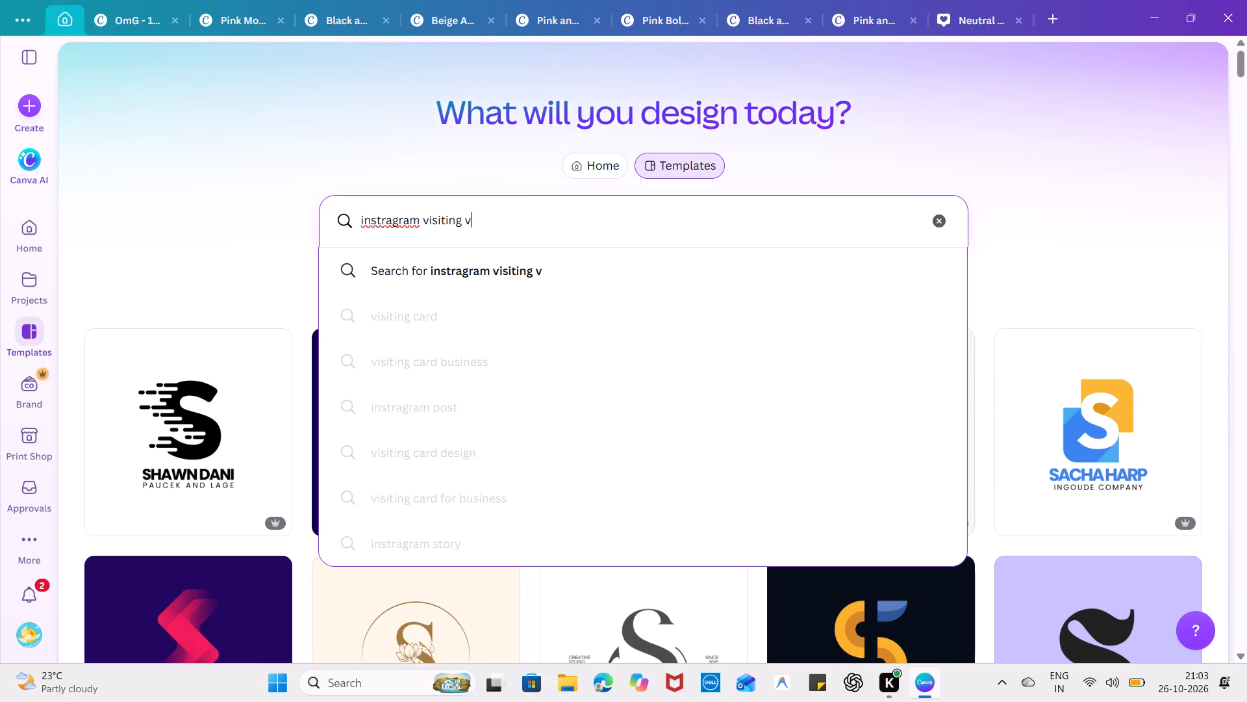
text(card)
key(Return)
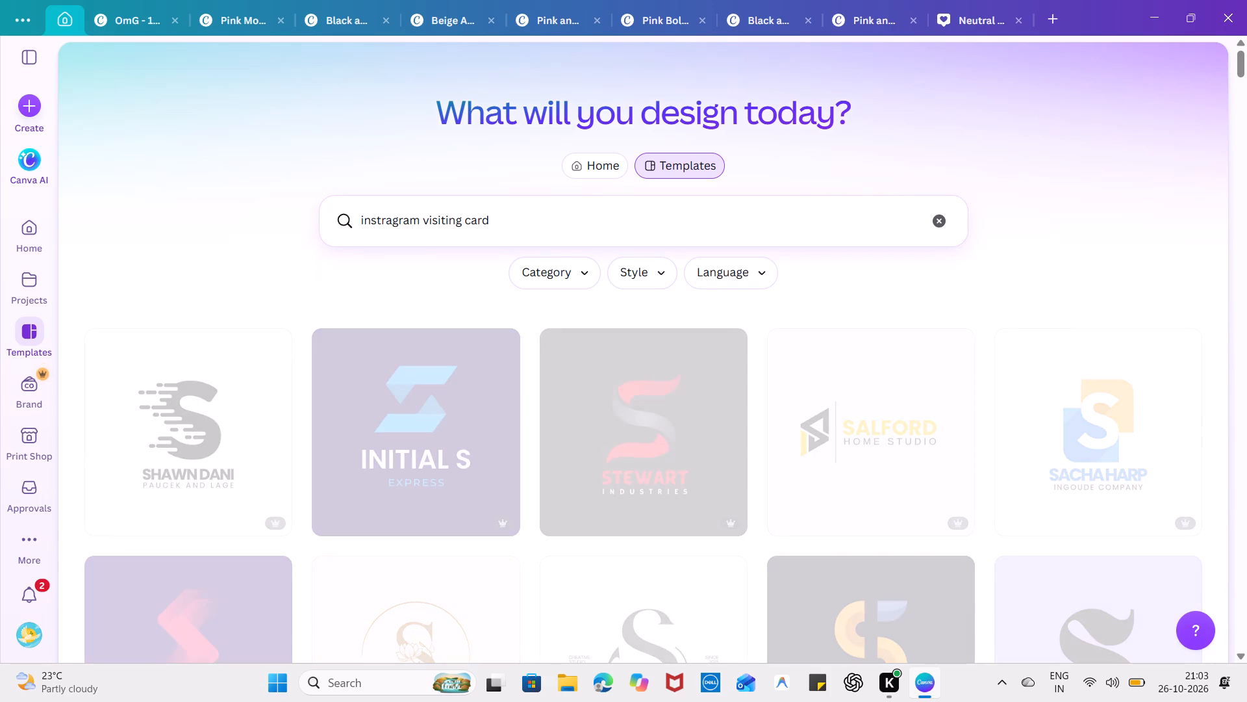
Browse the visiting card template results for a suitable layout.
scroll(516, 443, down, 3)
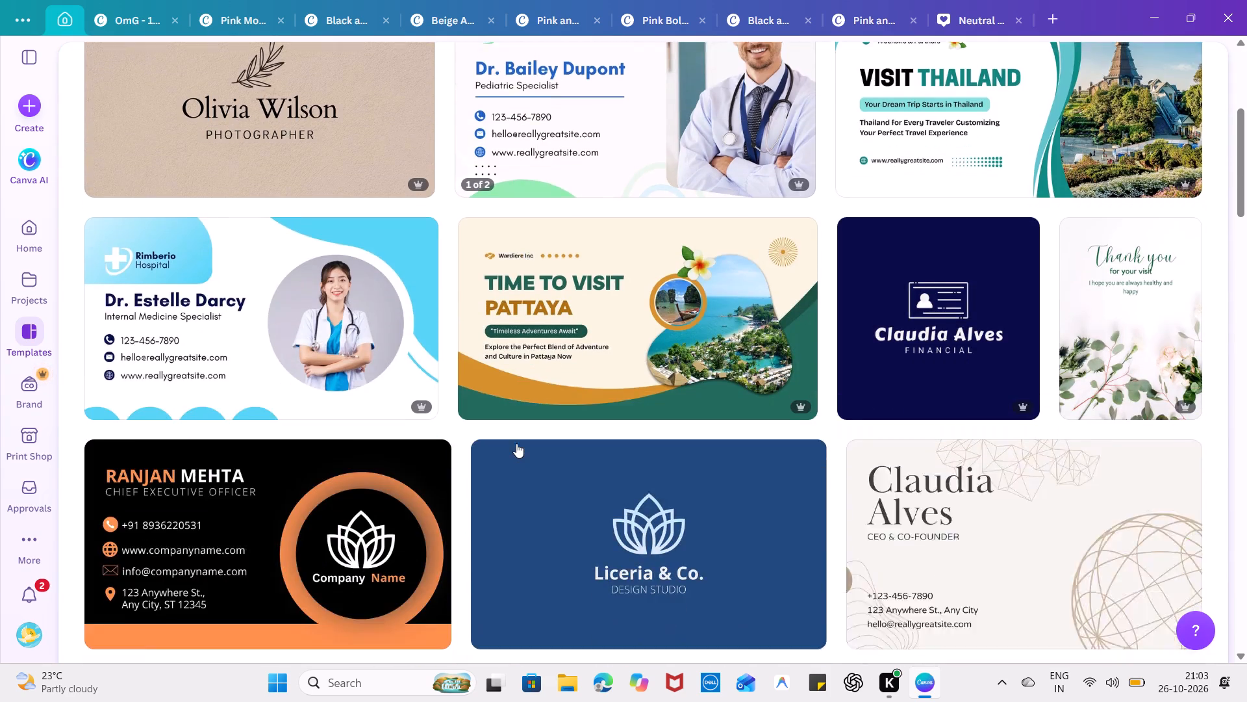
scroll(516, 443, down, 7)
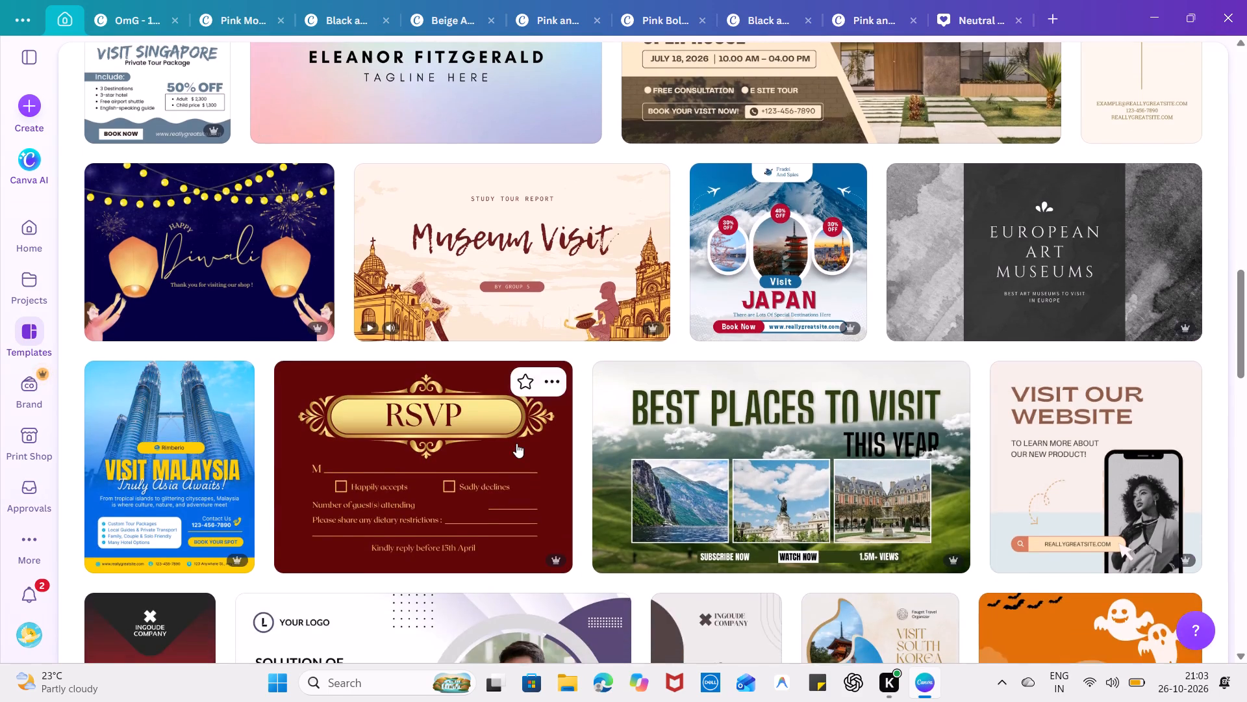
scroll(516, 443, down, 12)
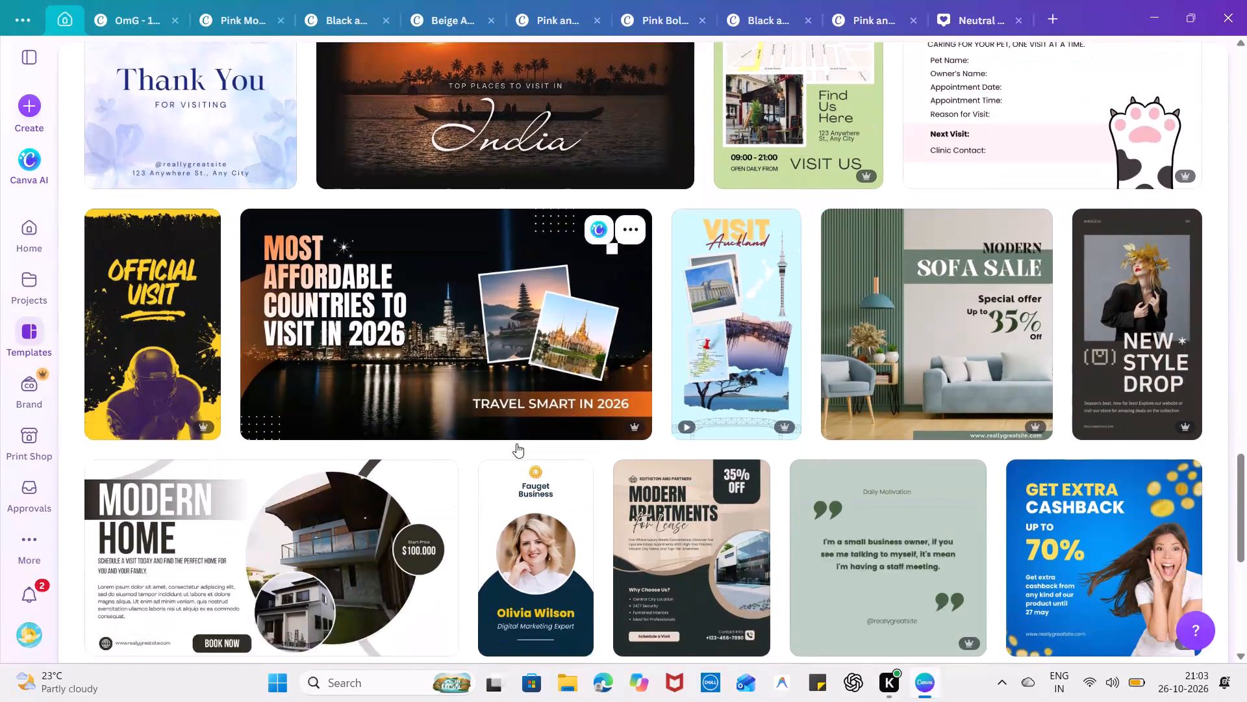
scroll(516, 443, down, 5)
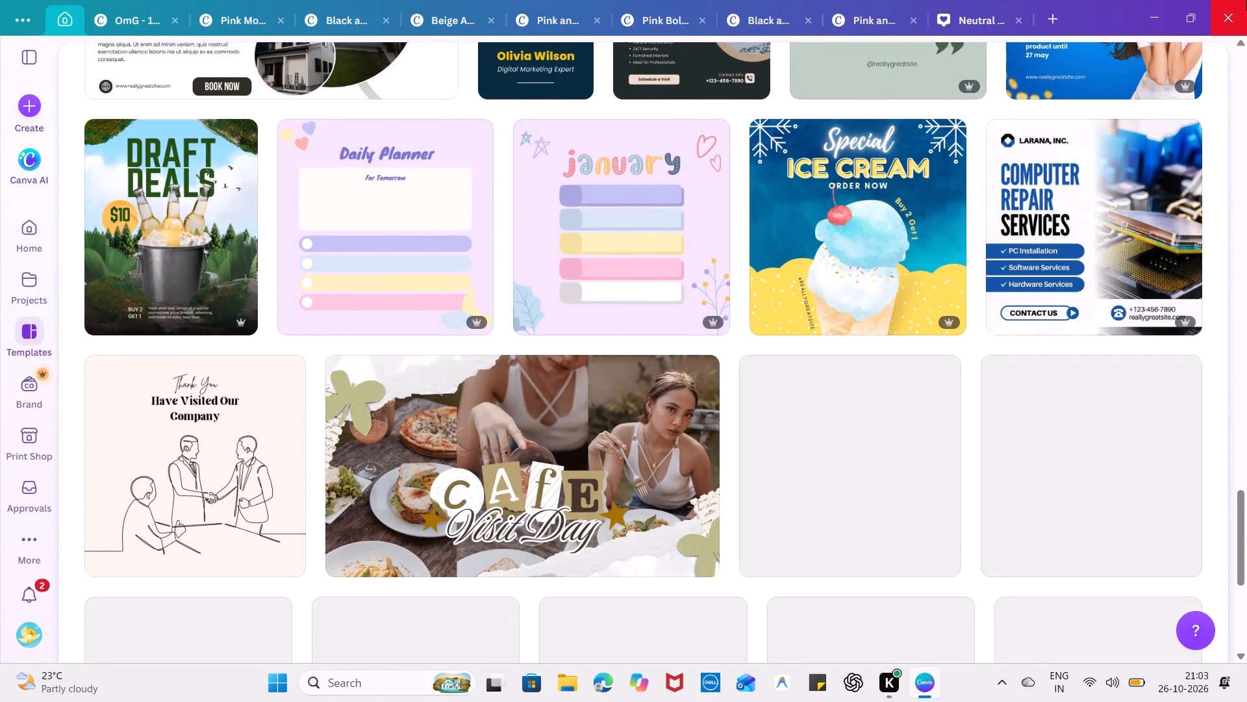